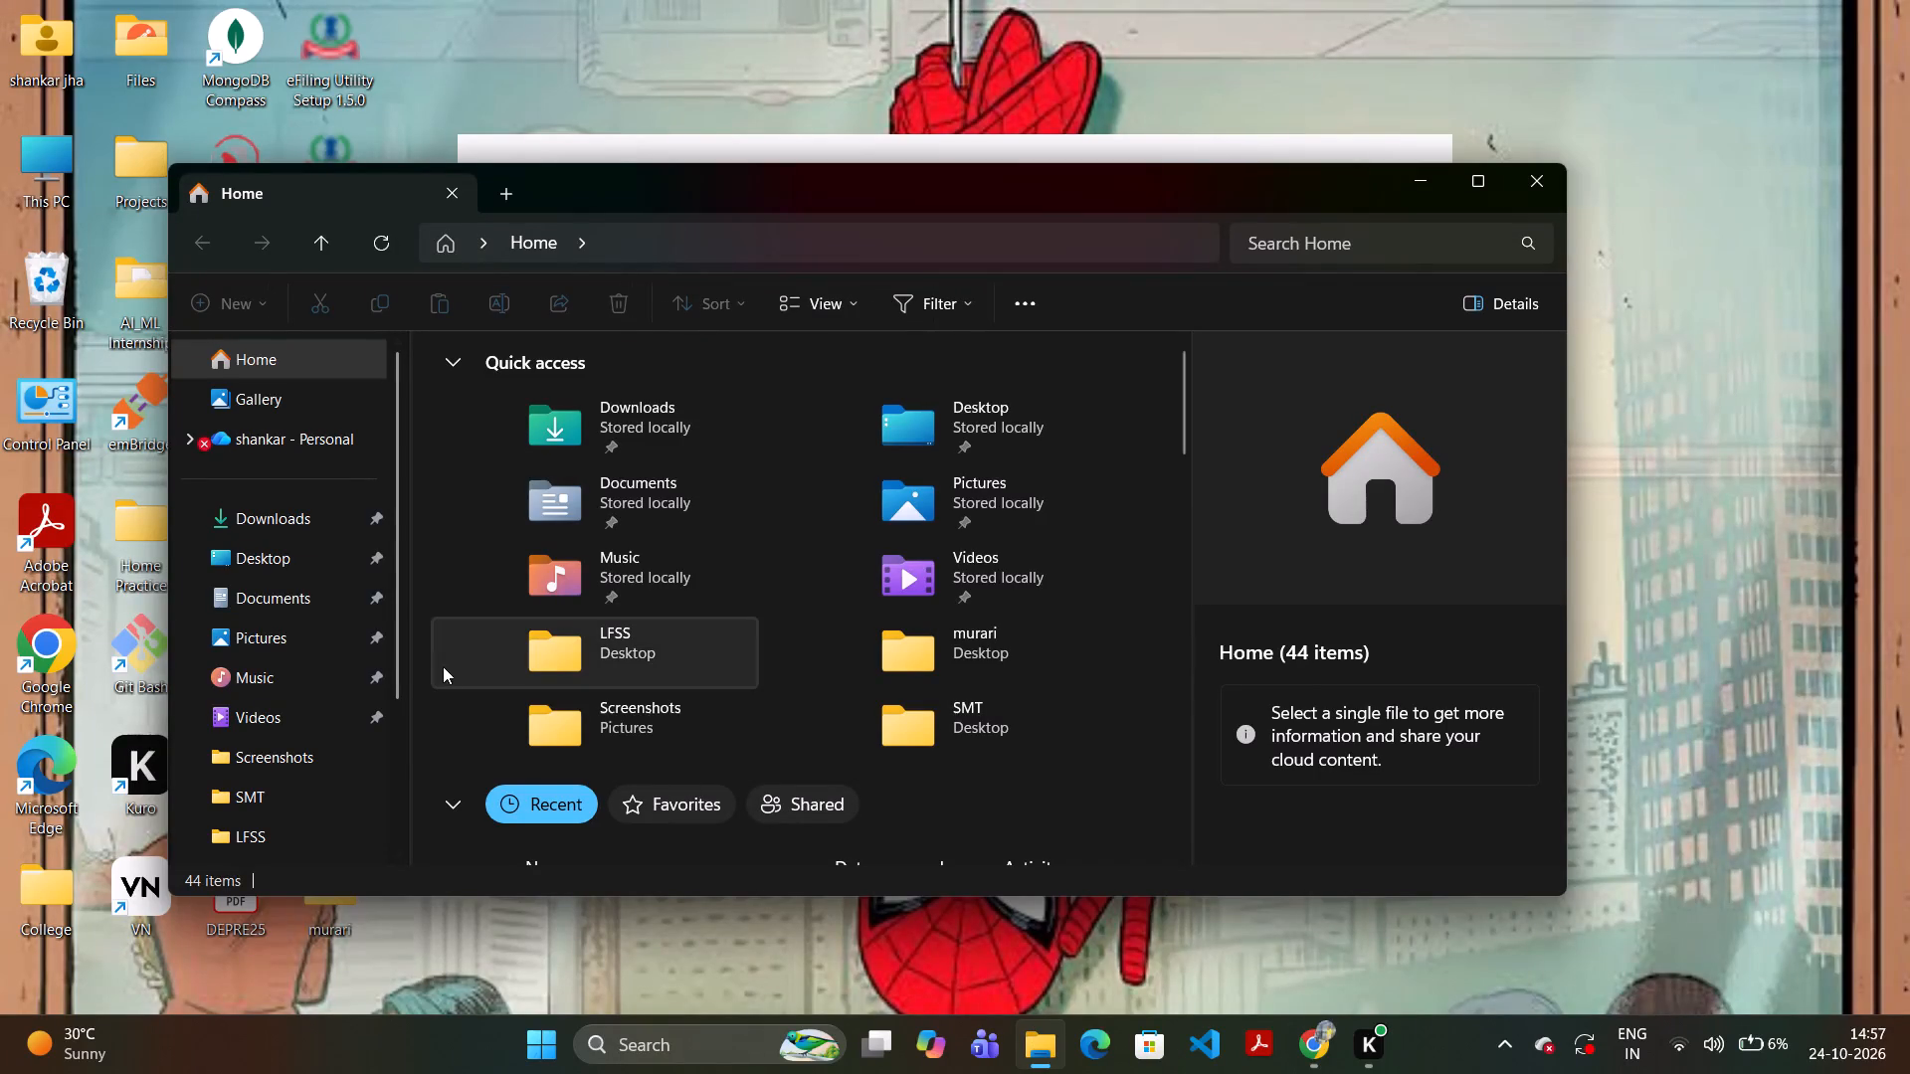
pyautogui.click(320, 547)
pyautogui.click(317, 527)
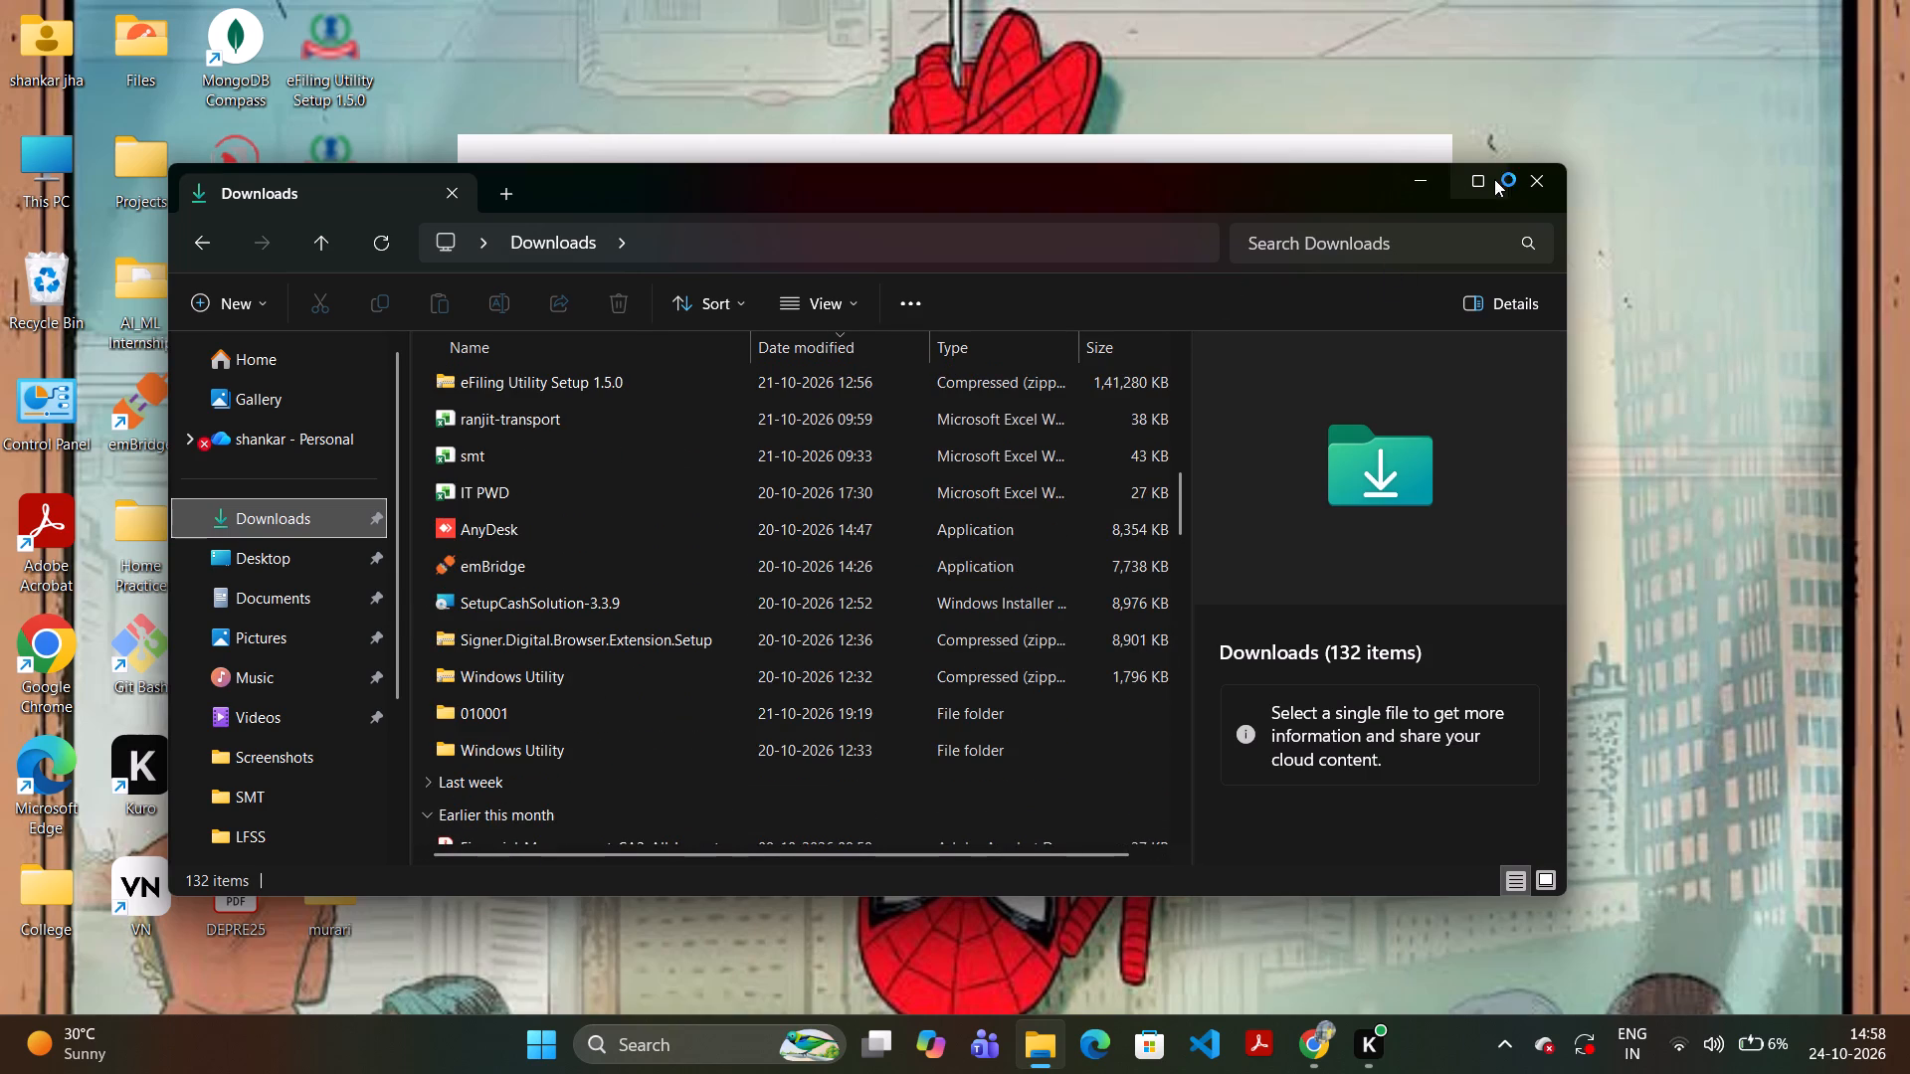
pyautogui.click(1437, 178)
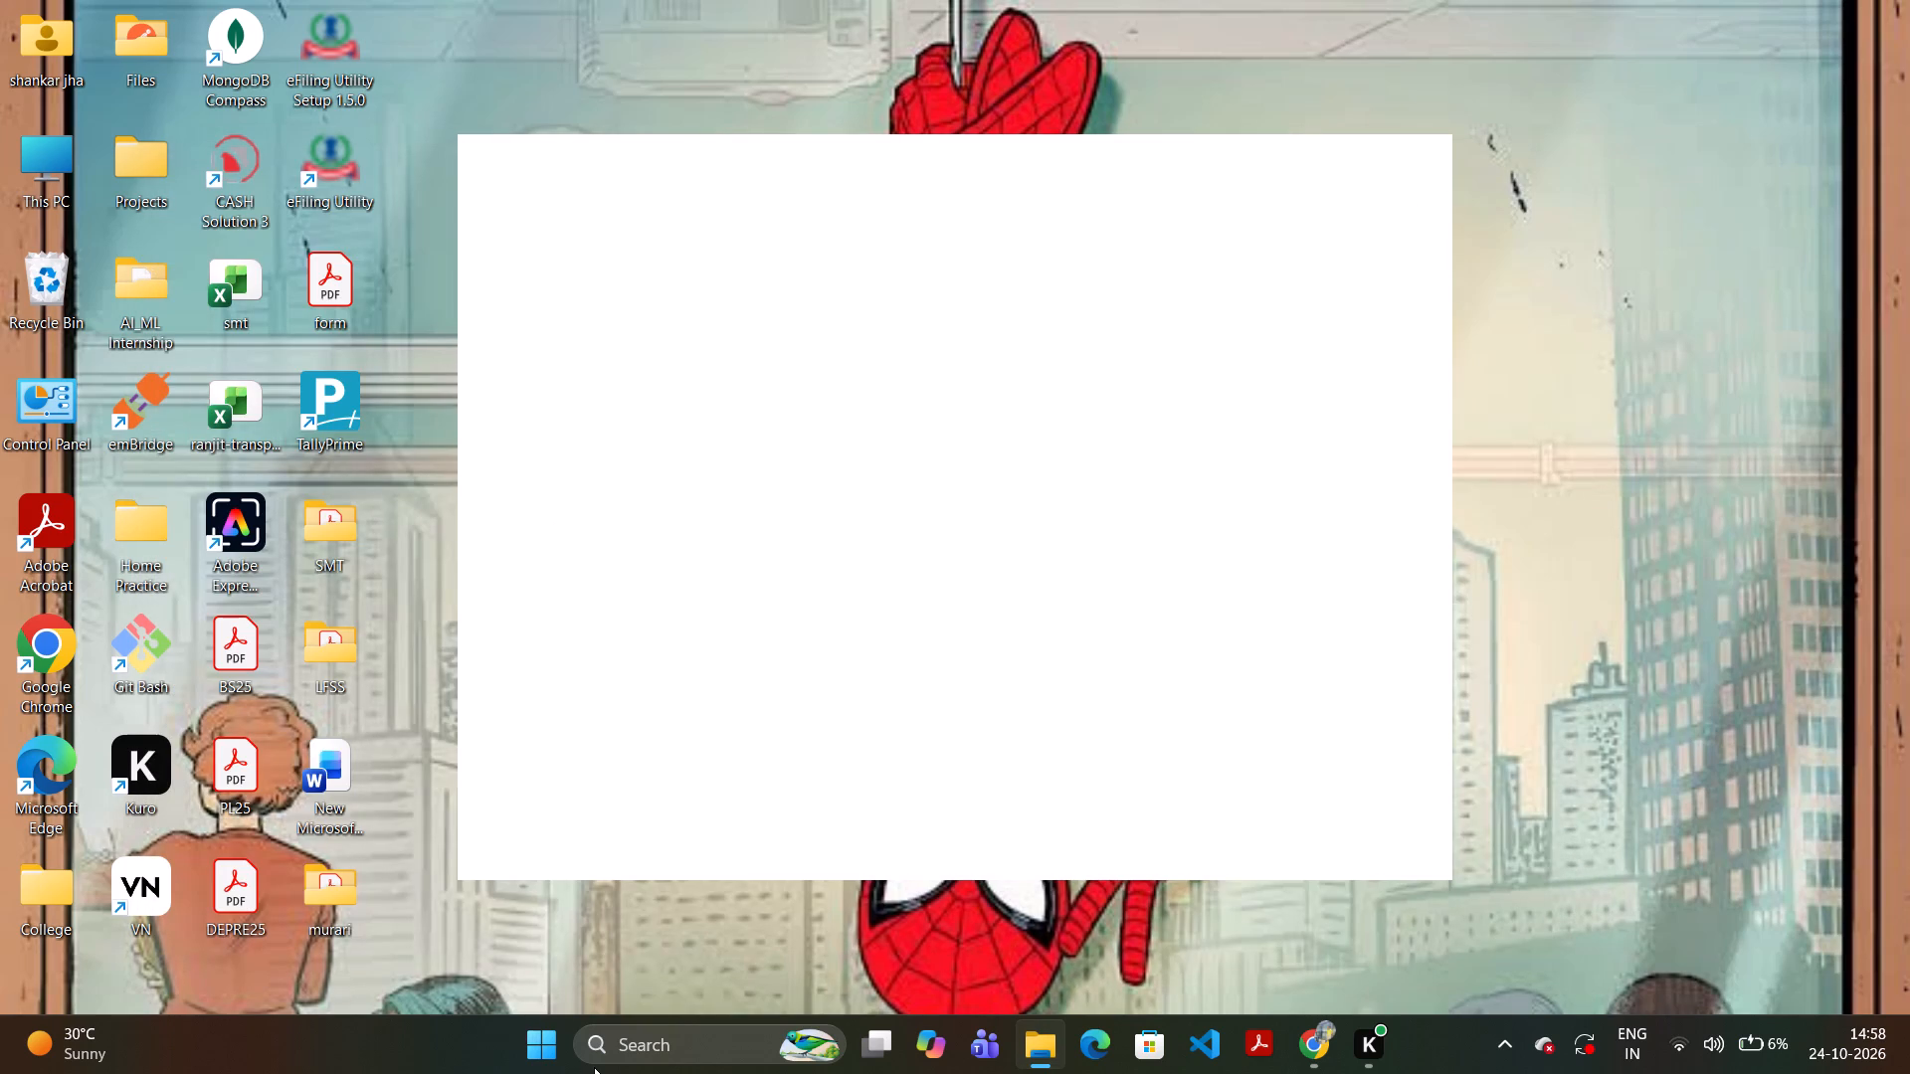
# Find PowerPoint through the system search, open its recent file Presentation, and turn AutoSave off for it.
pyautogui.click(627, 1048)
pyautogui.write('powr')
pyautogui.click(627, 1048)
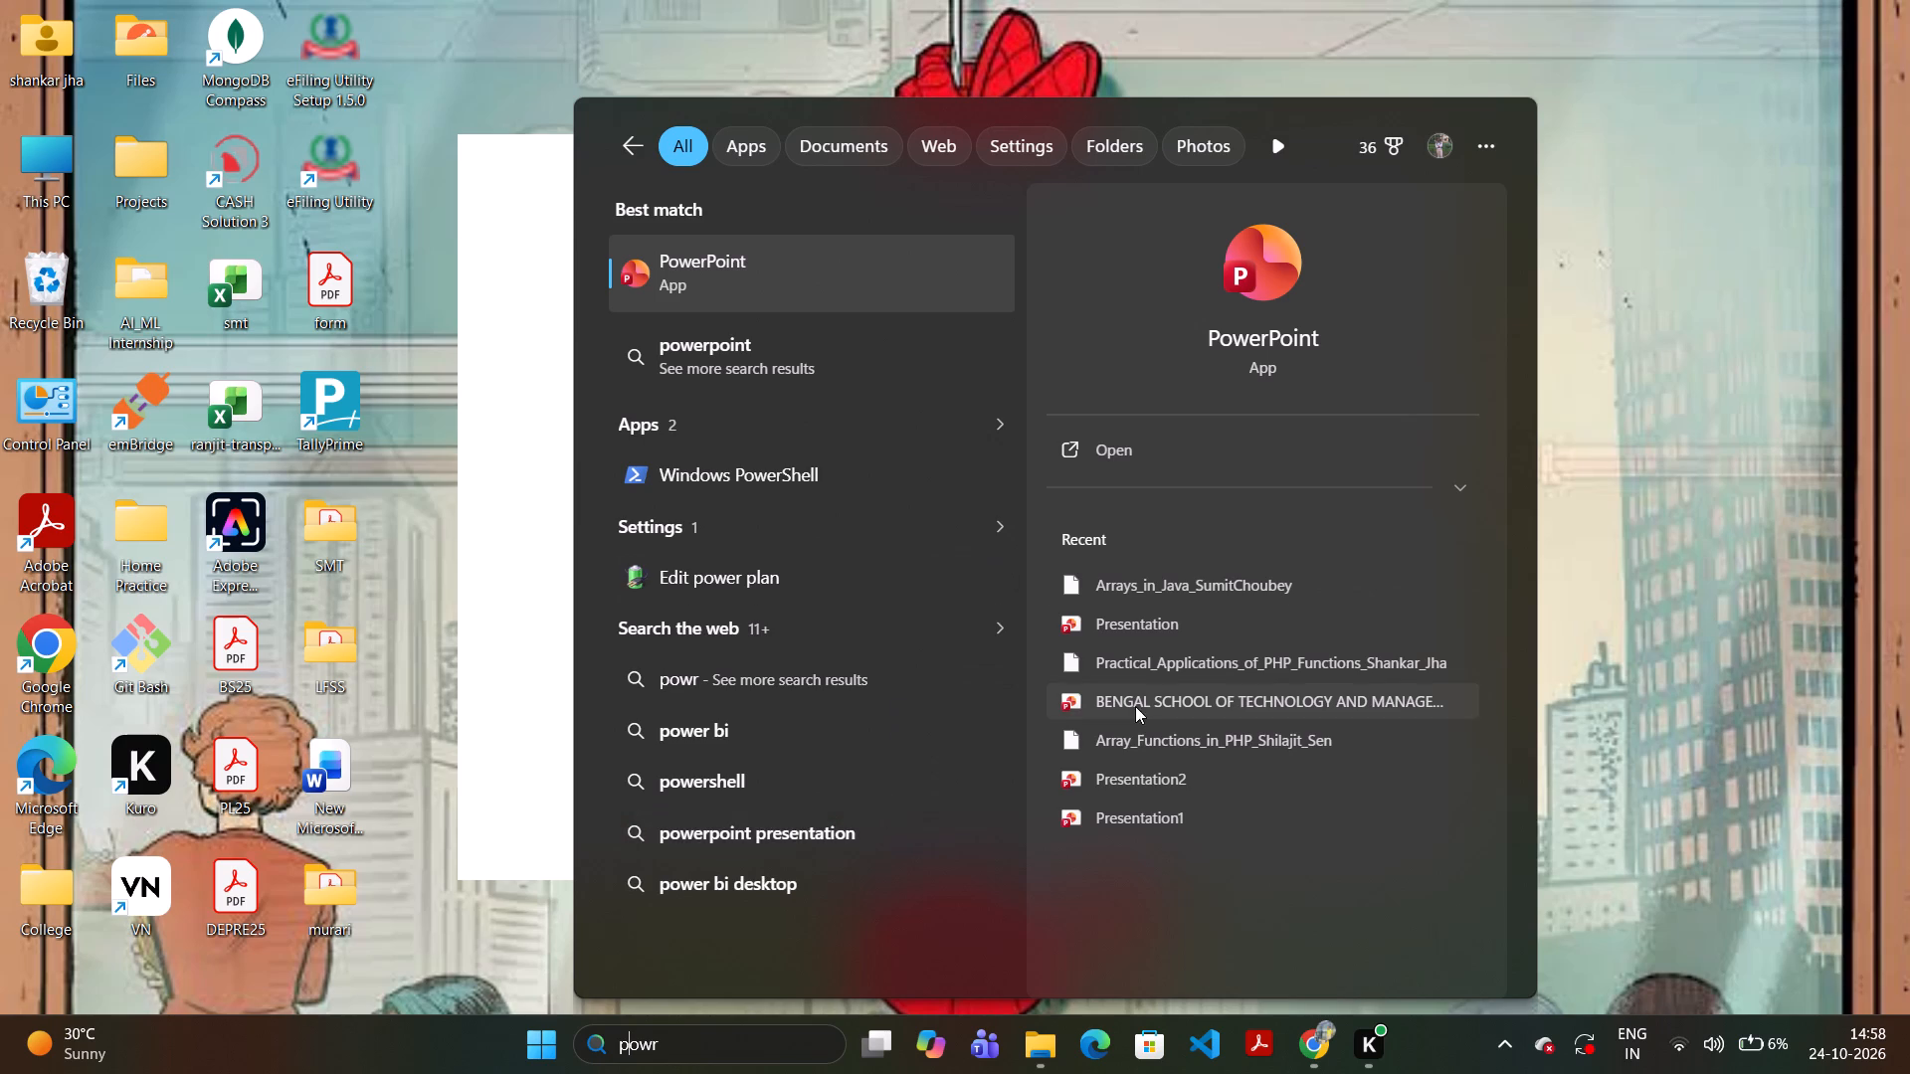
pyautogui.click(1107, 616)
pyautogui.doubleClick(1107, 616)
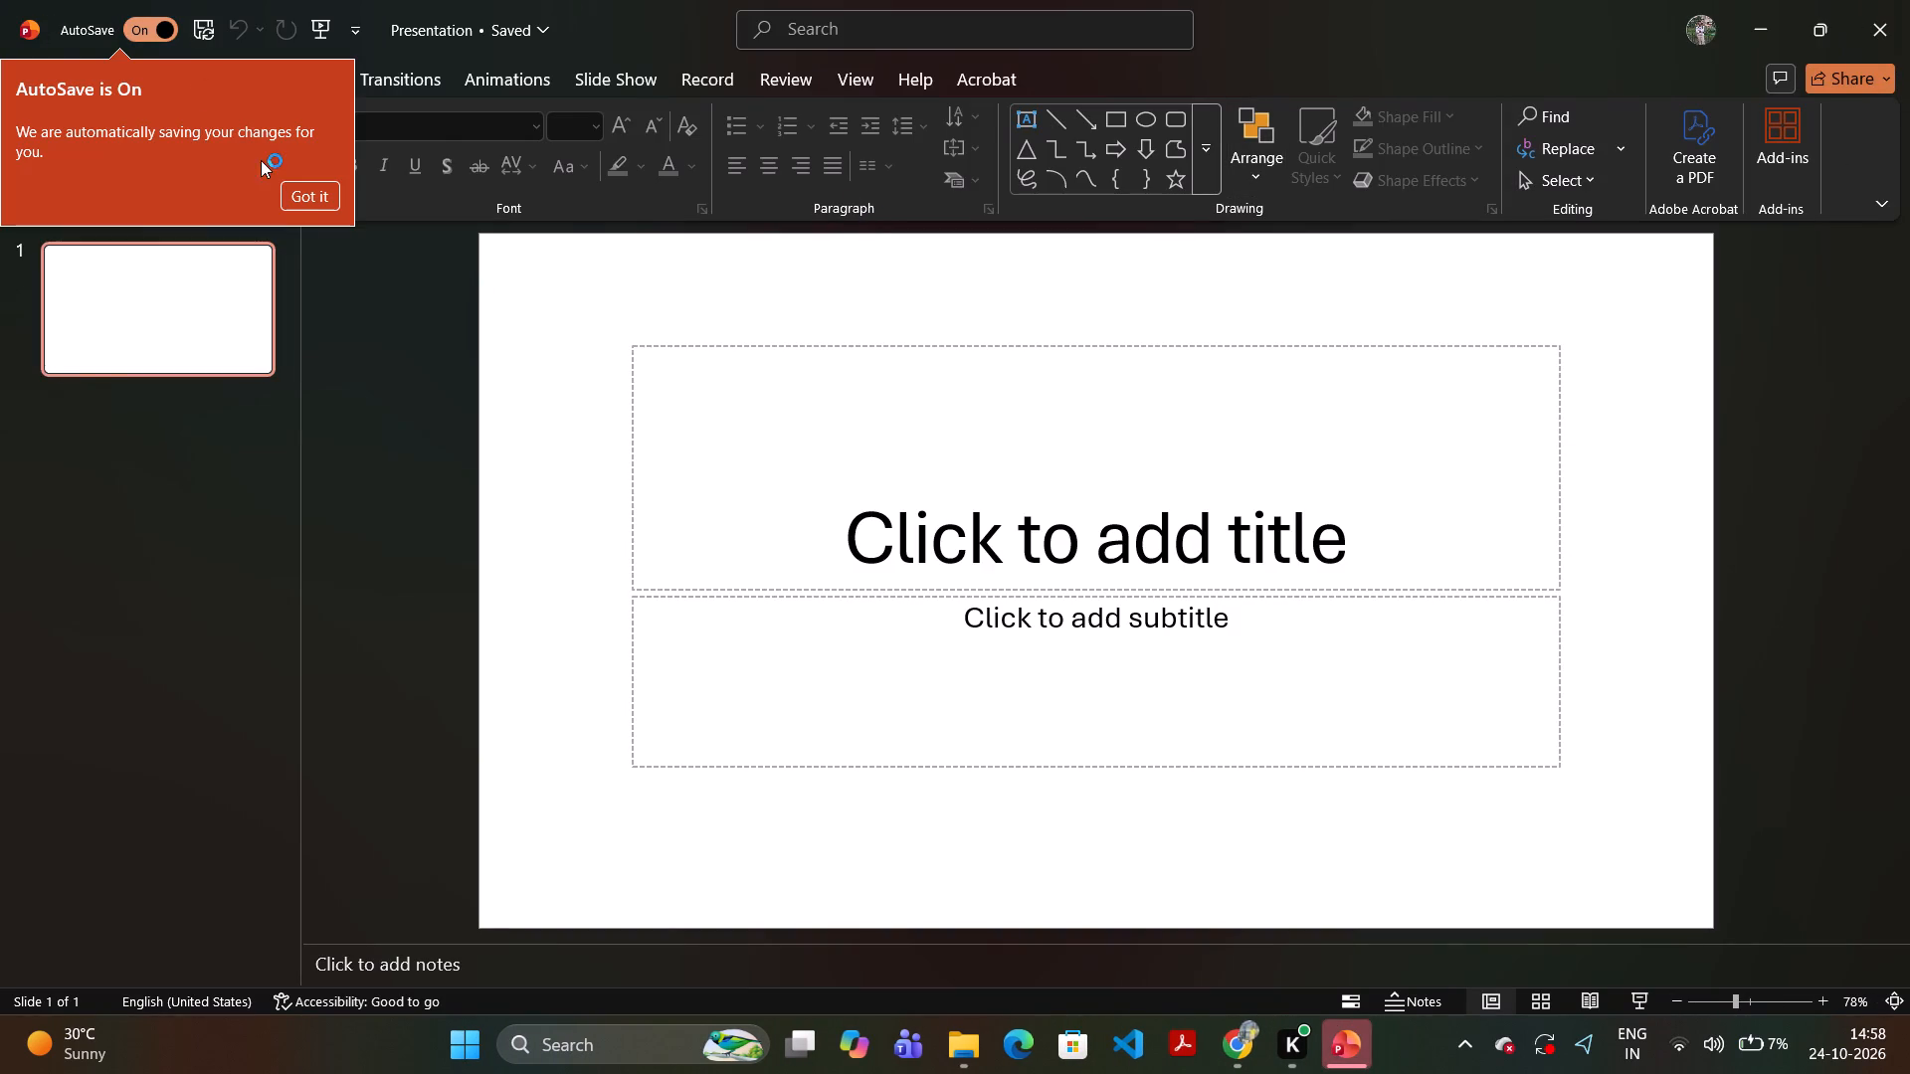
pyautogui.click(307, 199)
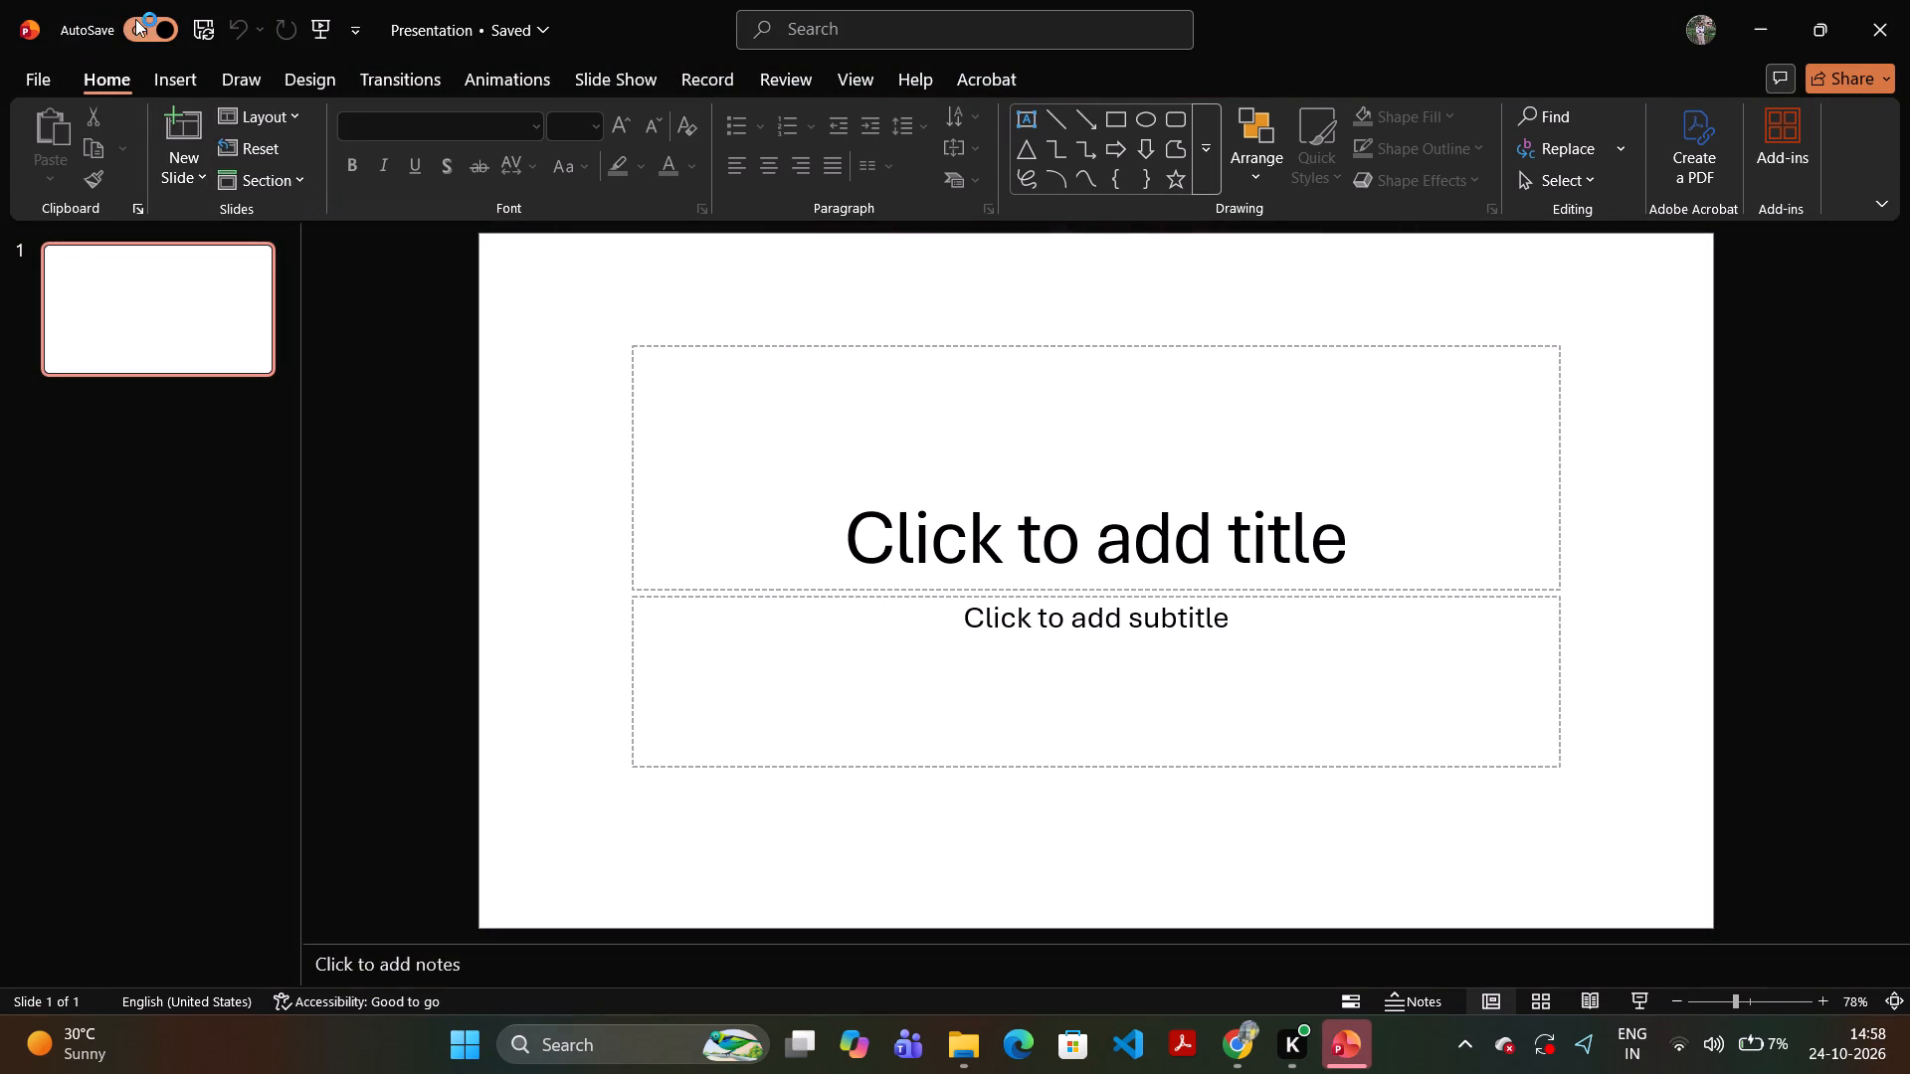
pyautogui.click(135, 19)
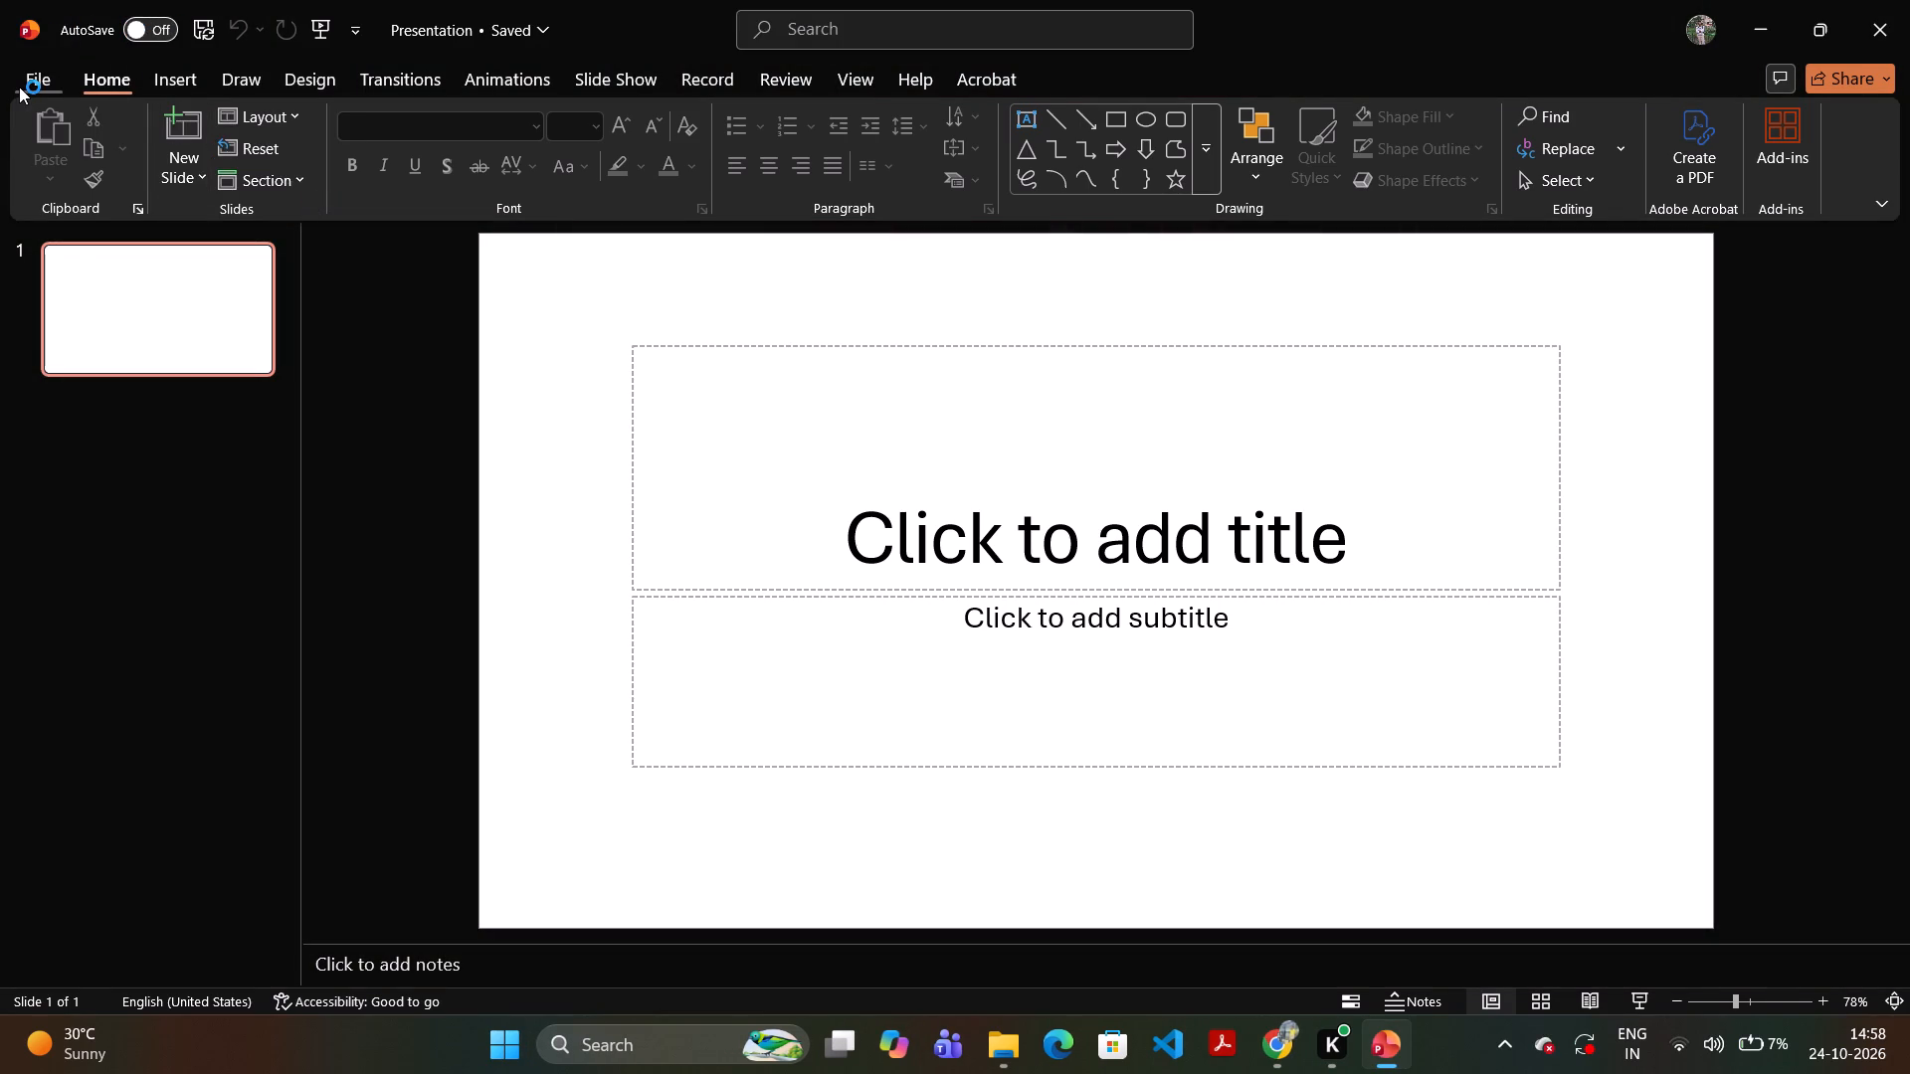
# Open the recent BENGAL SCHOOL OF TECHNOLOGY AND MANAGEMENT presentation and go to slide 3, Types of File Organization.
pyautogui.click(19, 87)
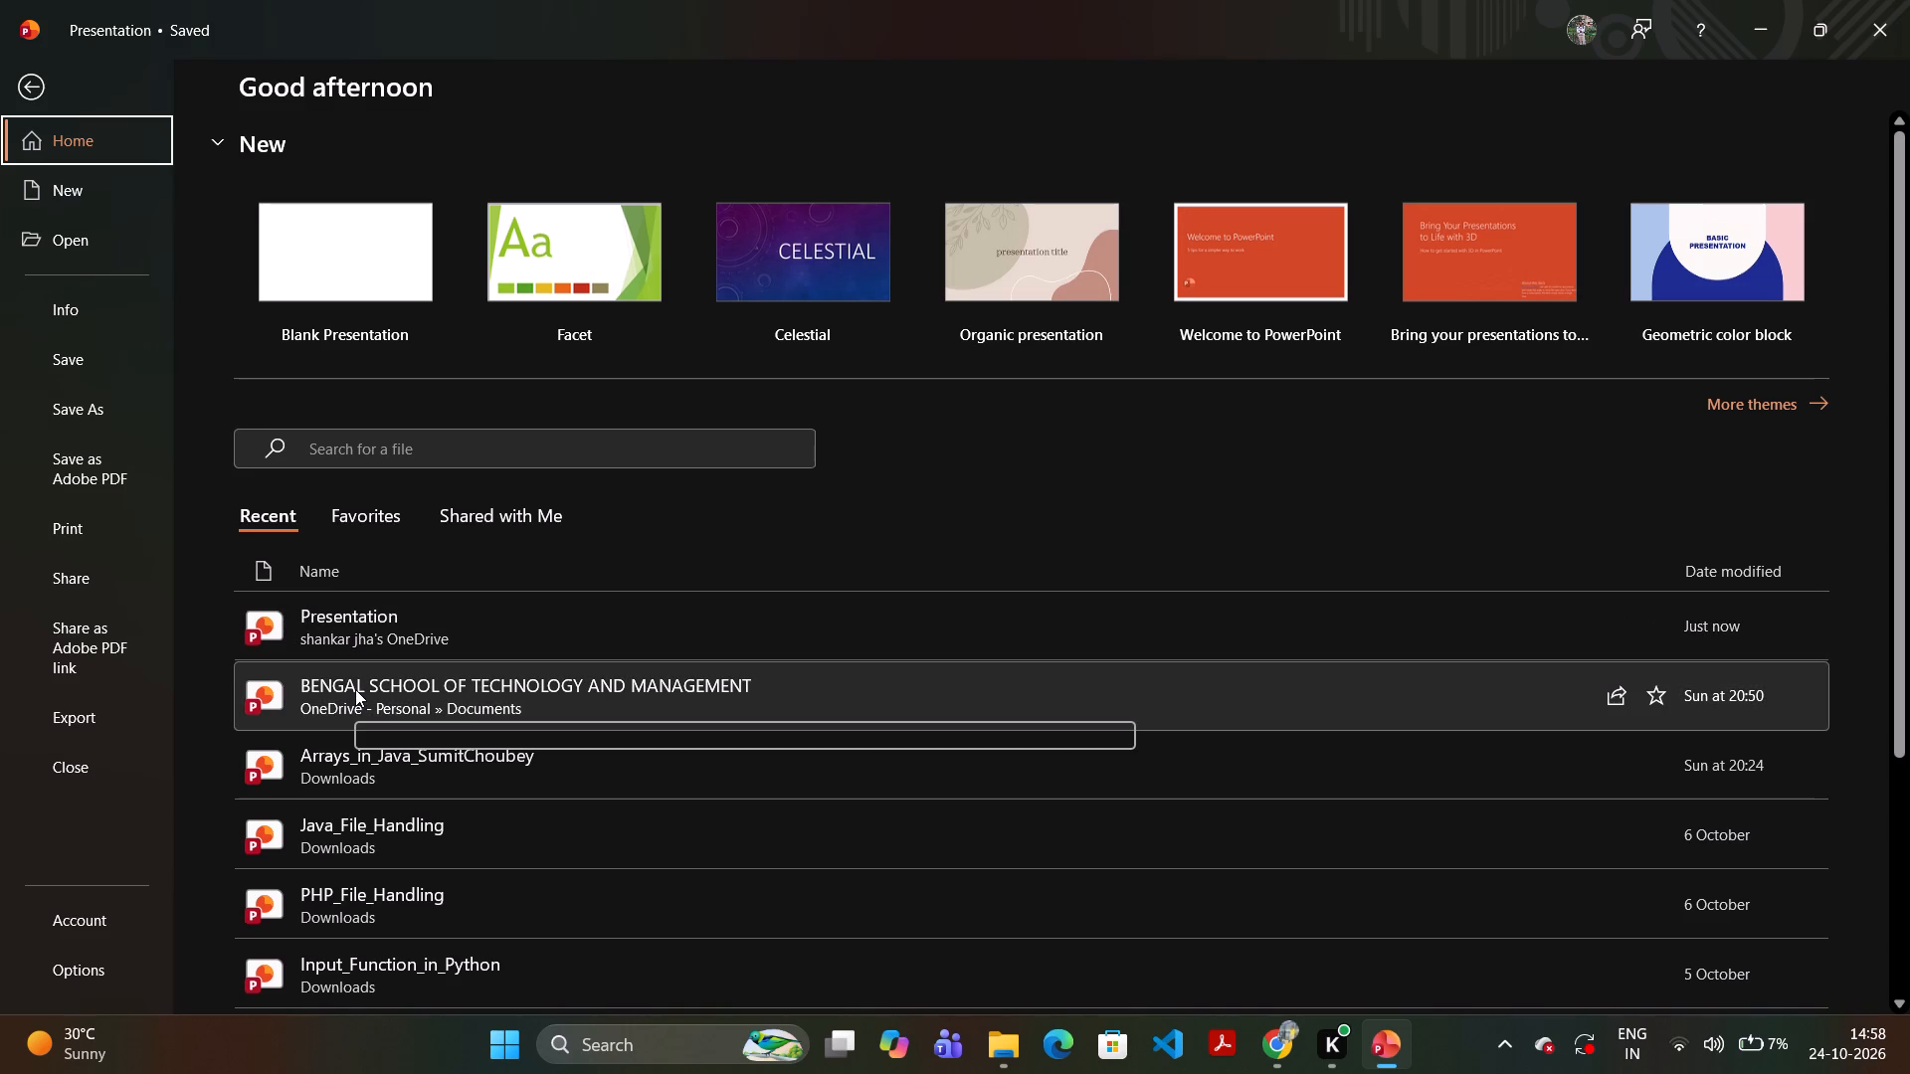
pyautogui.click(355, 689)
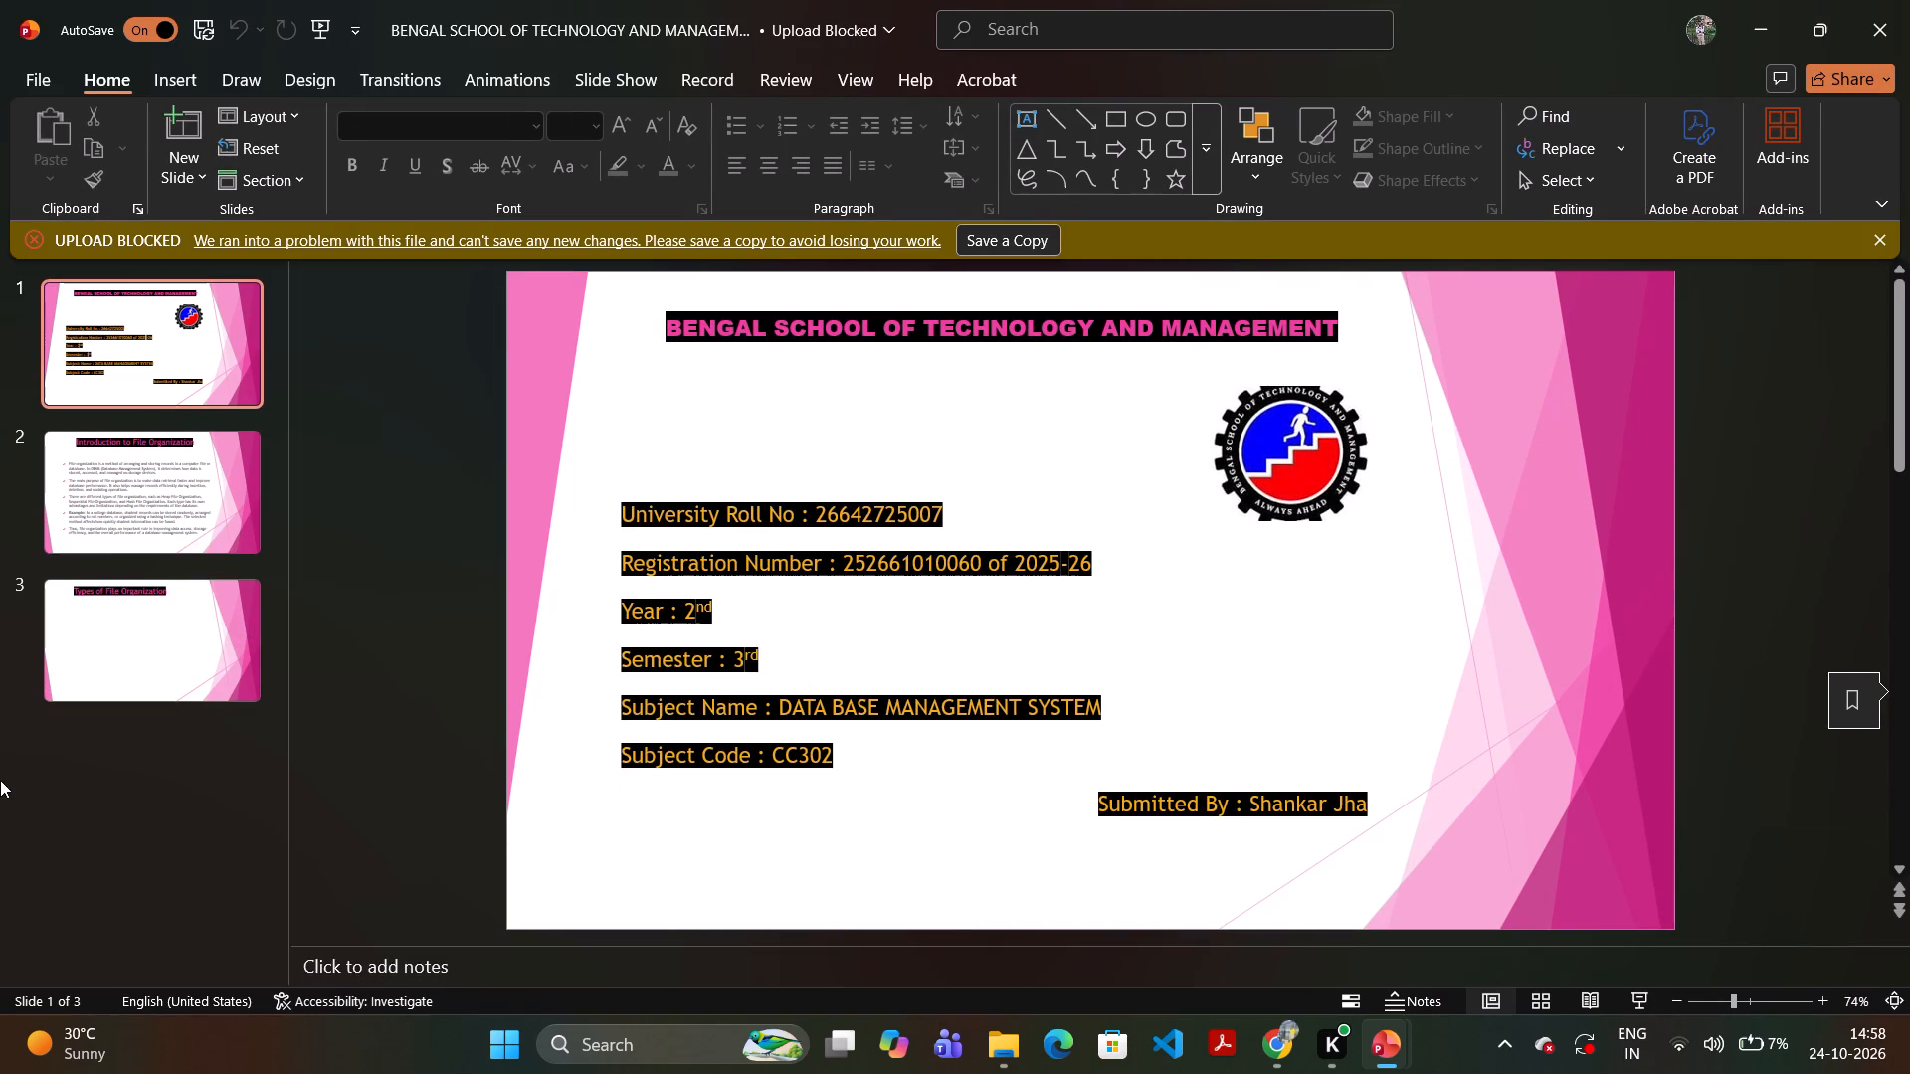
pyautogui.click(51, 654)
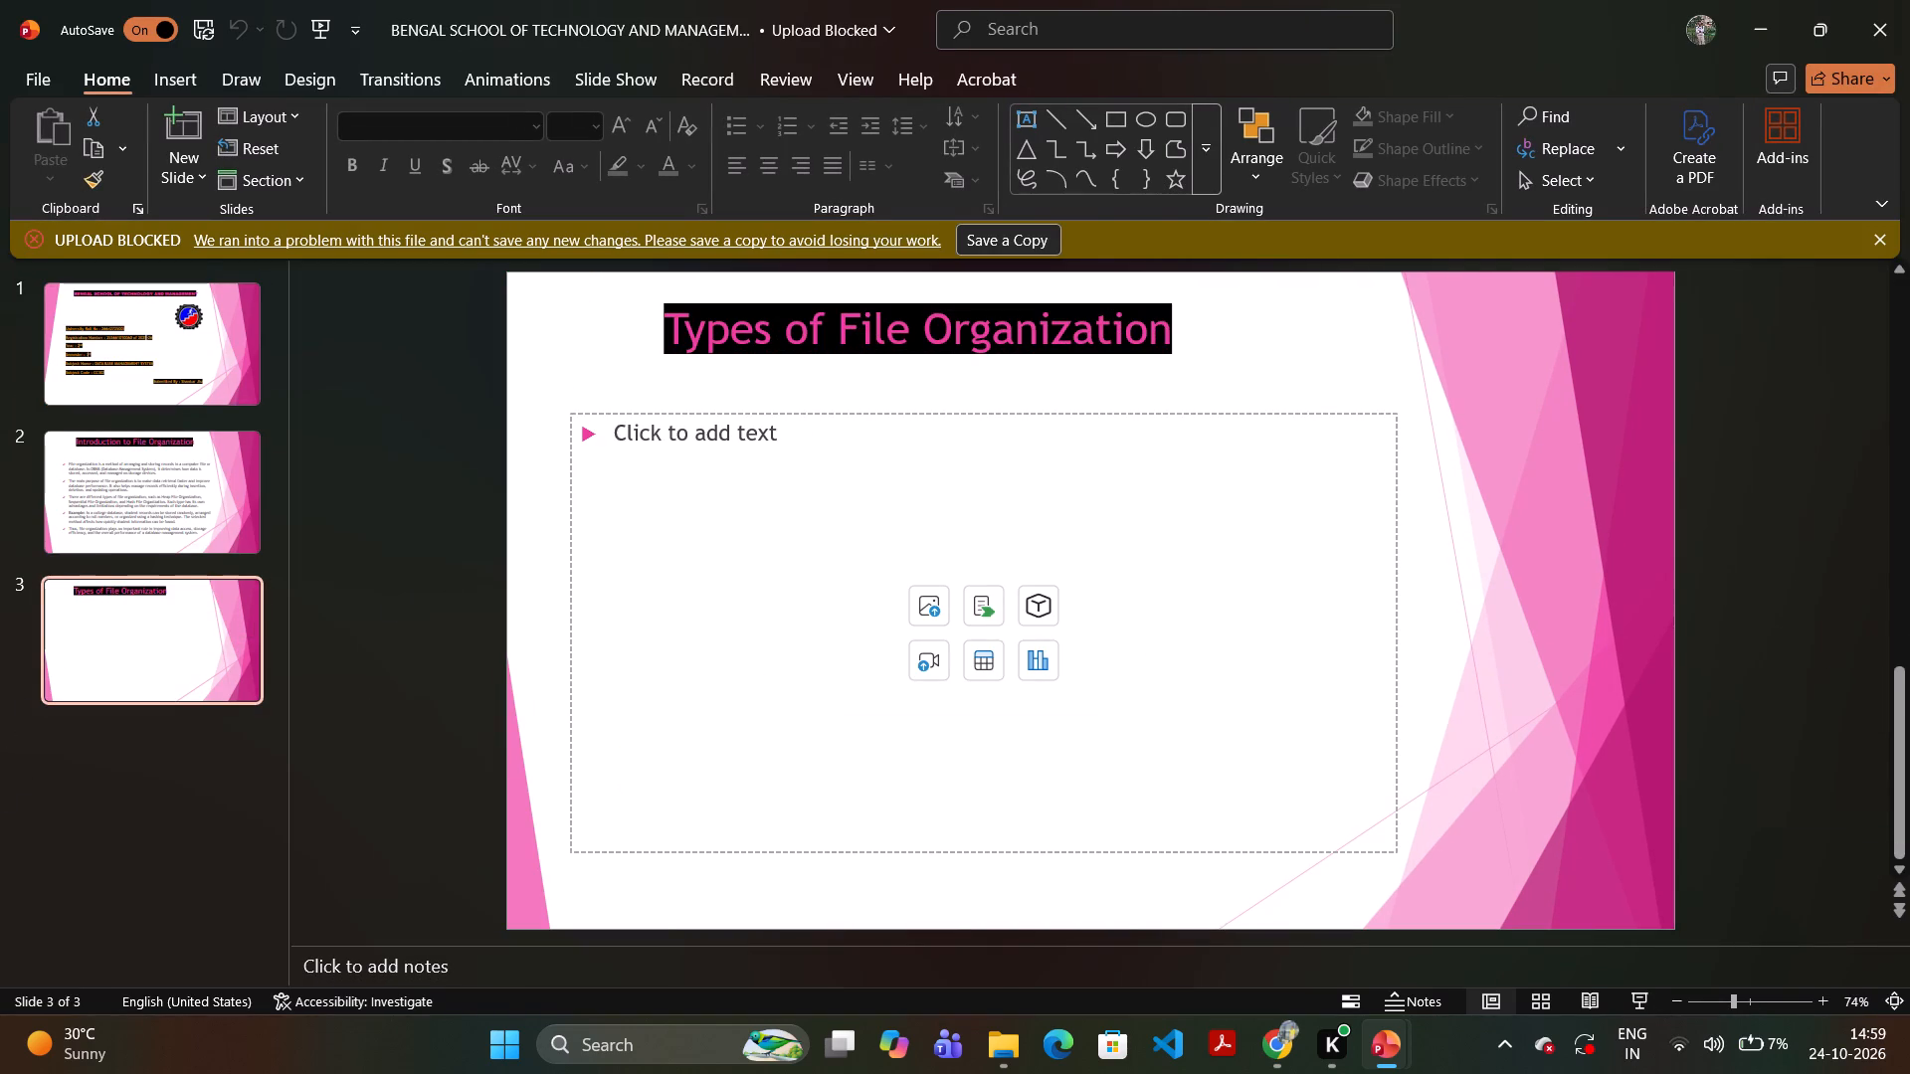
pyautogui.click(1293, 1032)
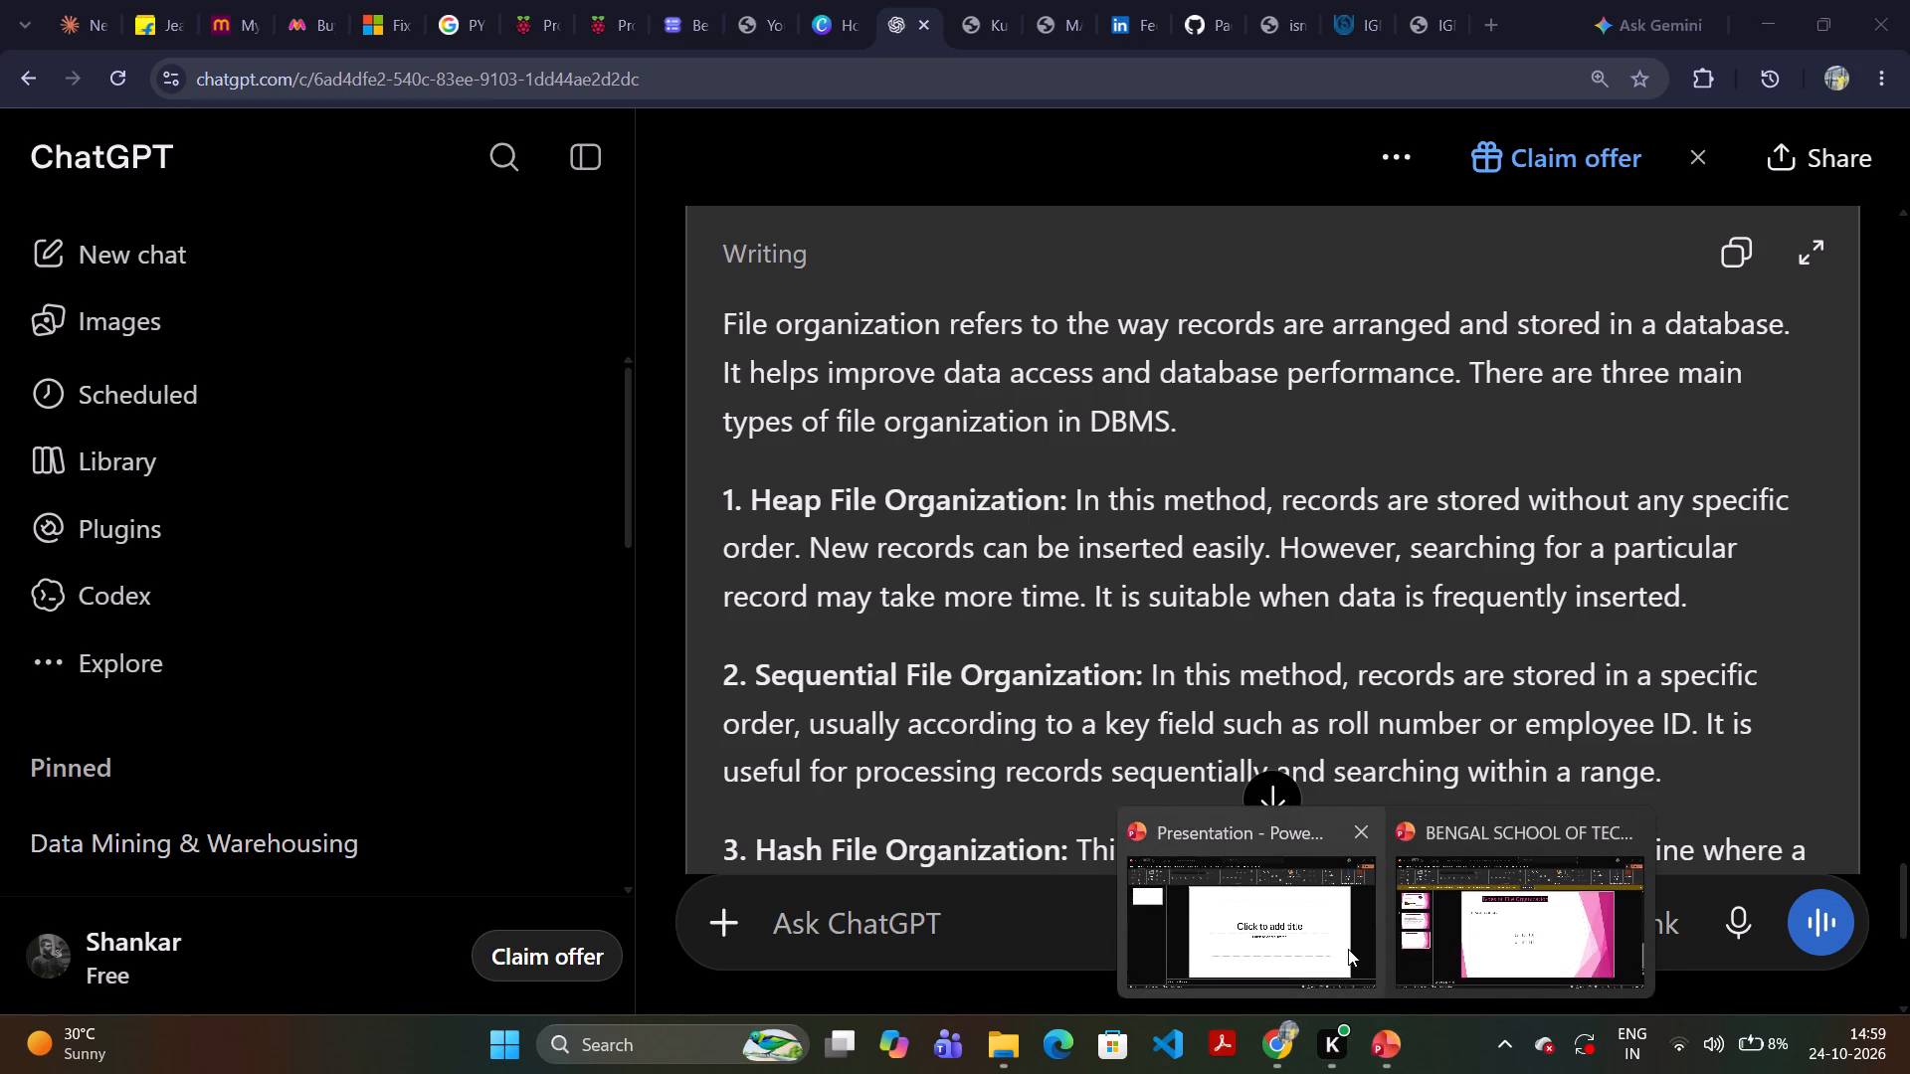
pyautogui.click(1355, 831)
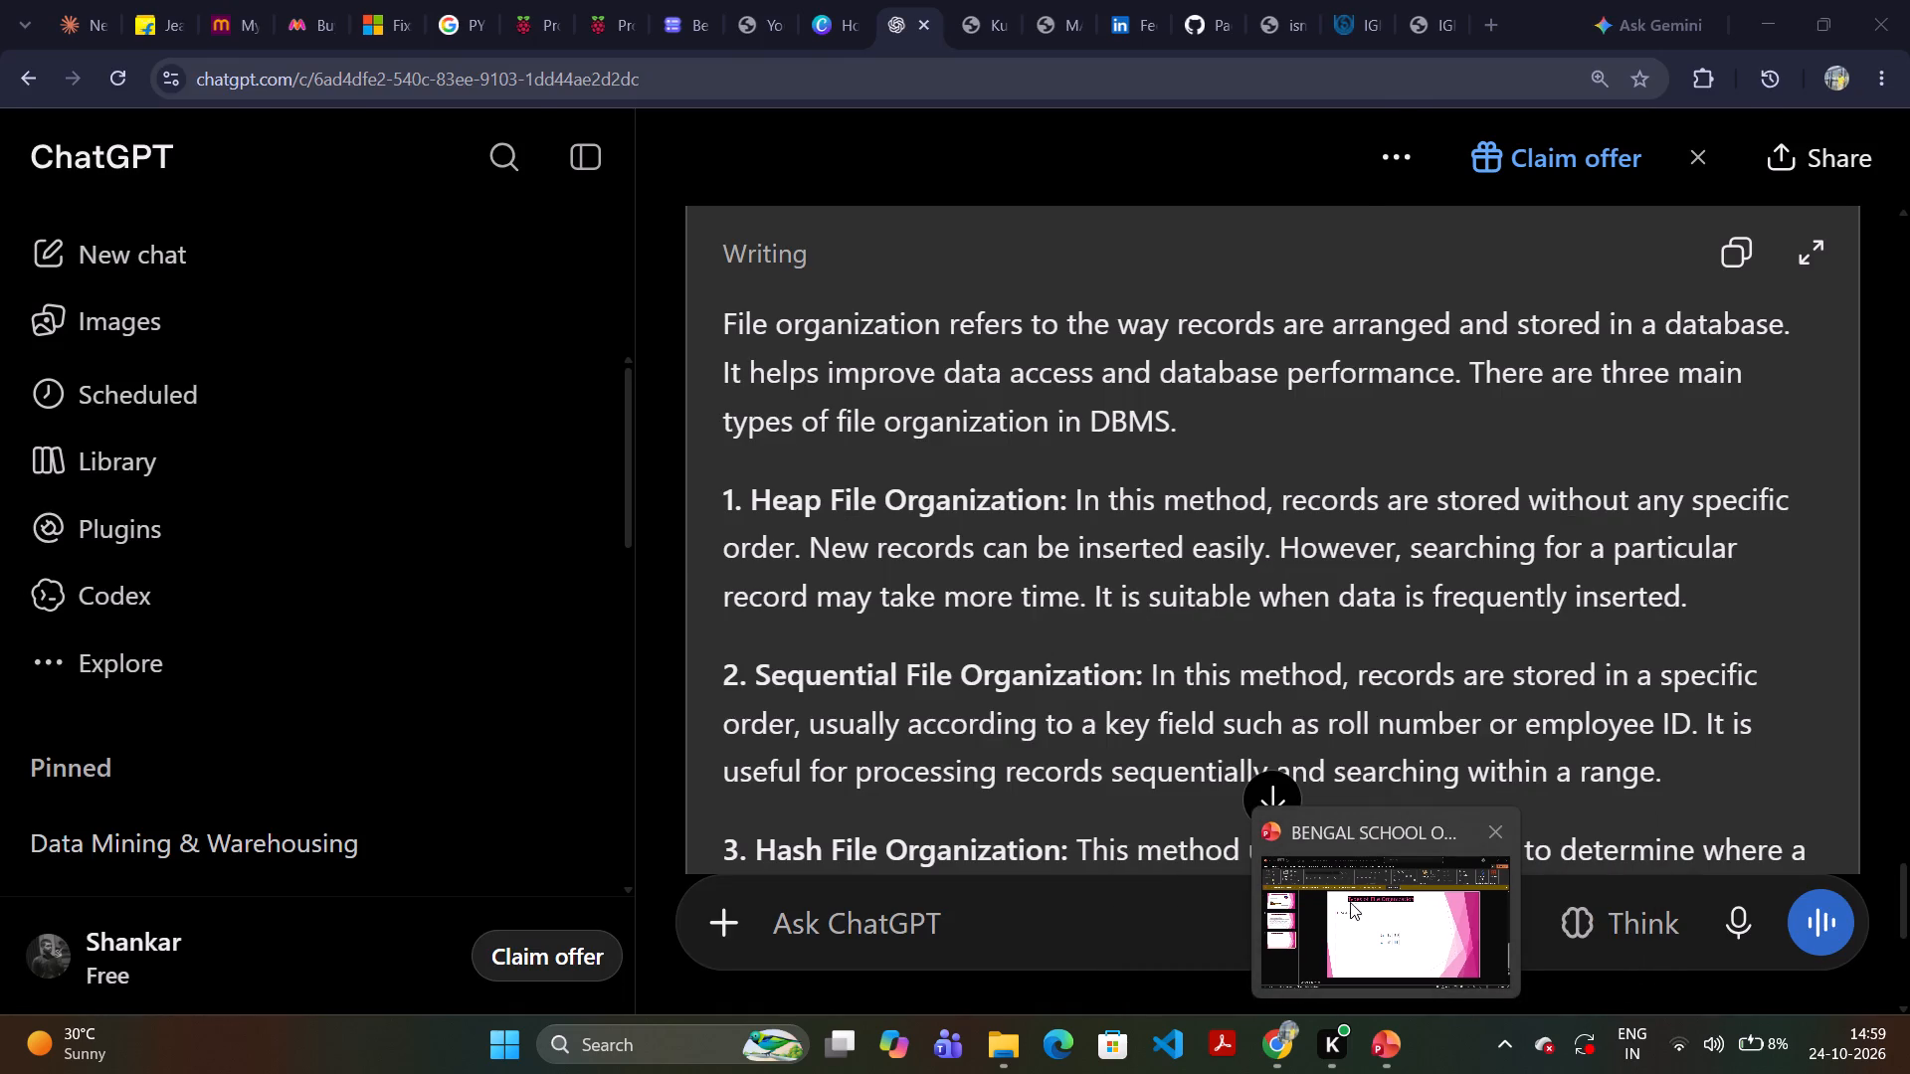
# Switch to the BENGAL SCHOOL presentation and paste the copied text into slide 3's empty body placeholder.
pyautogui.click(1350, 904)
pyautogui.click(774, 438)
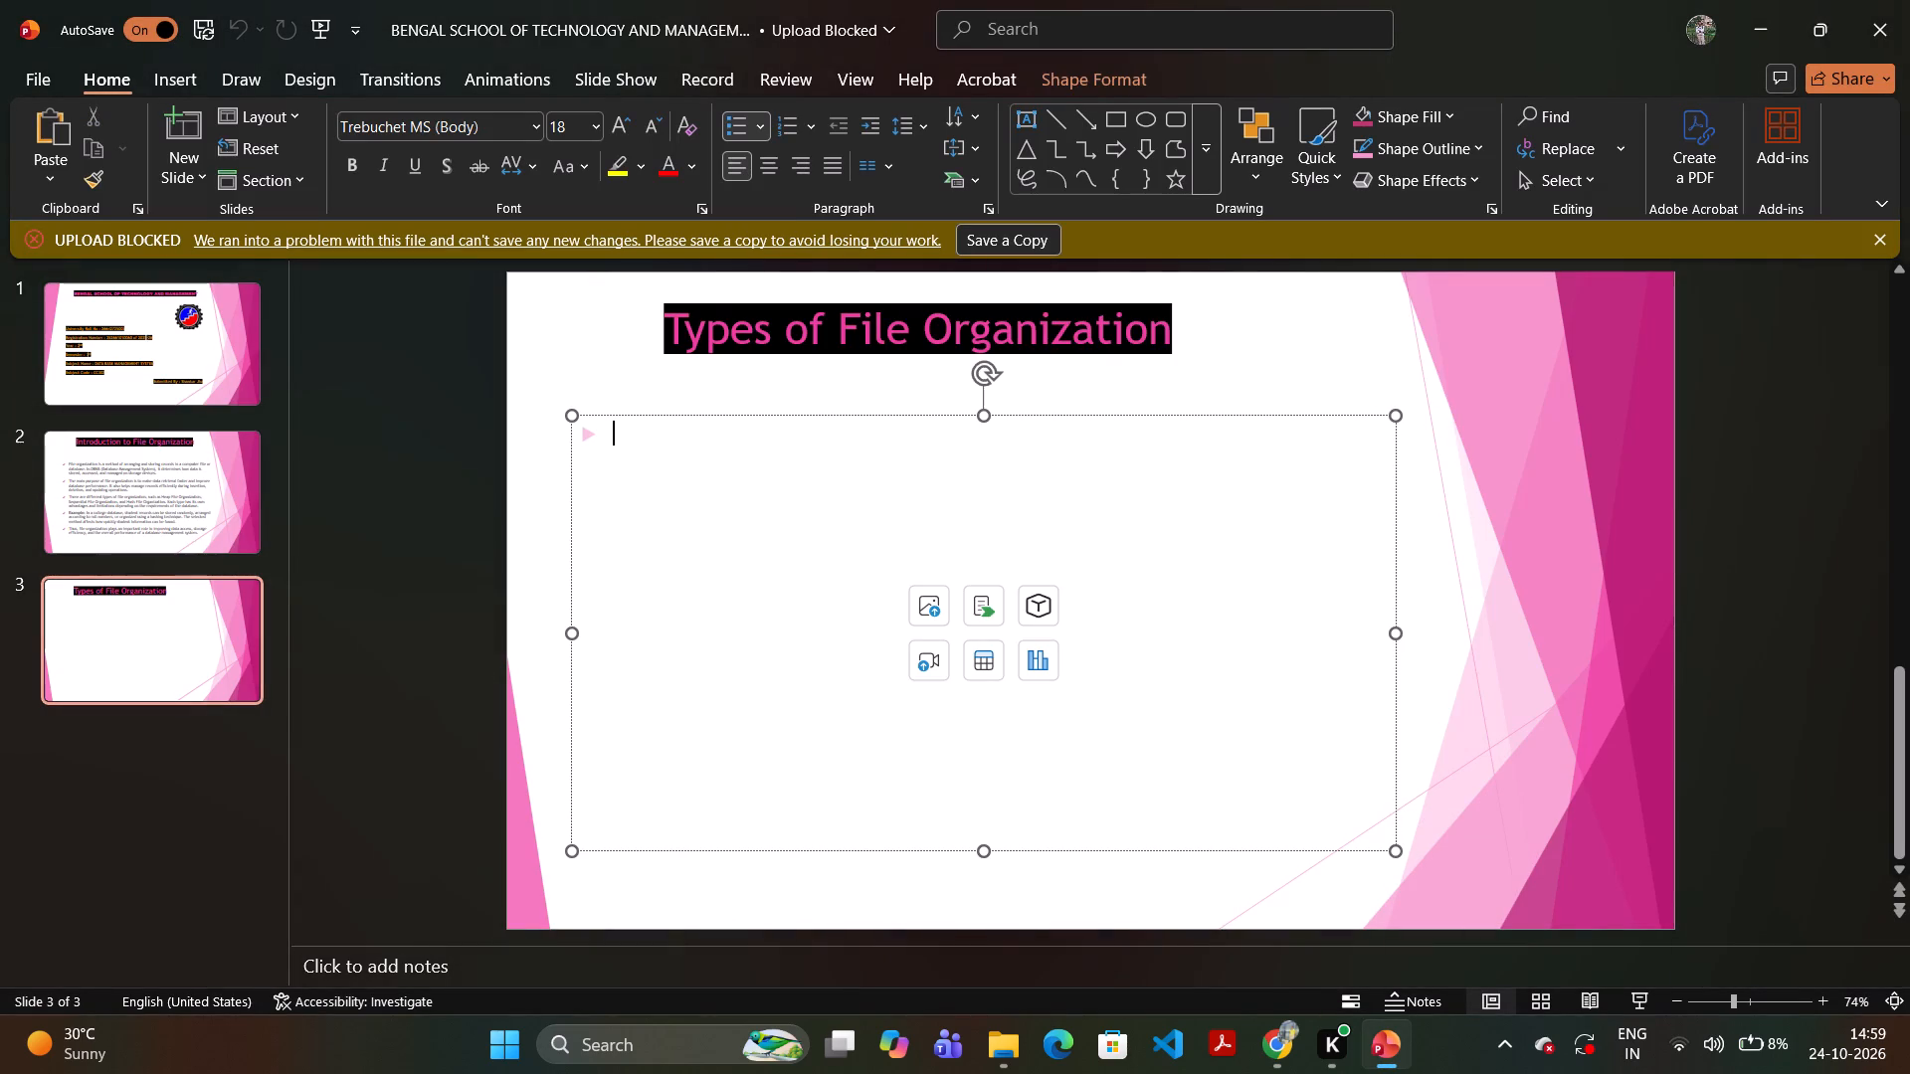
pyautogui.press('BackSpace')
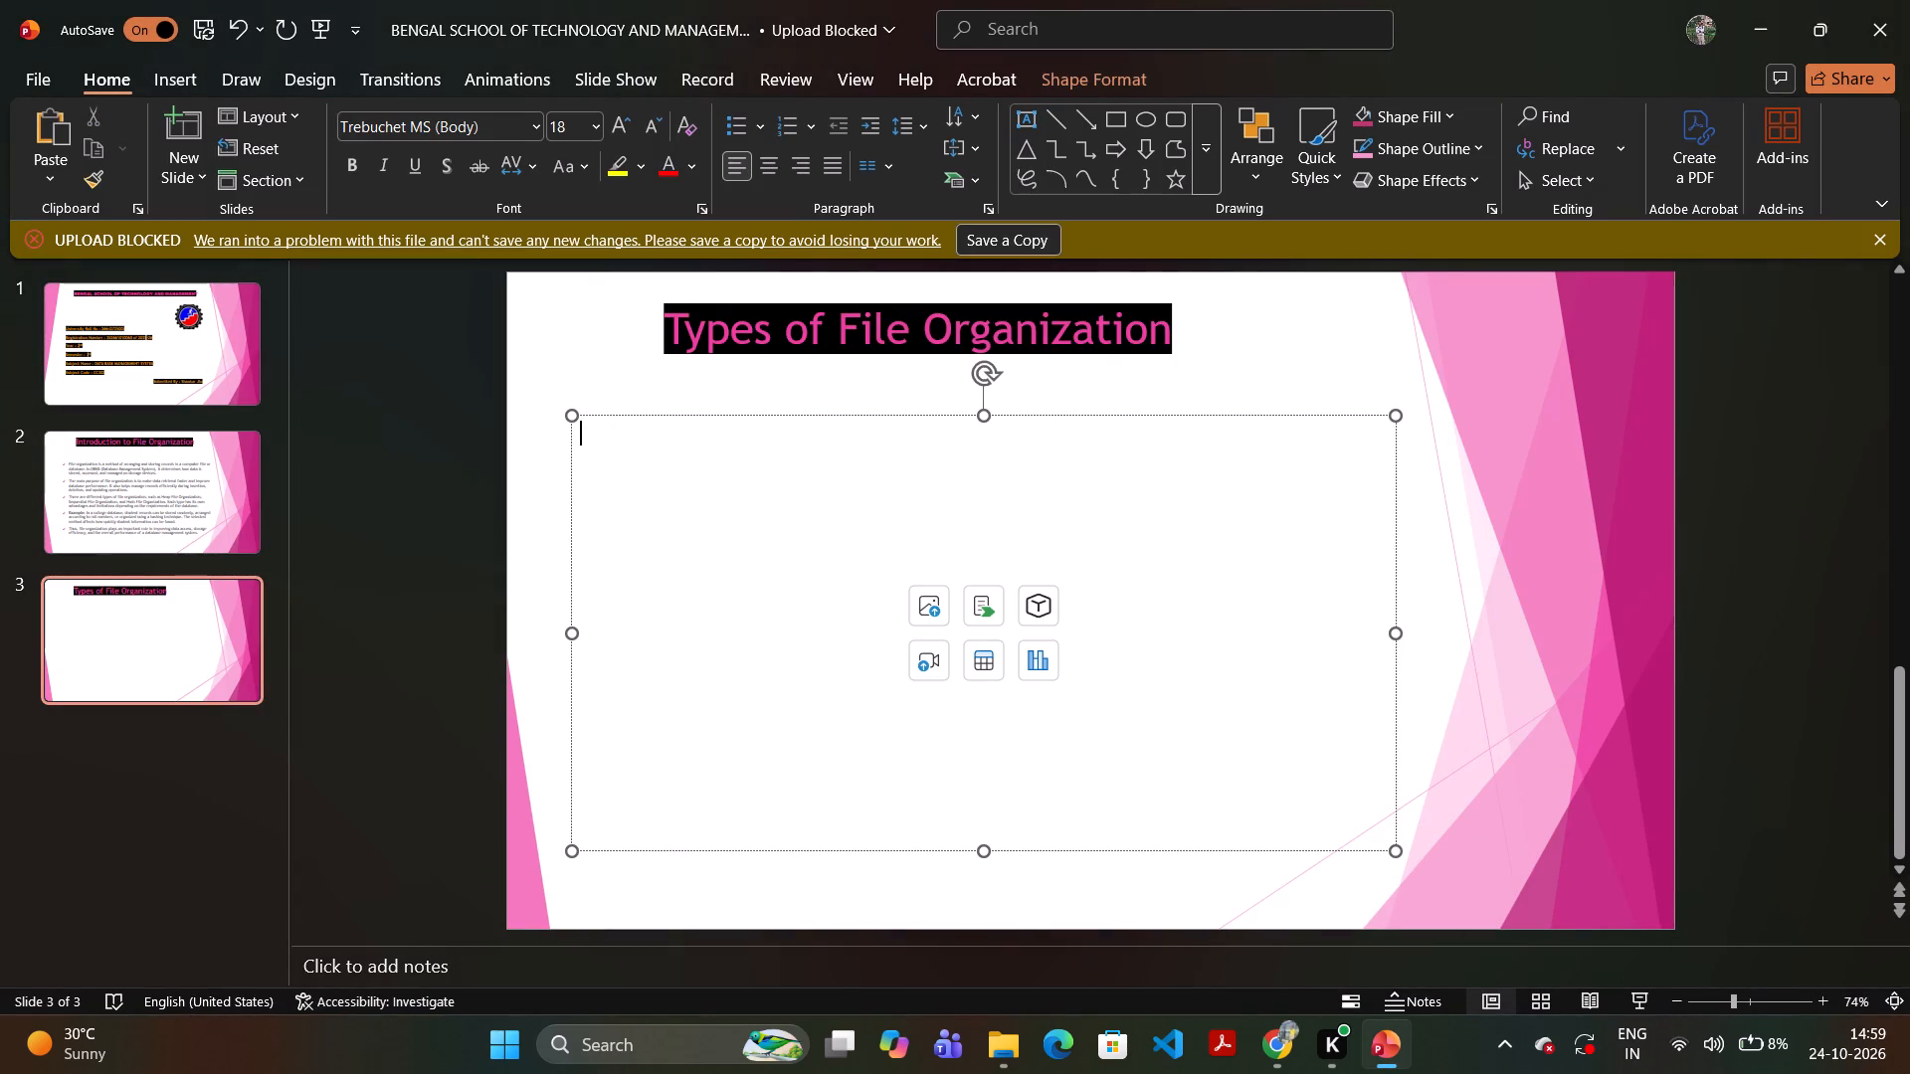
pyautogui.hotkey('ctrl', 'v')
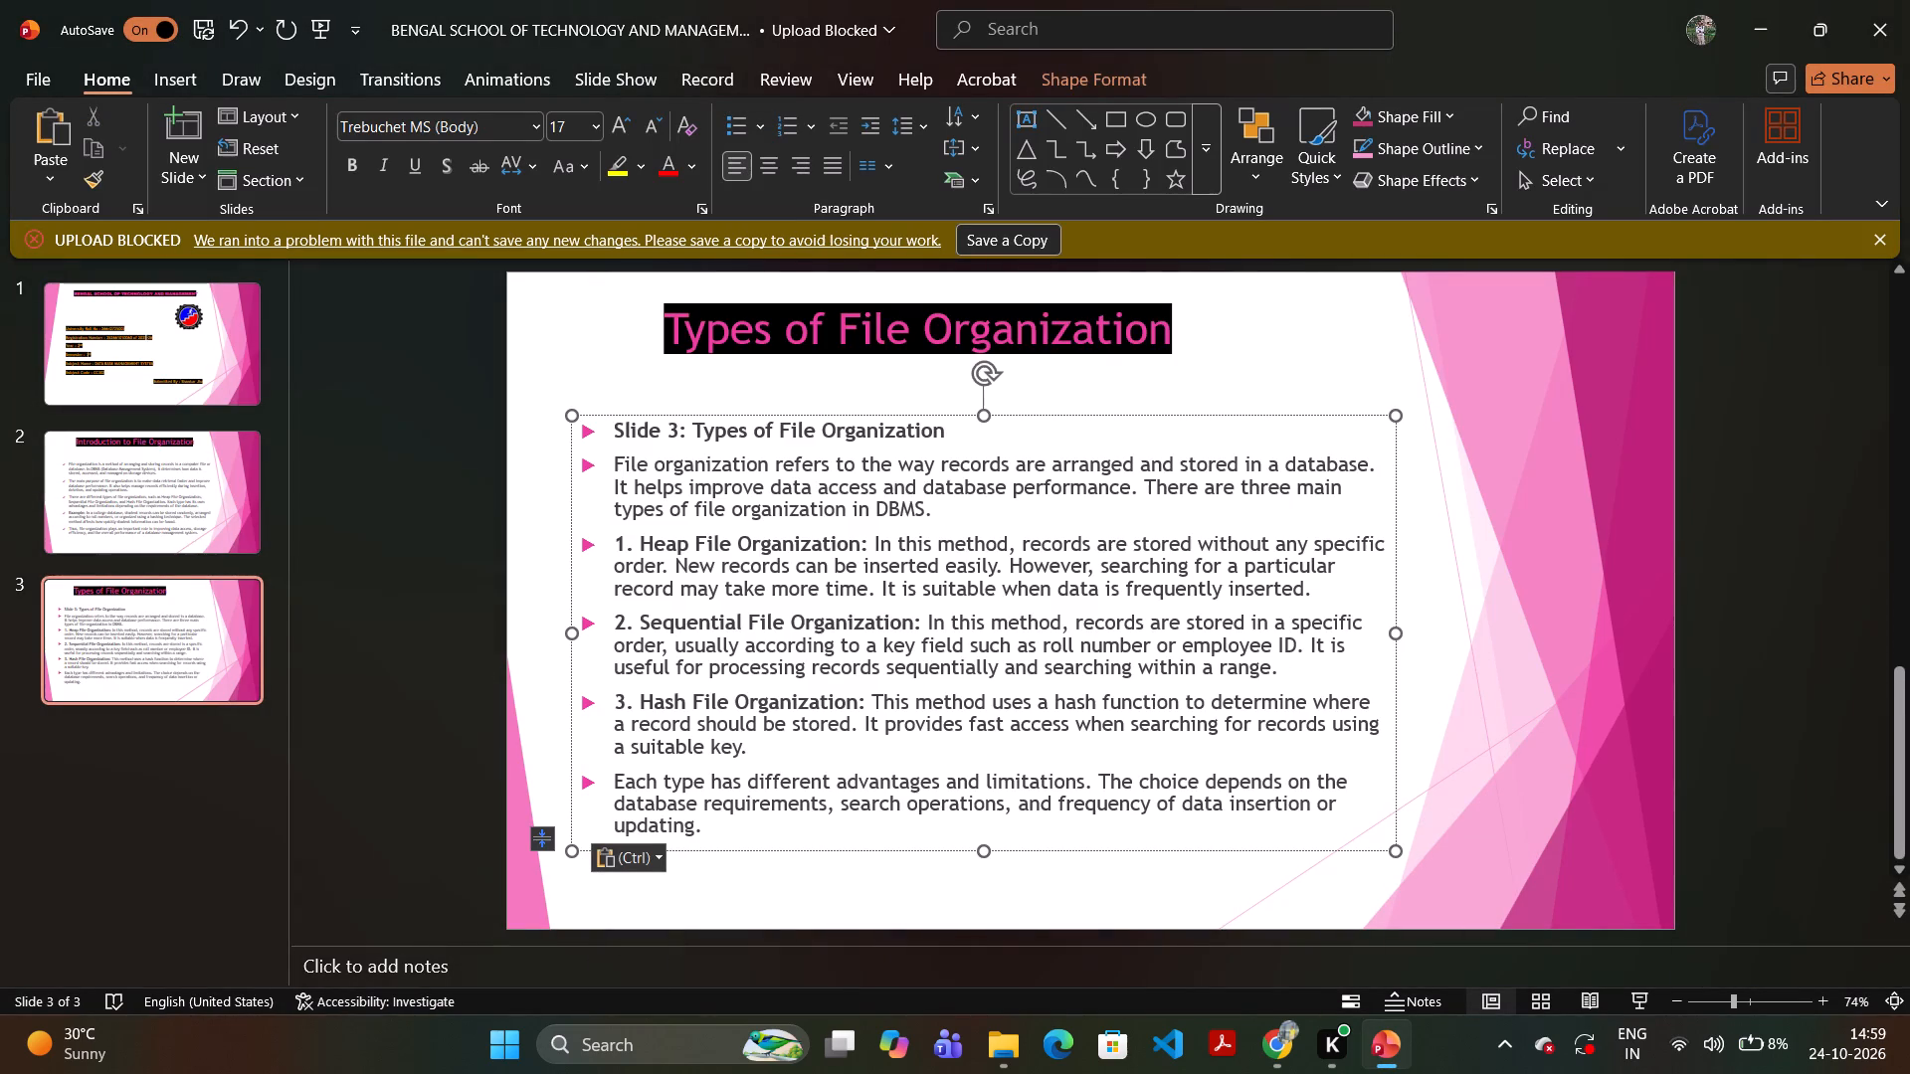
# Delete the "Slide 3: Types of File Organization" line and the closing "Each type has different advantages" paragraph from slide 3's body text.
pyautogui.moveTo(964, 445); pyautogui.dragTo(644, 473)
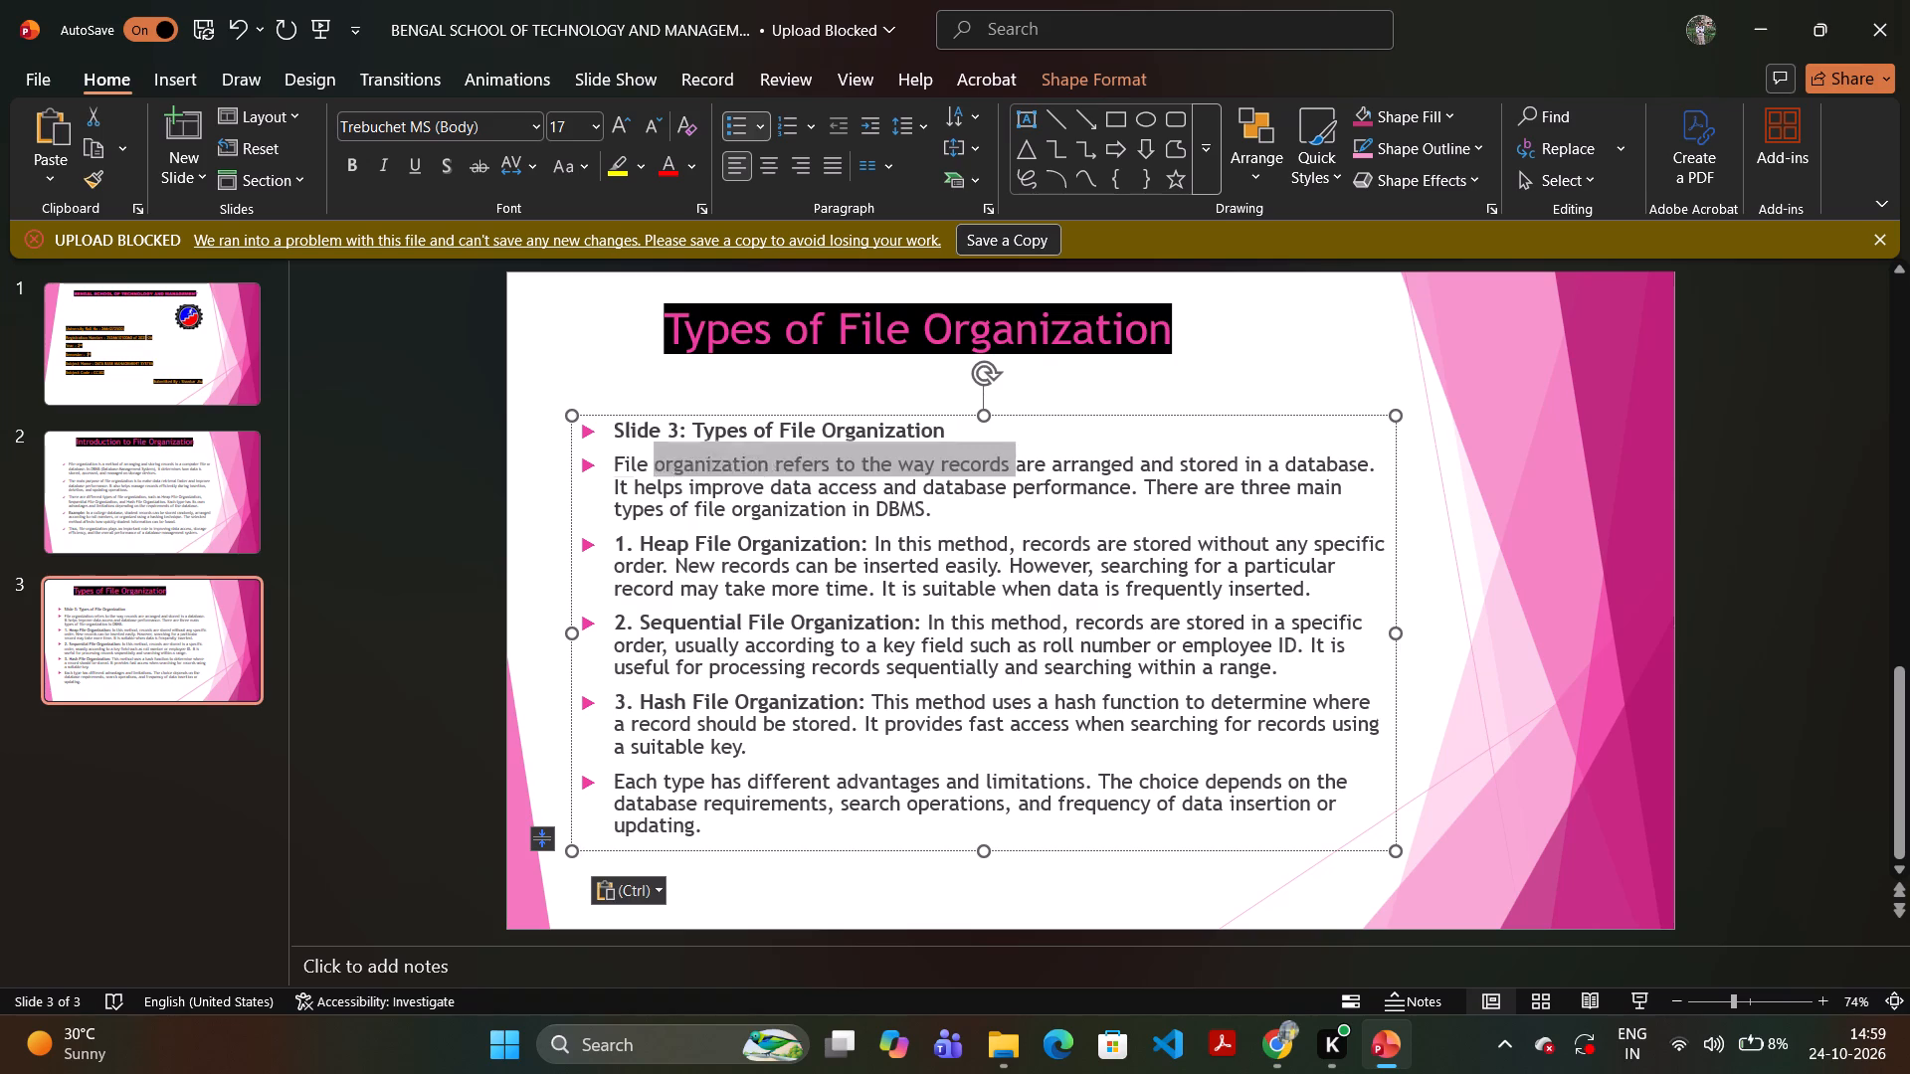
pyautogui.moveTo(644, 473); pyautogui.dragTo(563, 485)
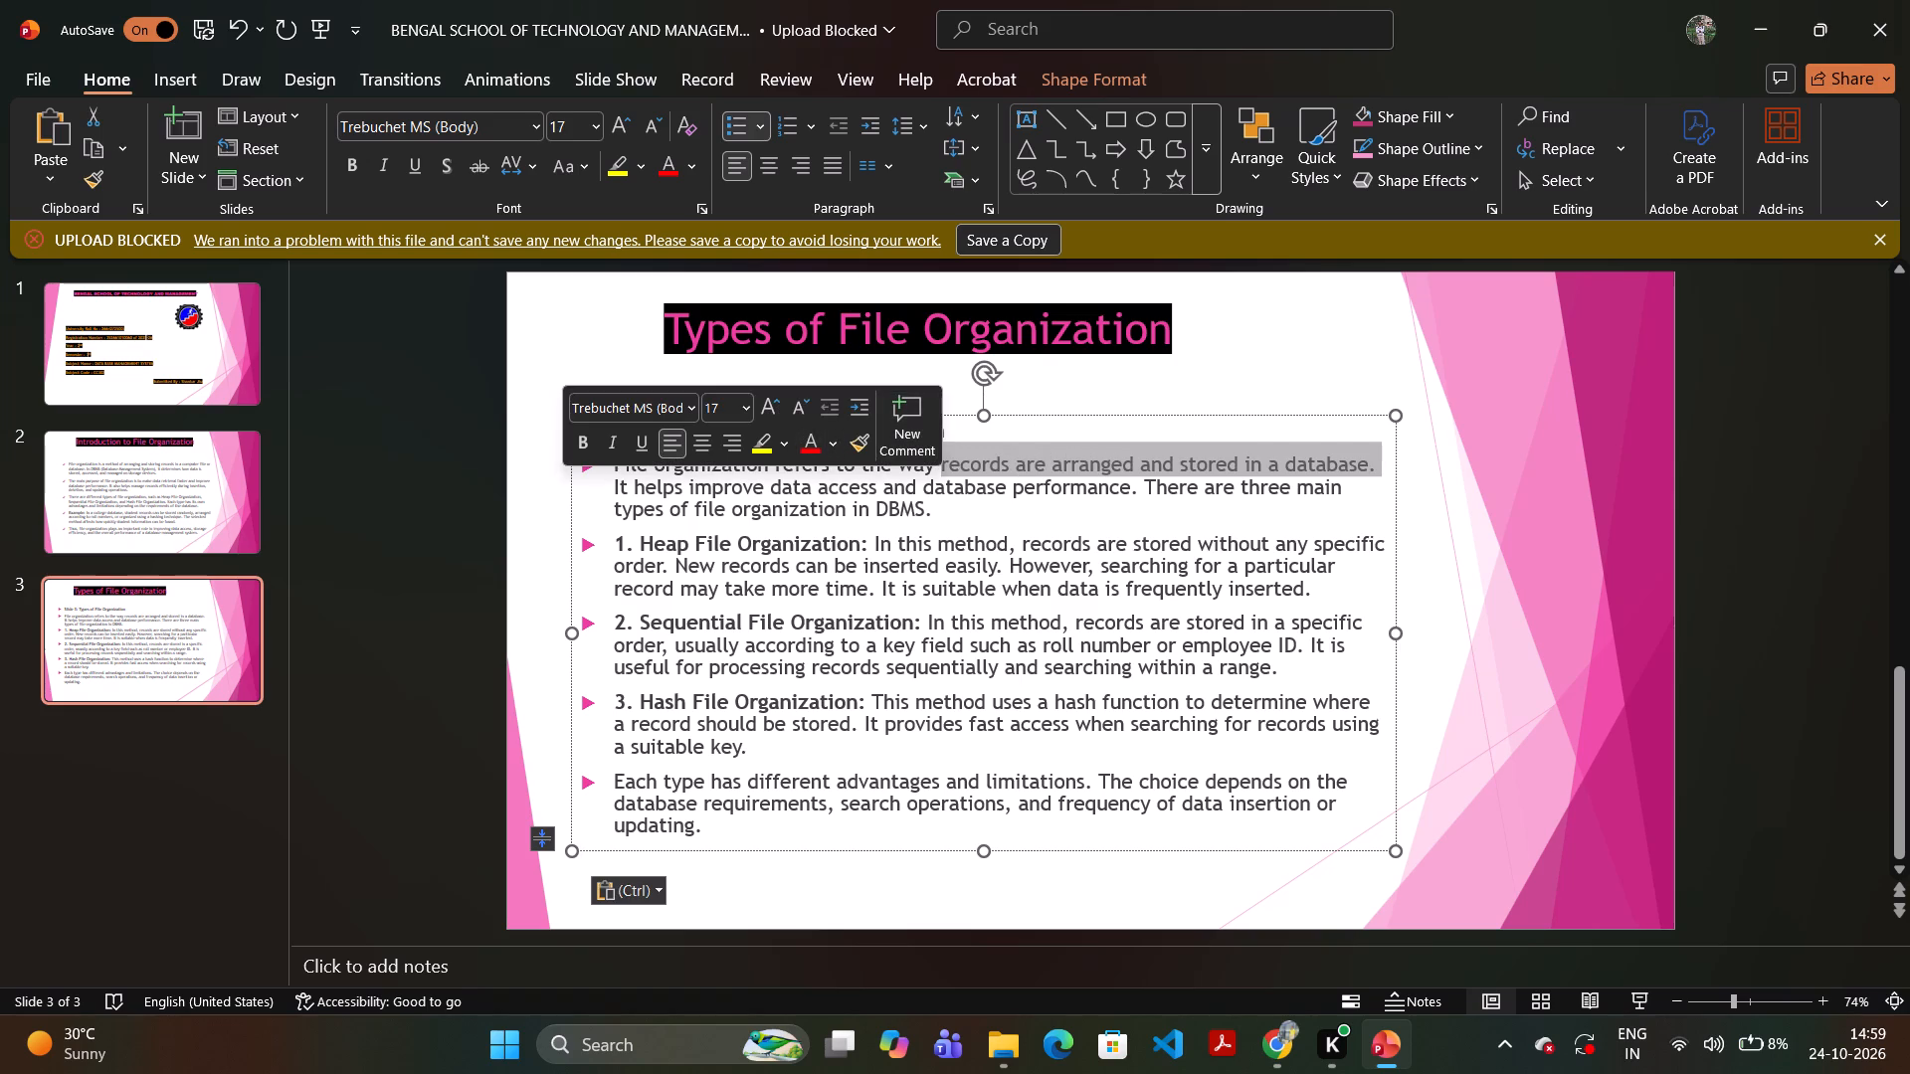
pyautogui.click(953, 422)
pyautogui.moveTo(953, 422); pyautogui.dragTo(591, 447)
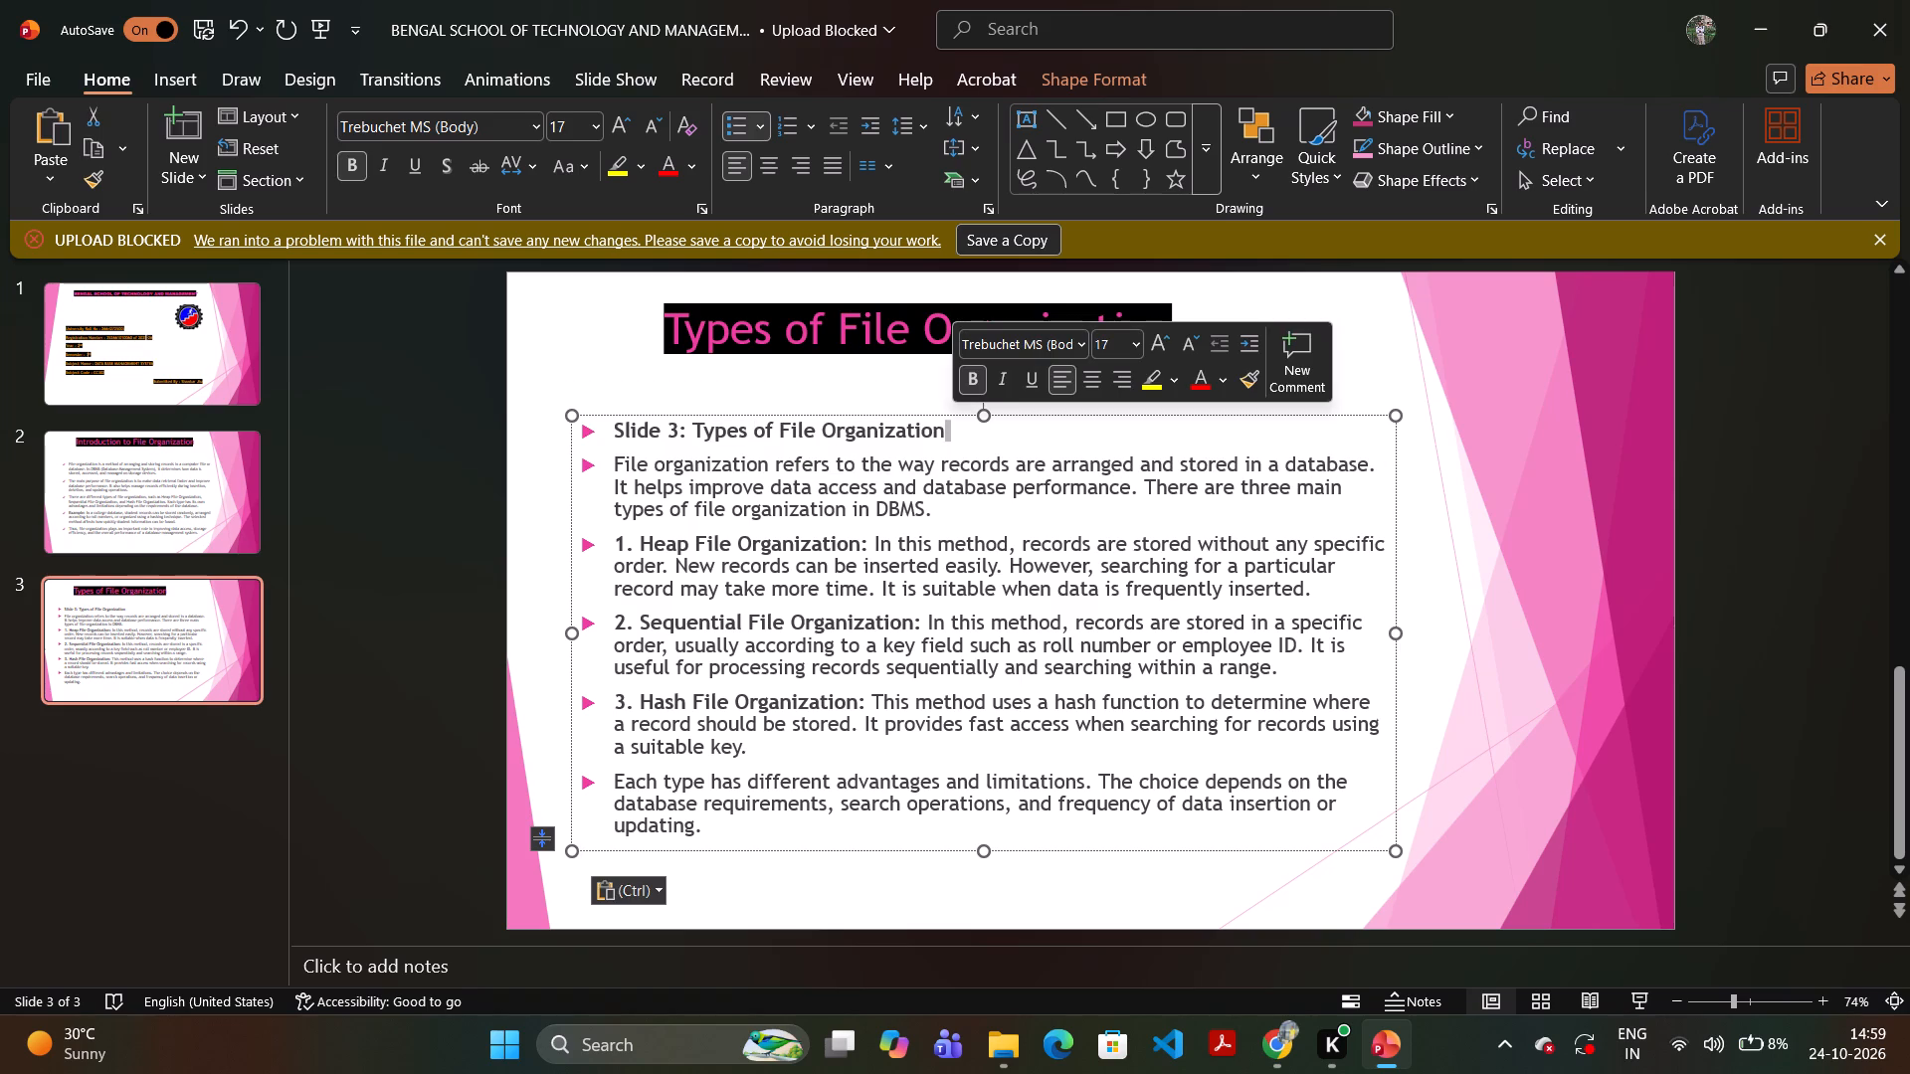
pyautogui.moveTo(591, 447); pyautogui.dragTo(593, 432)
pyautogui.press('BackSpace')
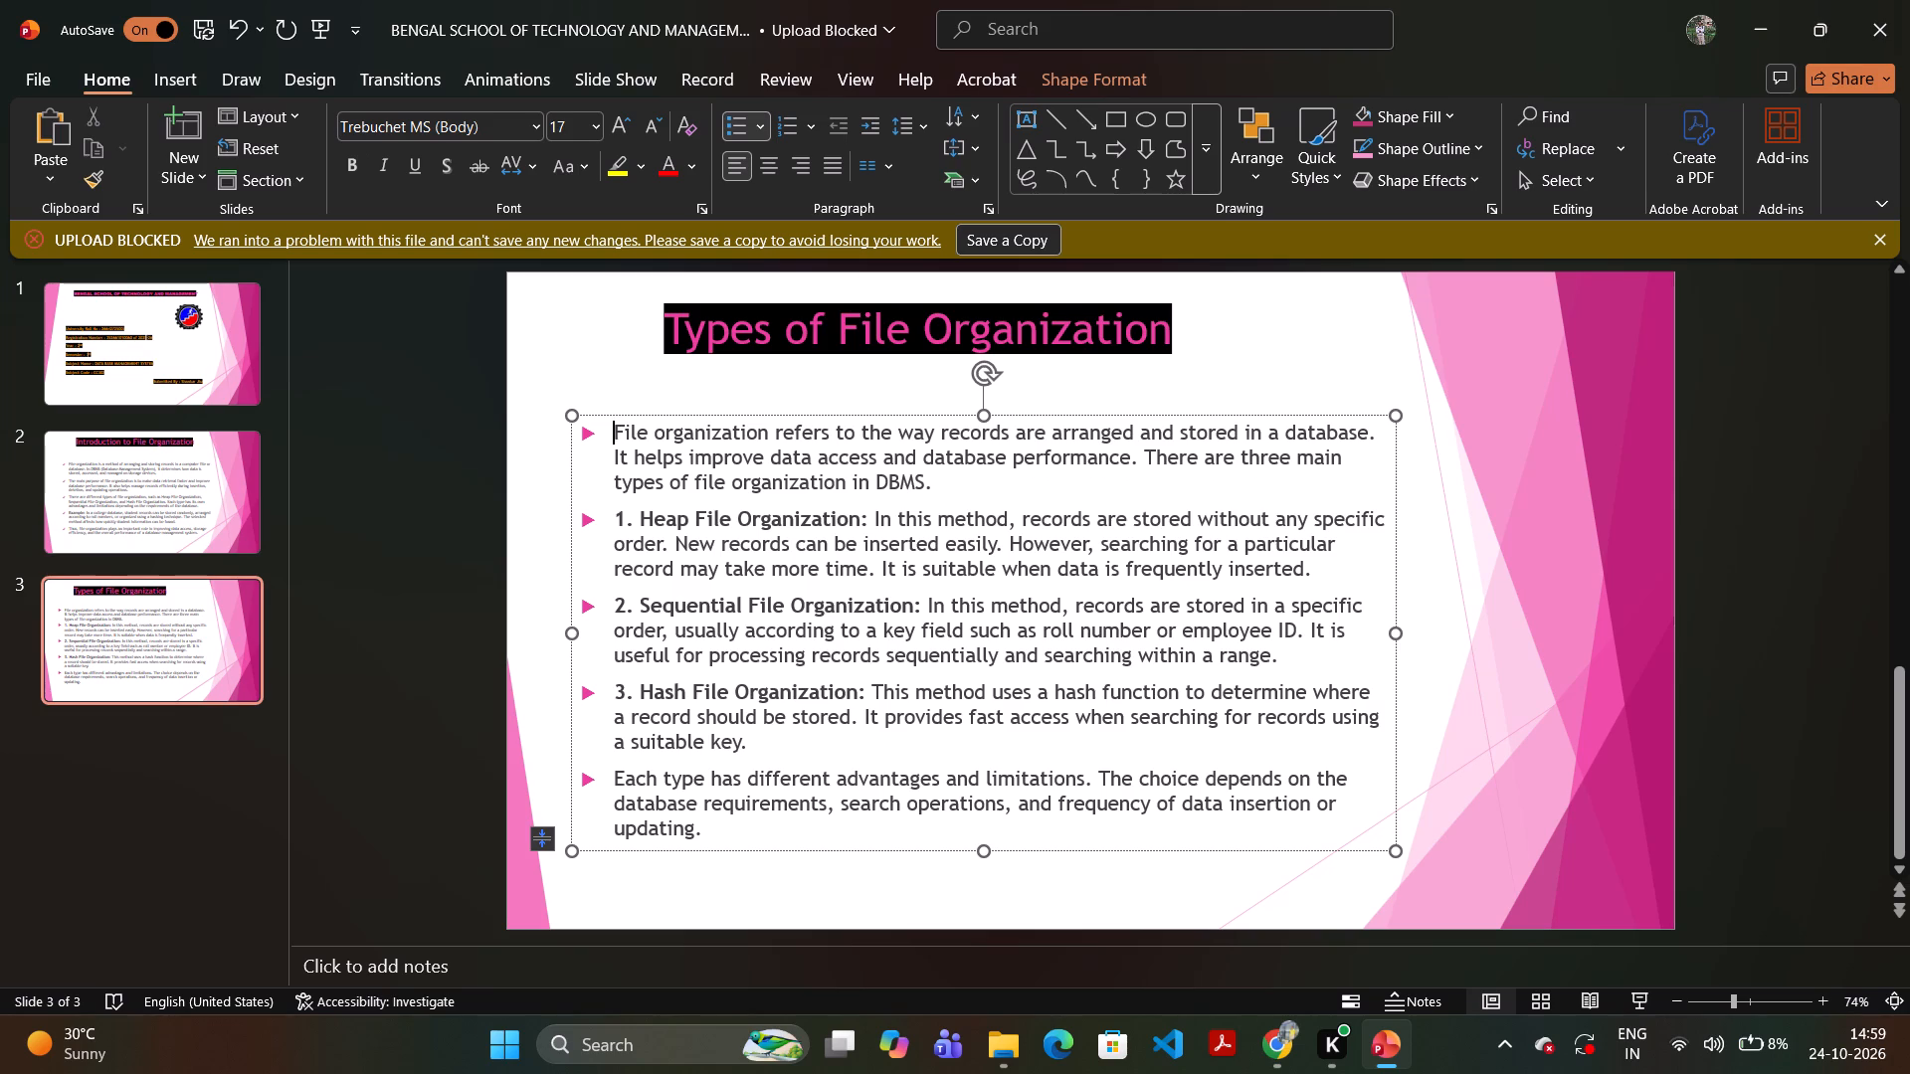
pyautogui.moveTo(714, 834); pyautogui.dragTo(619, 780)
pyautogui.press('BackSpace')
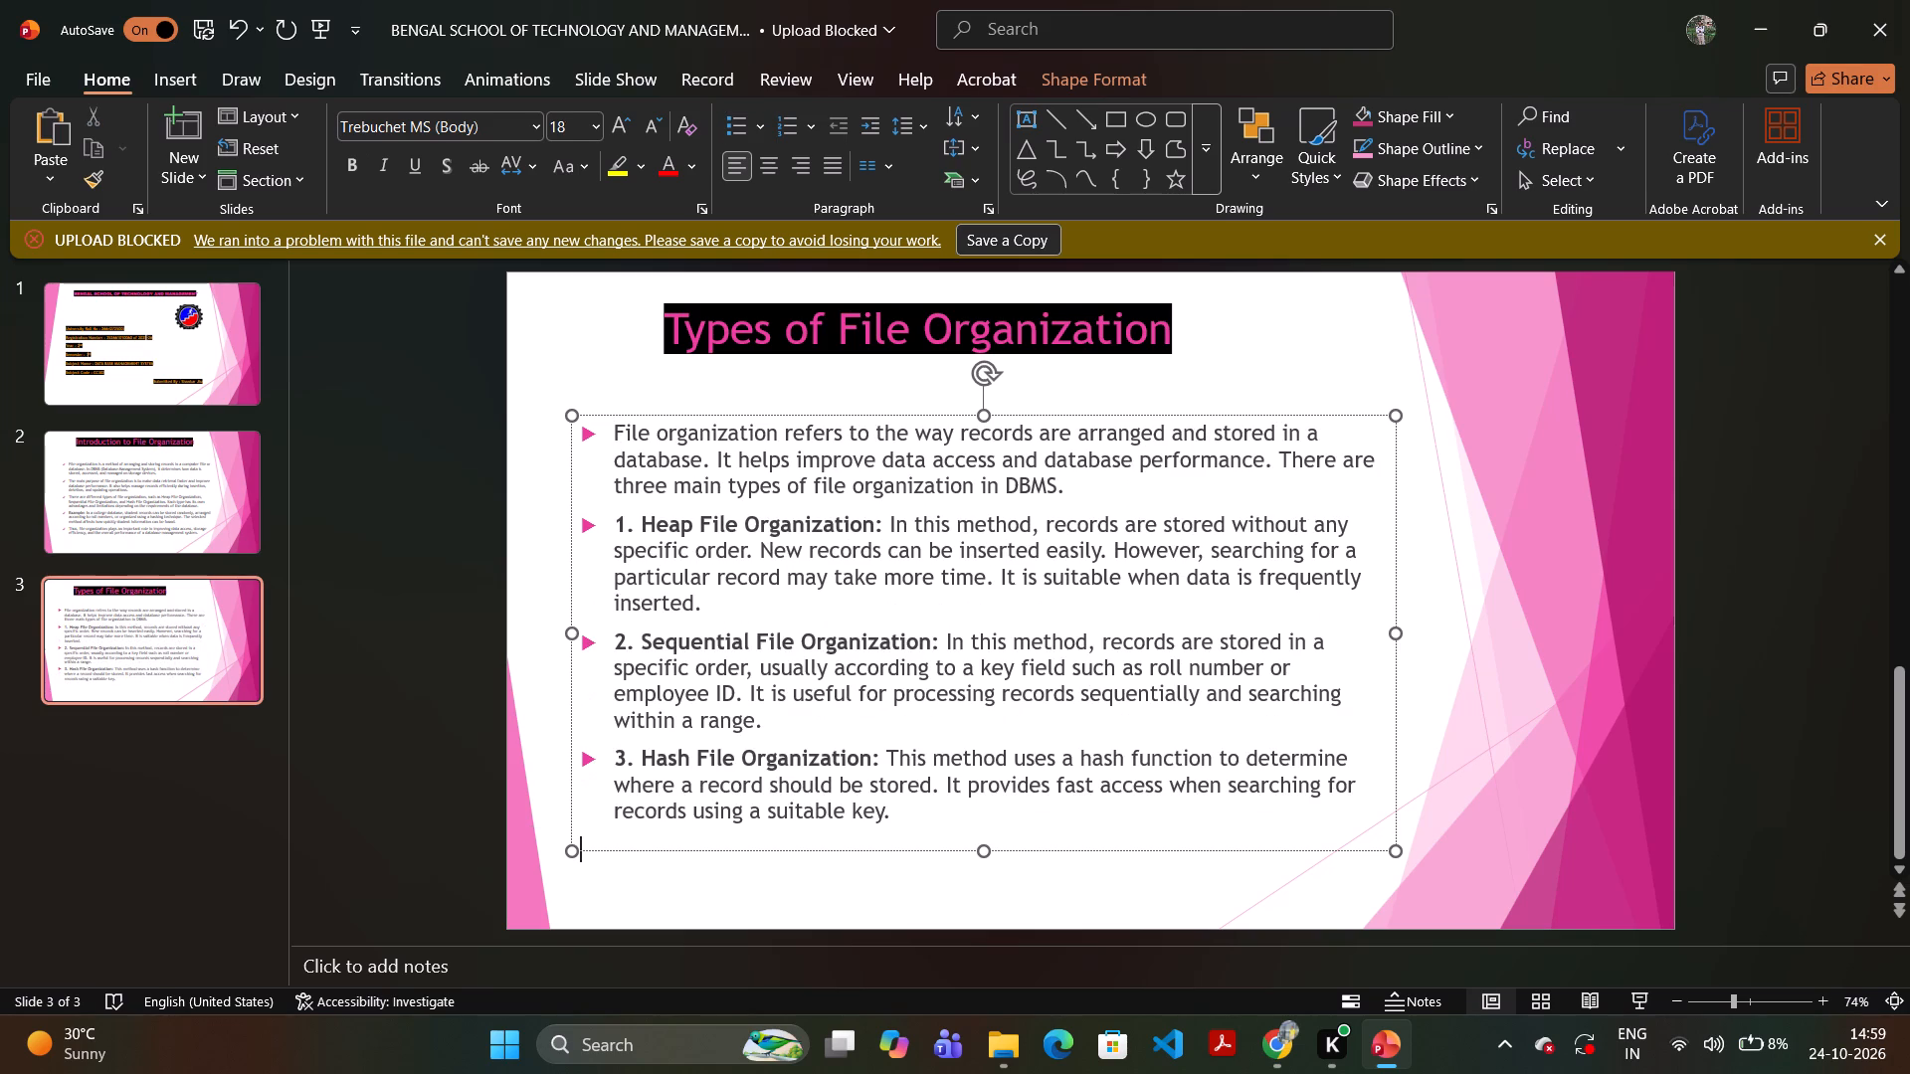
# Remove the bullets from the numbered Hash, Sequential and Heap File Organization paragraphs on slide 3.
pyautogui.click(594, 753)
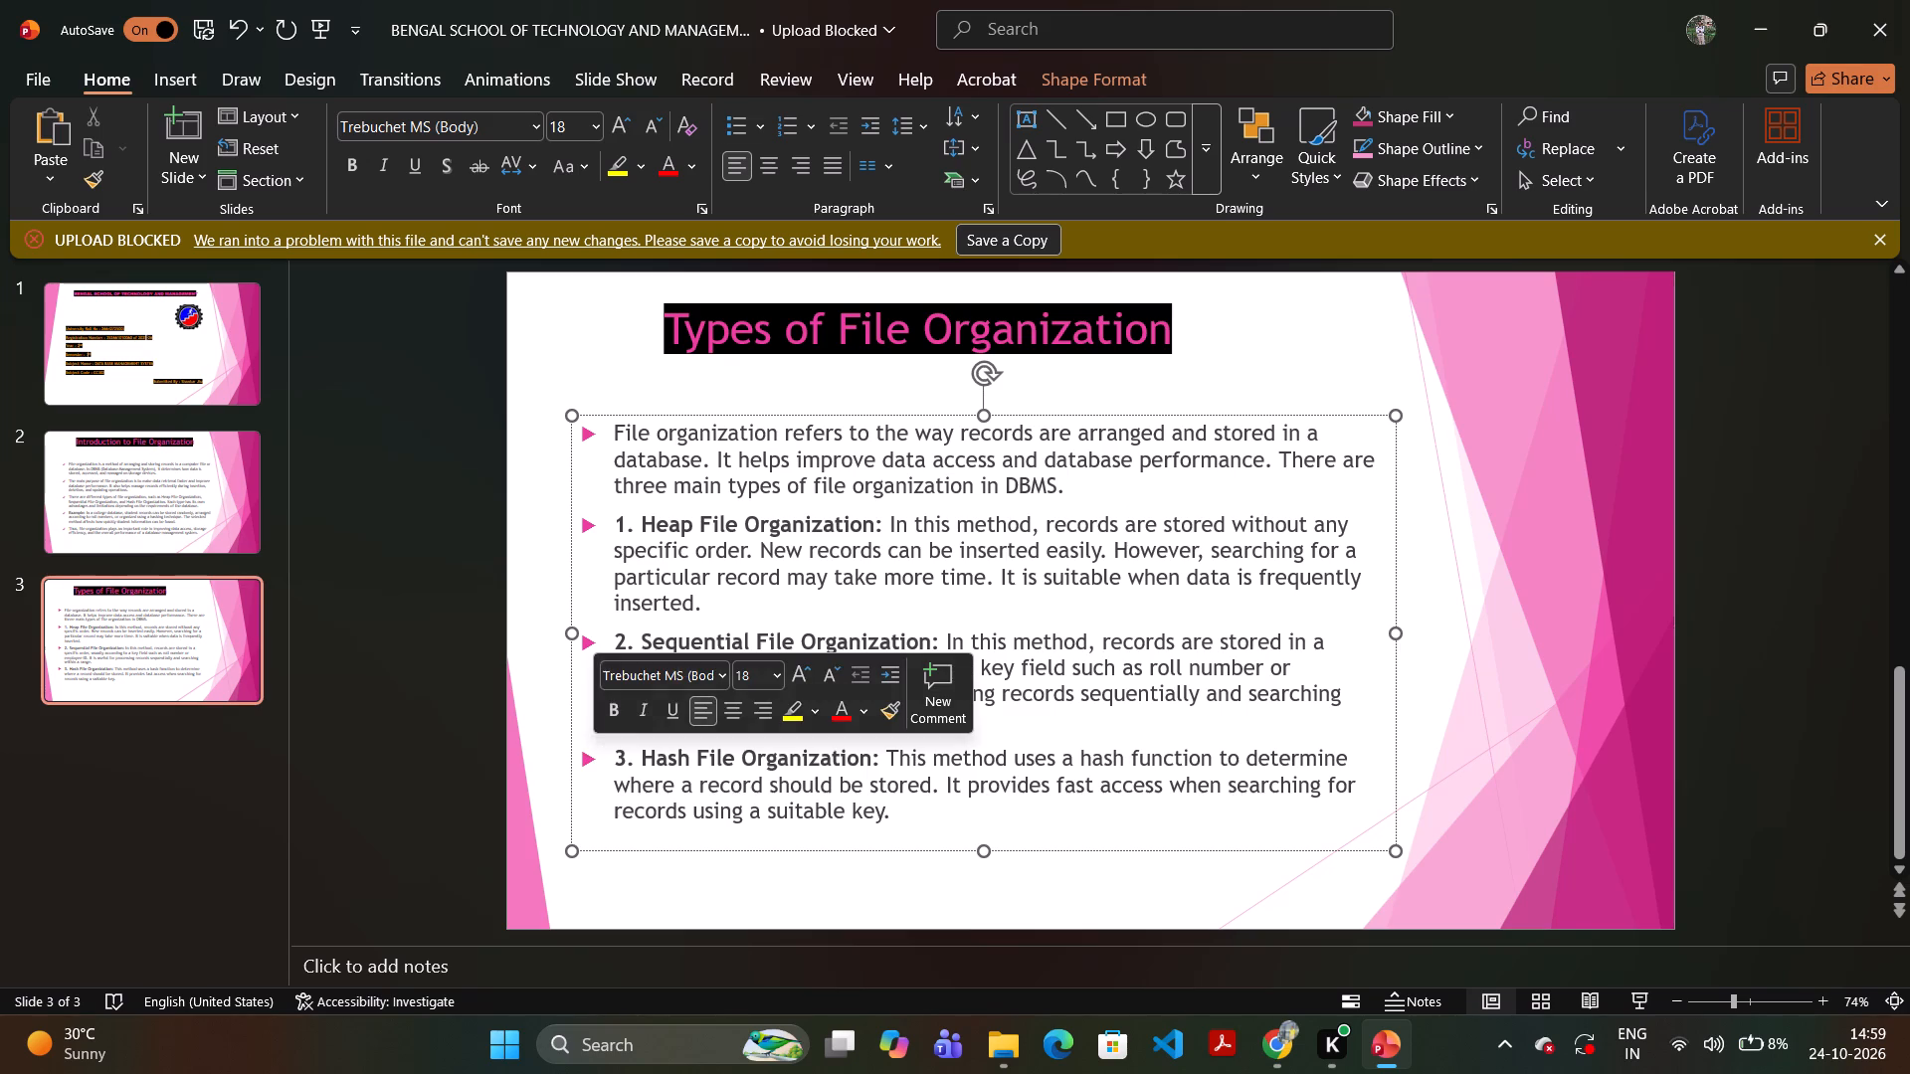
pyautogui.click(606, 760)
pyautogui.press('BackSpace')
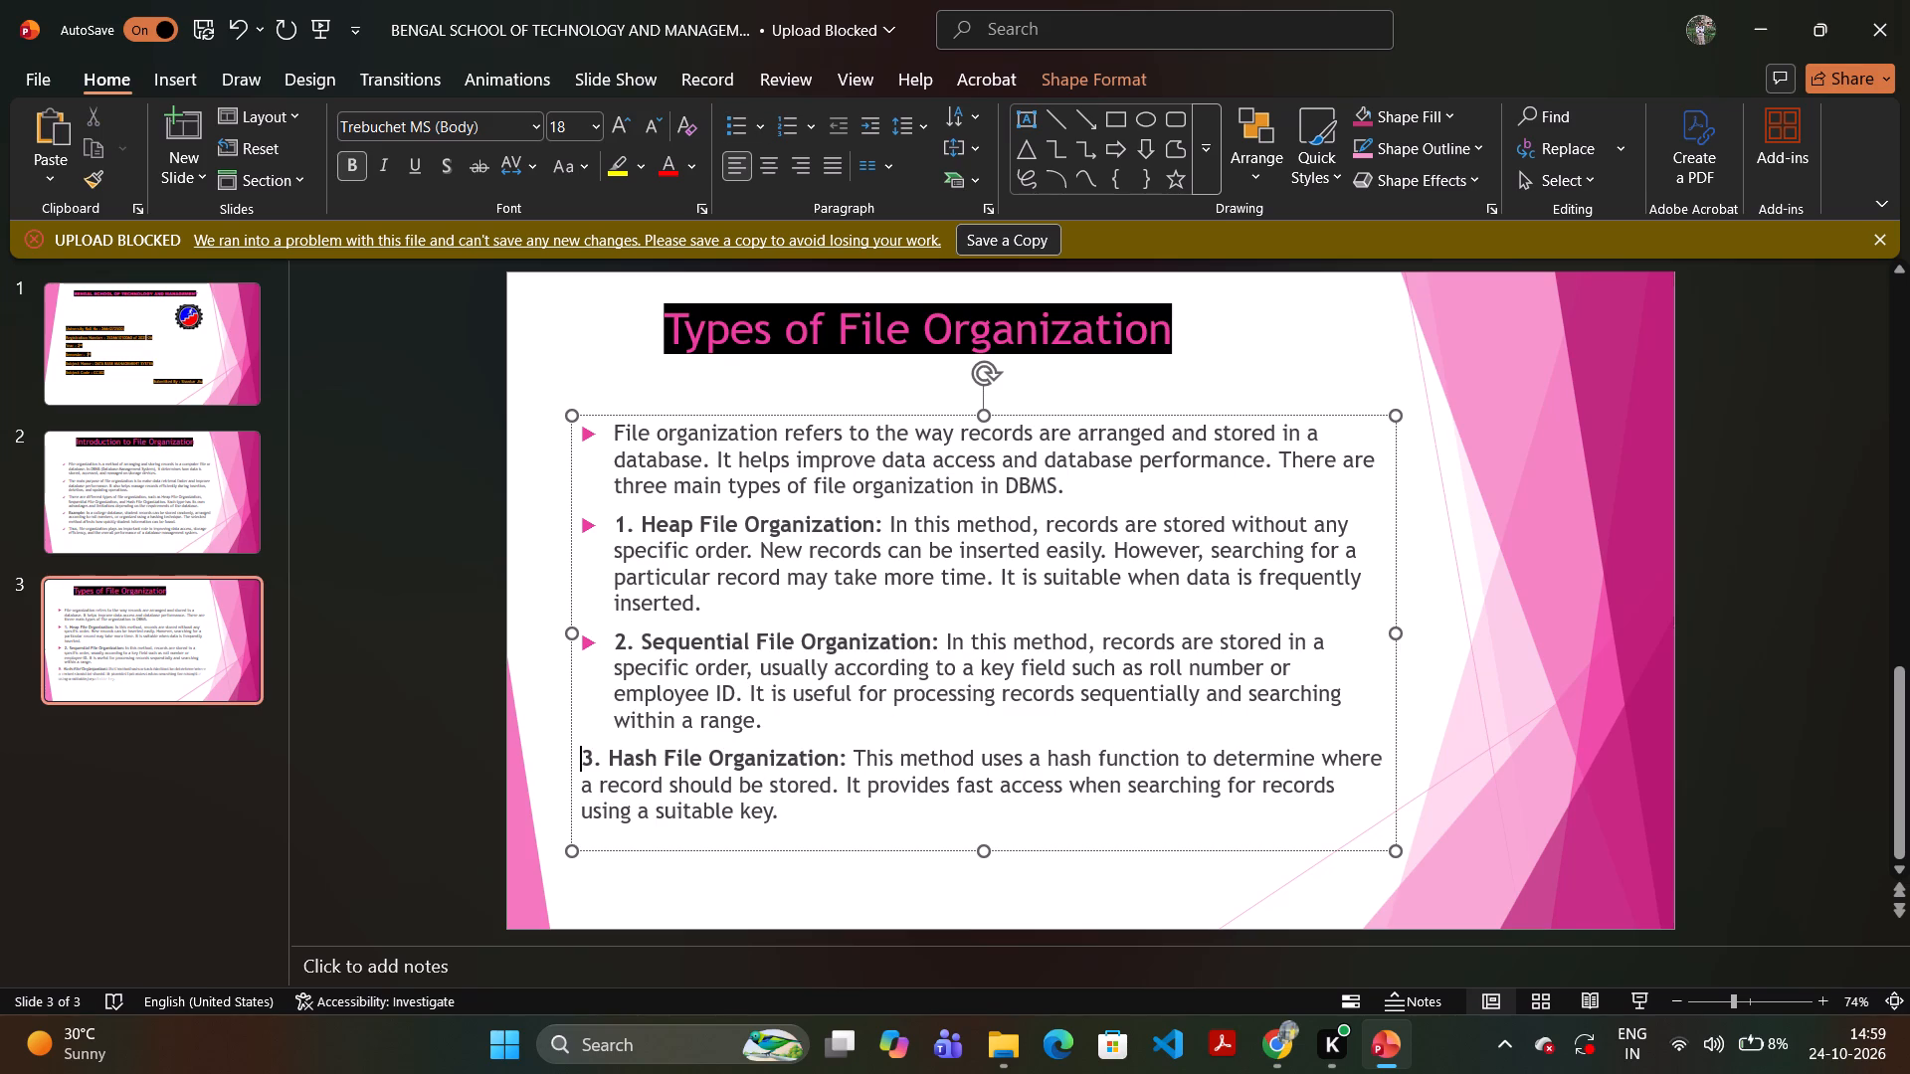
pyautogui.click(603, 648)
pyautogui.press('BackSpace')
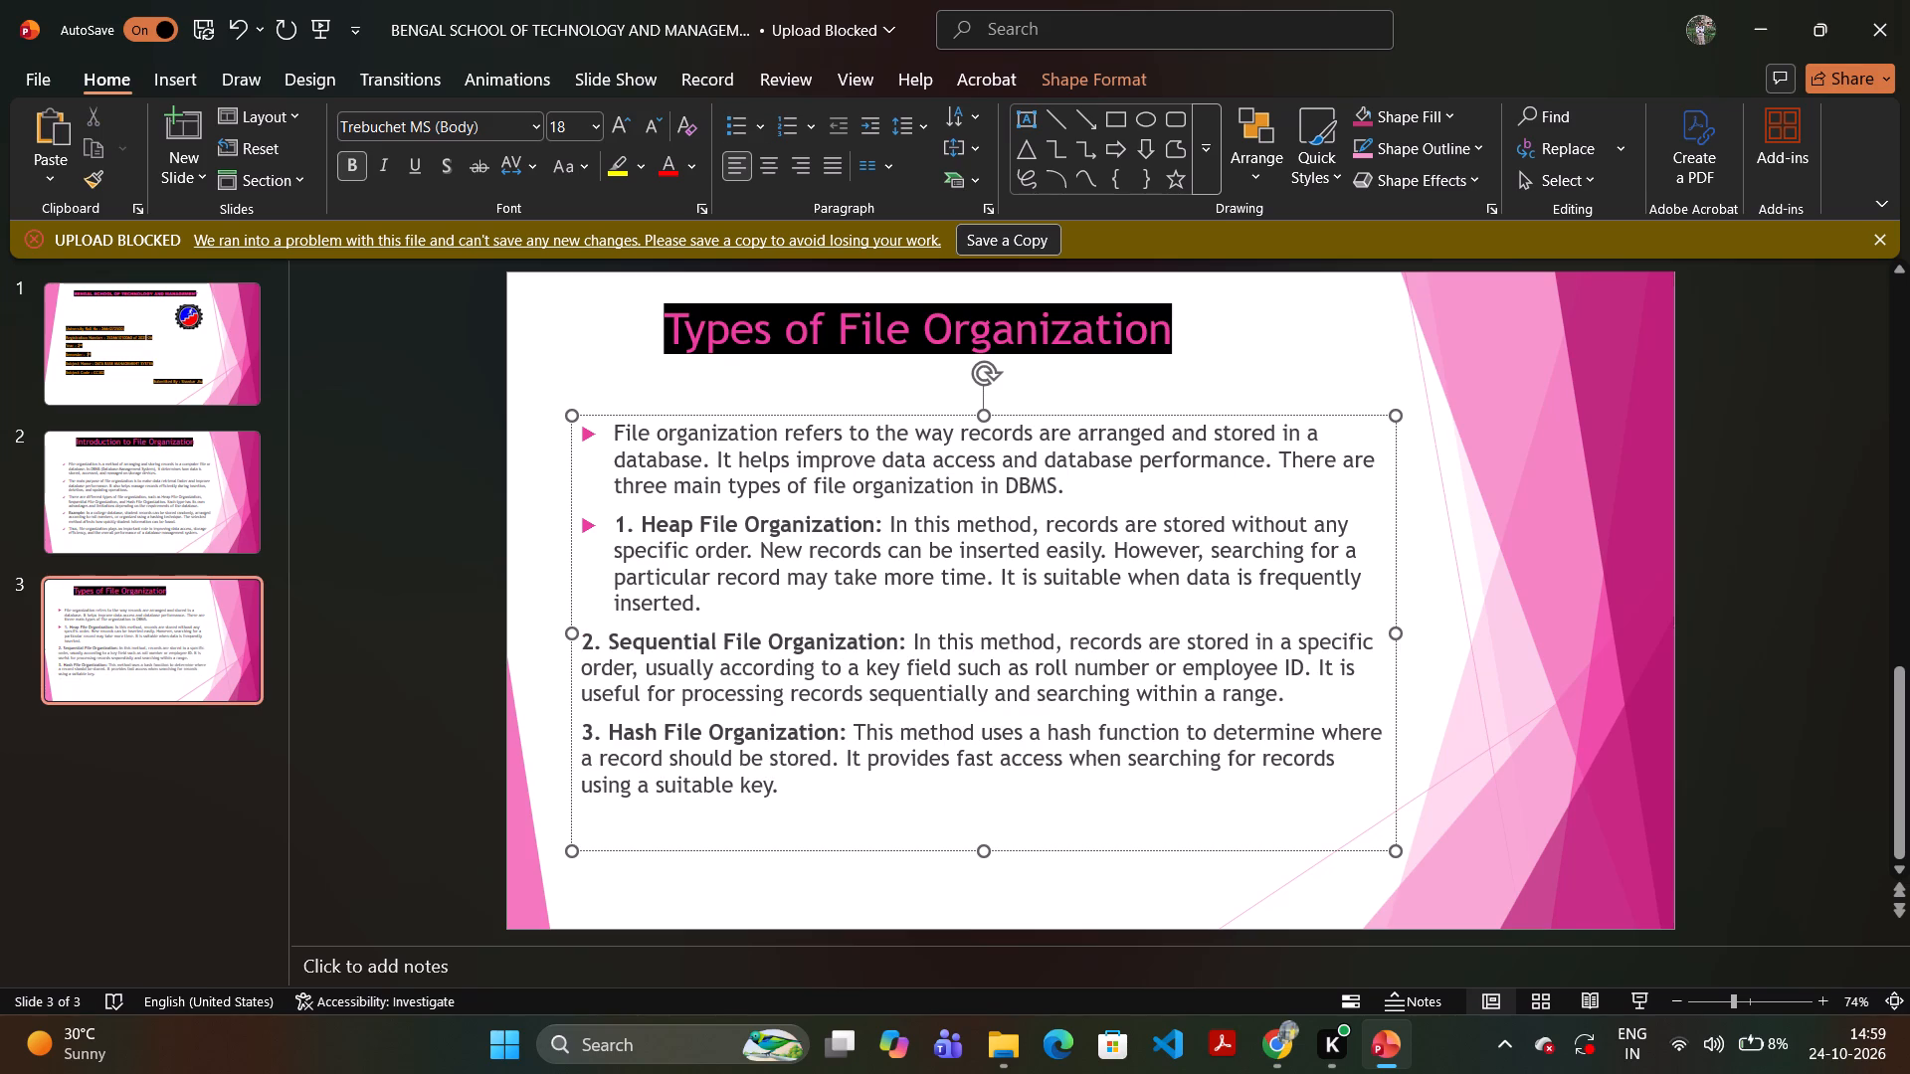
pyautogui.click(608, 528)
pyautogui.press('BackSpace')
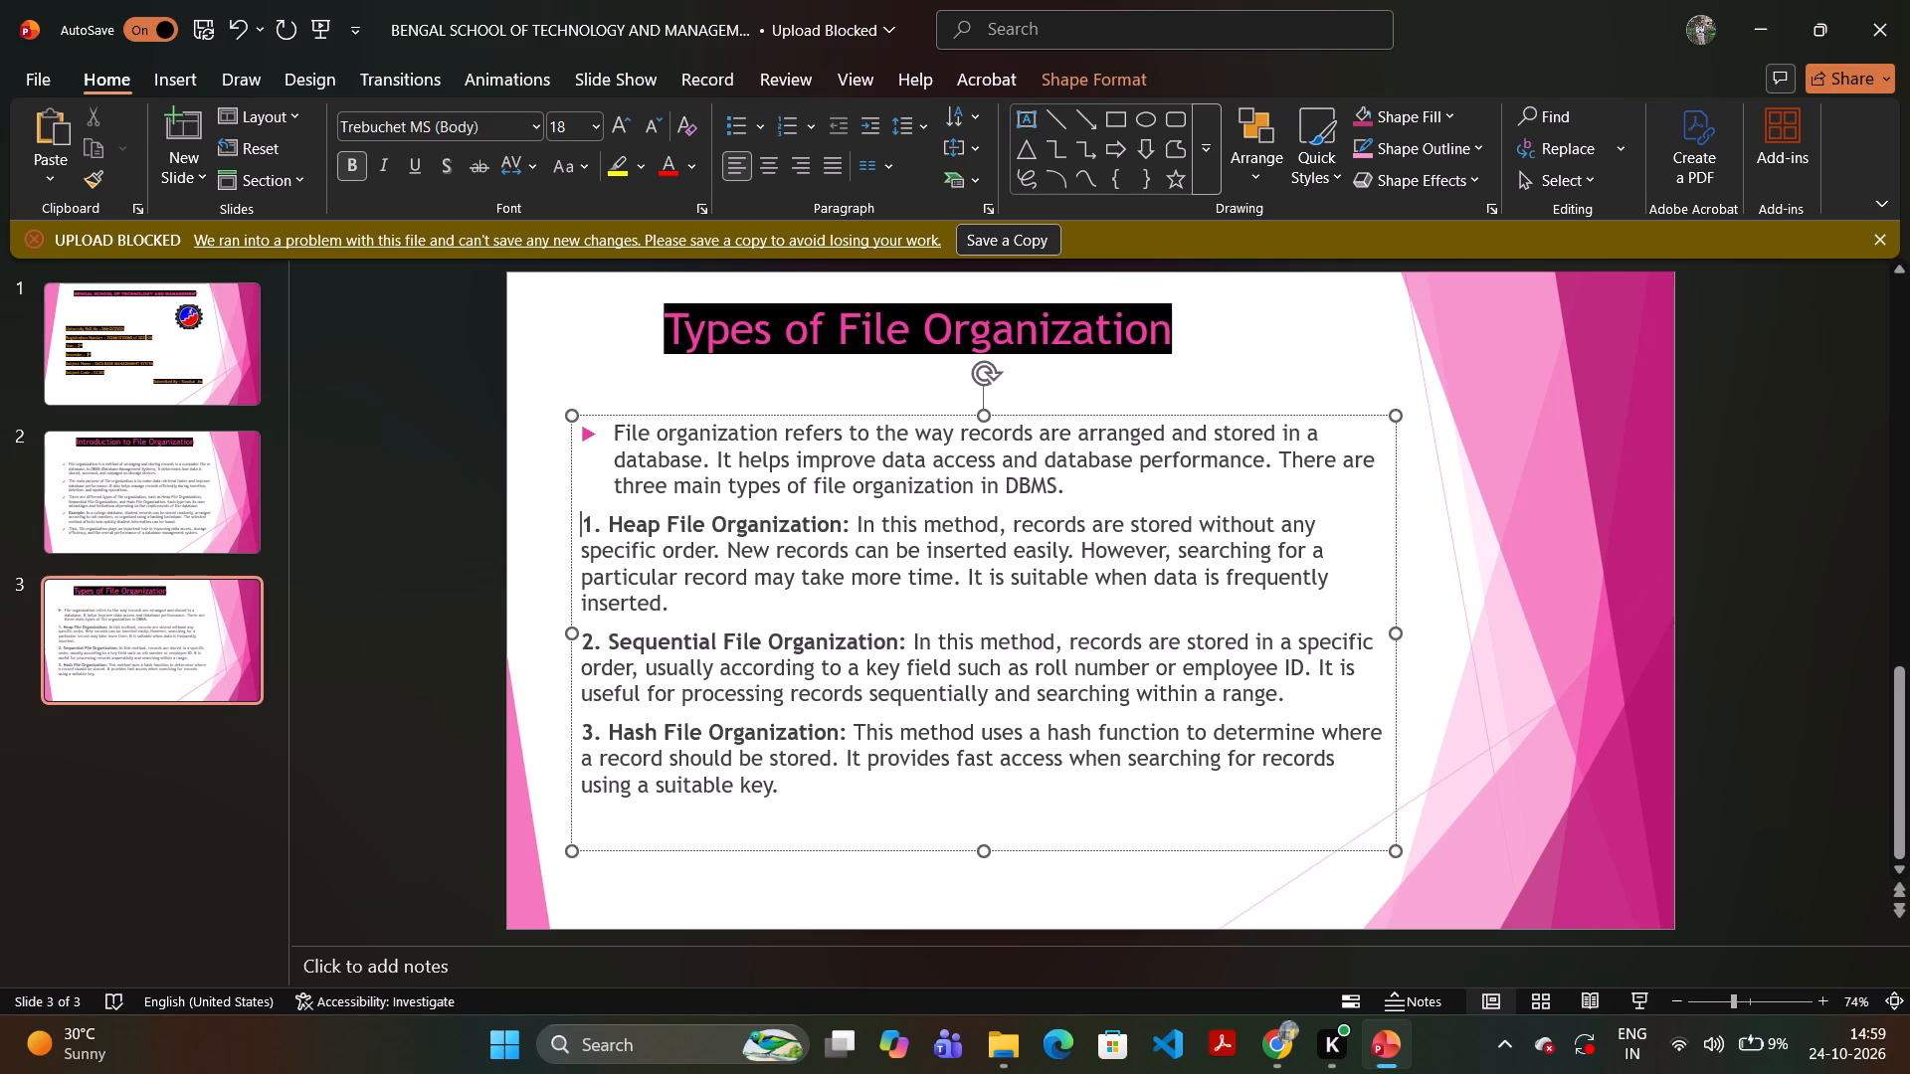
# Make slide 3's introductory paragraph, starting "File organization refers to", bold.
pyautogui.moveTo(1077, 488); pyautogui.dragTo(571, 460)
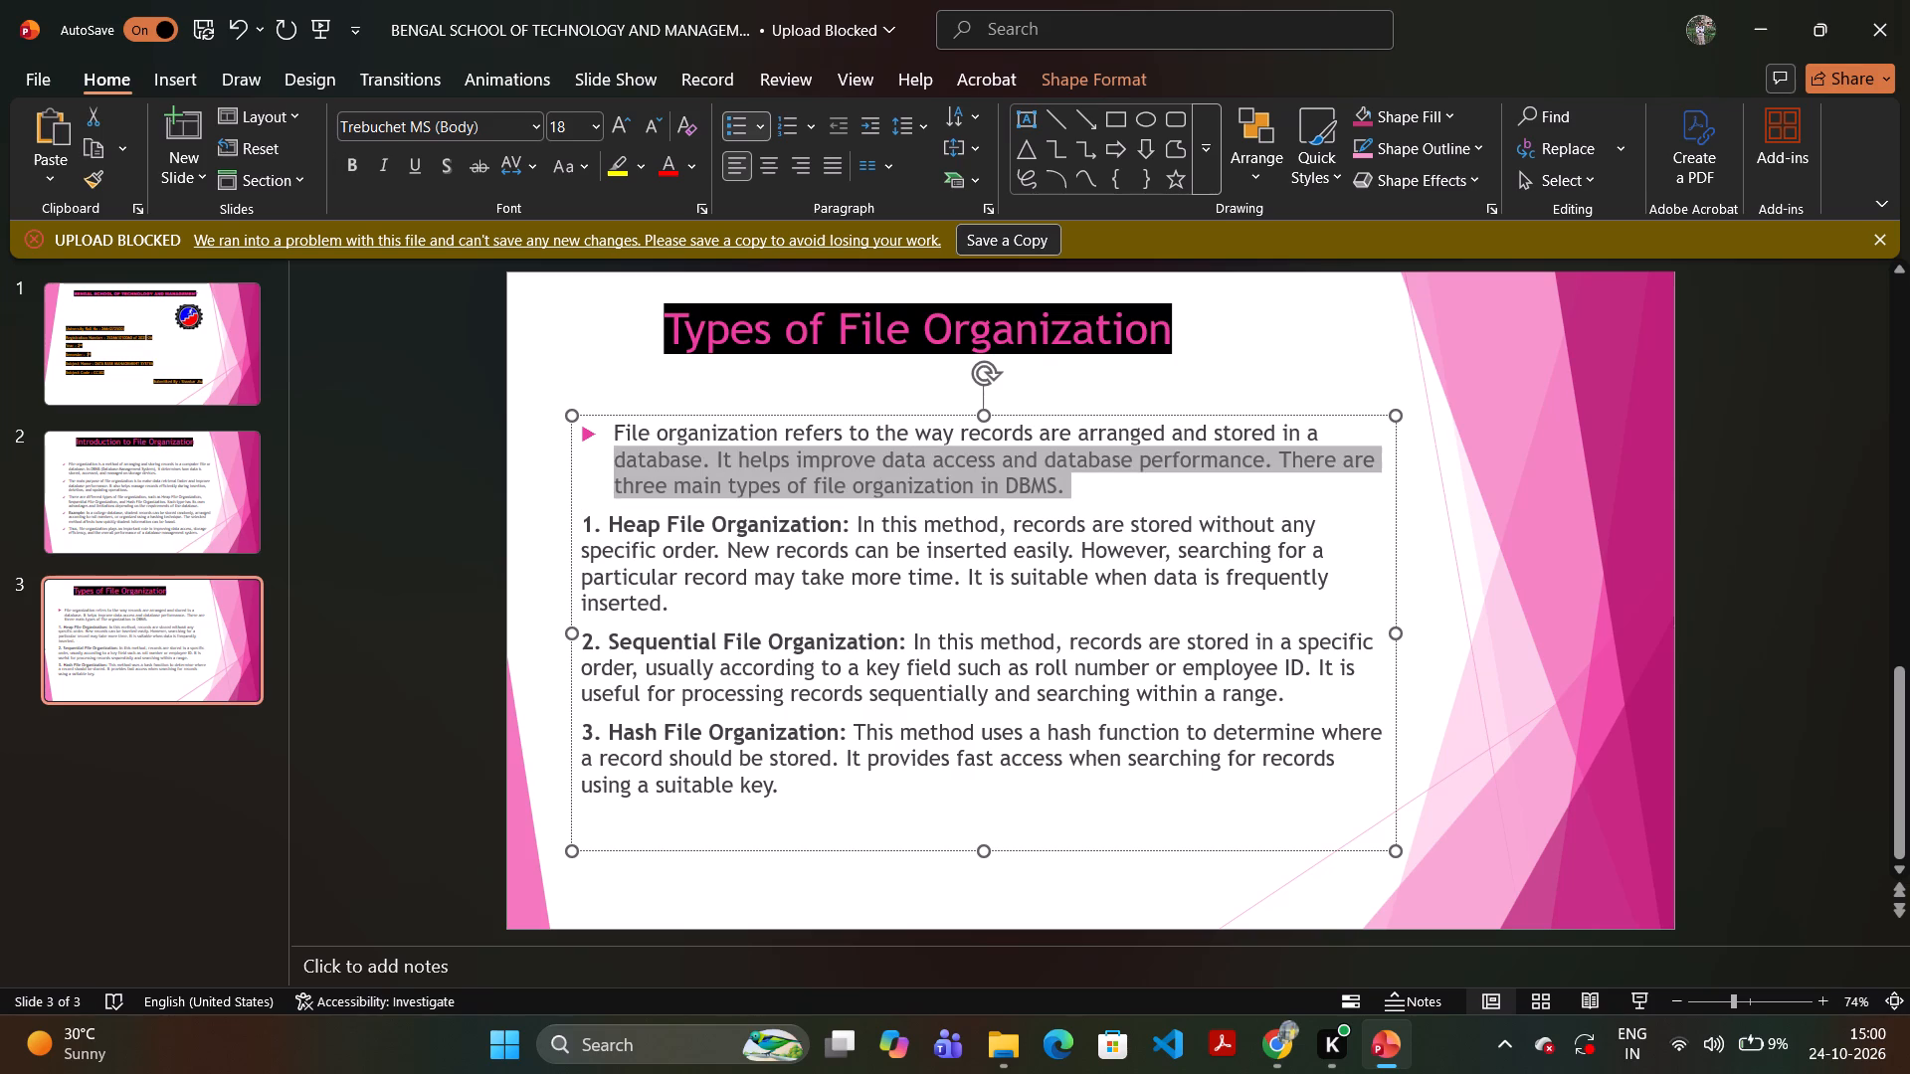
pyautogui.moveTo(571, 460); pyautogui.dragTo(580, 440)
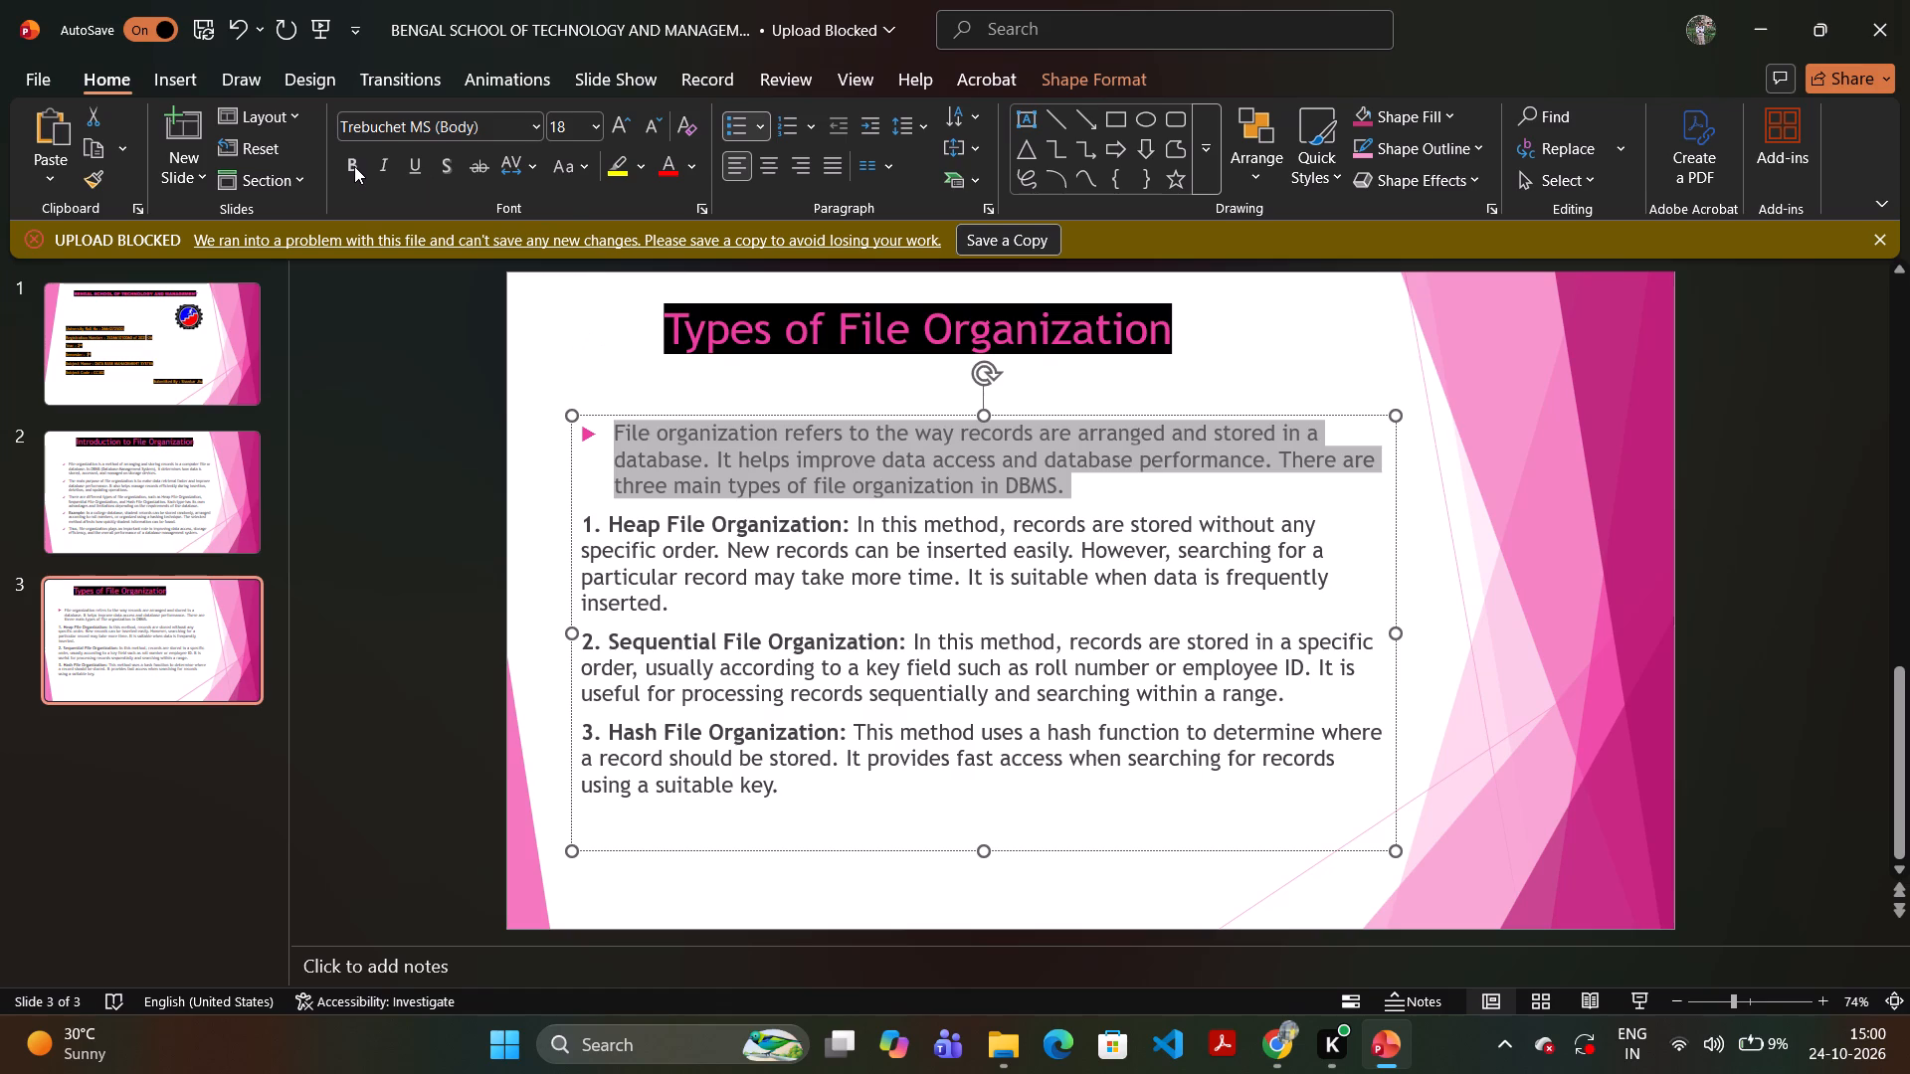
pyautogui.click(354, 166)
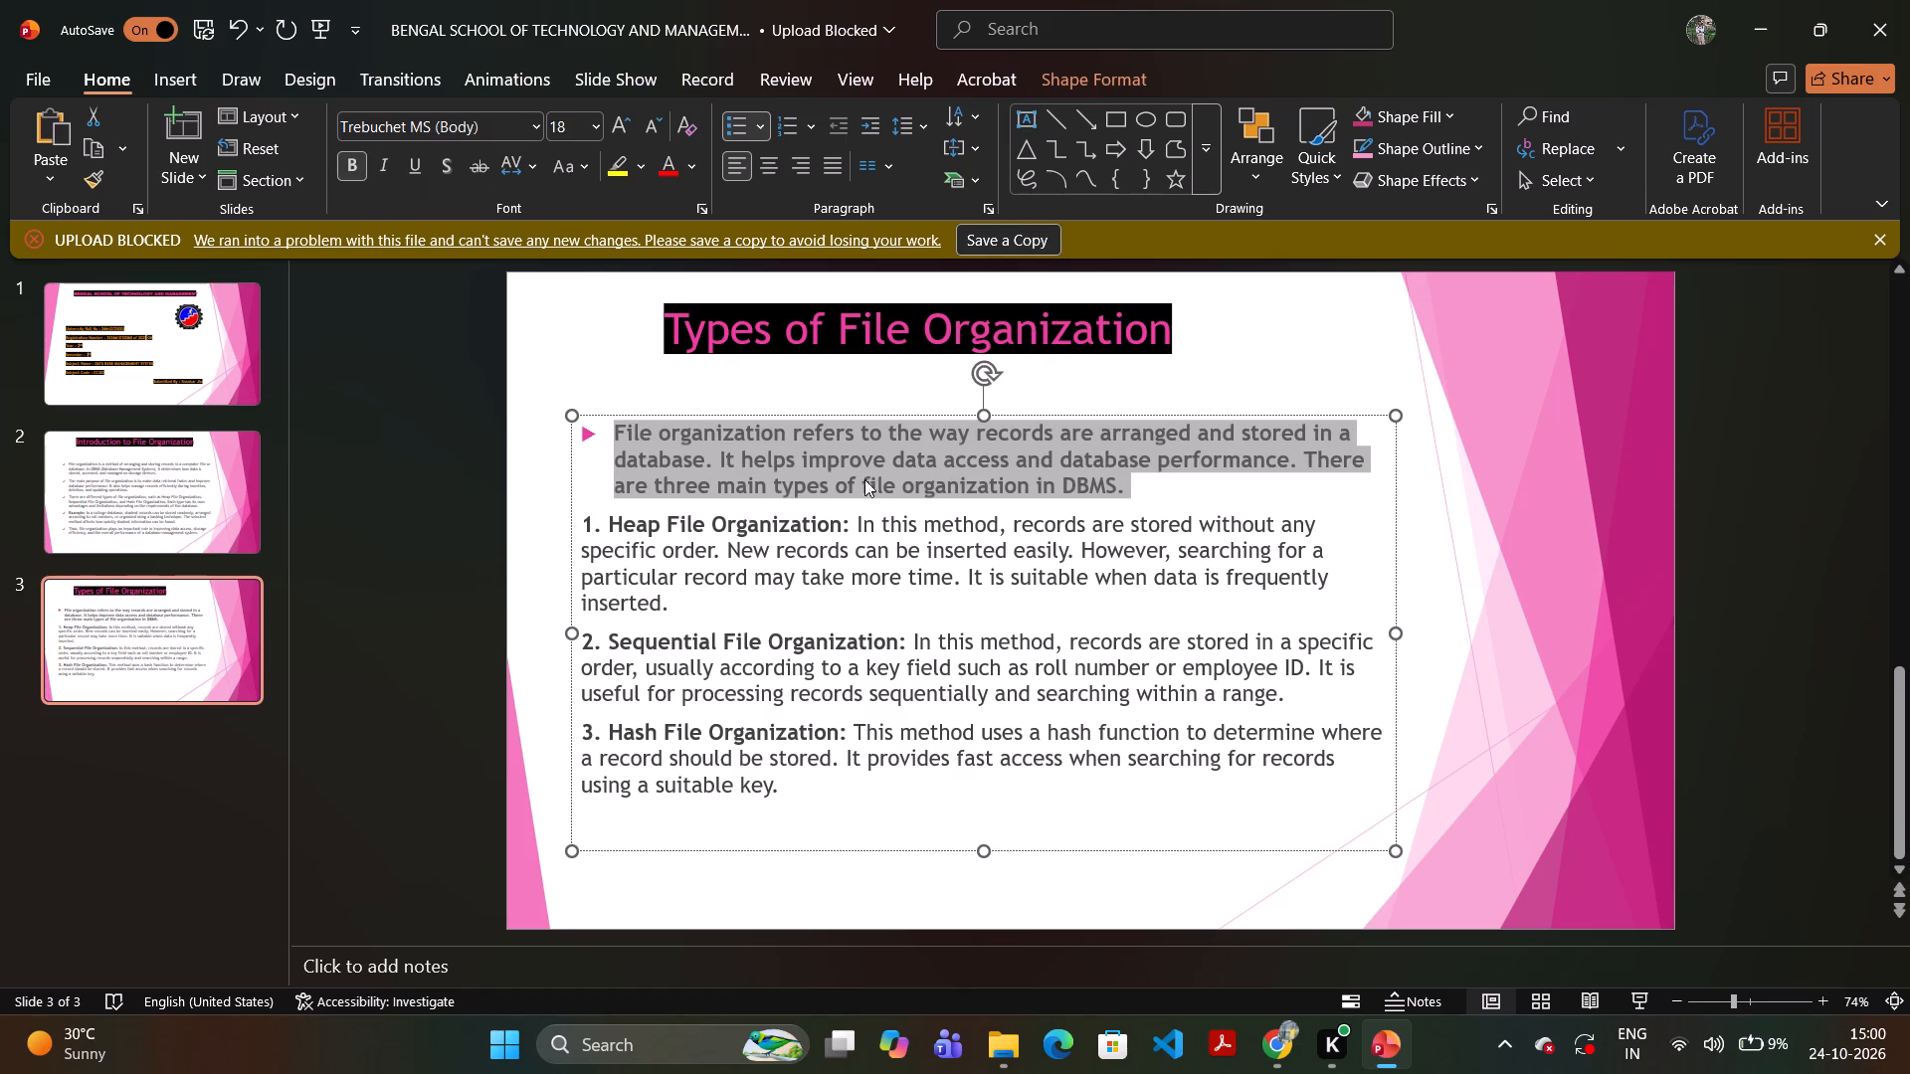
pyautogui.click(607, 434)
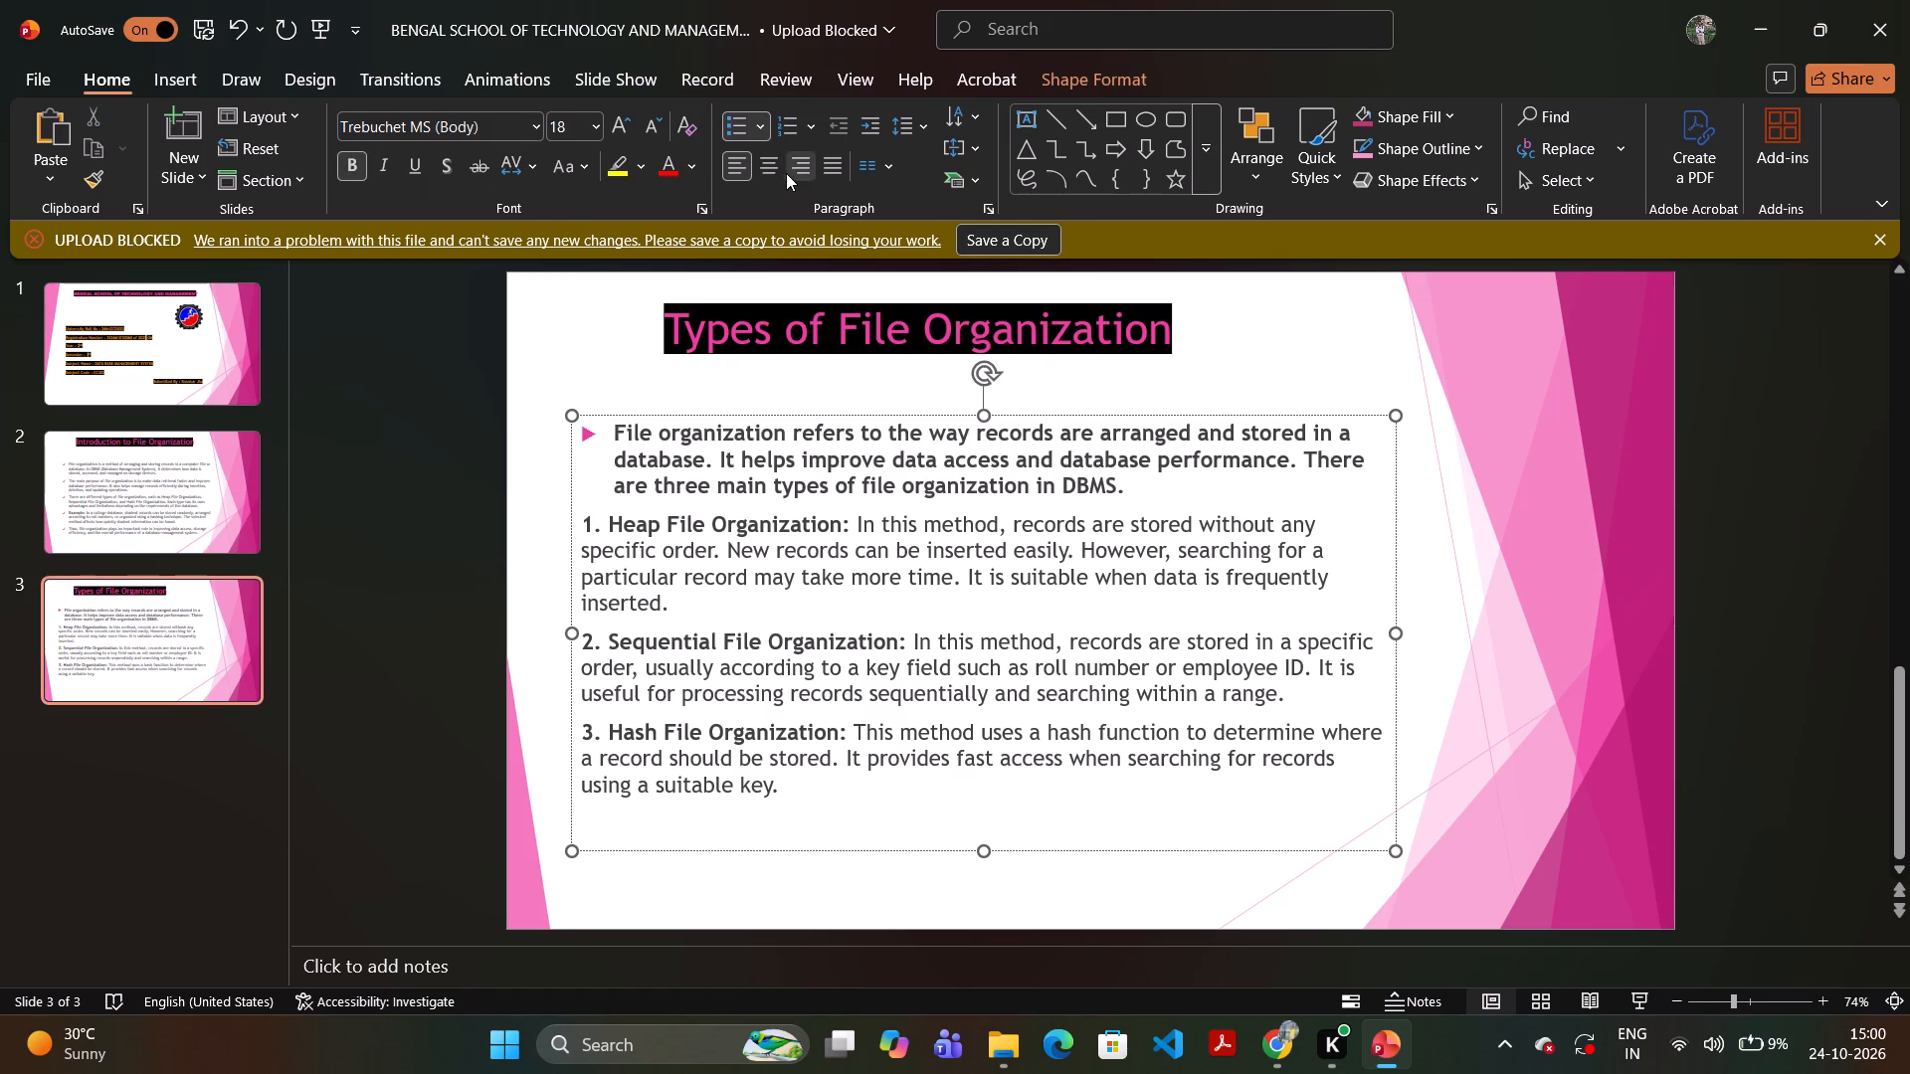
# Change the bullet of slide 3's introductory paragraph, starting "File organization refers to", to a hollow square.
pyautogui.moveTo(1132, 489); pyautogui.dragTo(655, 448)
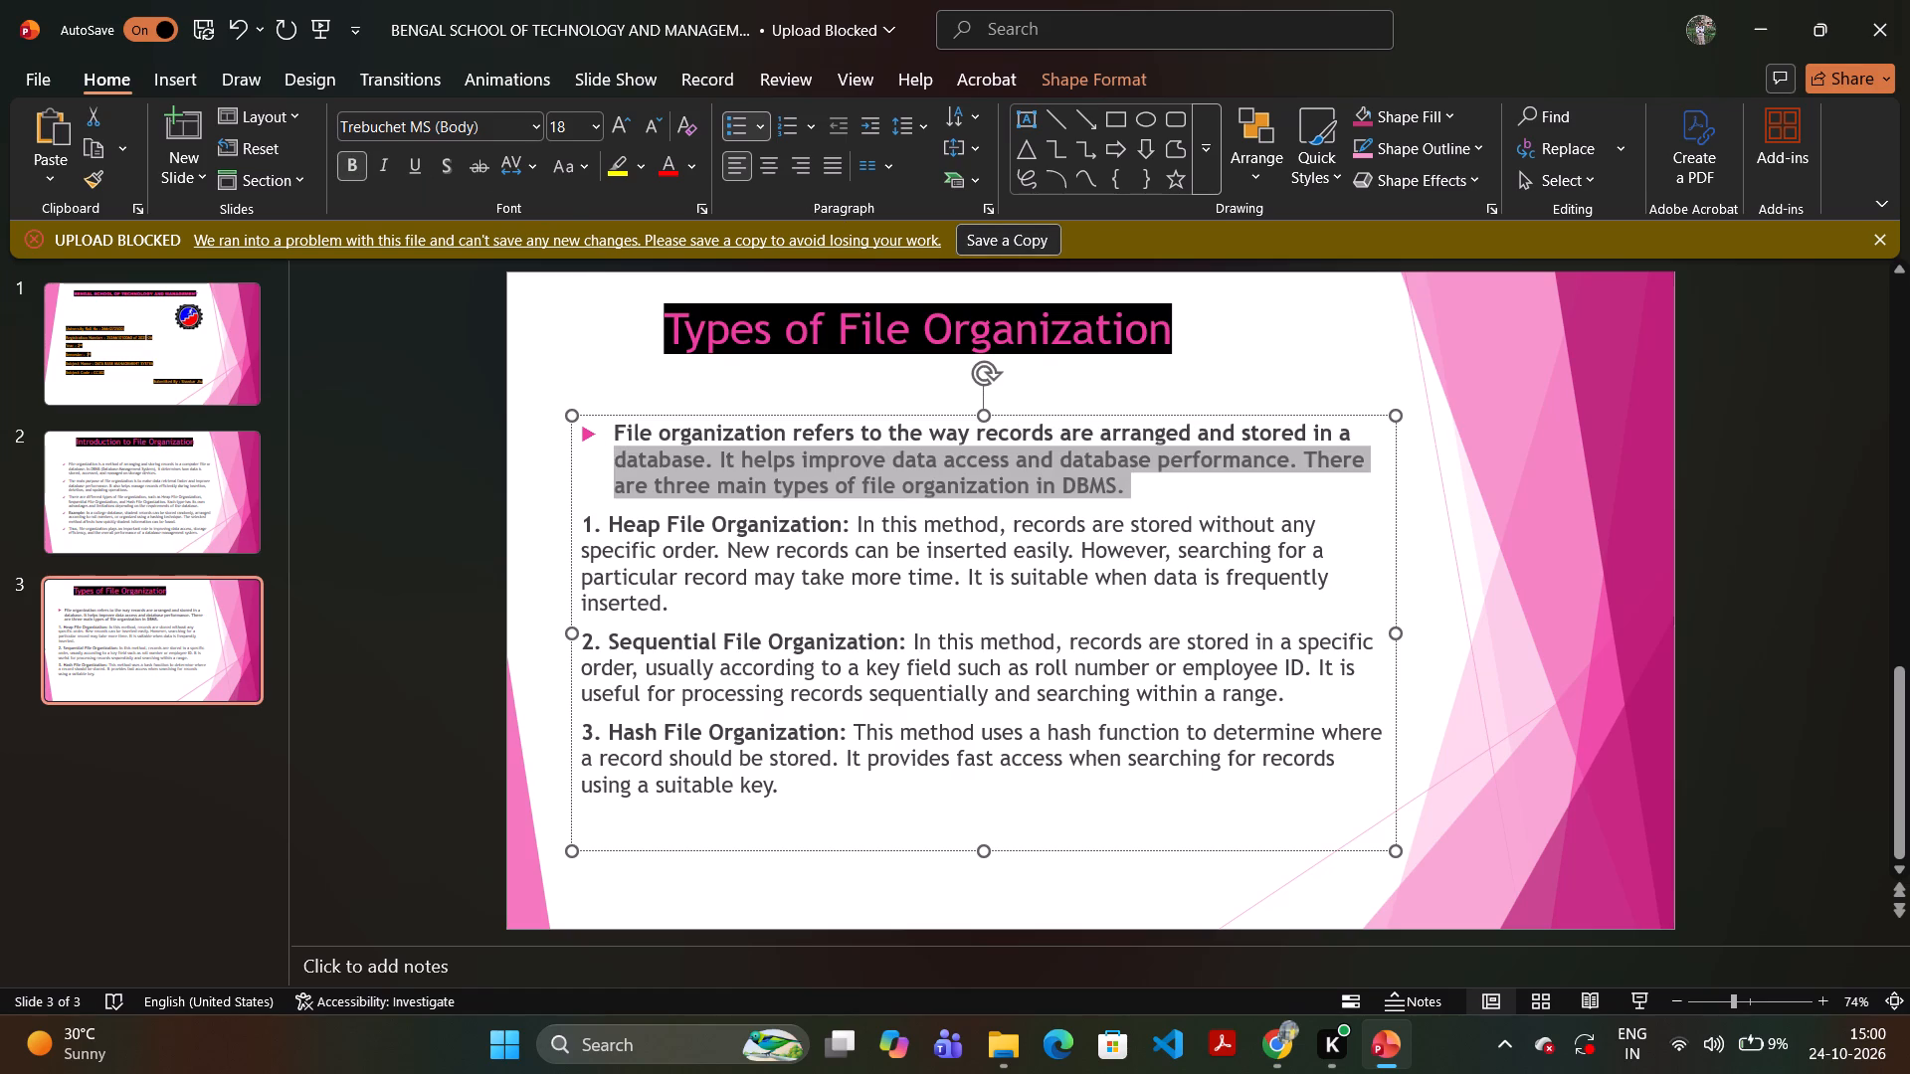
pyautogui.moveTo(655, 448); pyautogui.dragTo(645, 436)
pyautogui.click(770, 126)
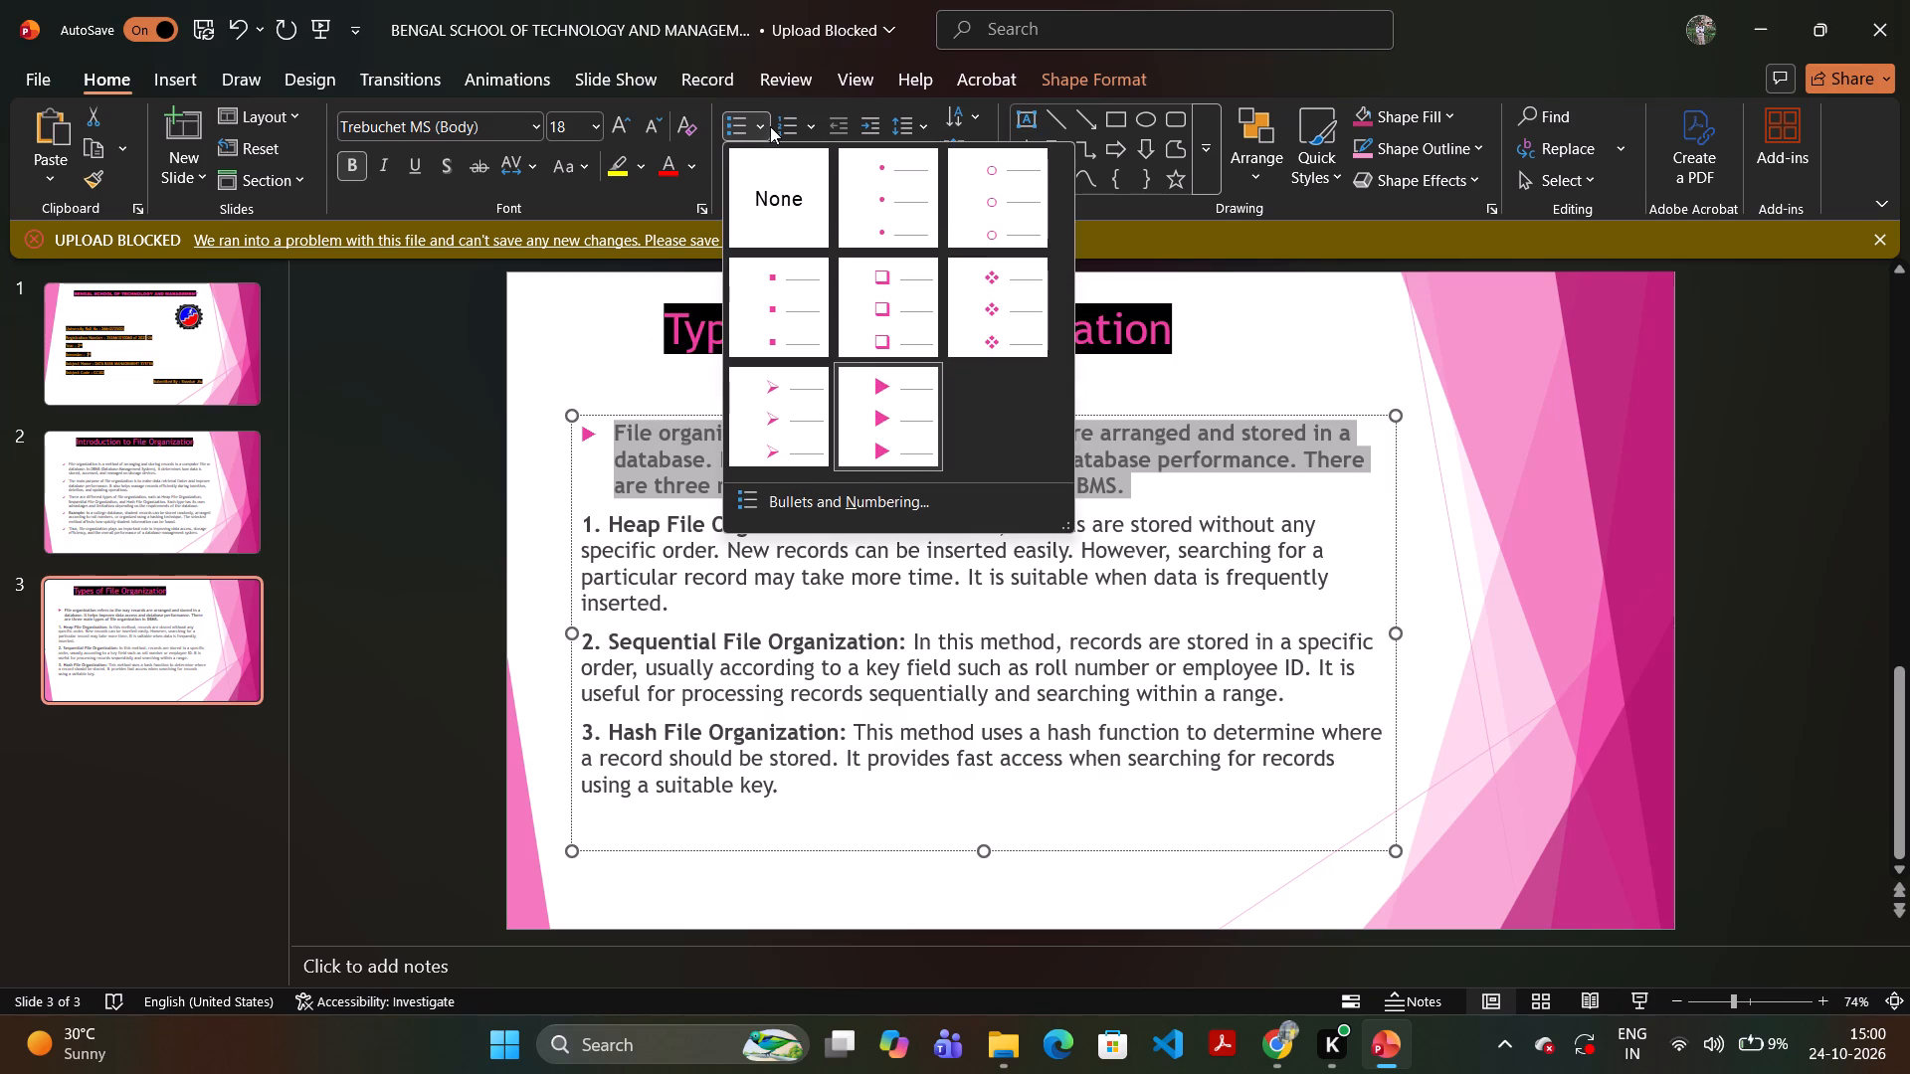
pyautogui.click(876, 315)
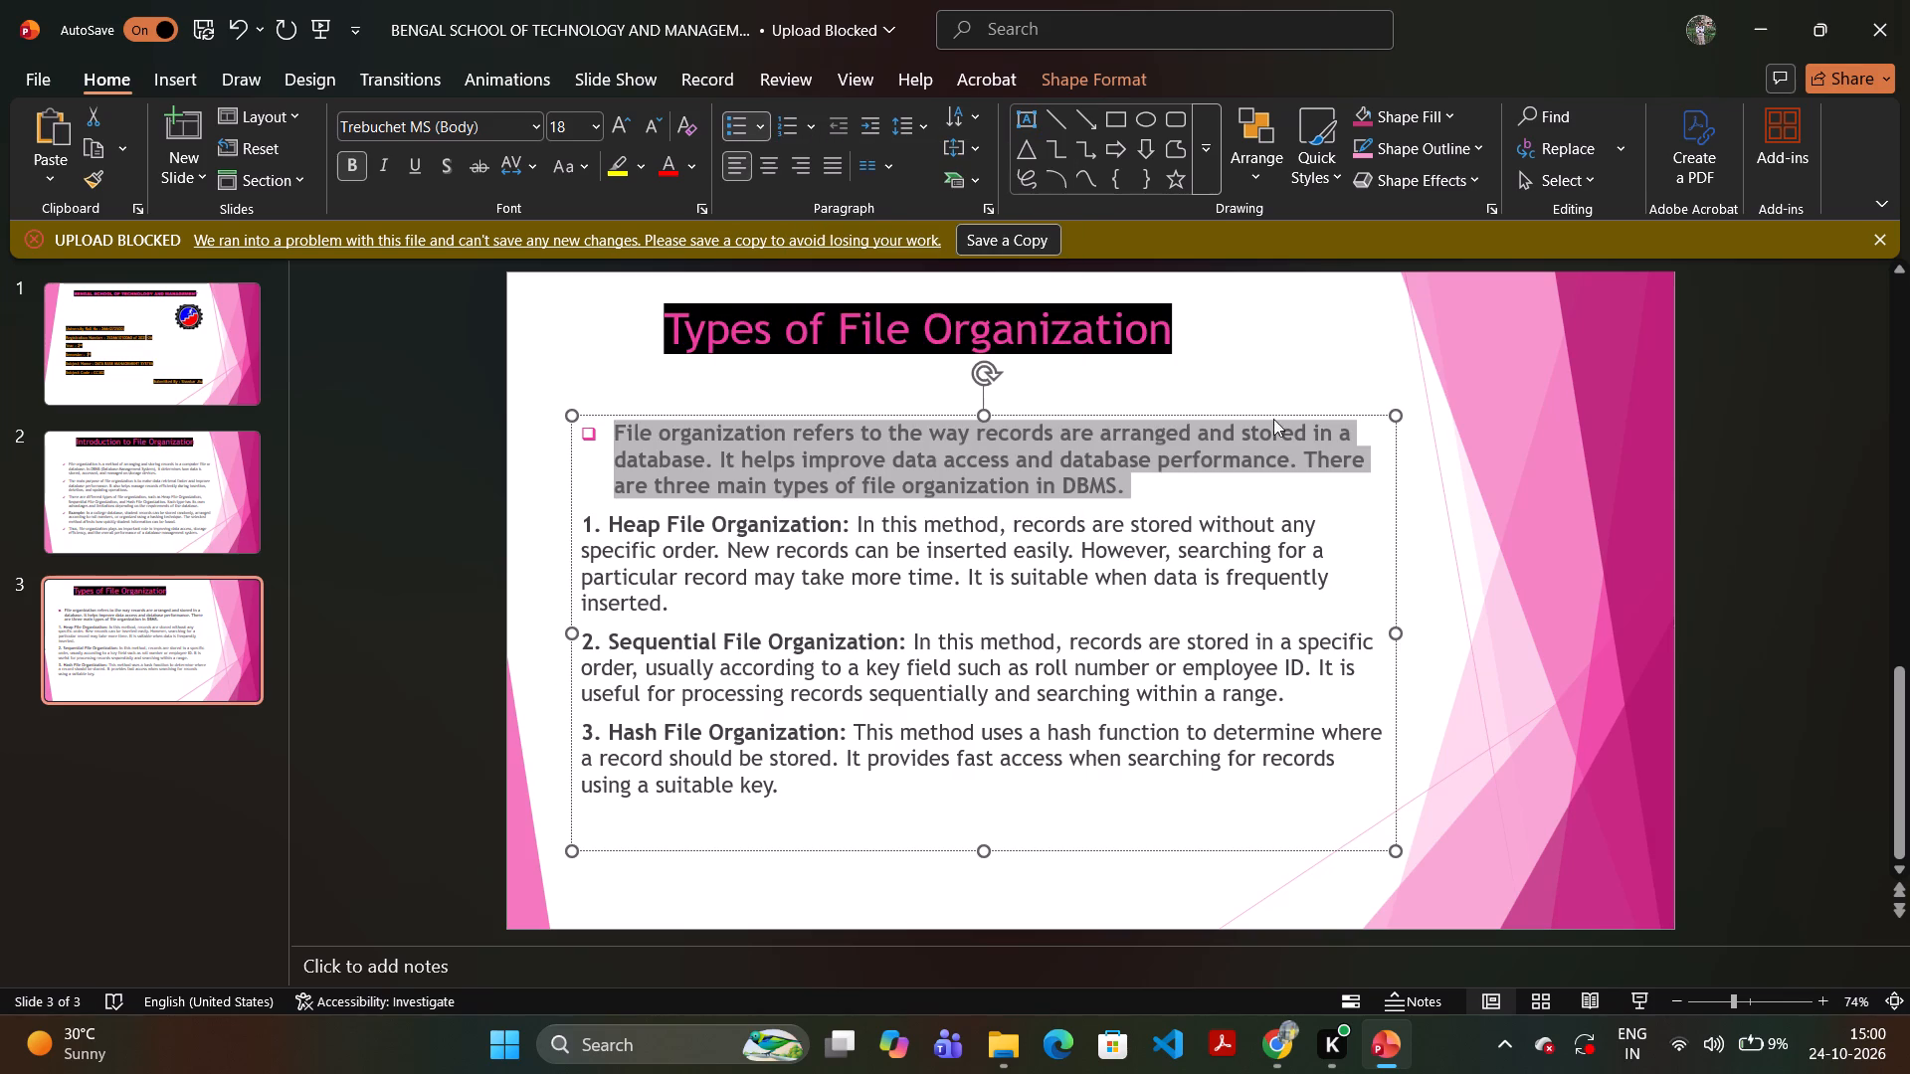
pyautogui.click(1592, 597)
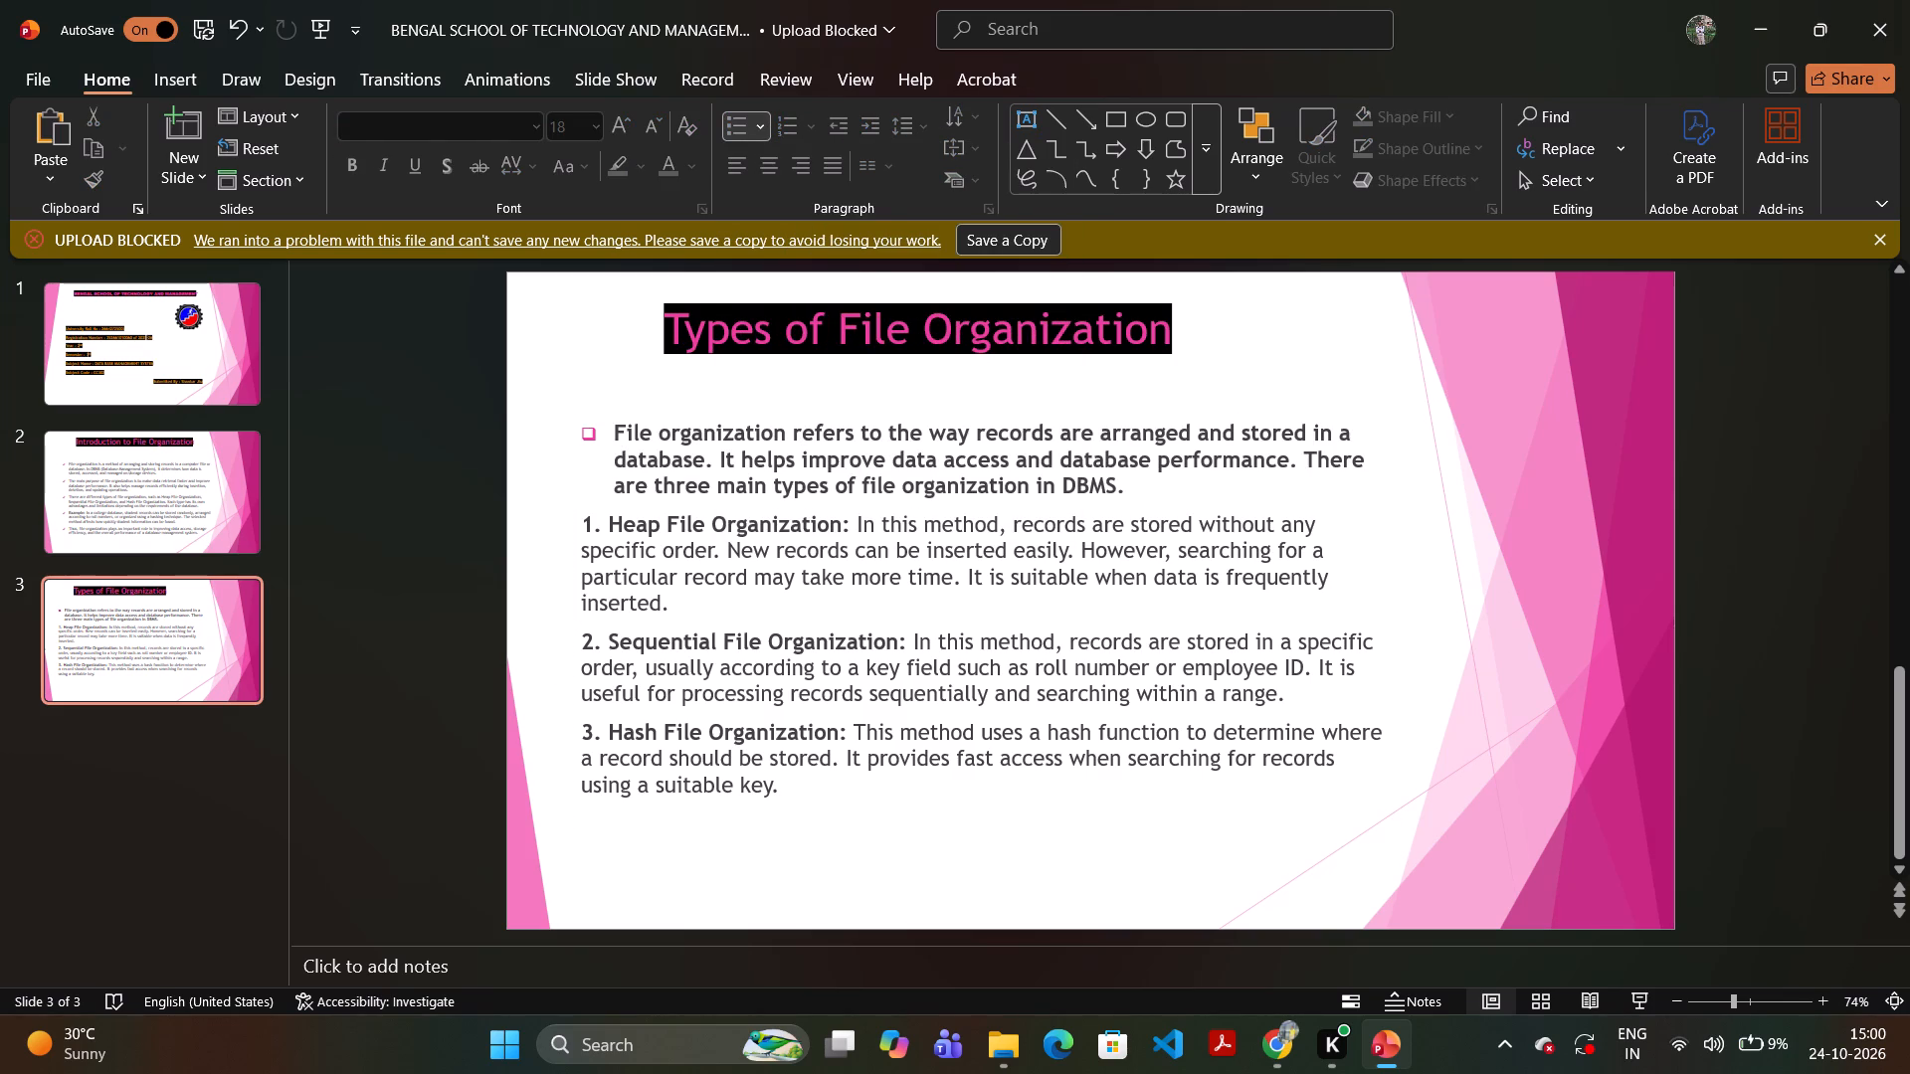
# Set all of slide 3's body text to Times New Roman and increase its font size one step to 20.
pyautogui.click(1295, 745)
pyautogui.hotkey('ctrl', 'a')
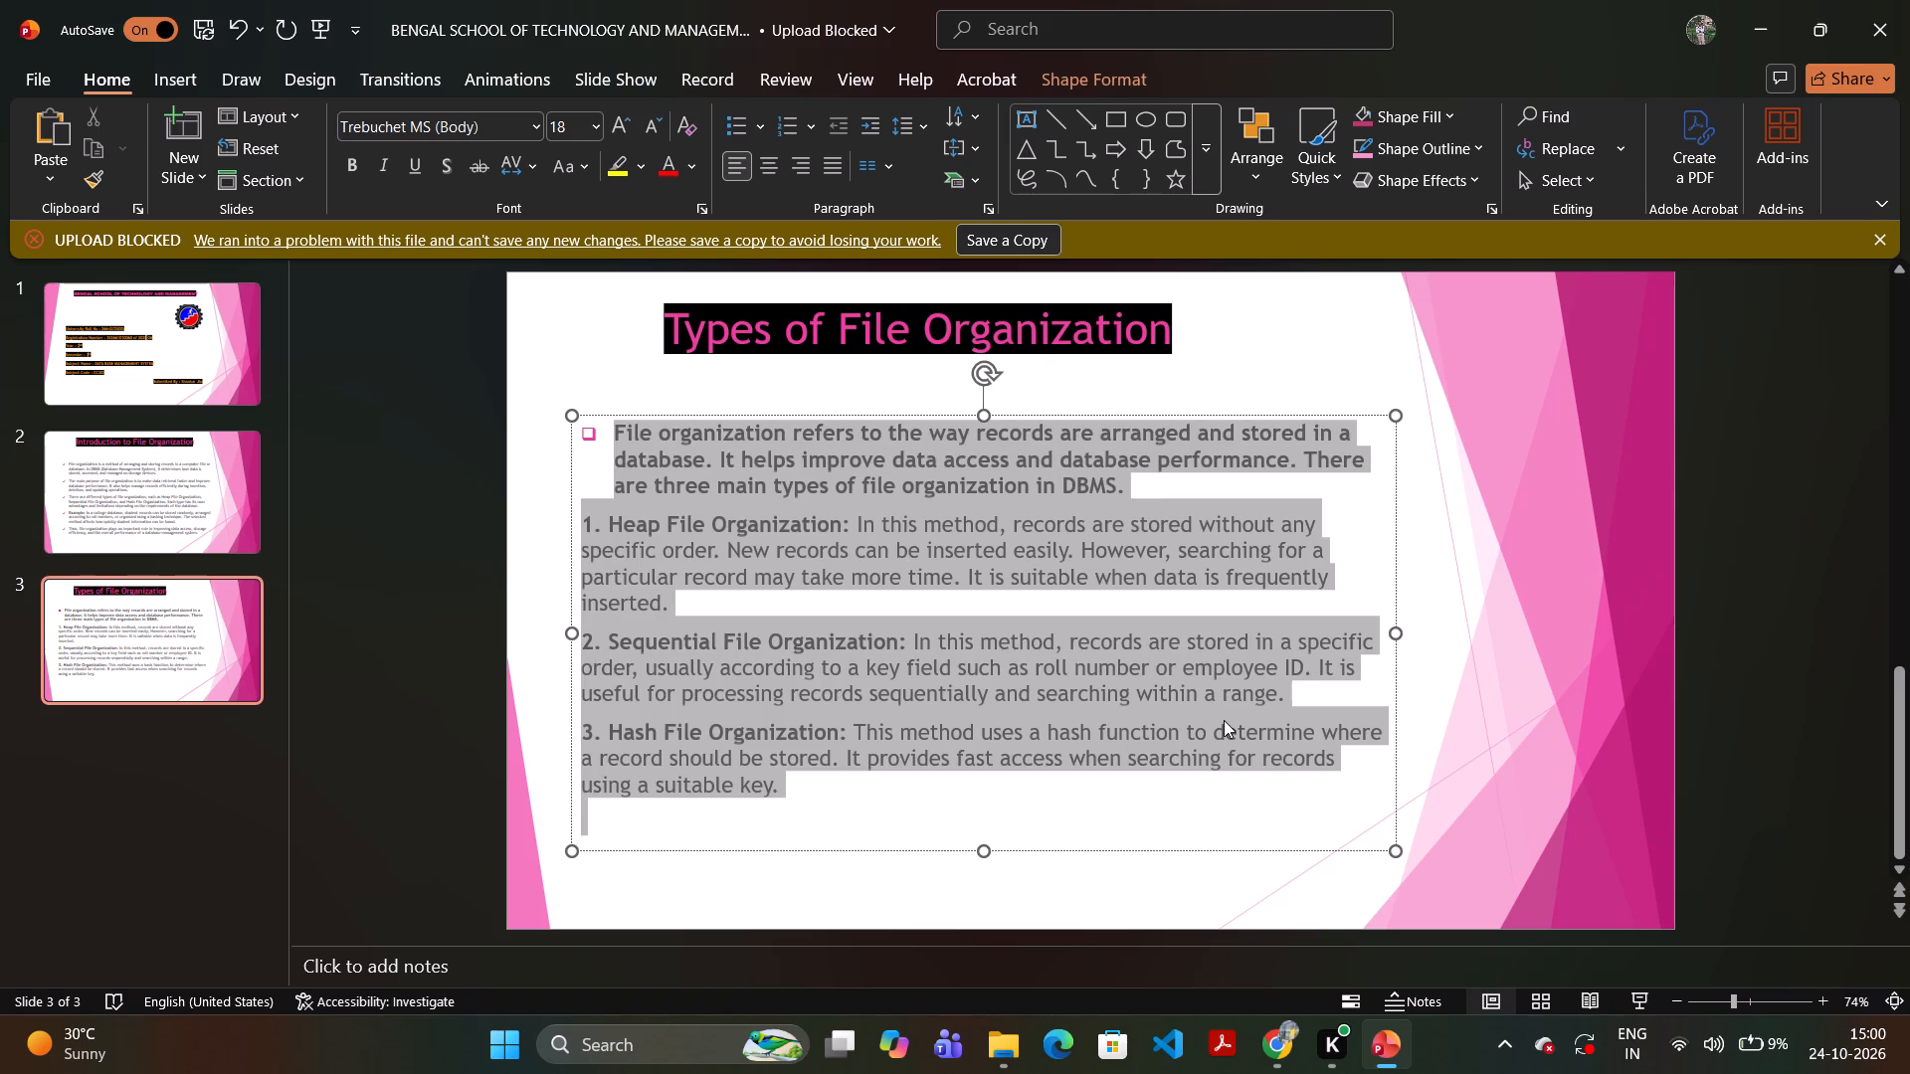
pyautogui.click(514, 128)
pyautogui.write('times')
pyautogui.press('Return')
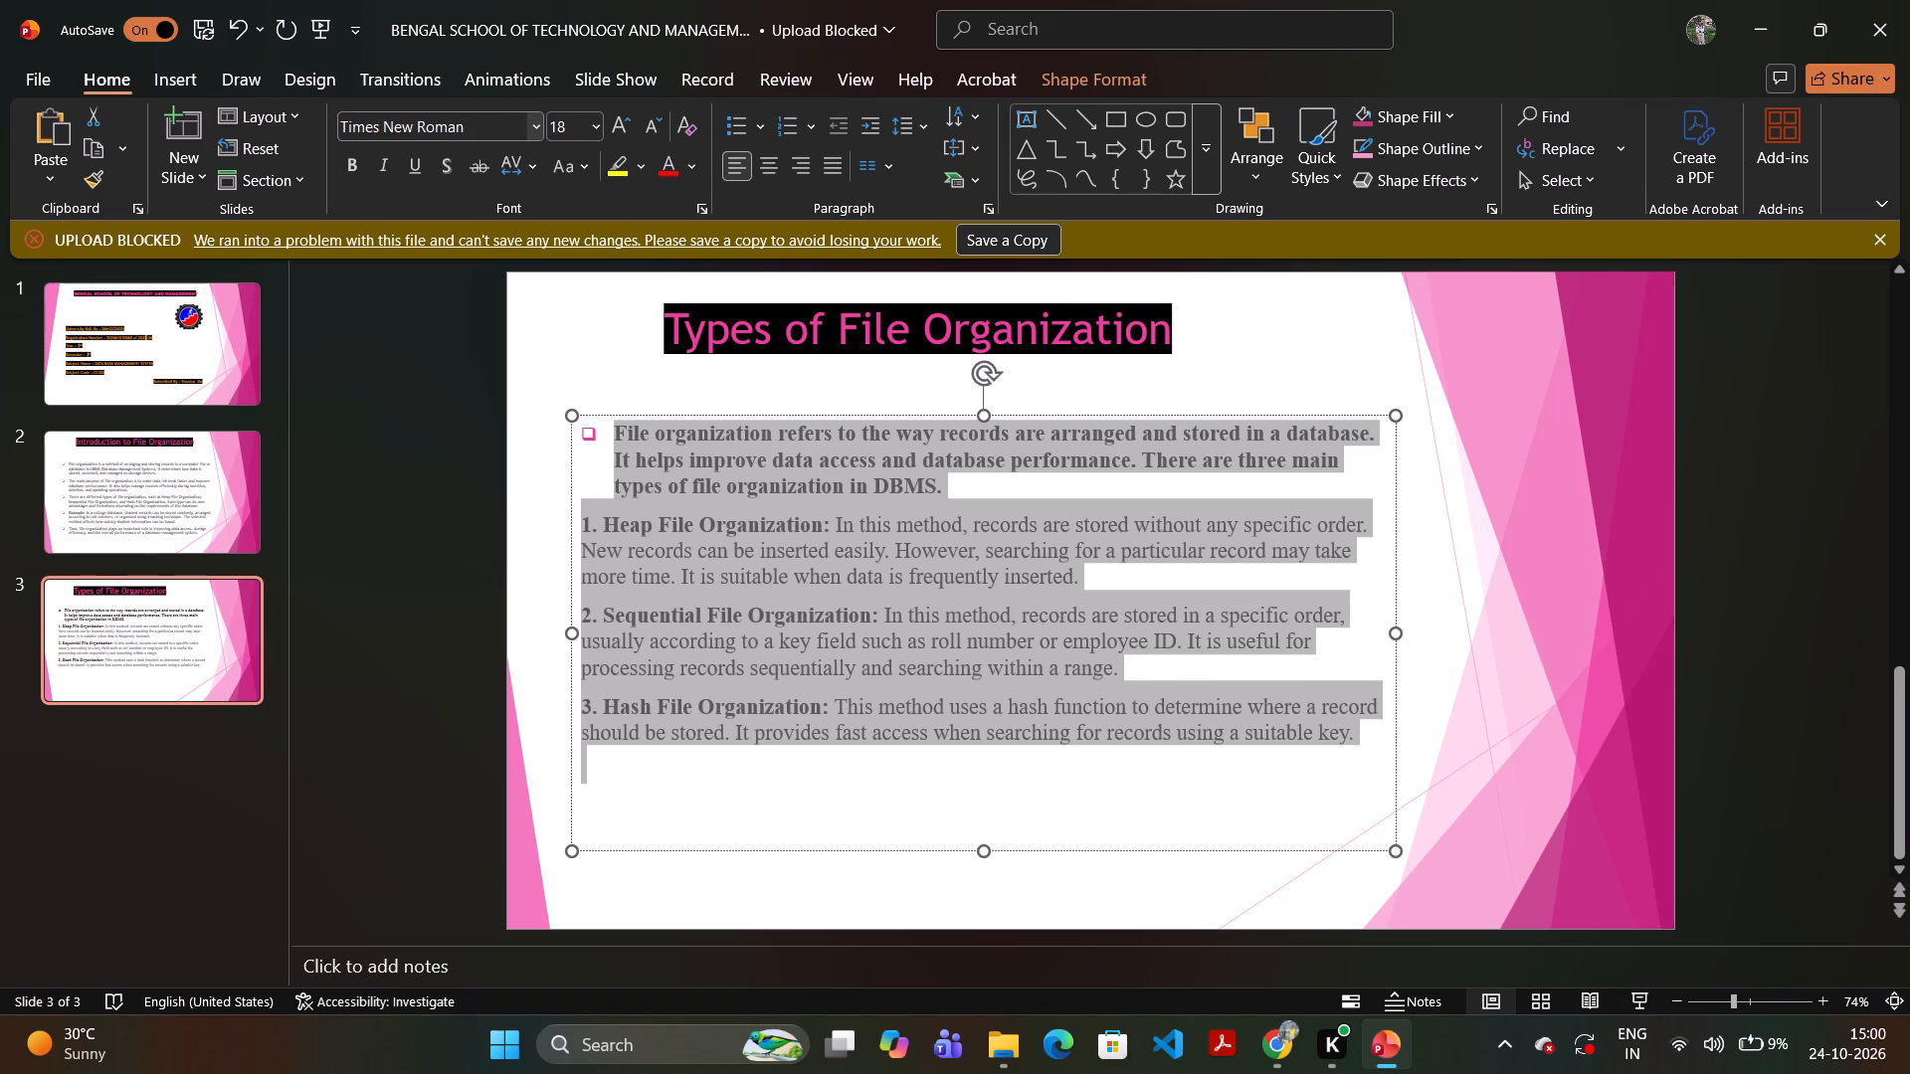
pyautogui.click(615, 132)
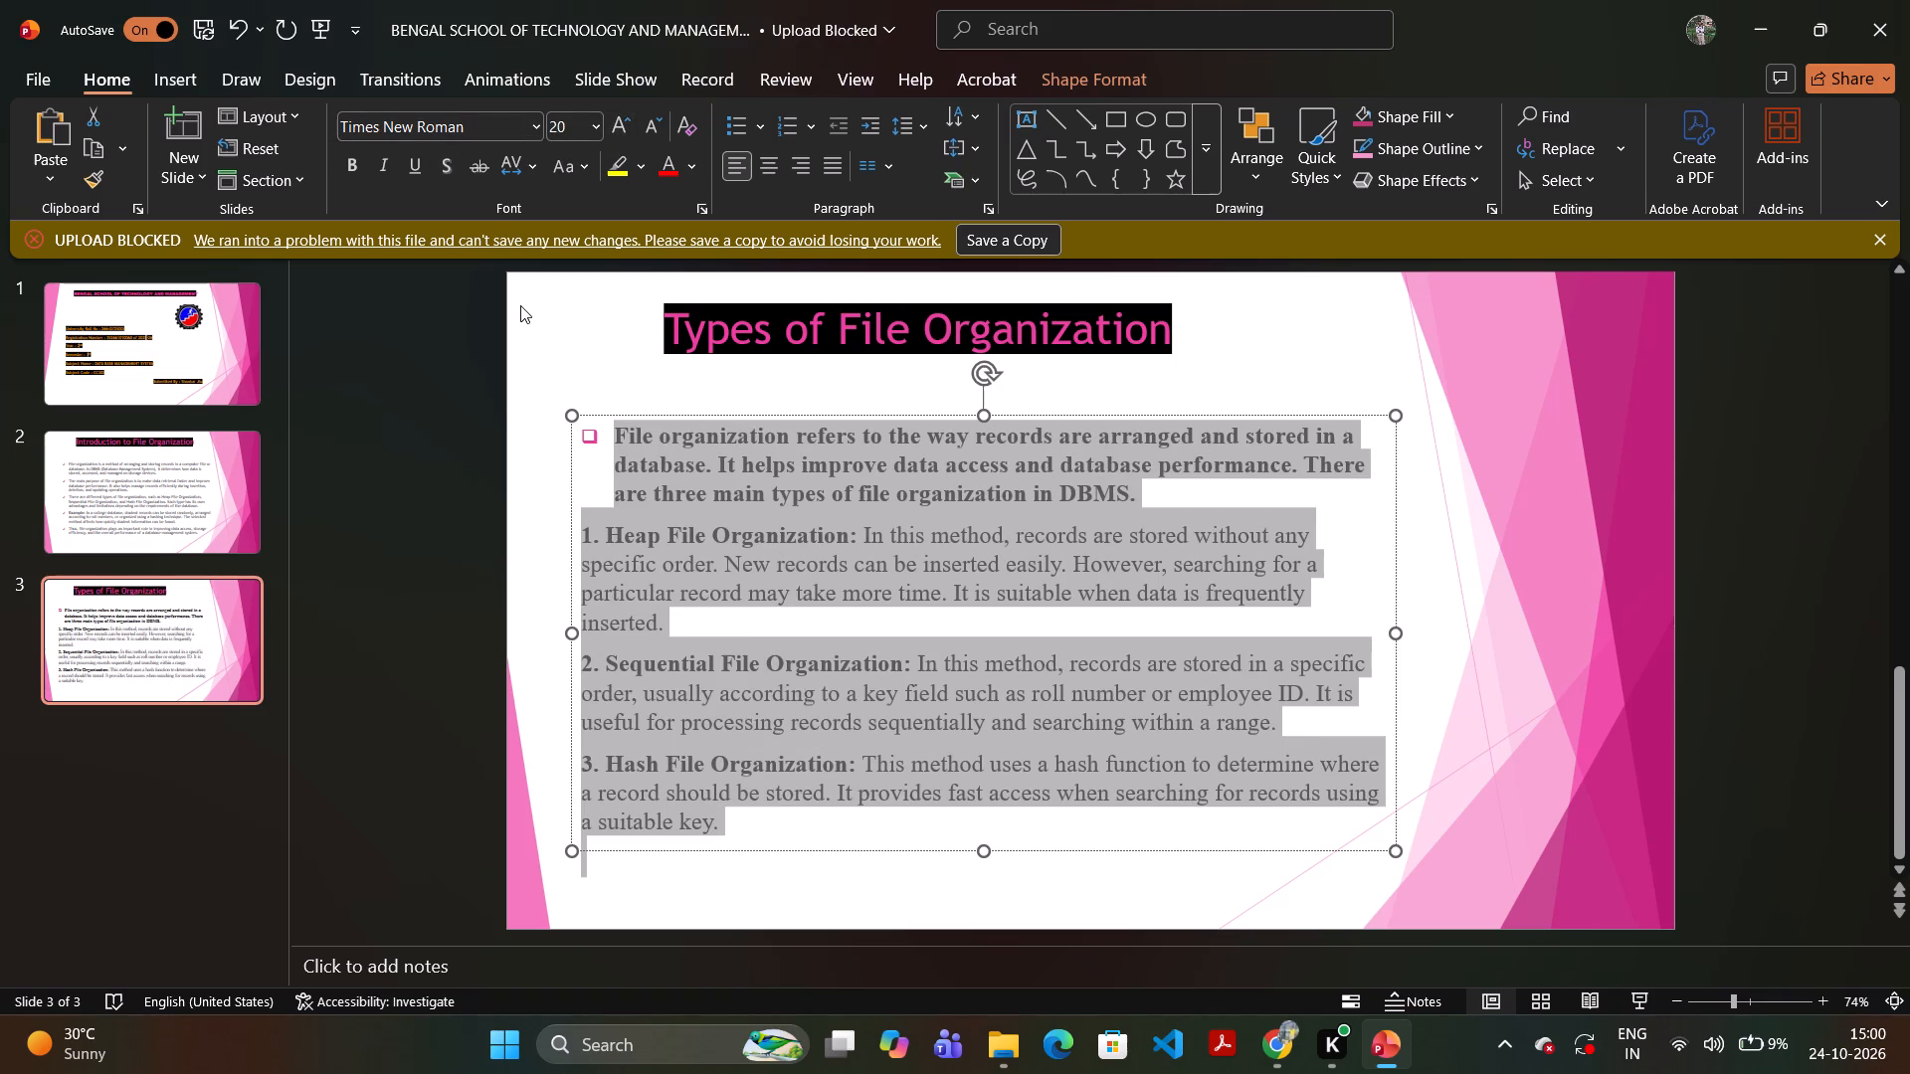
pyautogui.click(520, 305)
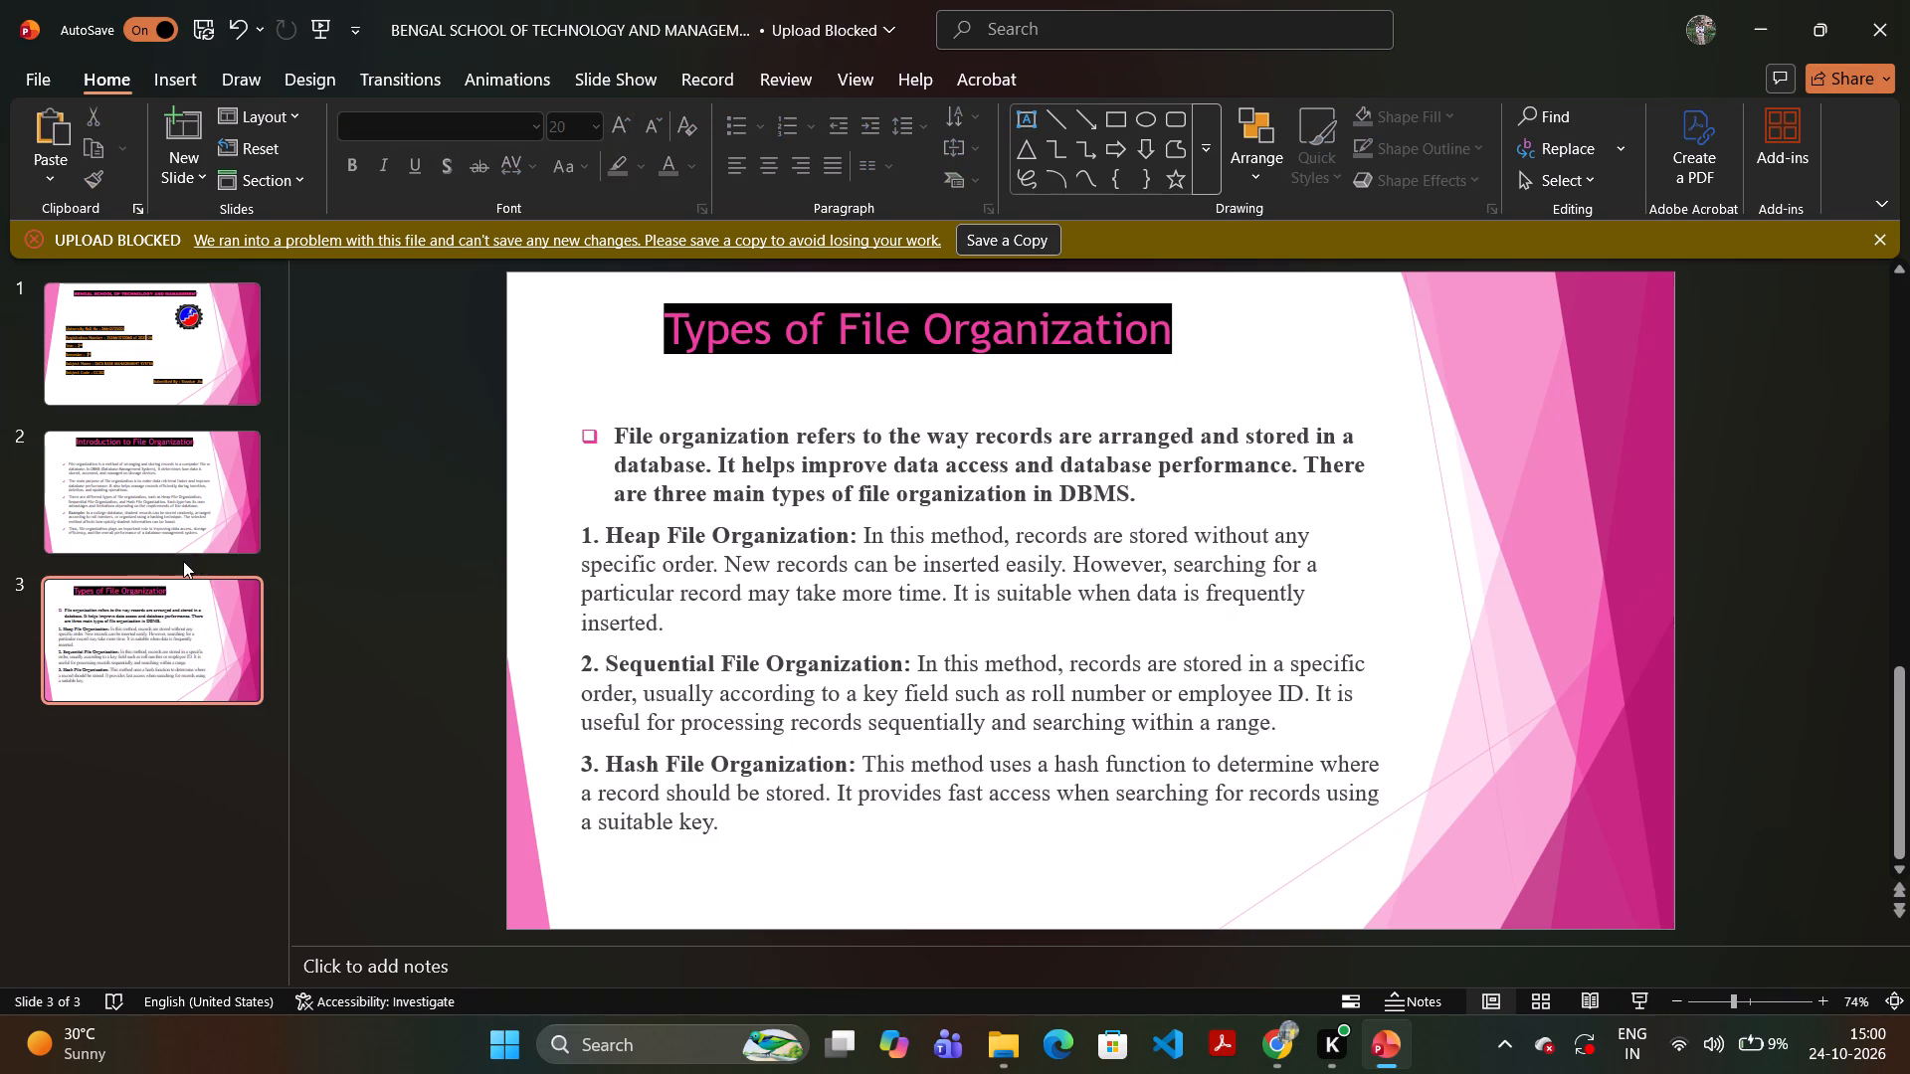
# Change the checkmark bullets of slide 2's entire body text to hollow square bullets.
pyautogui.click(183, 561)
pyautogui.click(188, 509)
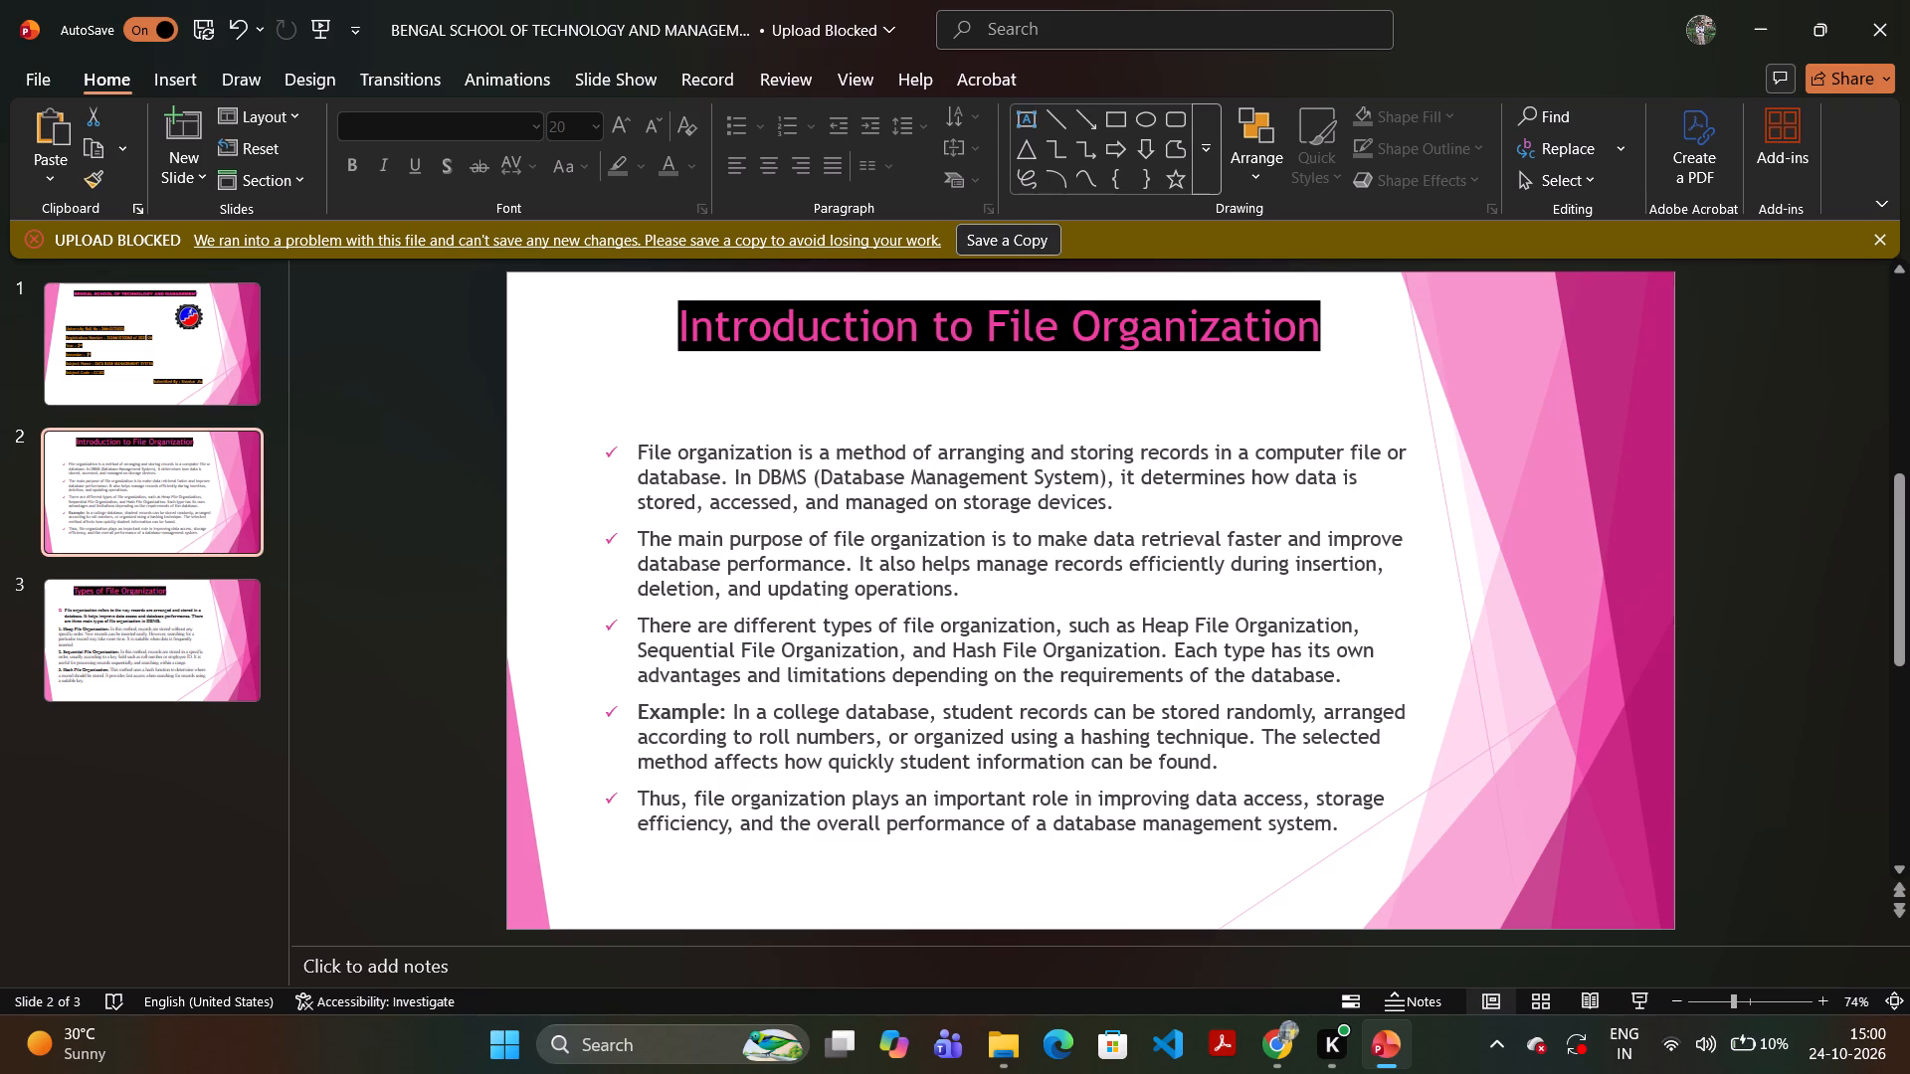
pyautogui.click(828, 722)
pyautogui.hotkey('ctrl', 'a')
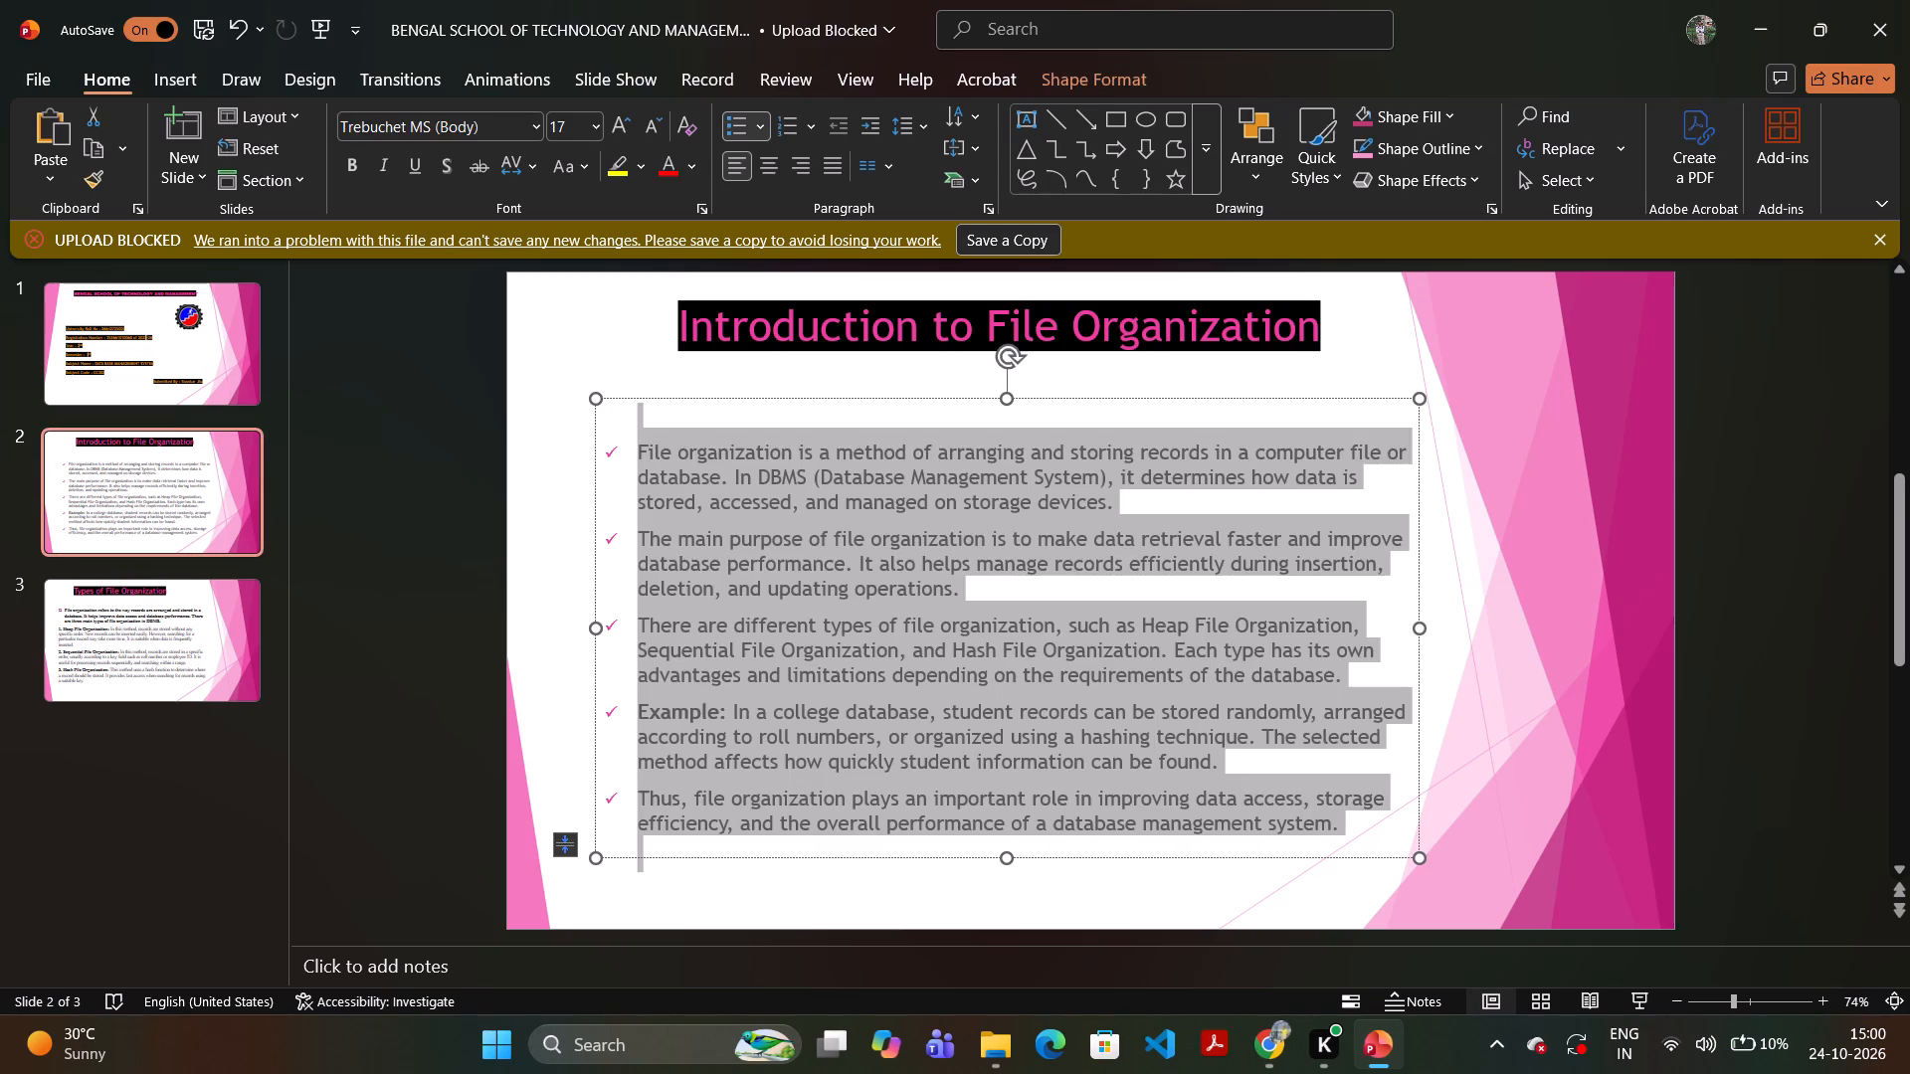
pyautogui.moveTo(898, 723); pyautogui.dragTo(717, 253)
pyautogui.click(761, 114)
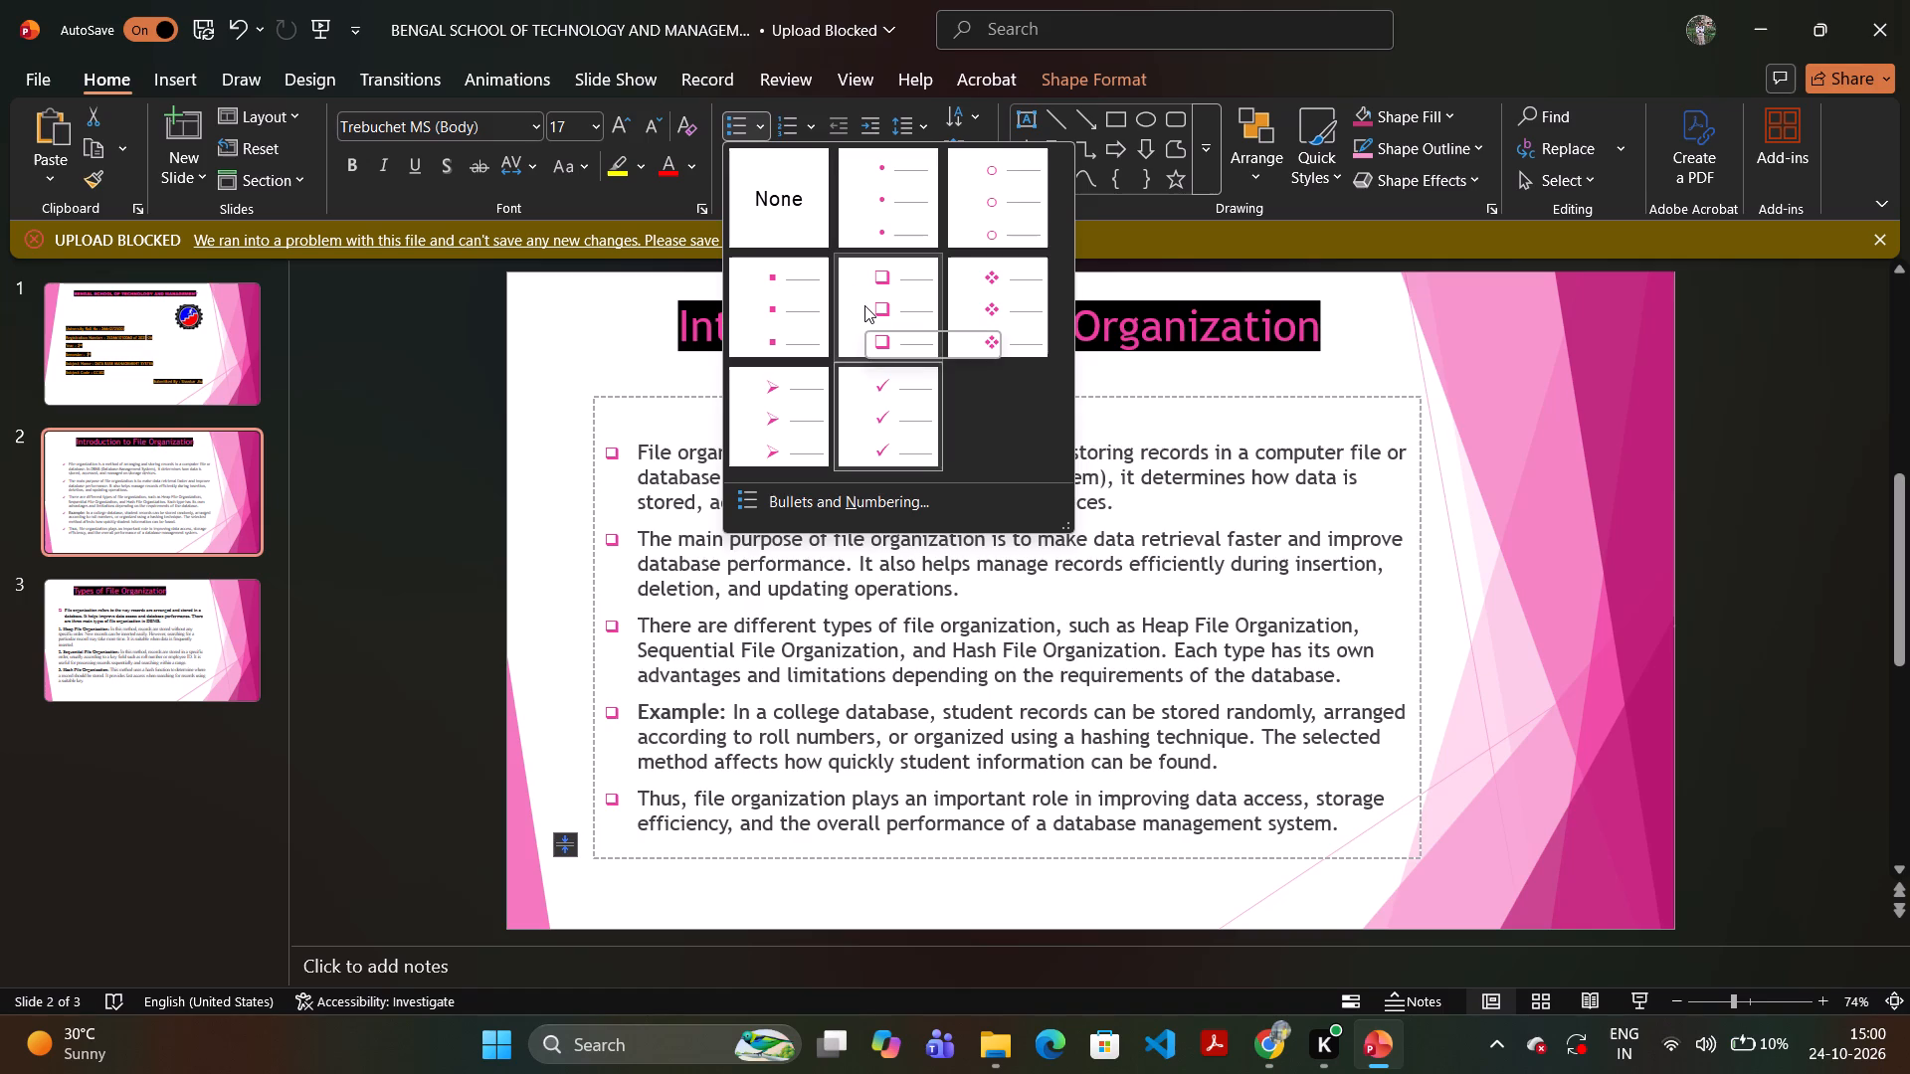
pyautogui.click(864, 305)
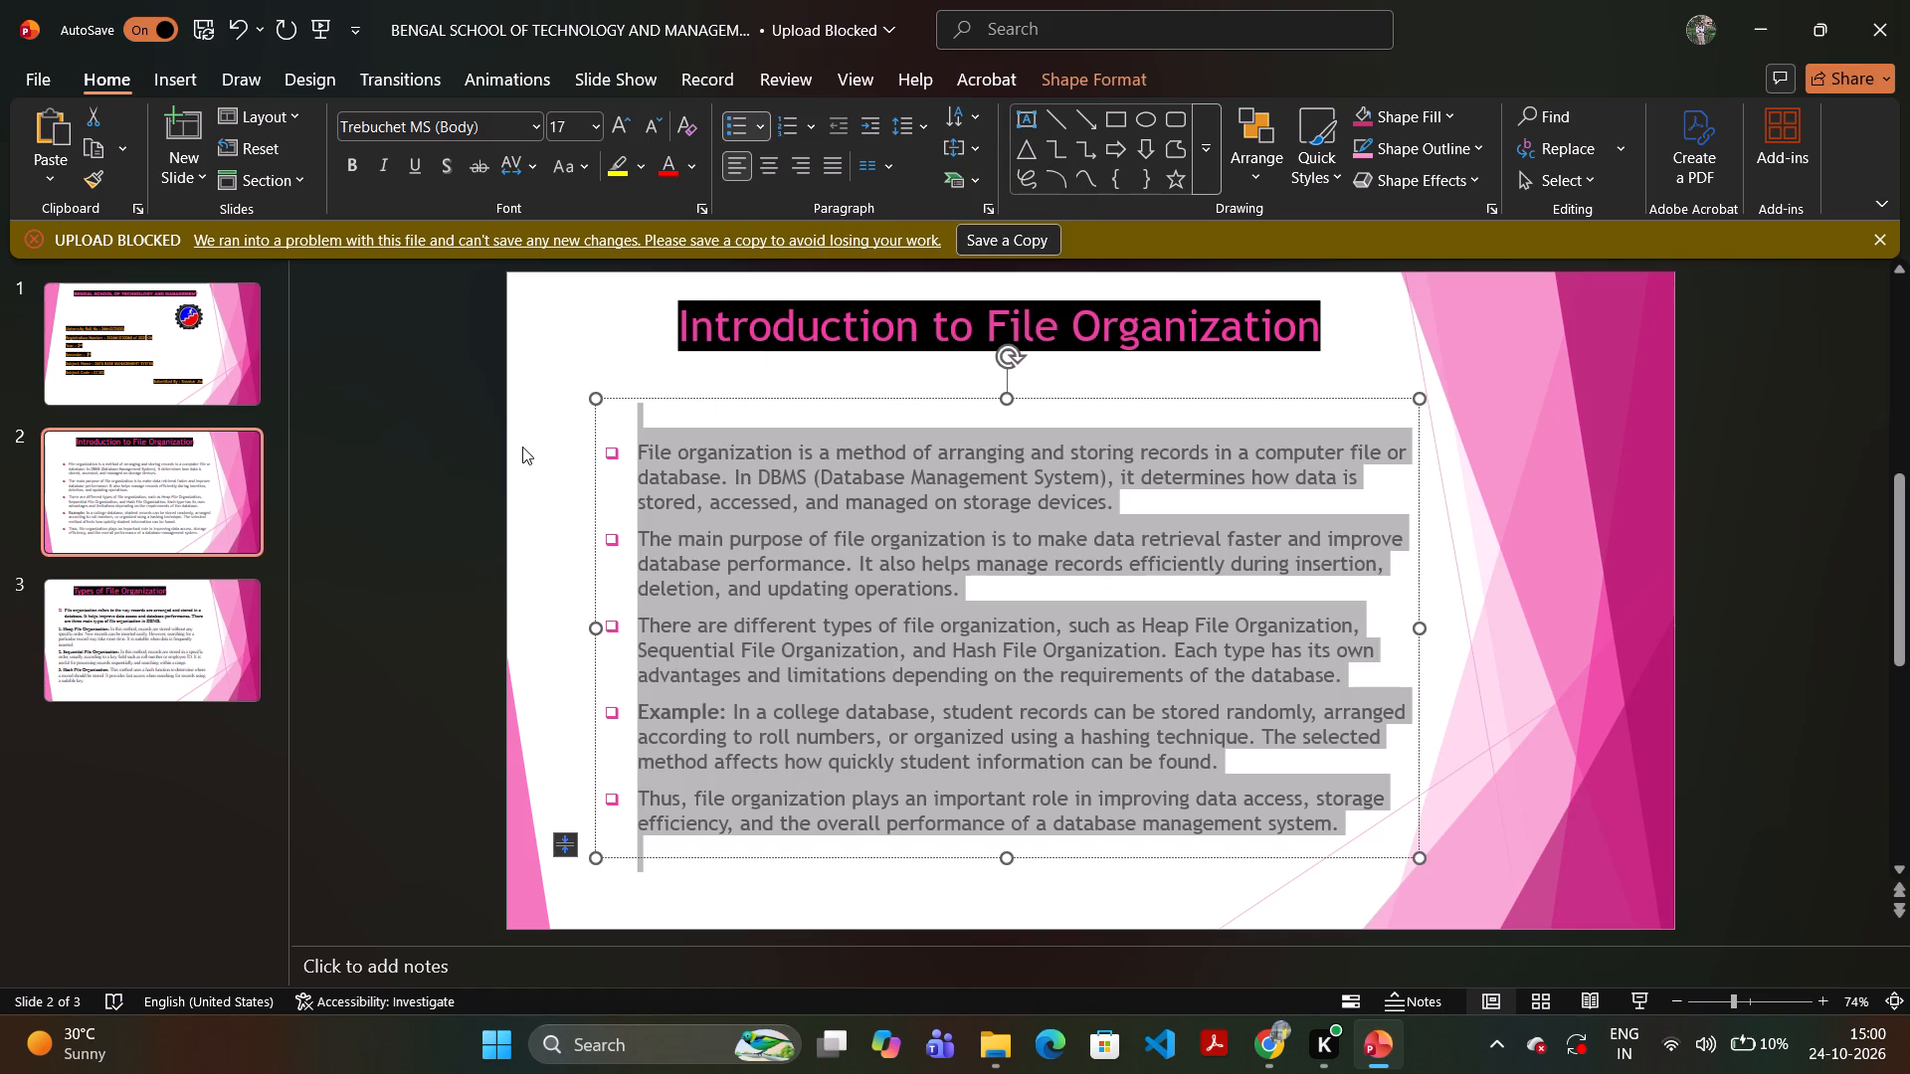
# Set the font of slide 2's entire body text to Times New Roman.
pyautogui.click(476, 124)
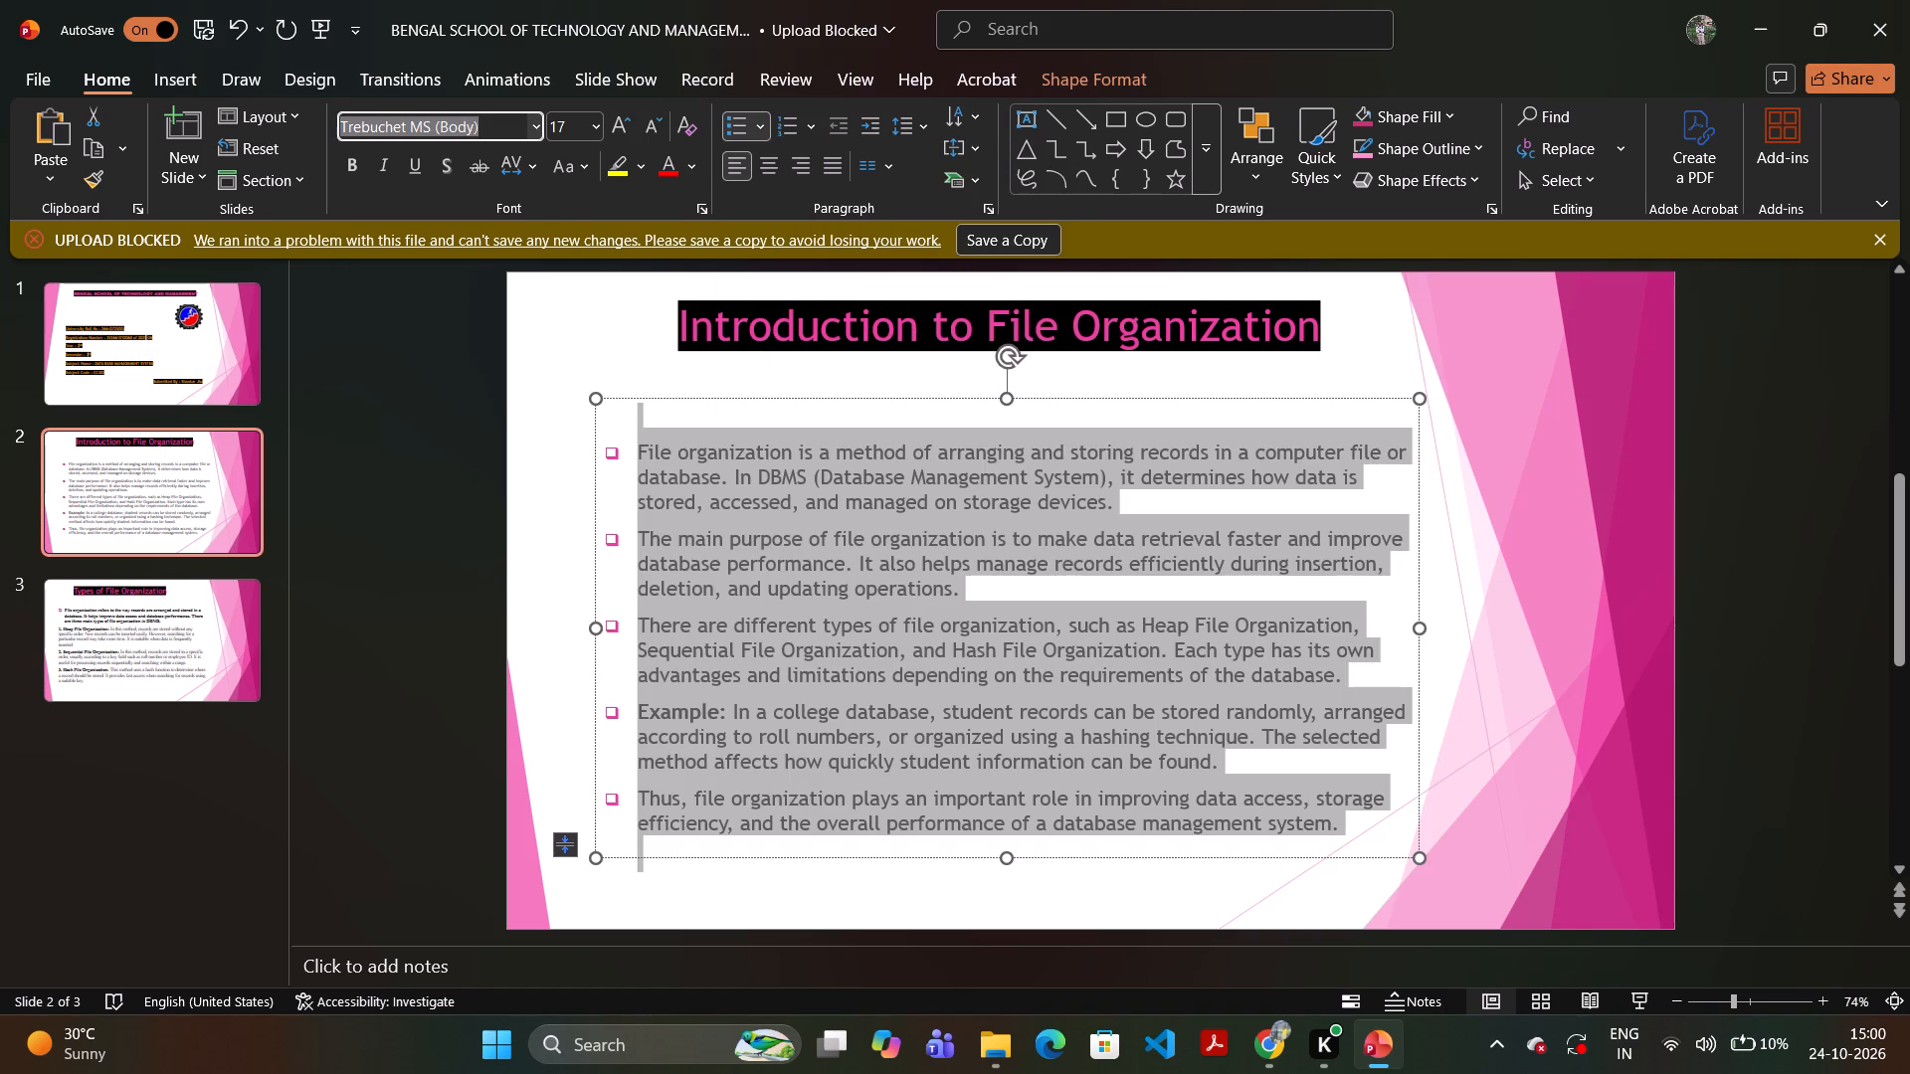
pyautogui.write('times')
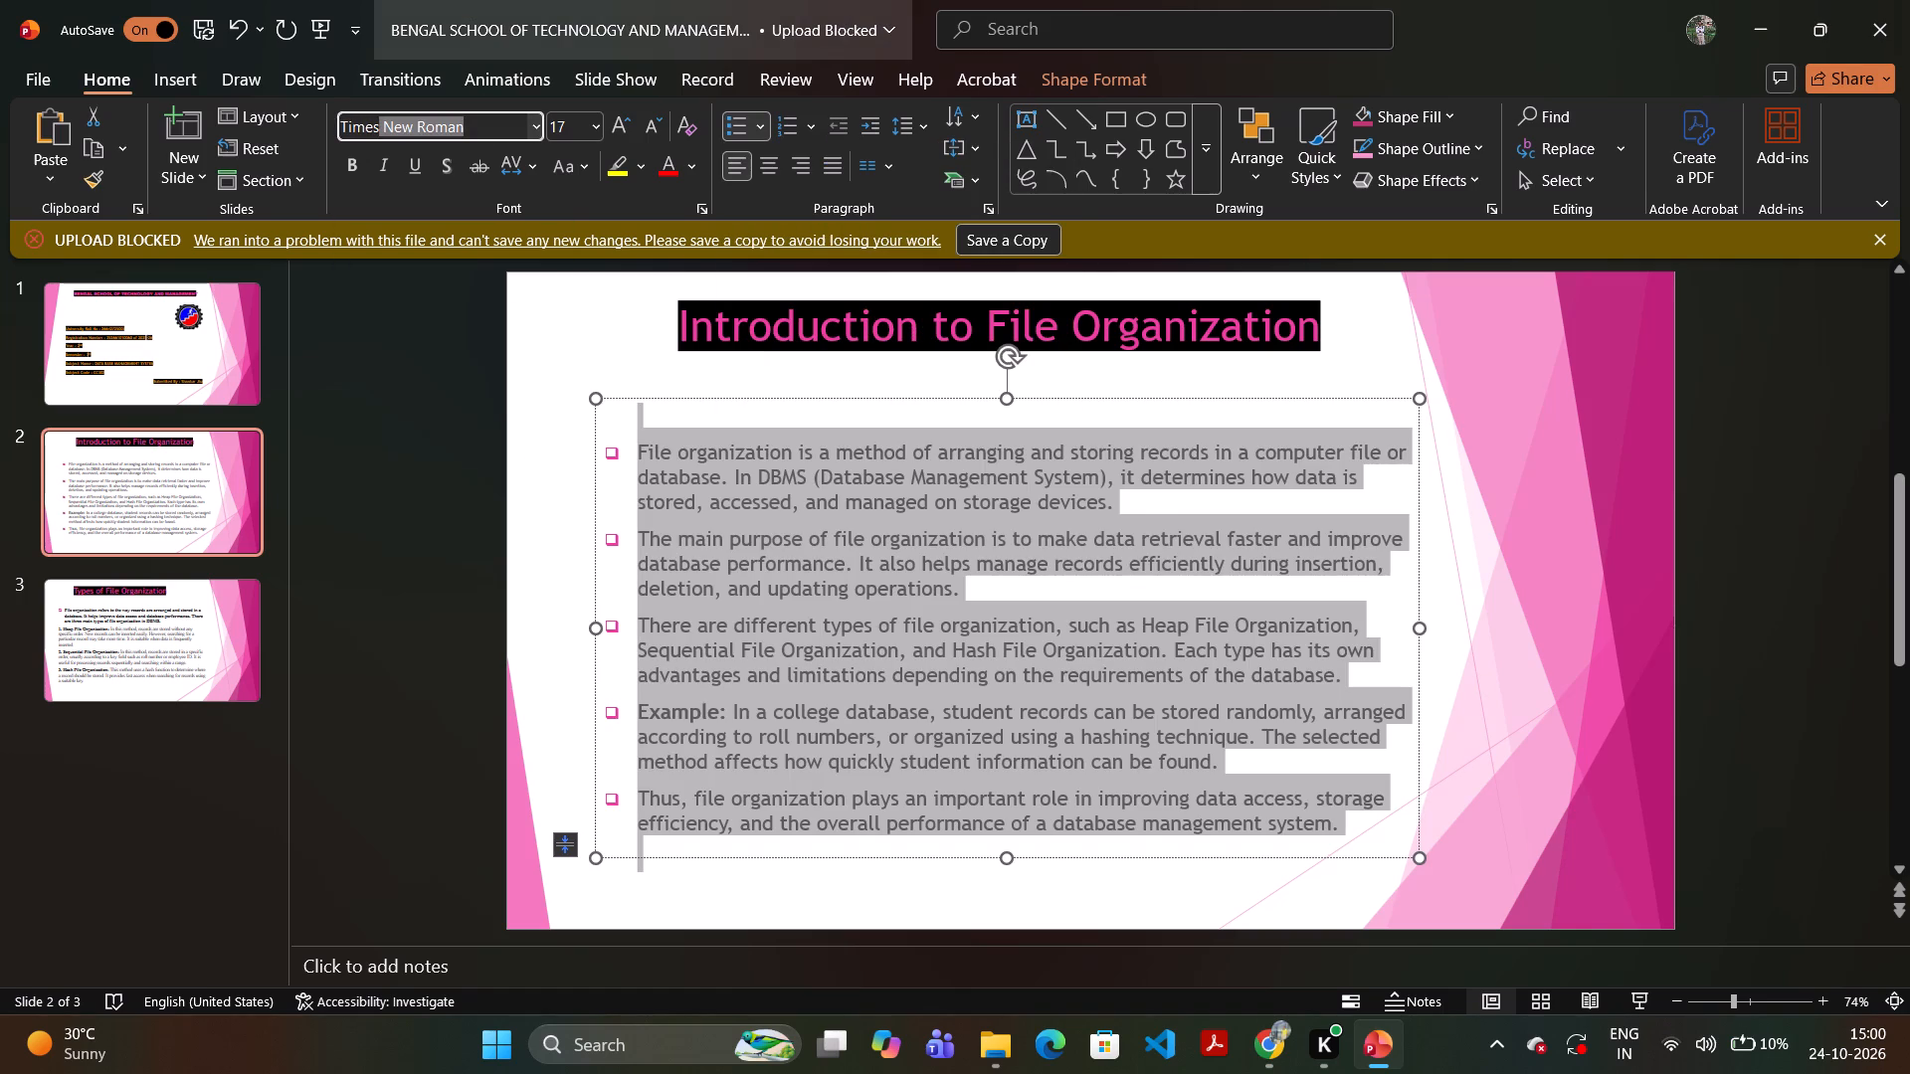
pyautogui.press('Return')
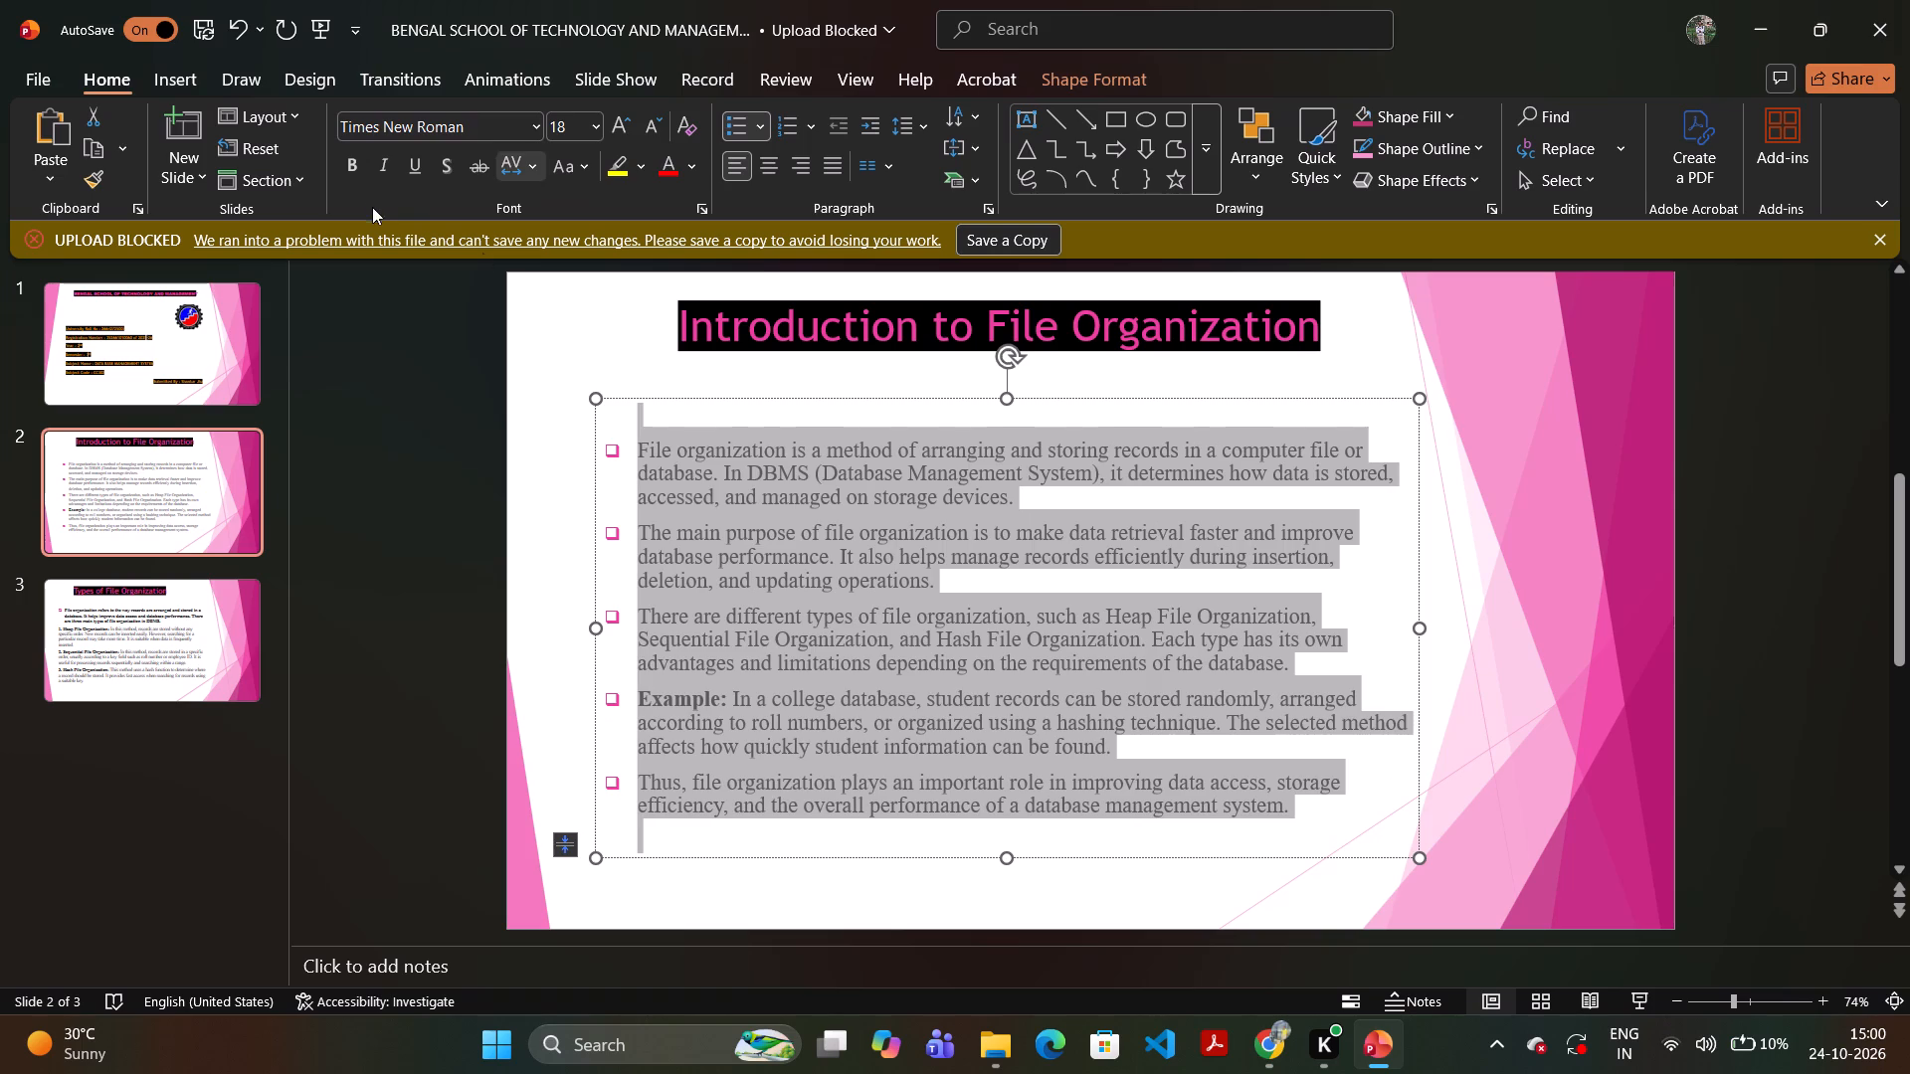
pyautogui.click(516, 273)
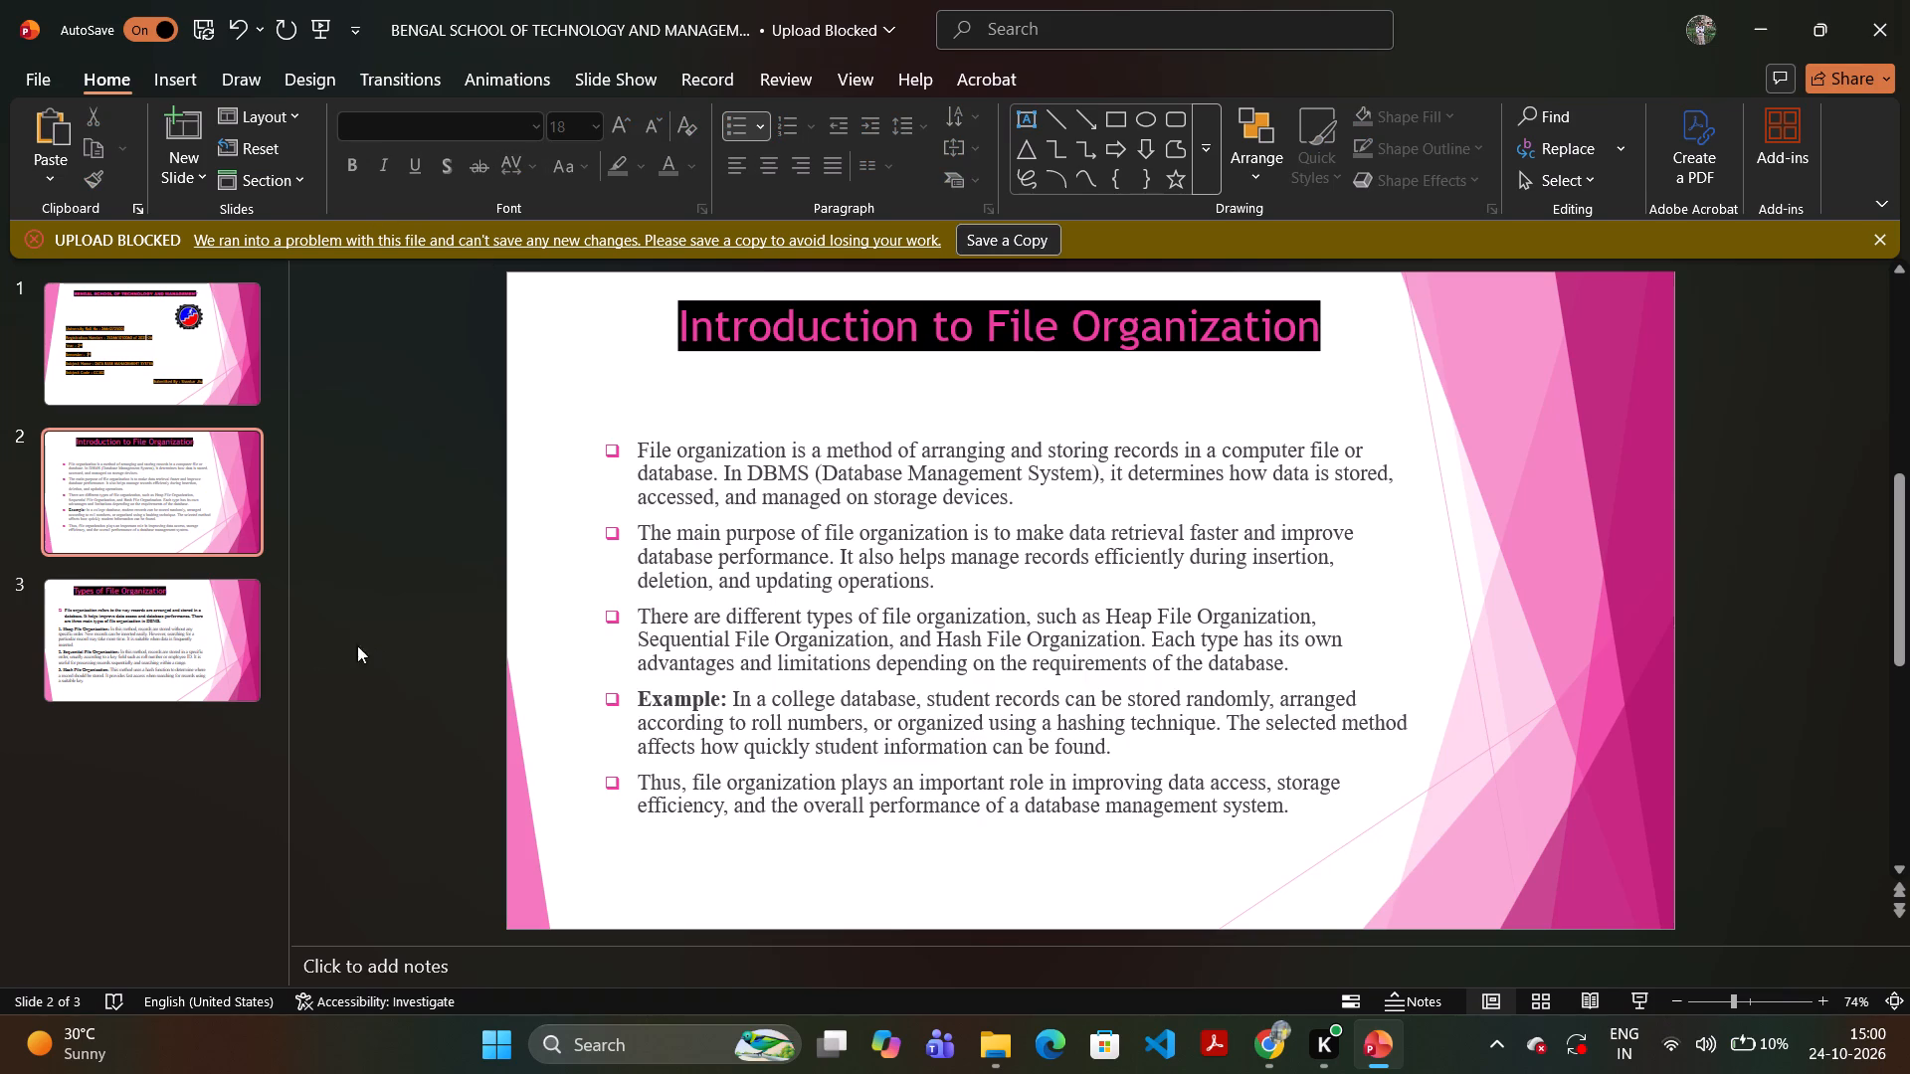
# Add a new blank slide after slide 3, Types of File Organization.
pyautogui.click(215, 639)
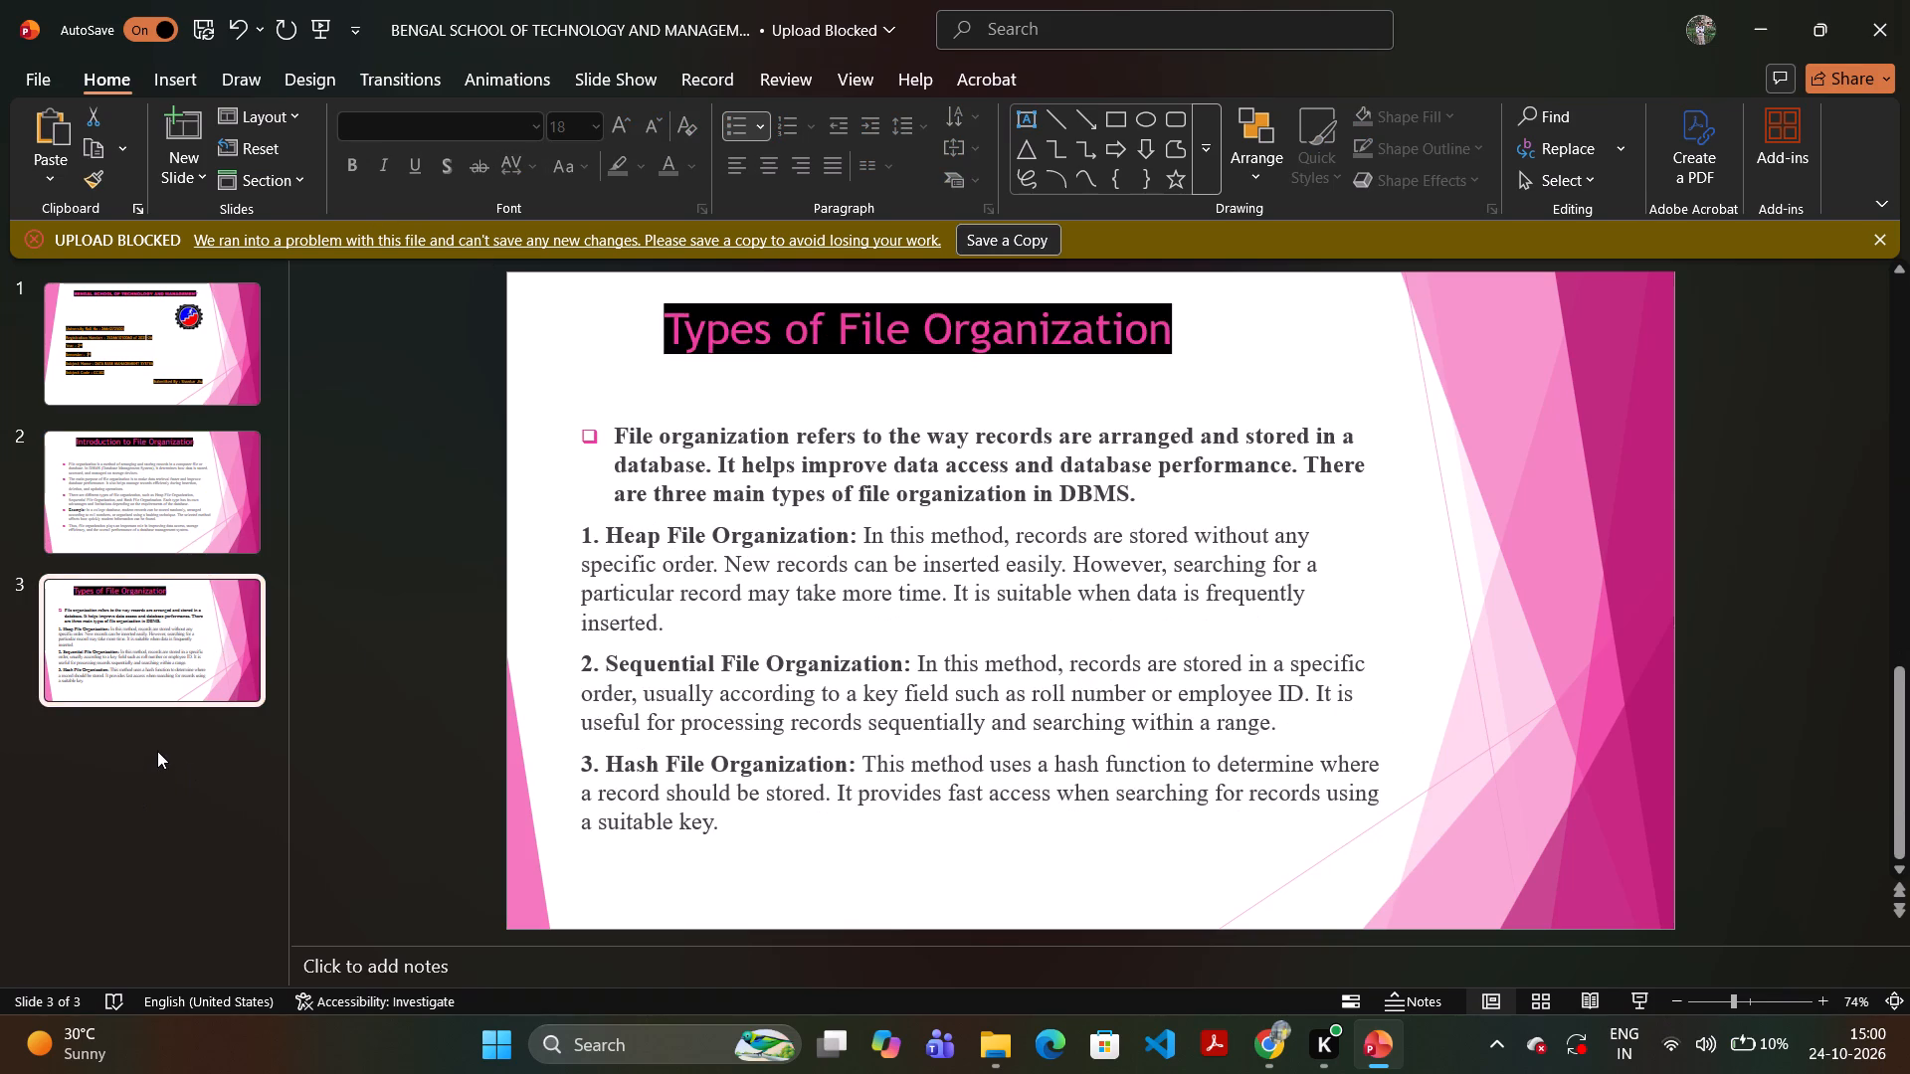
pyautogui.rightClick(157, 751)
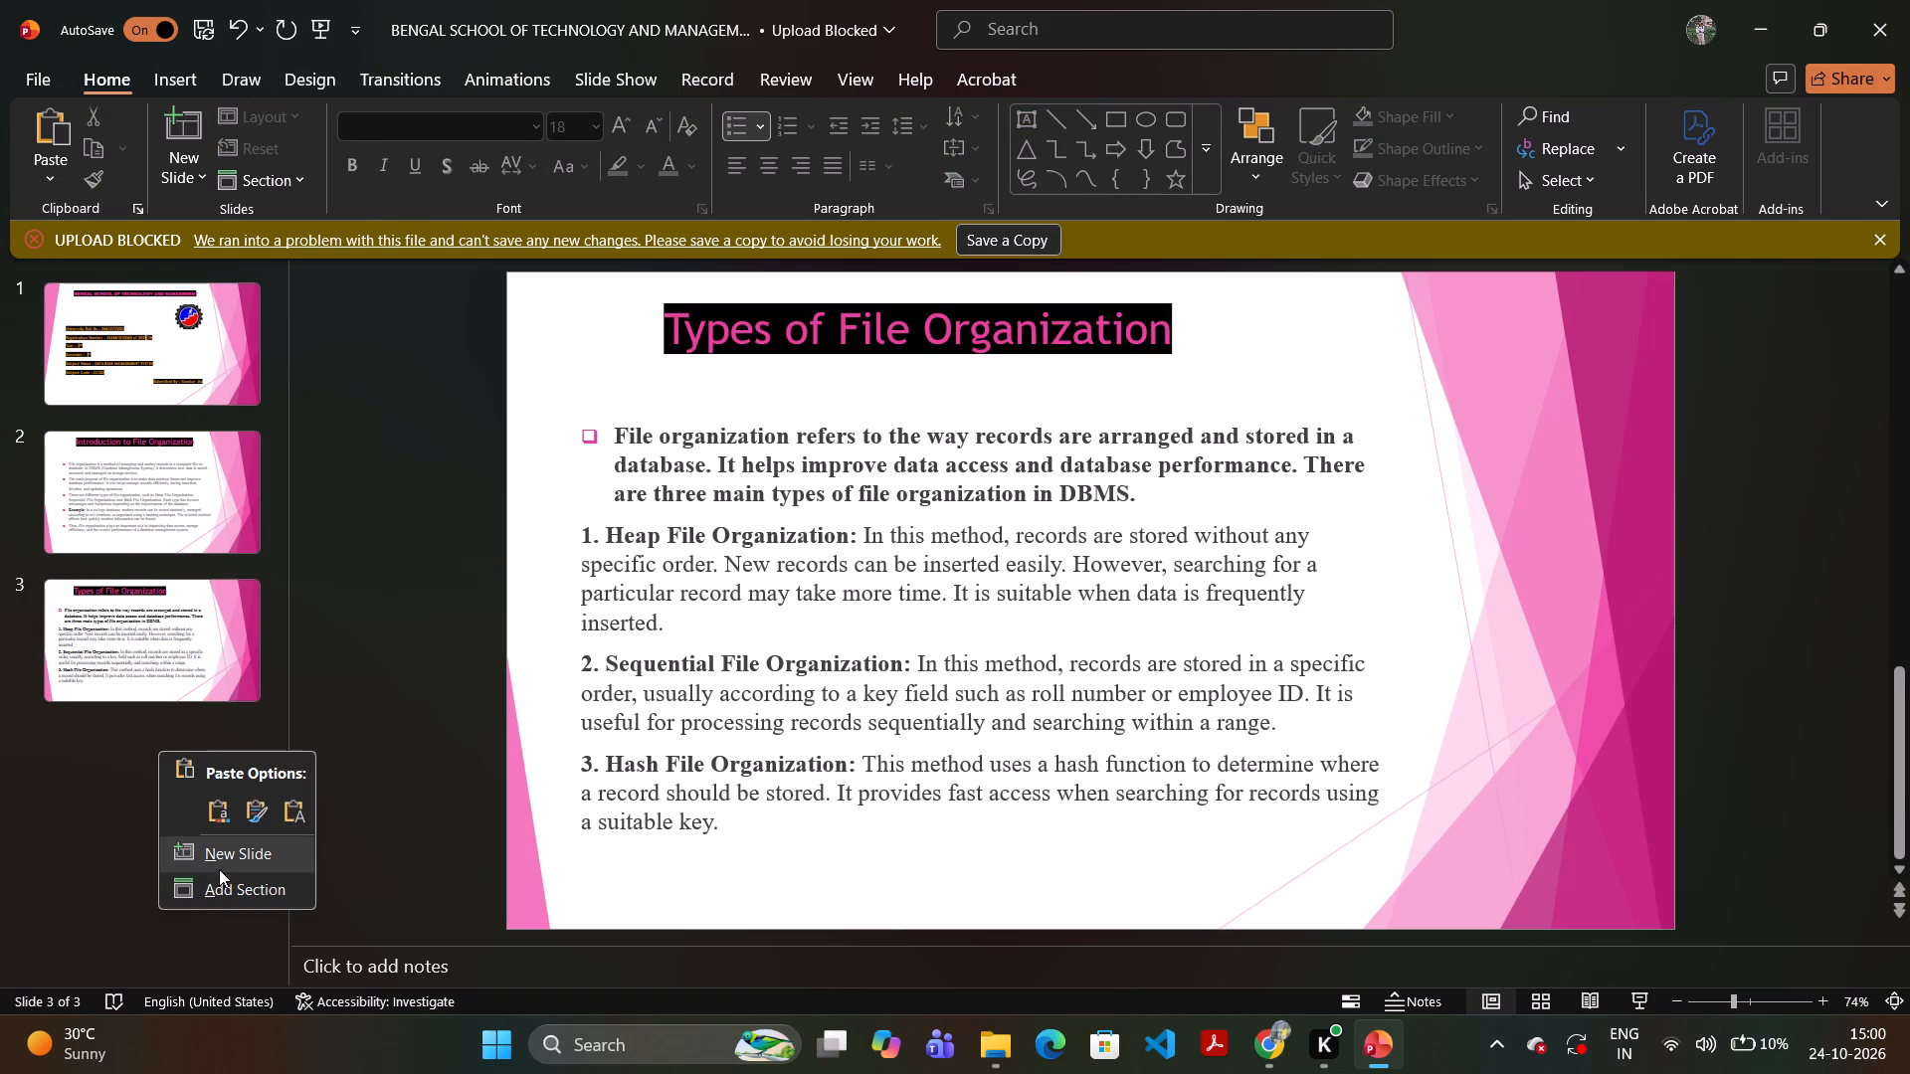
pyautogui.click(213, 853)
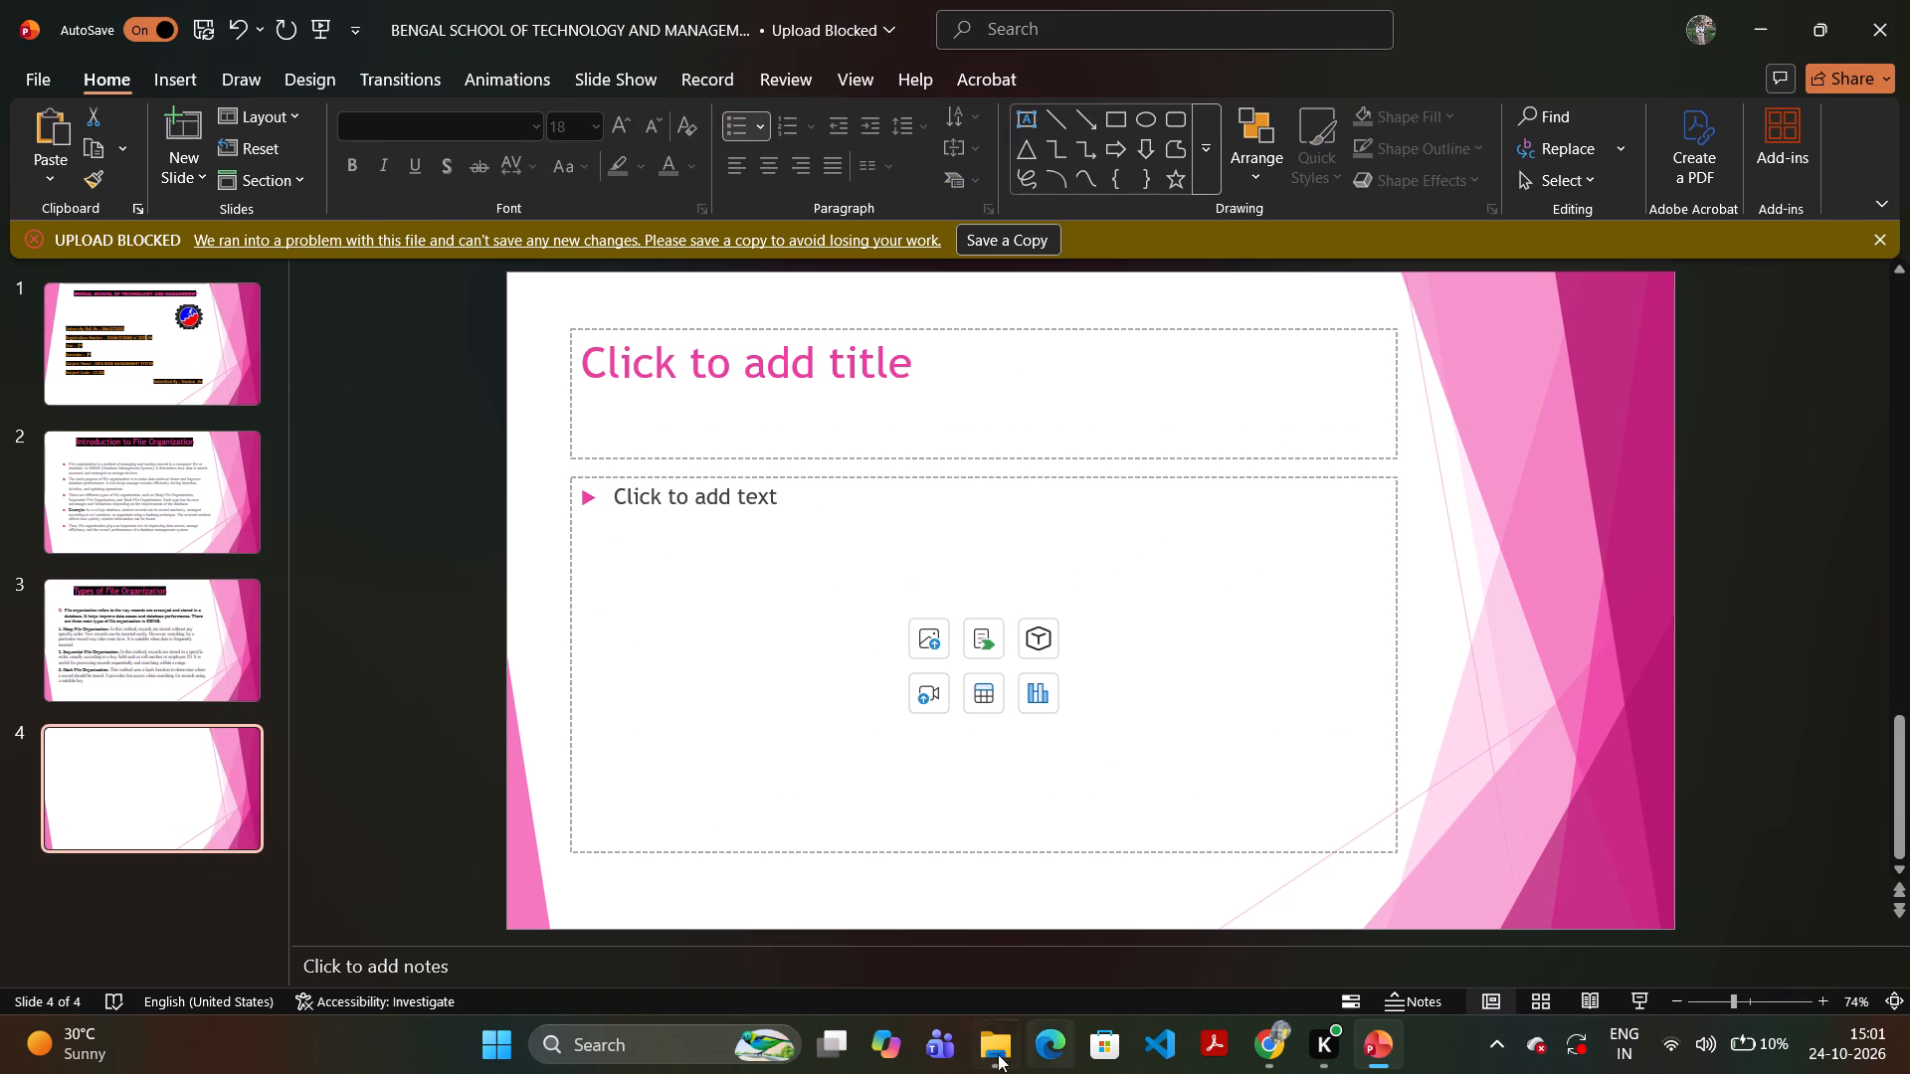
pyautogui.click(1268, 1035)
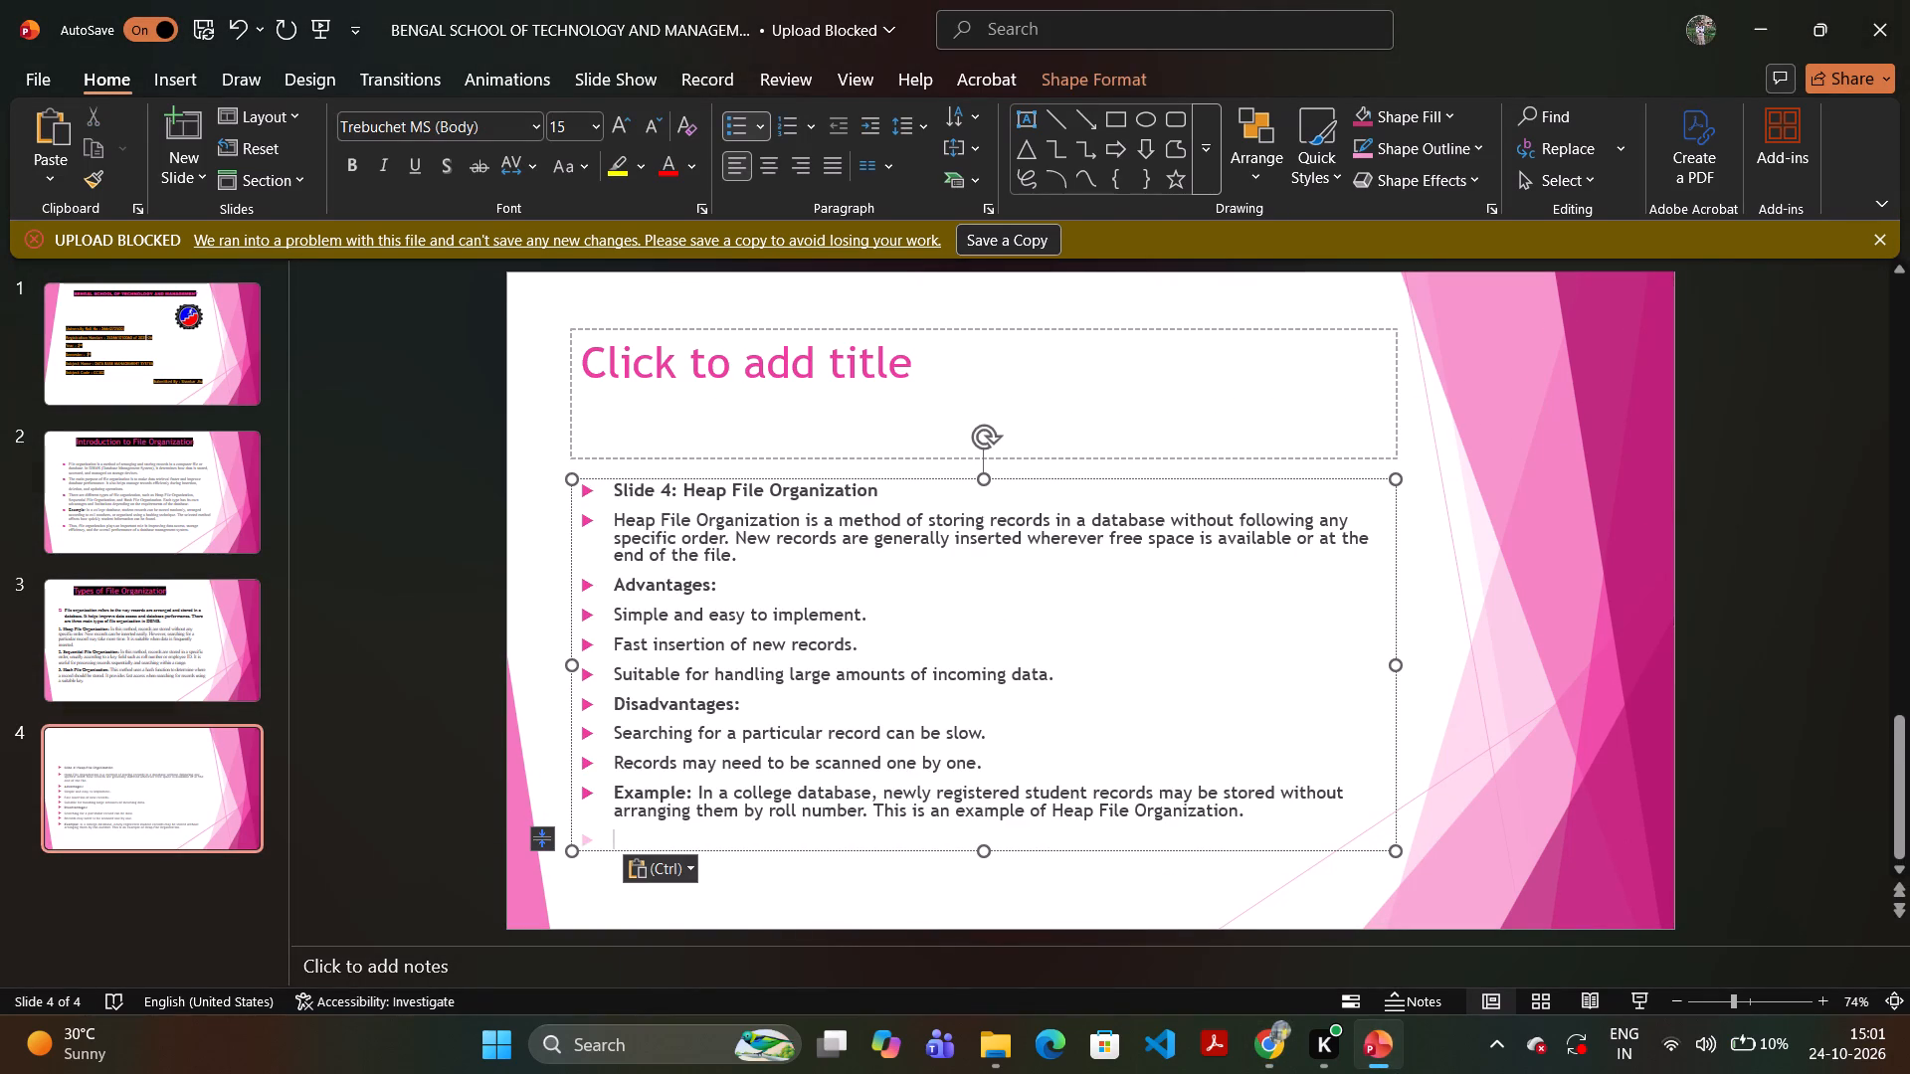
# Move the heading text "Heap File Organization" from the first line of slide 4's body into the title placeholder.
pyautogui.moveTo(887, 484); pyautogui.dragTo(692, 469)
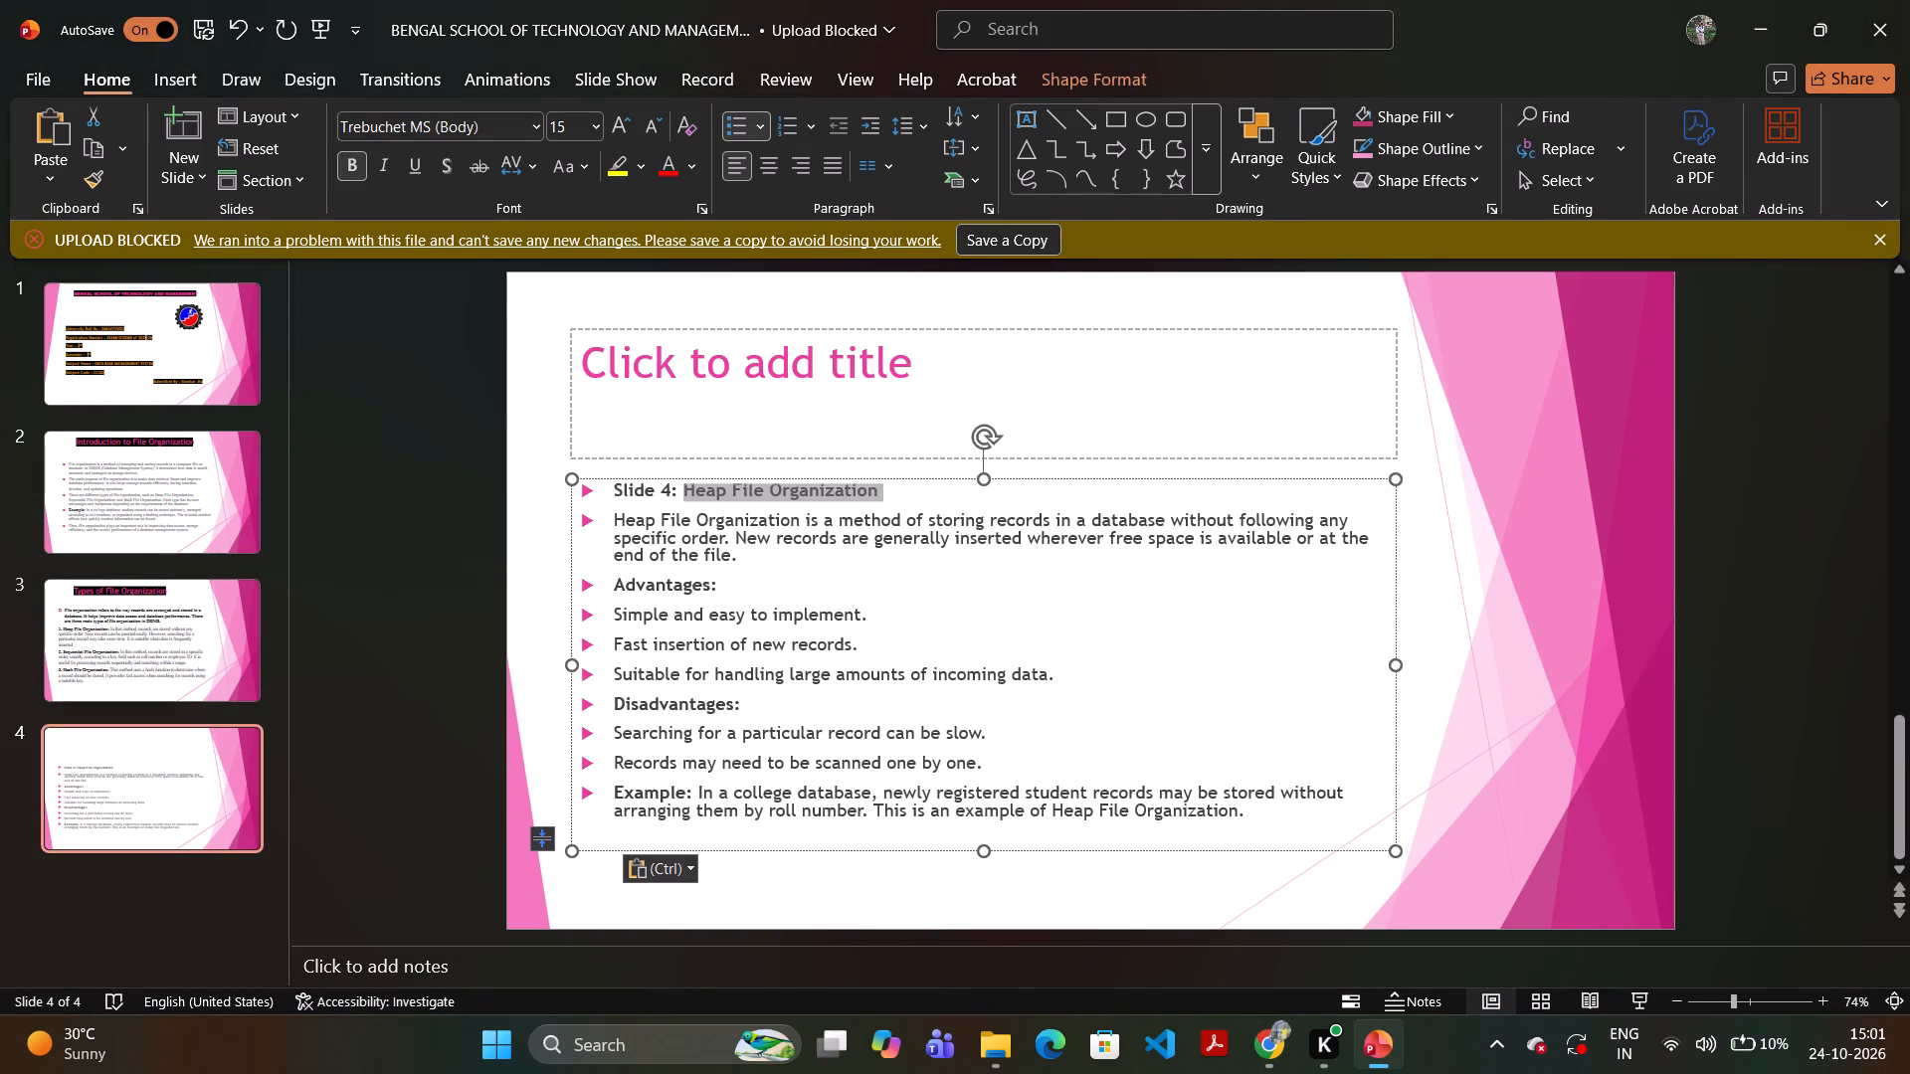
pyautogui.moveTo(692, 469); pyautogui.dragTo(683, 493)
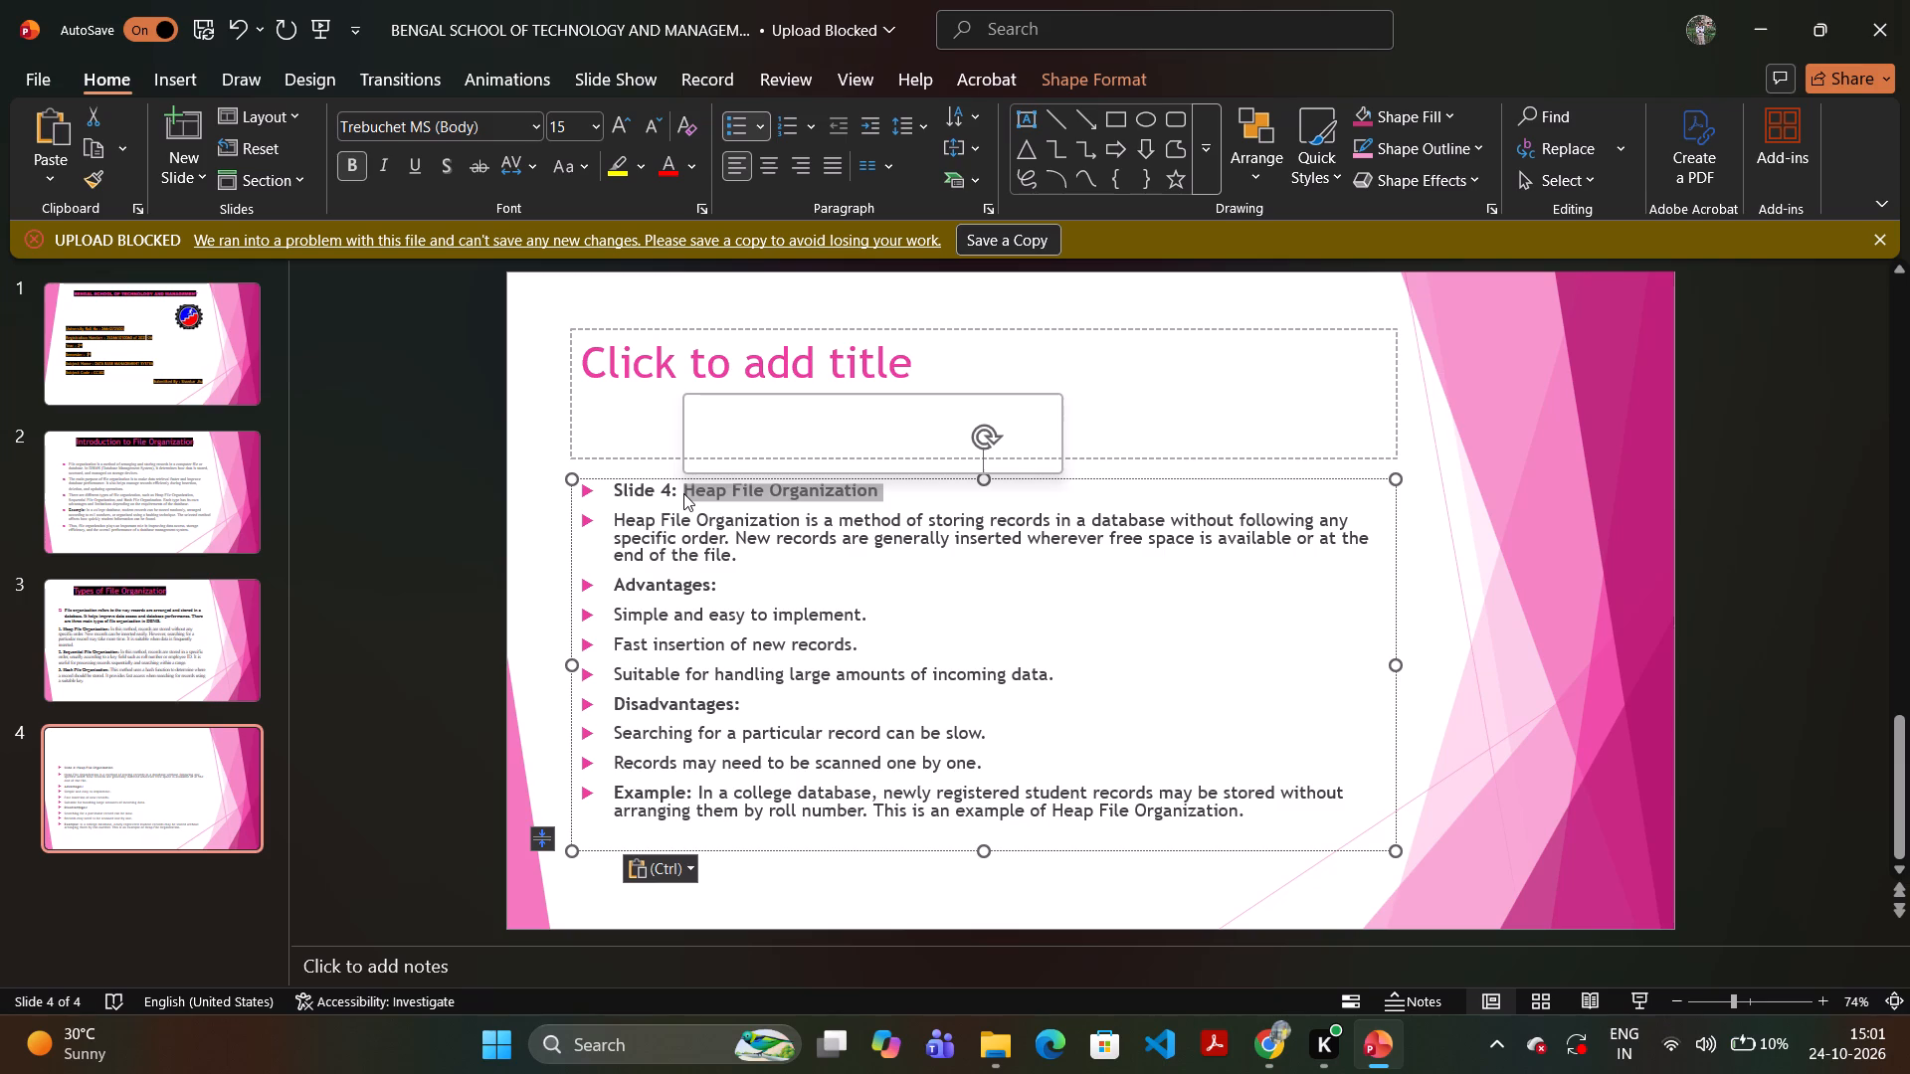
pyautogui.hotkey('ctrl', 'x')
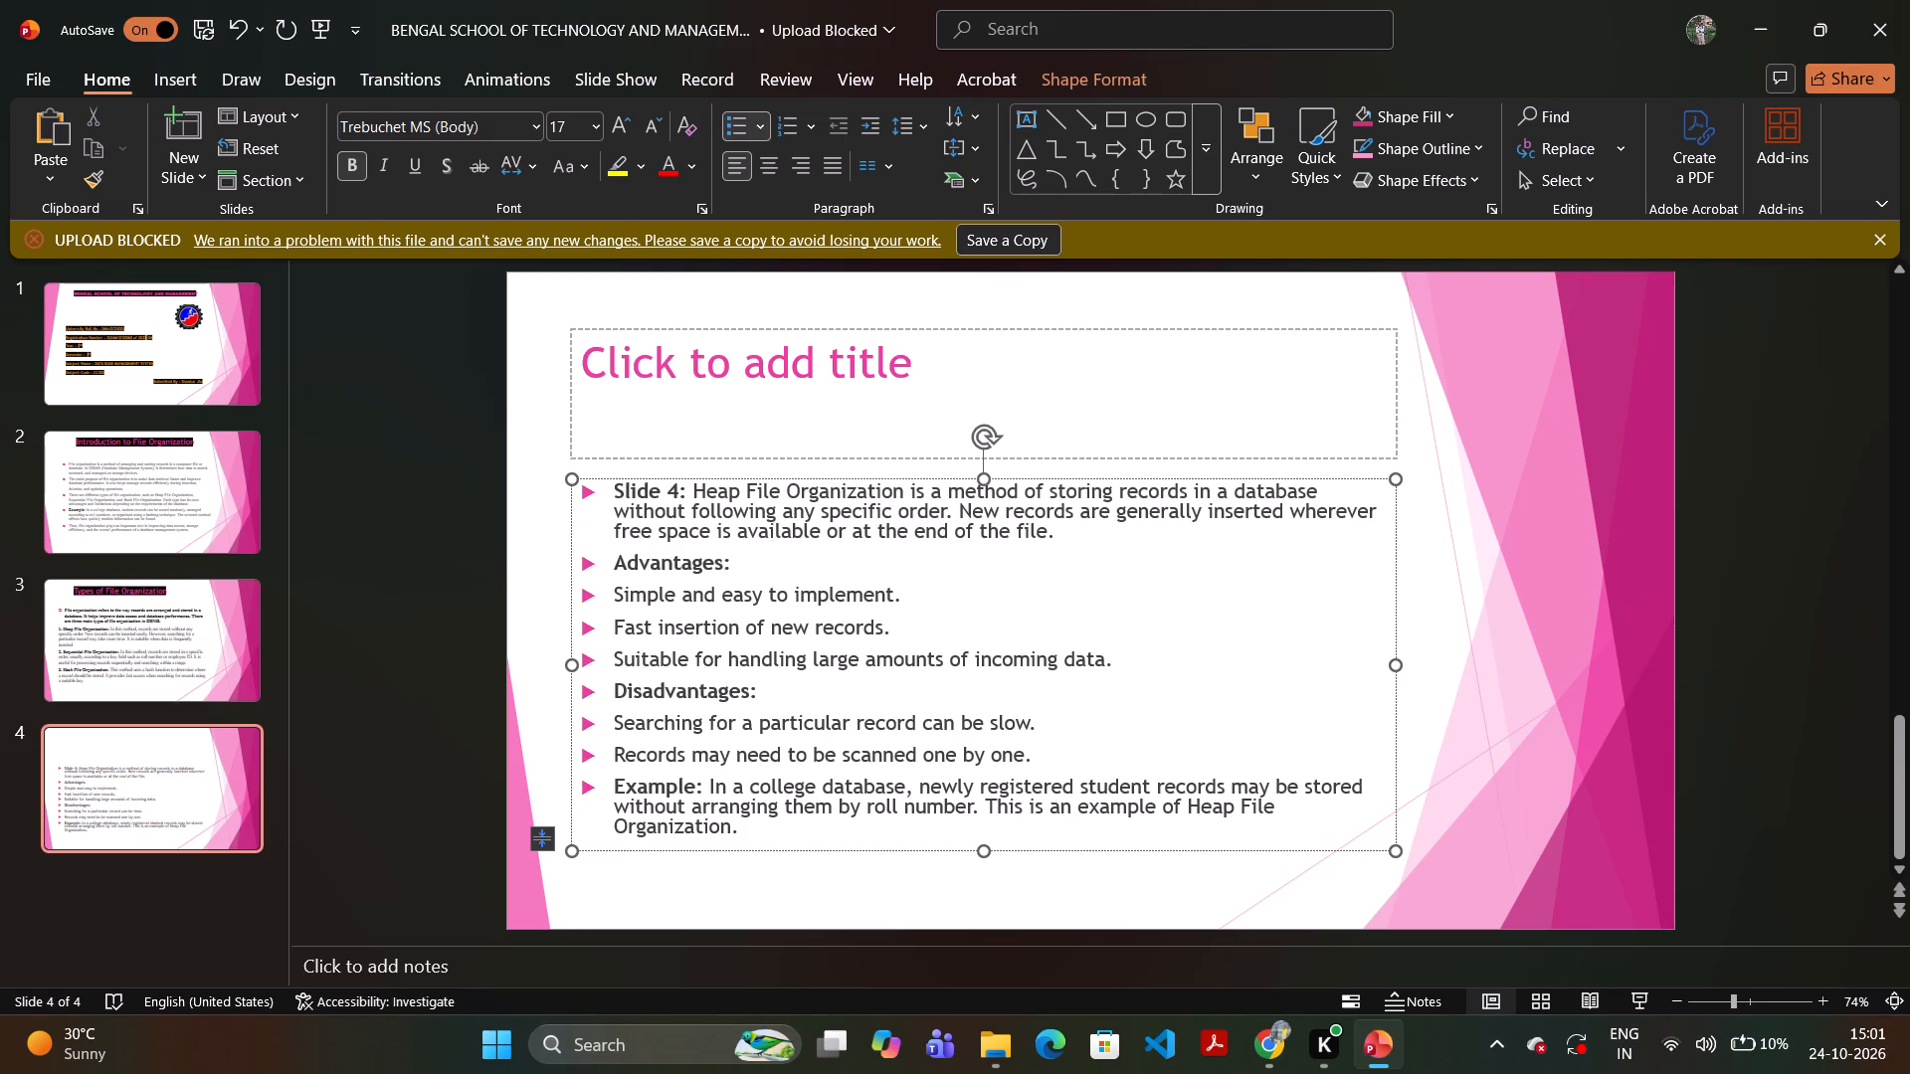
pyautogui.click(765, 345)
pyautogui.hotkey('ctrl', 'v')
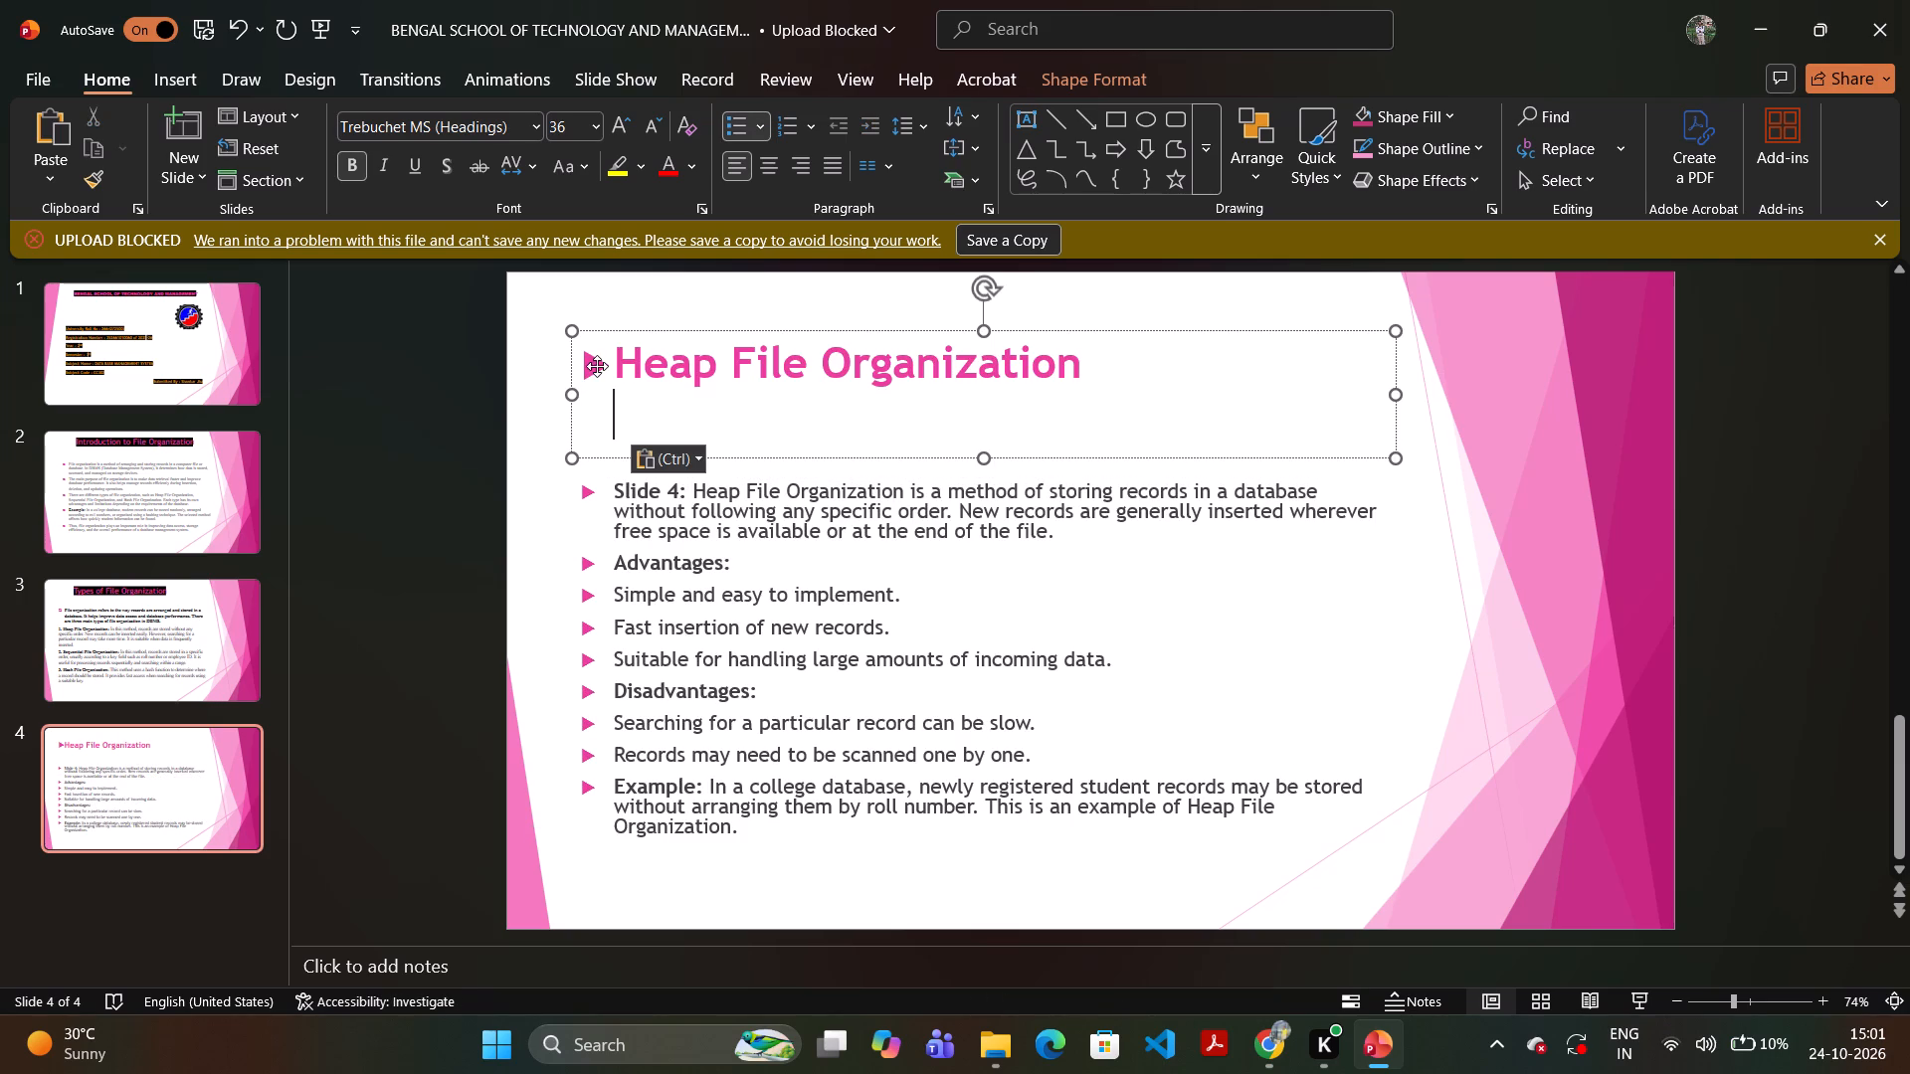
# Check slides 3 and 2 for reference, and remove the bullet from slide 4's title "Heap File Organization".
pyautogui.click(259, 659)
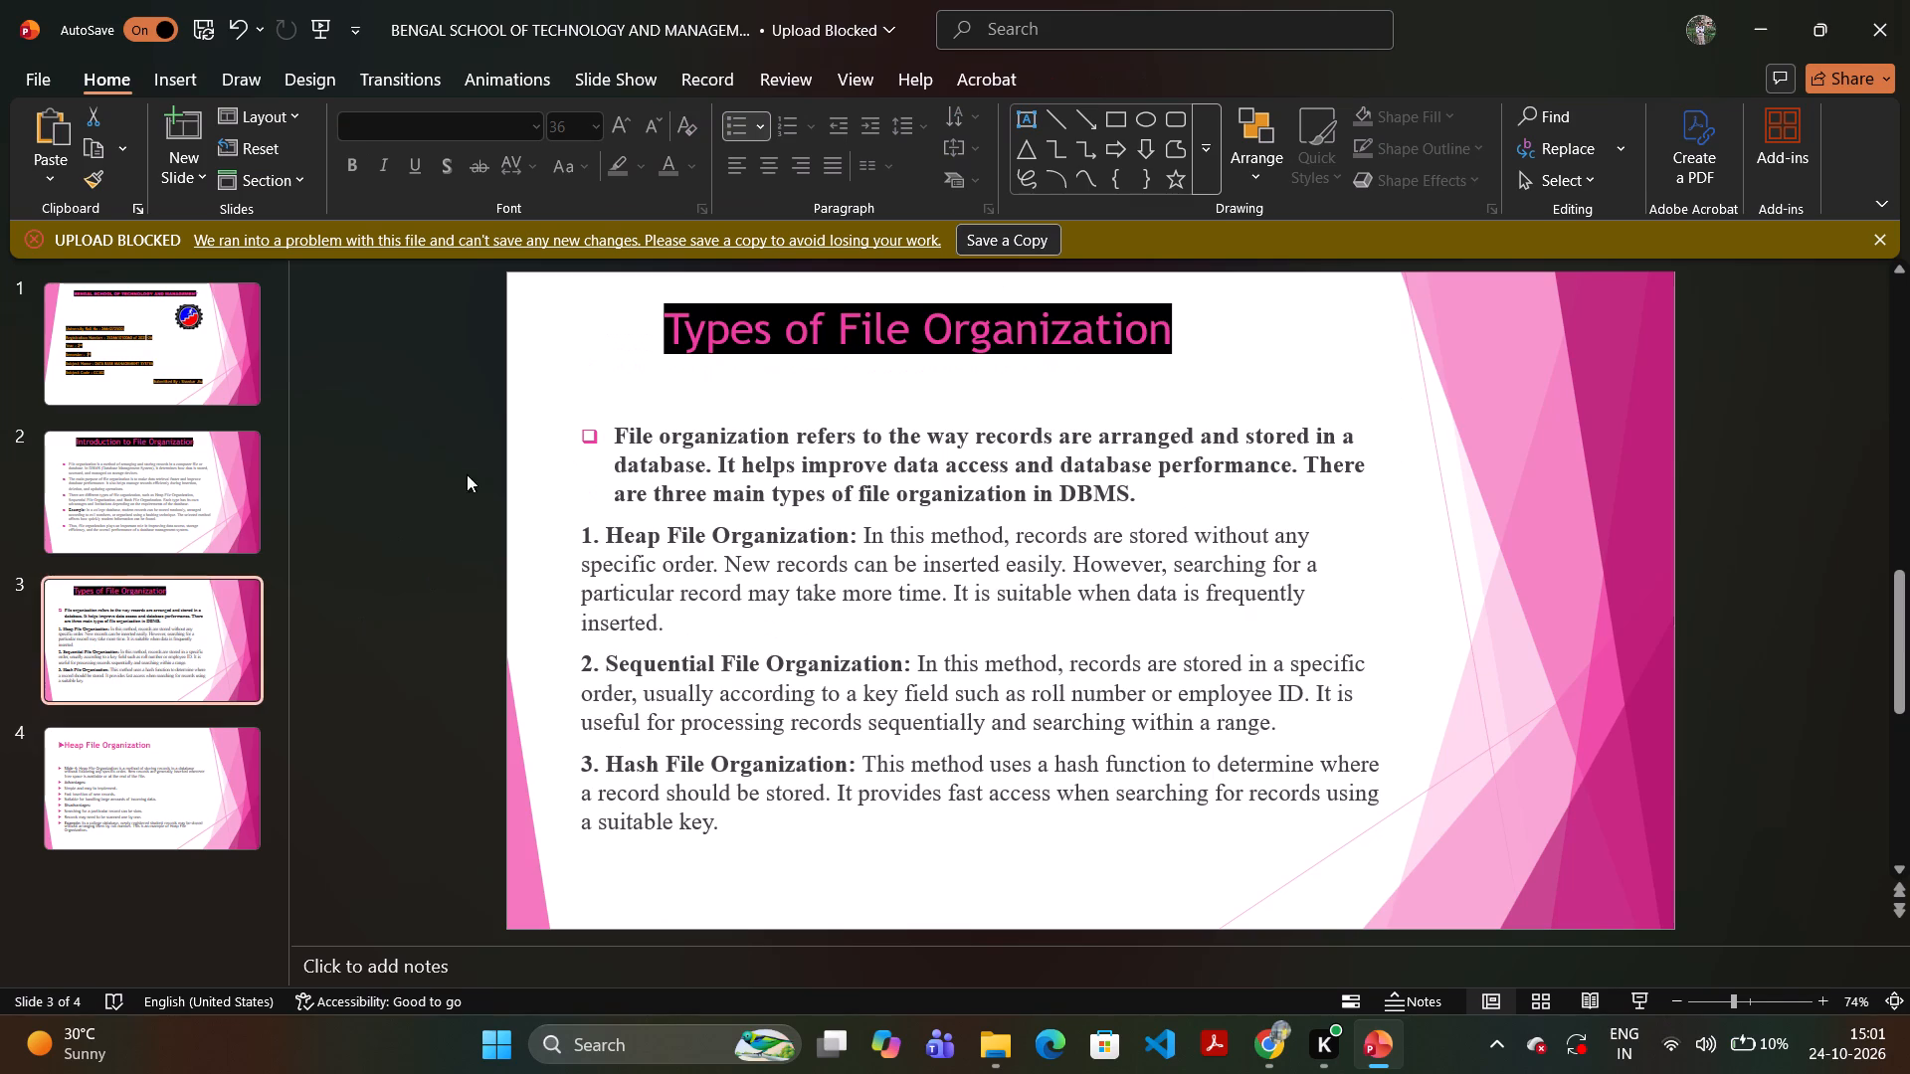
pyautogui.click(119, 508)
pyautogui.click(103, 813)
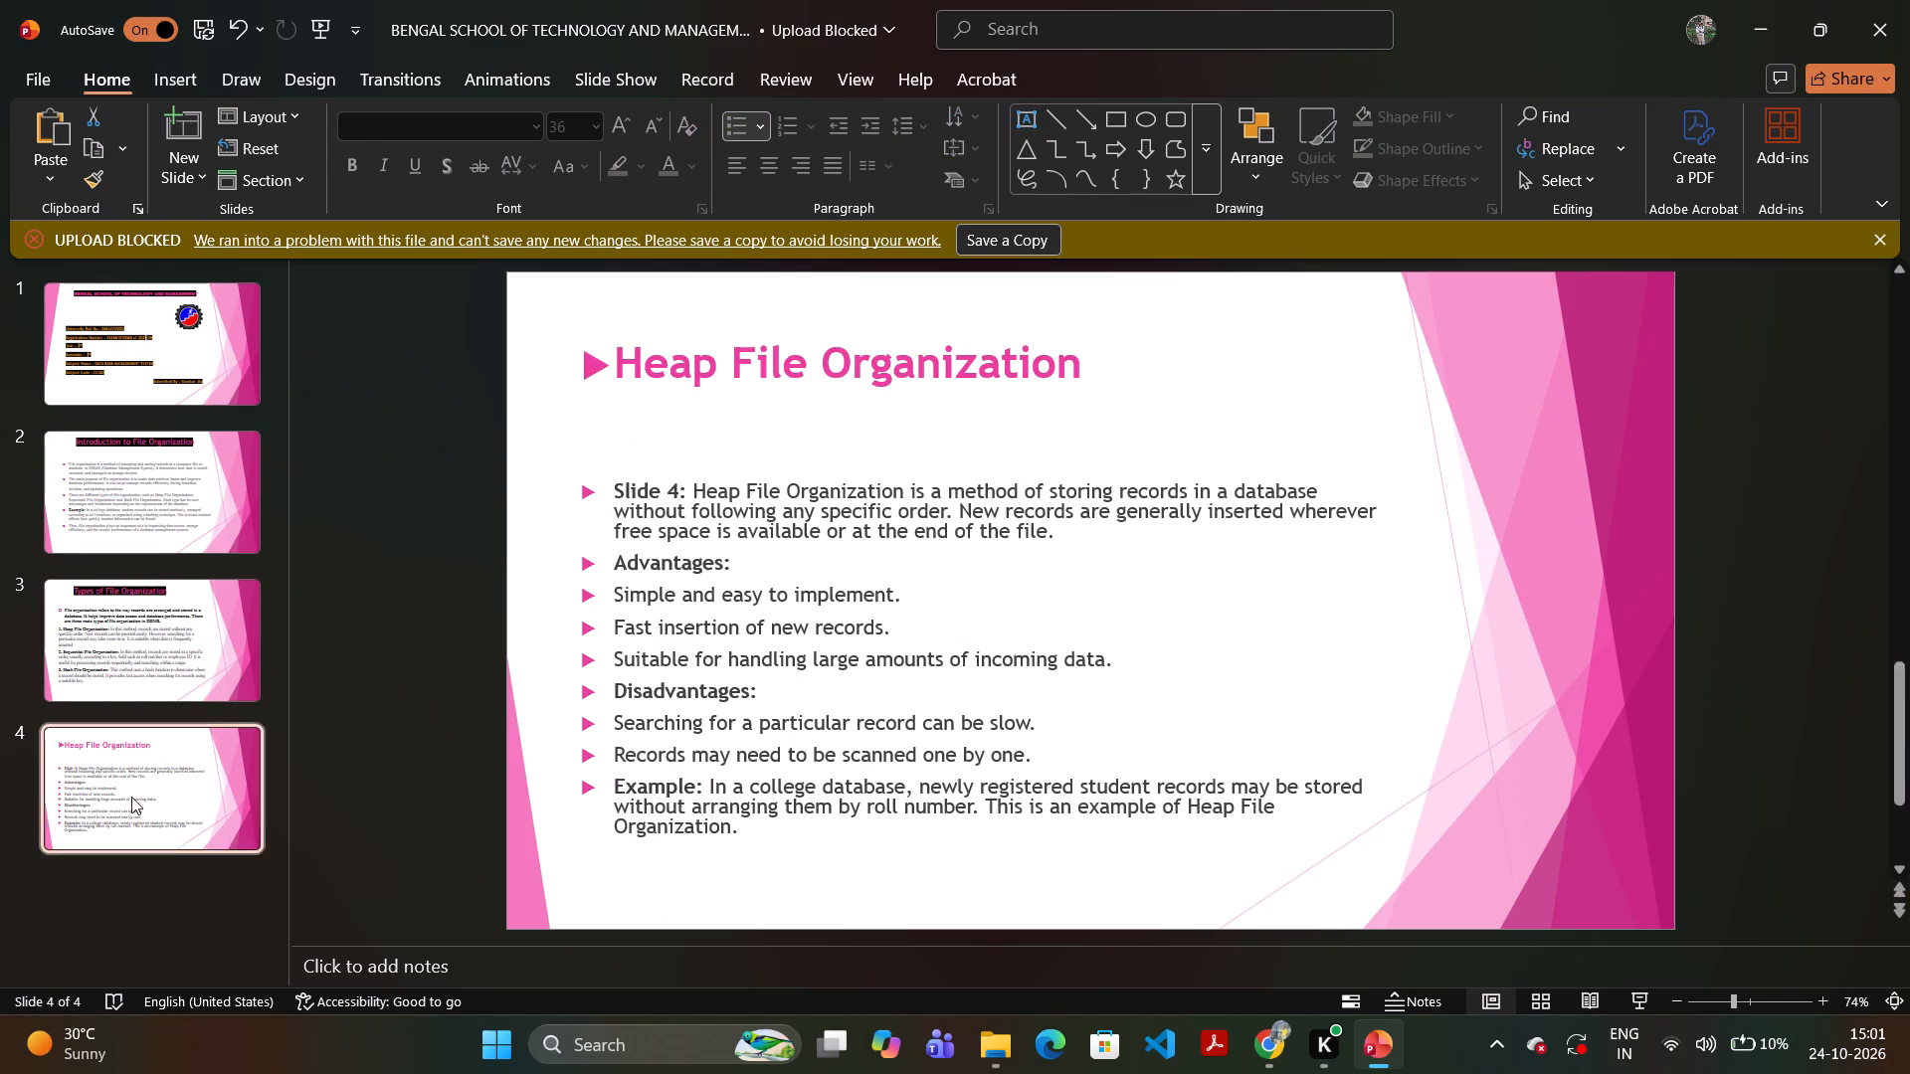
pyautogui.click(607, 358)
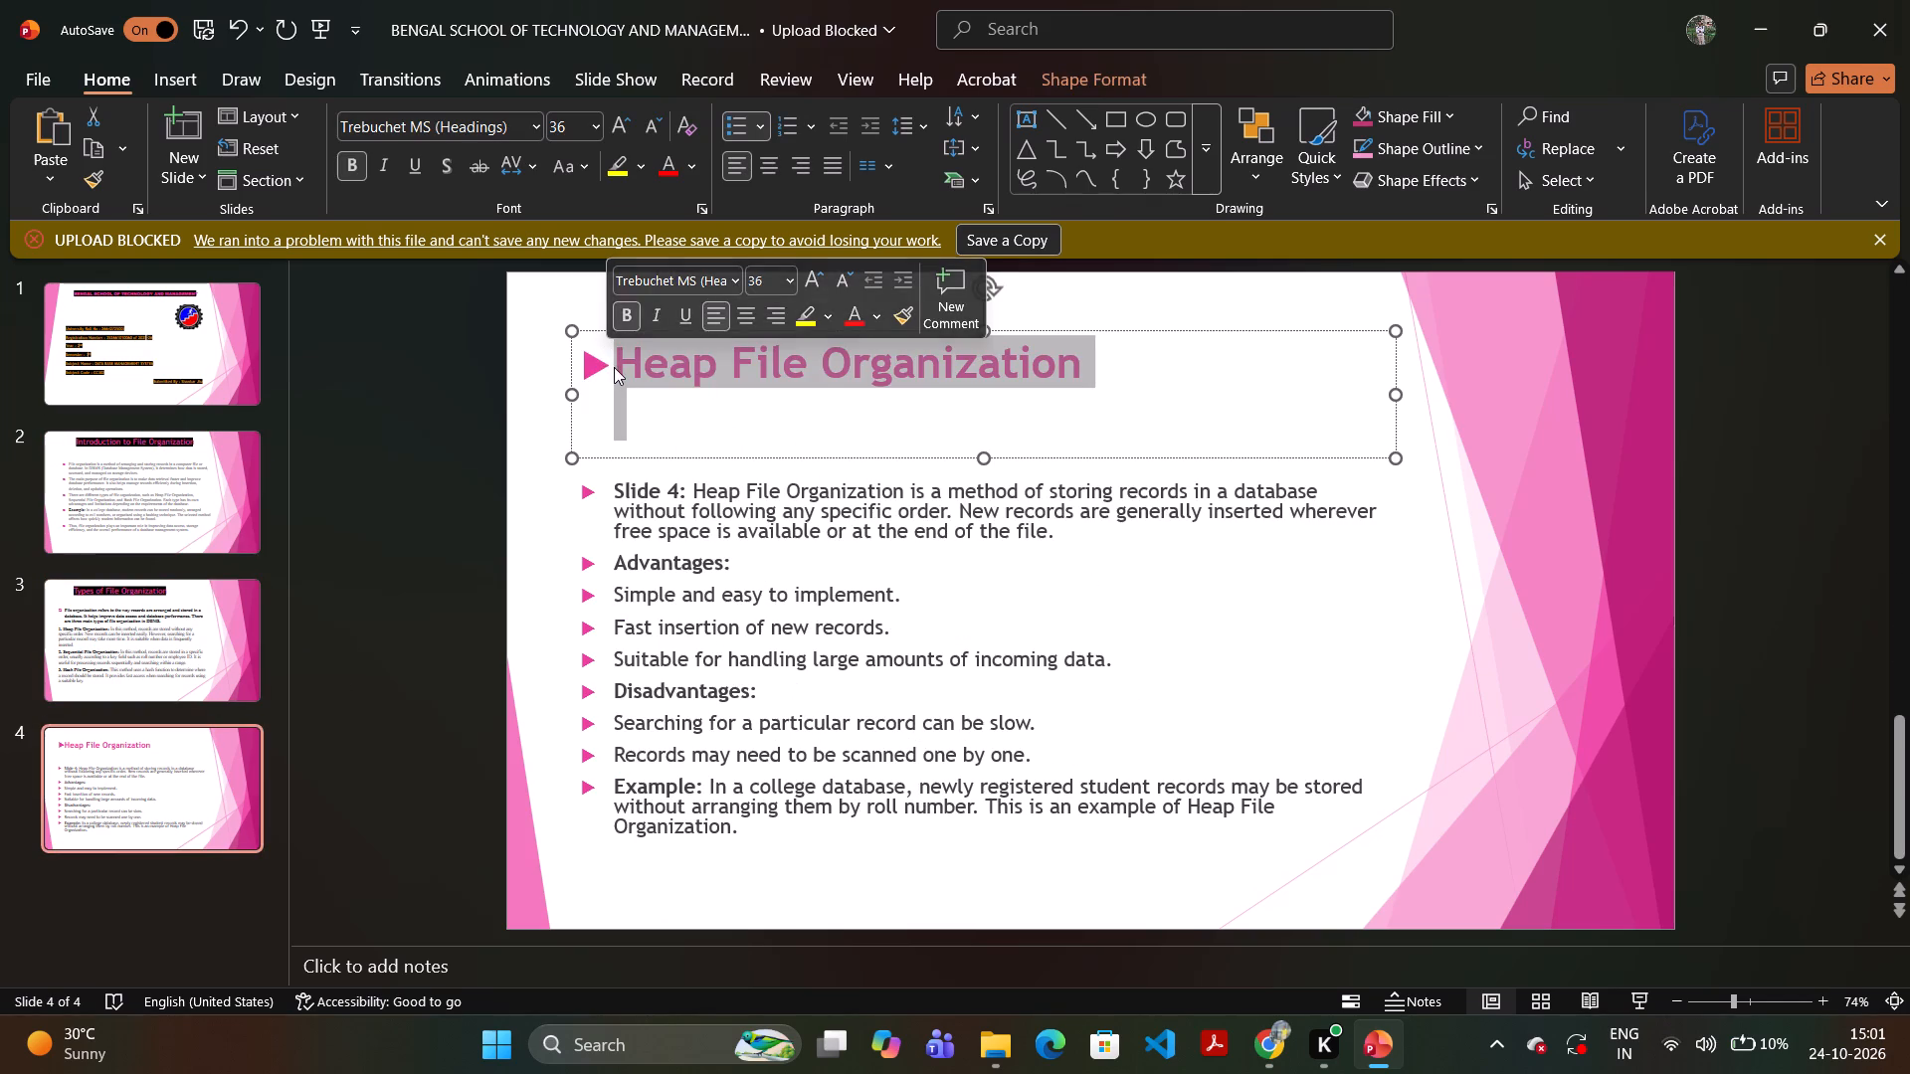
pyautogui.click(614, 367)
pyautogui.click(614, 367)
pyautogui.press('BackSpace')
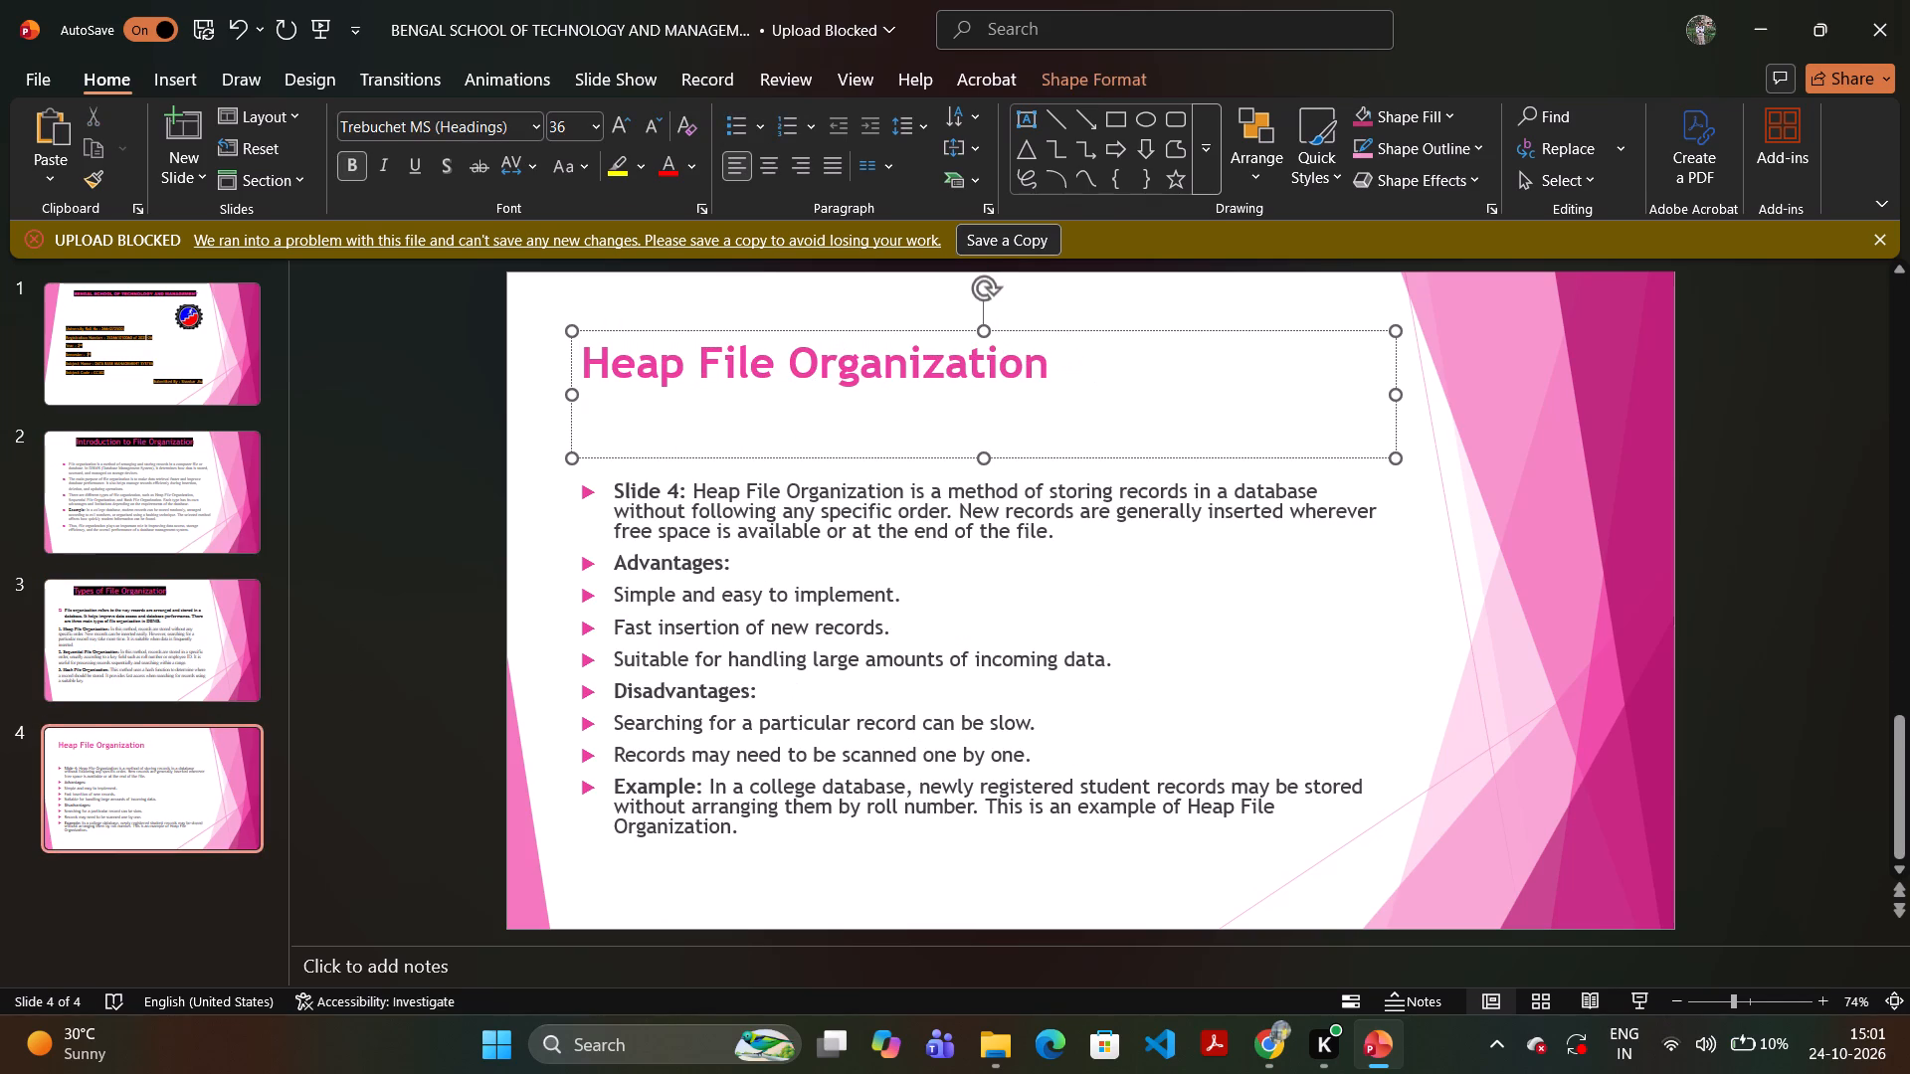
# Change the font colour of slide 4's title "Heap File Organization" to red.
pyautogui.moveTo(1089, 370); pyautogui.dragTo(519, 383)
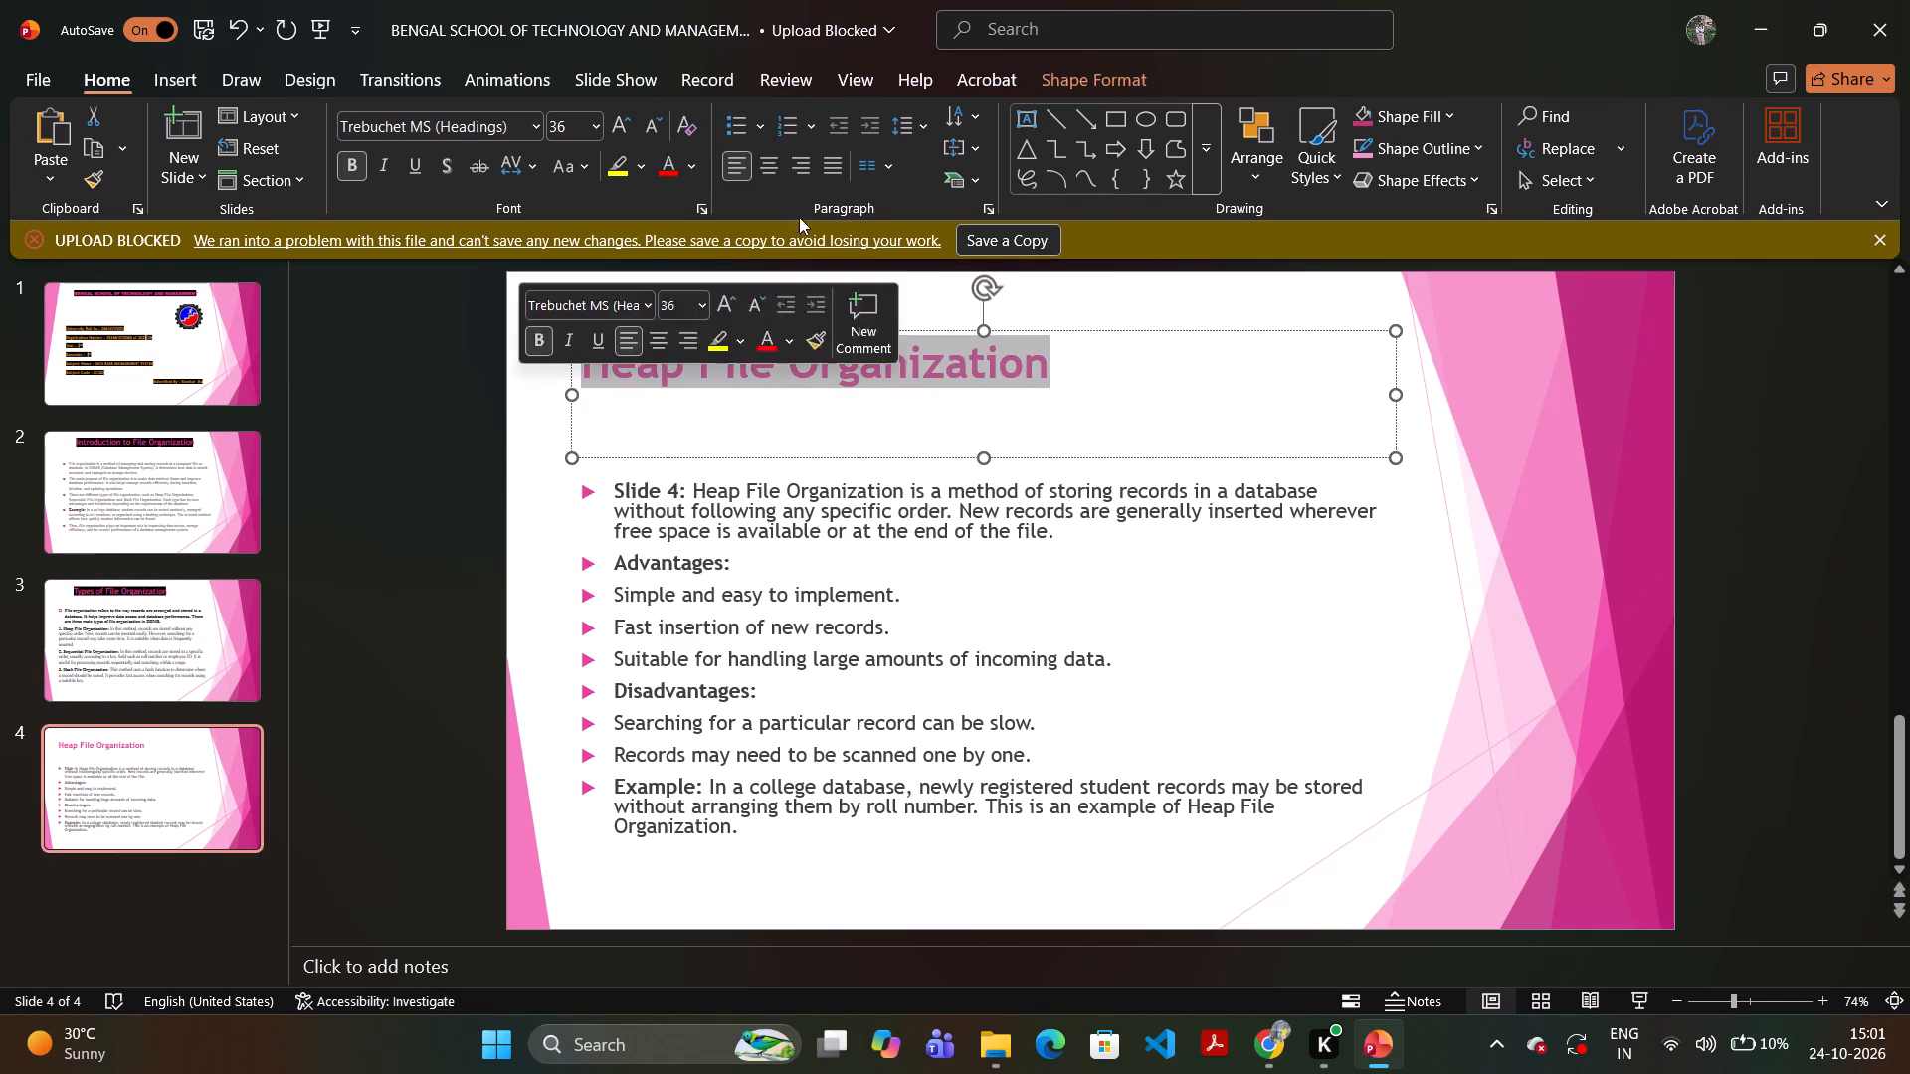
pyautogui.click(664, 171)
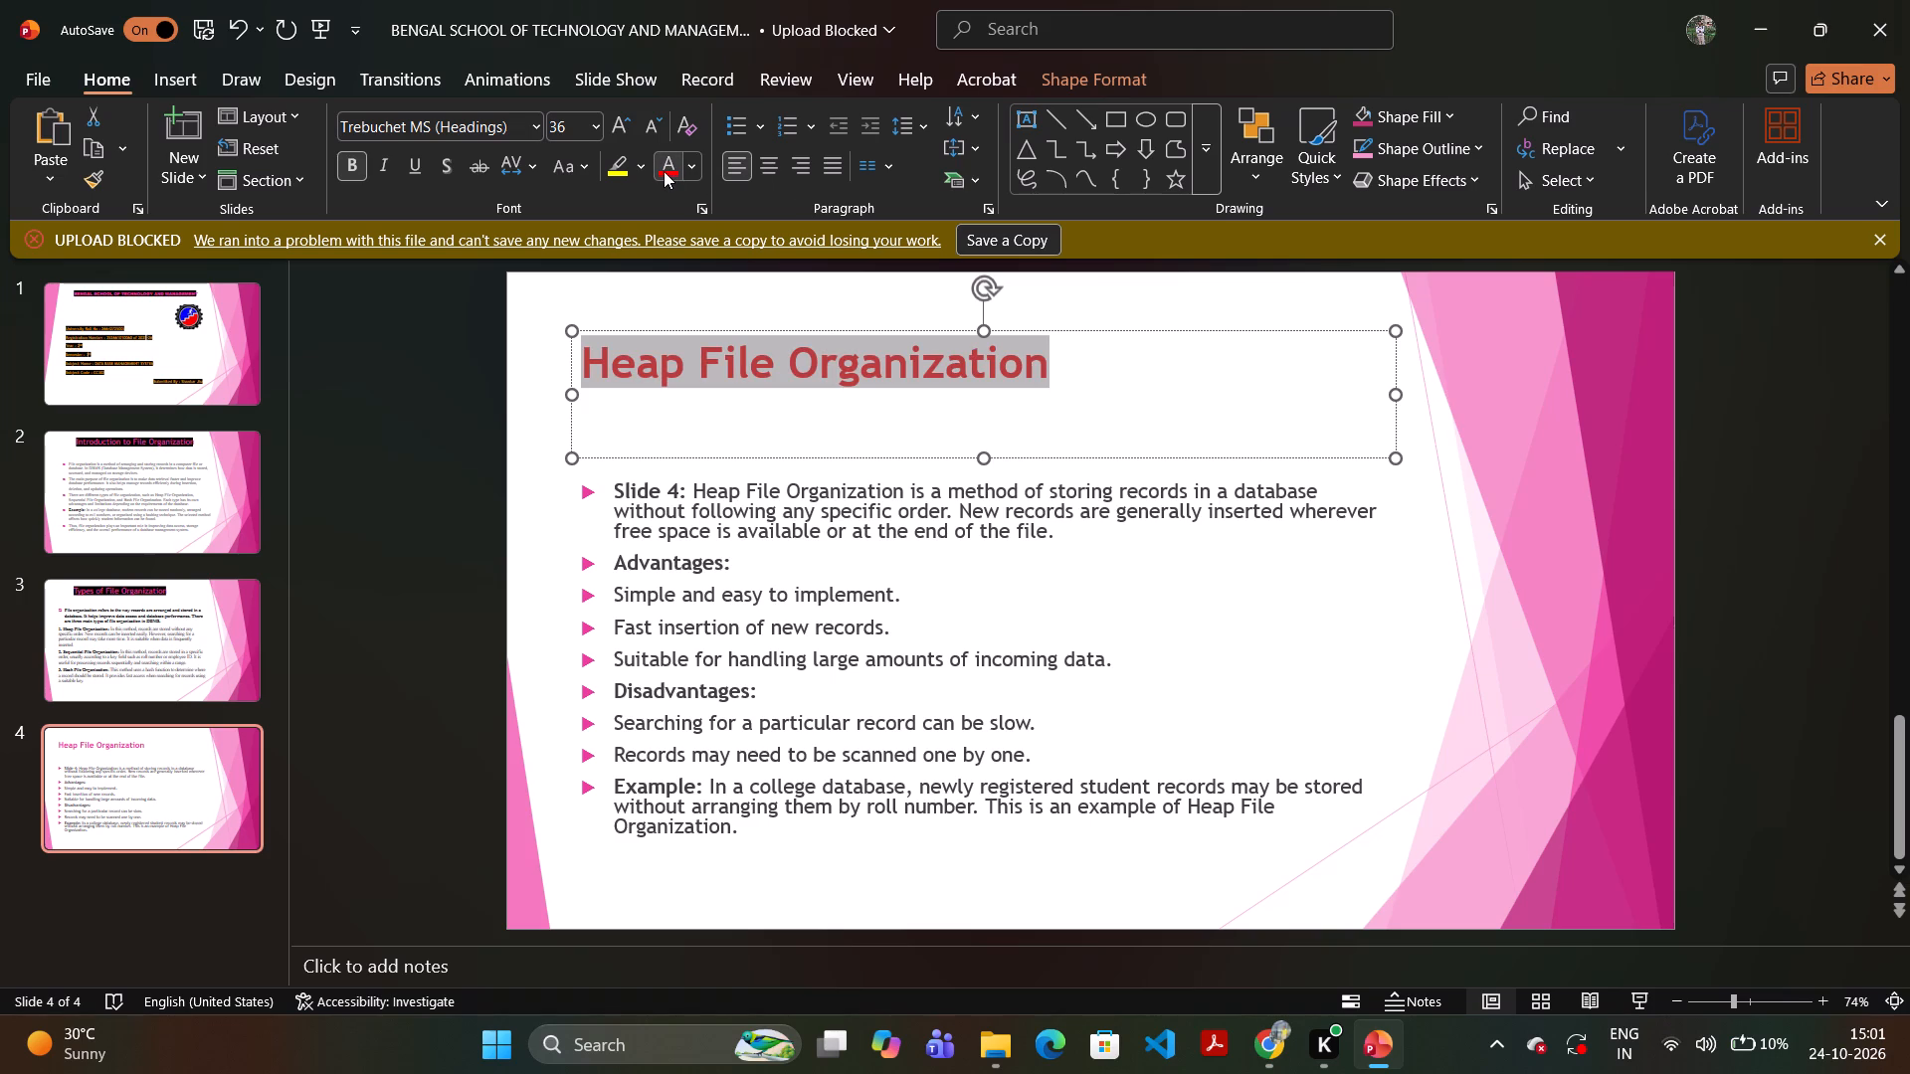
pyautogui.click(664, 171)
pyautogui.click(664, 171)
# Highlight slide 4's title text "Heap File Organization" in black.
pyautogui.click(631, 168)
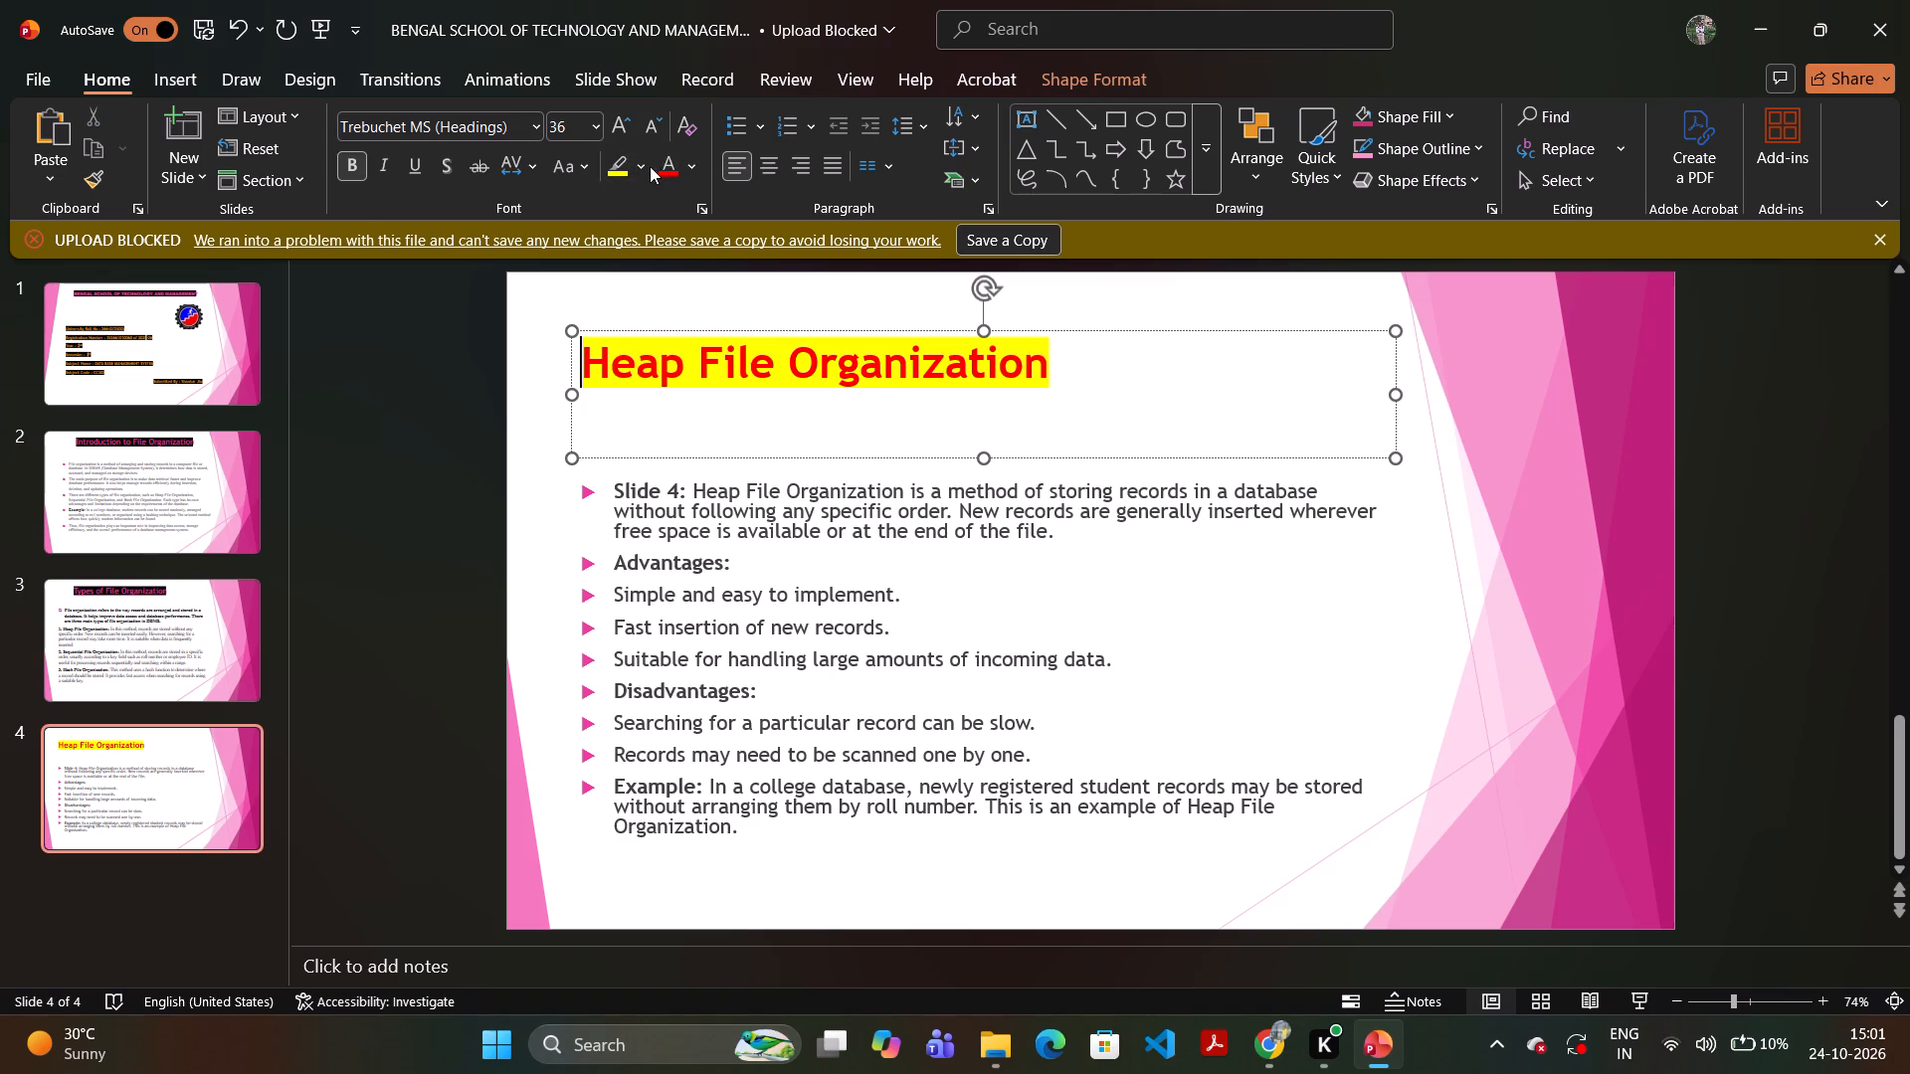
pyautogui.click(644, 168)
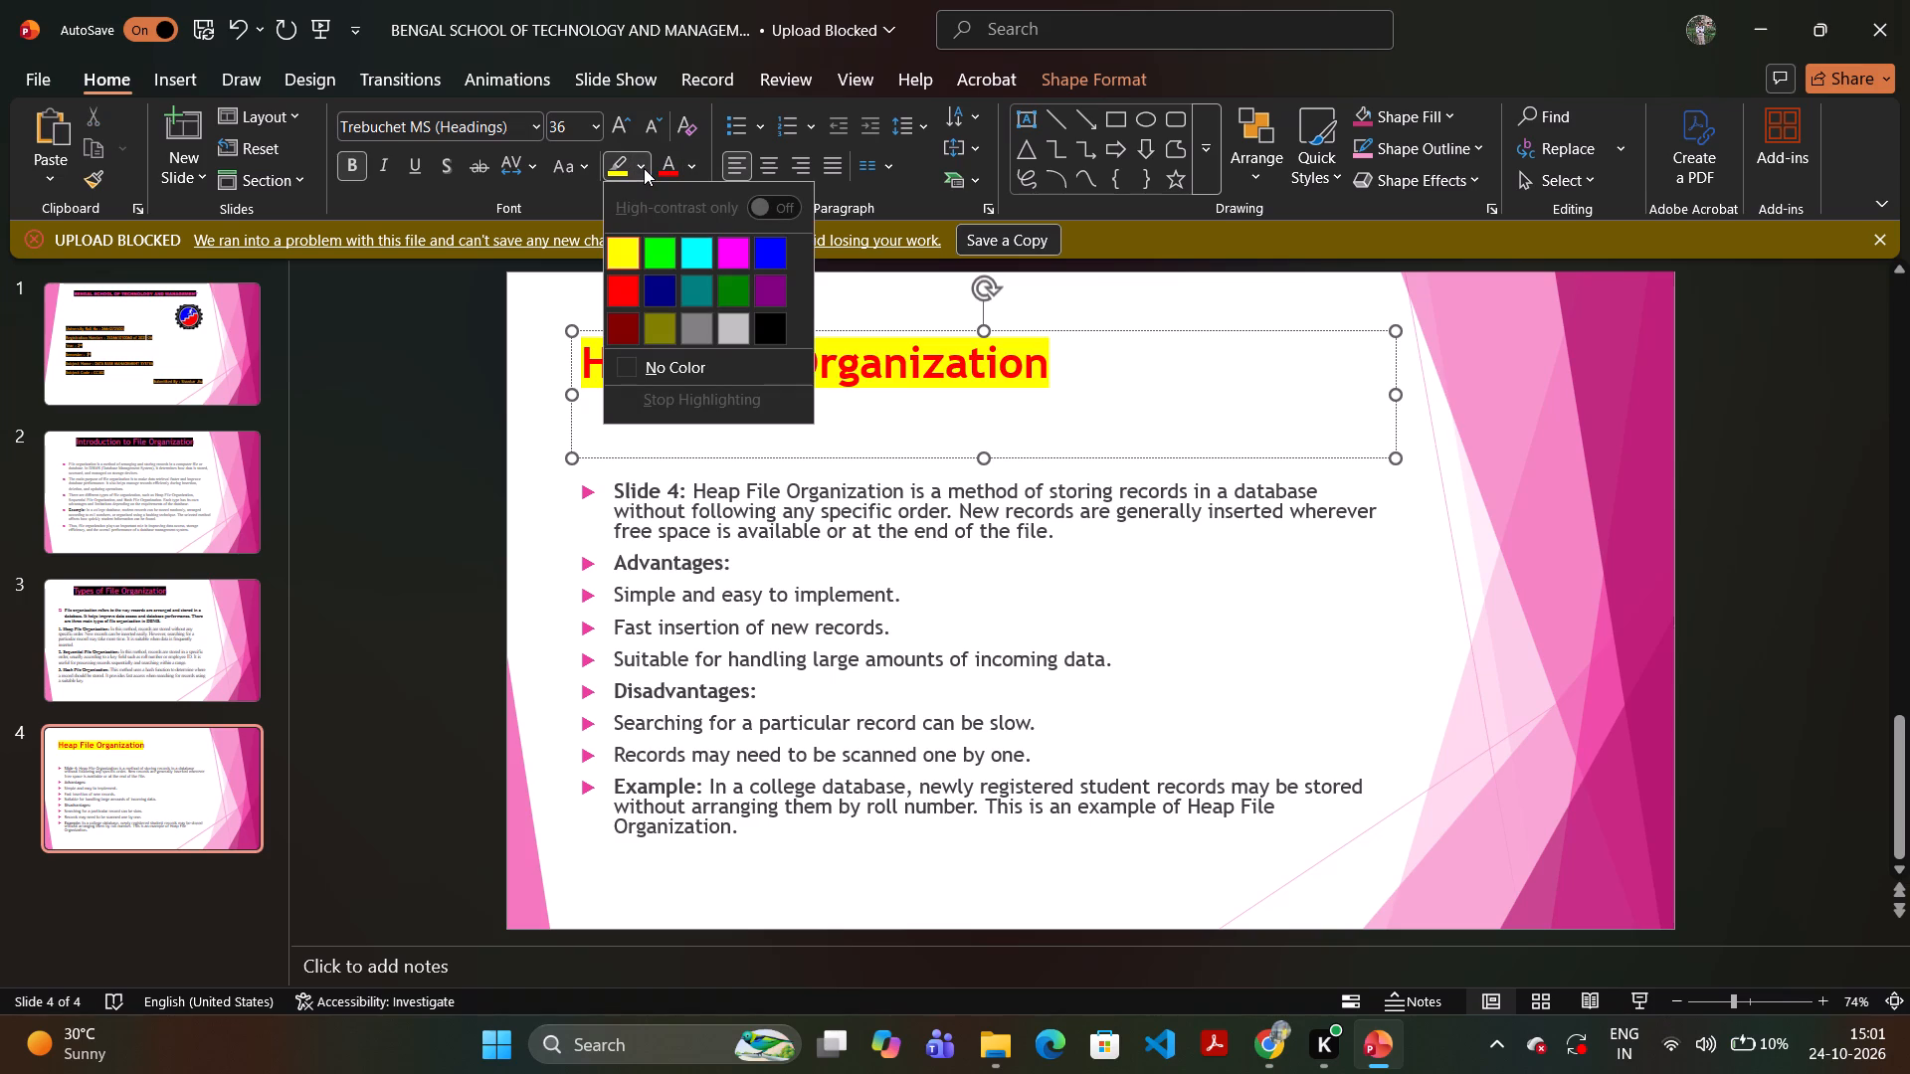
pyautogui.click(759, 314)
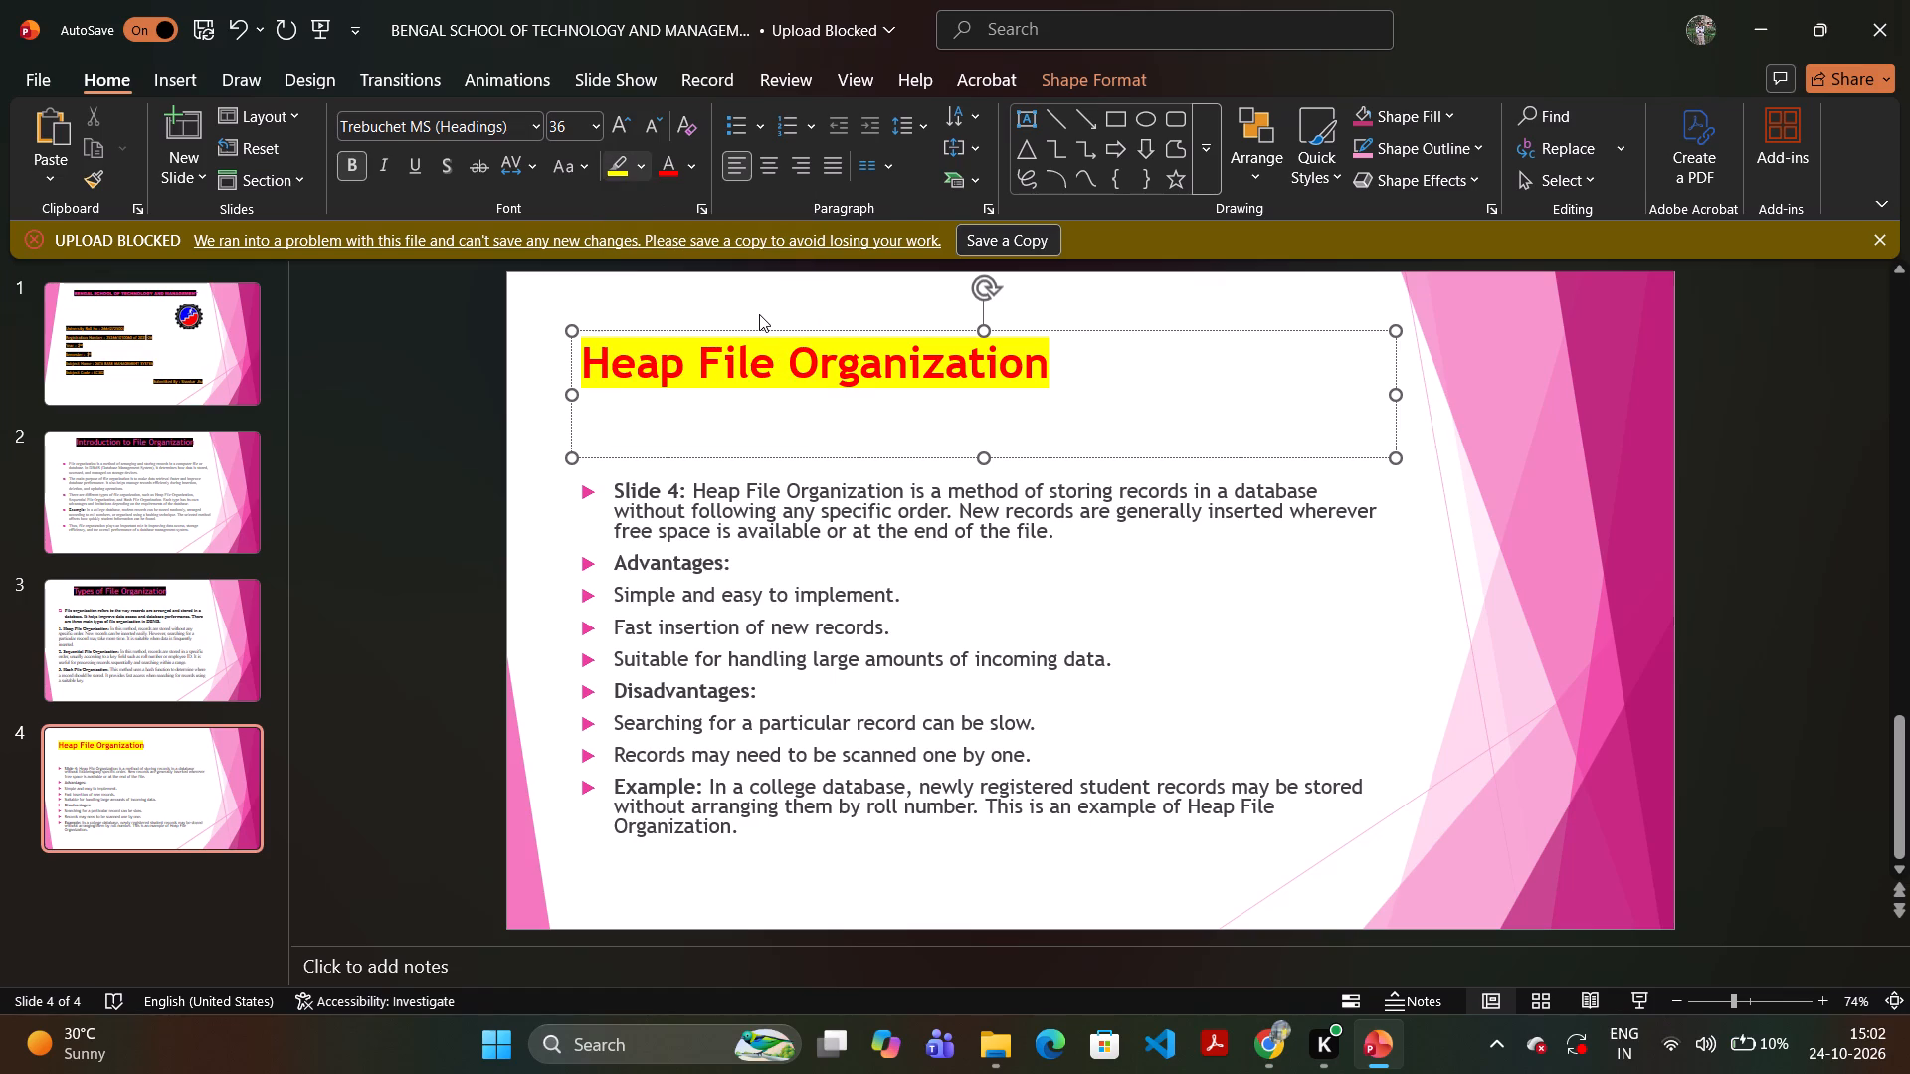
pyautogui.click(691, 165)
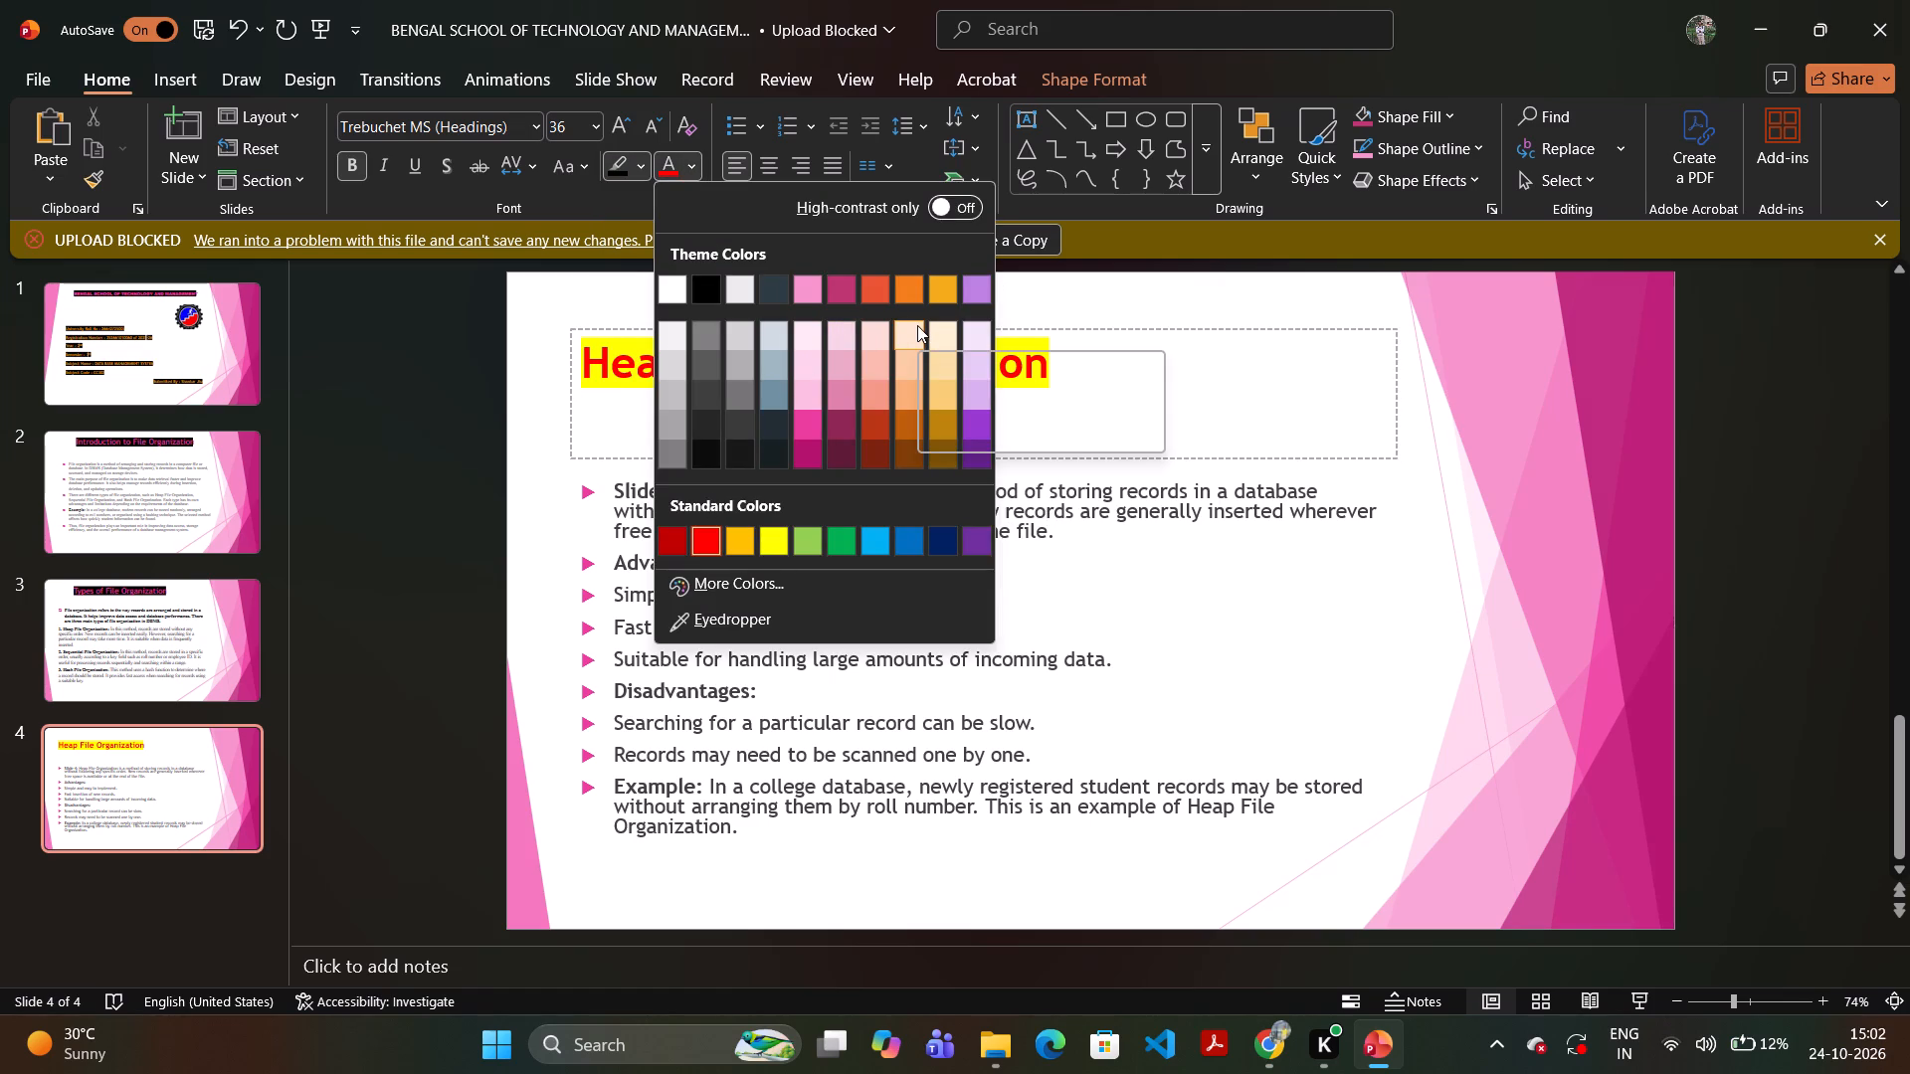
pyautogui.click(843, 286)
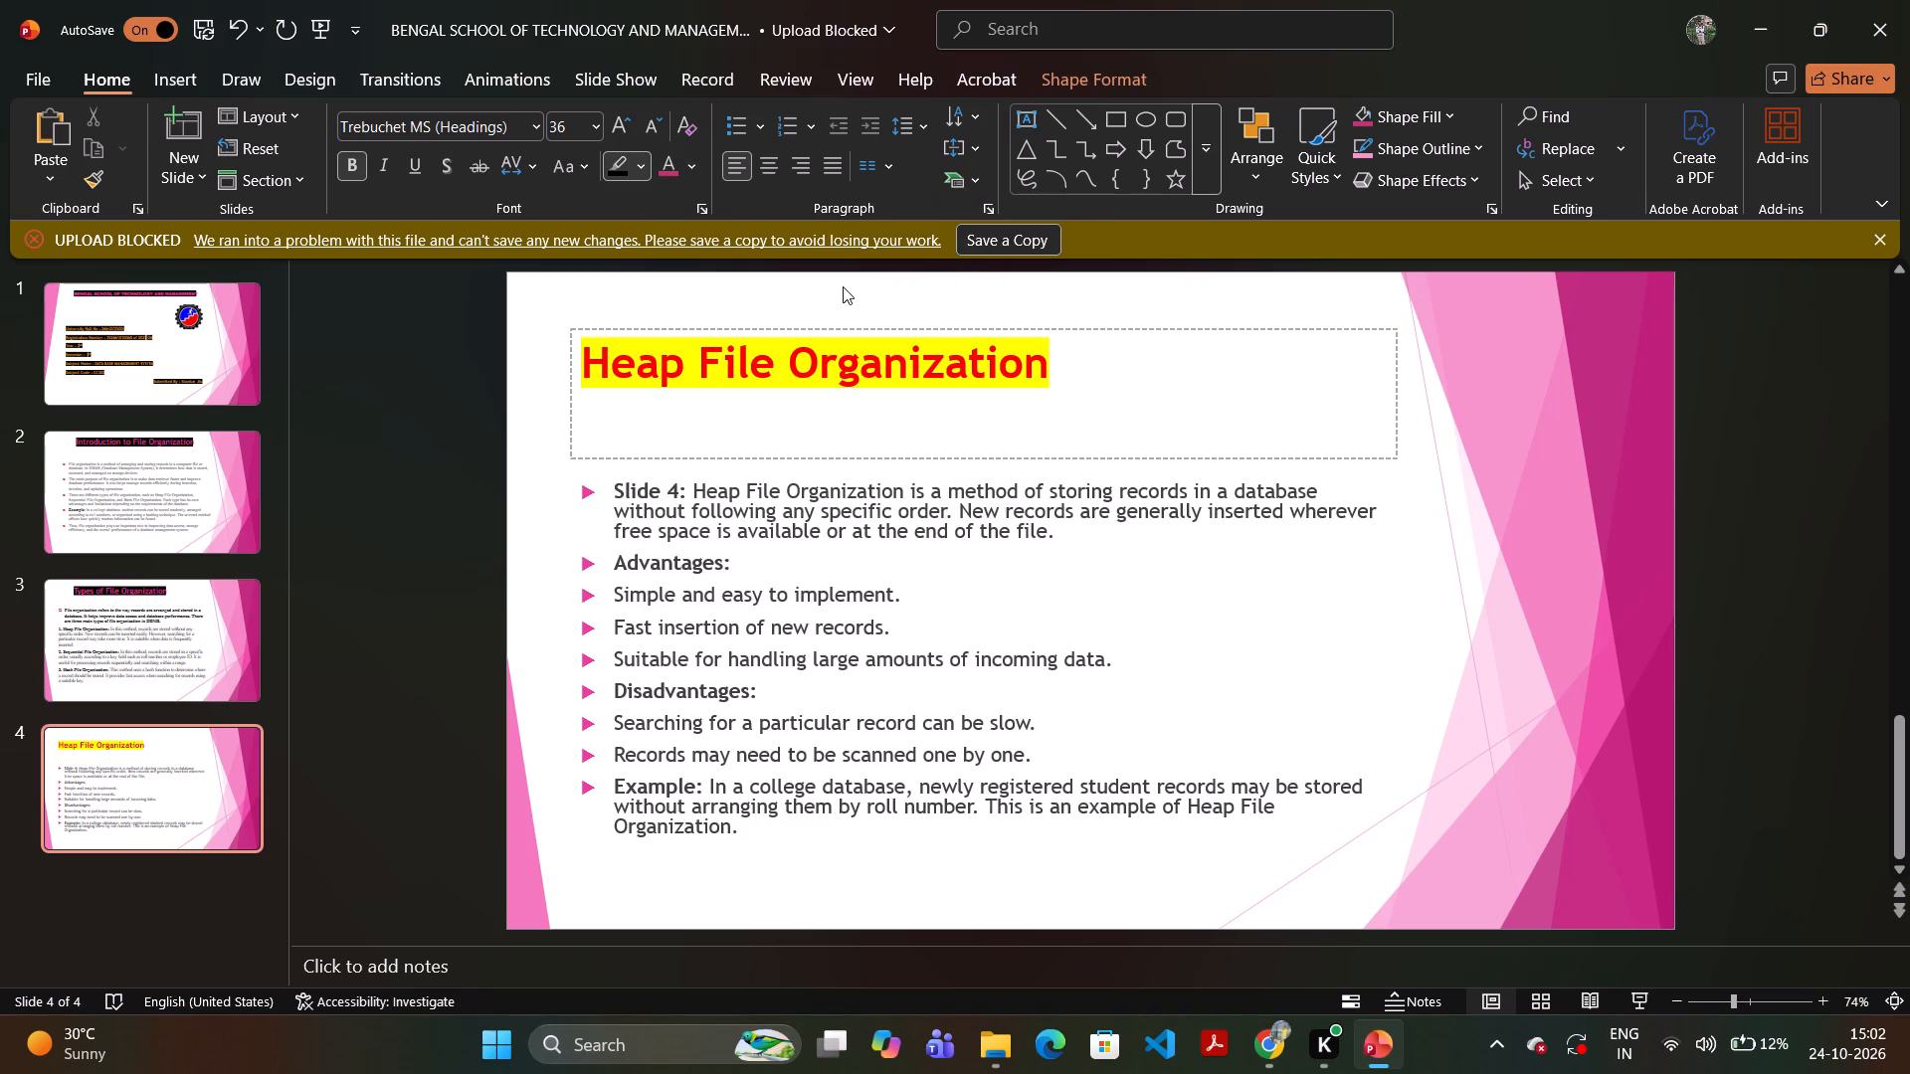
pyautogui.tripleClick(1060, 346)
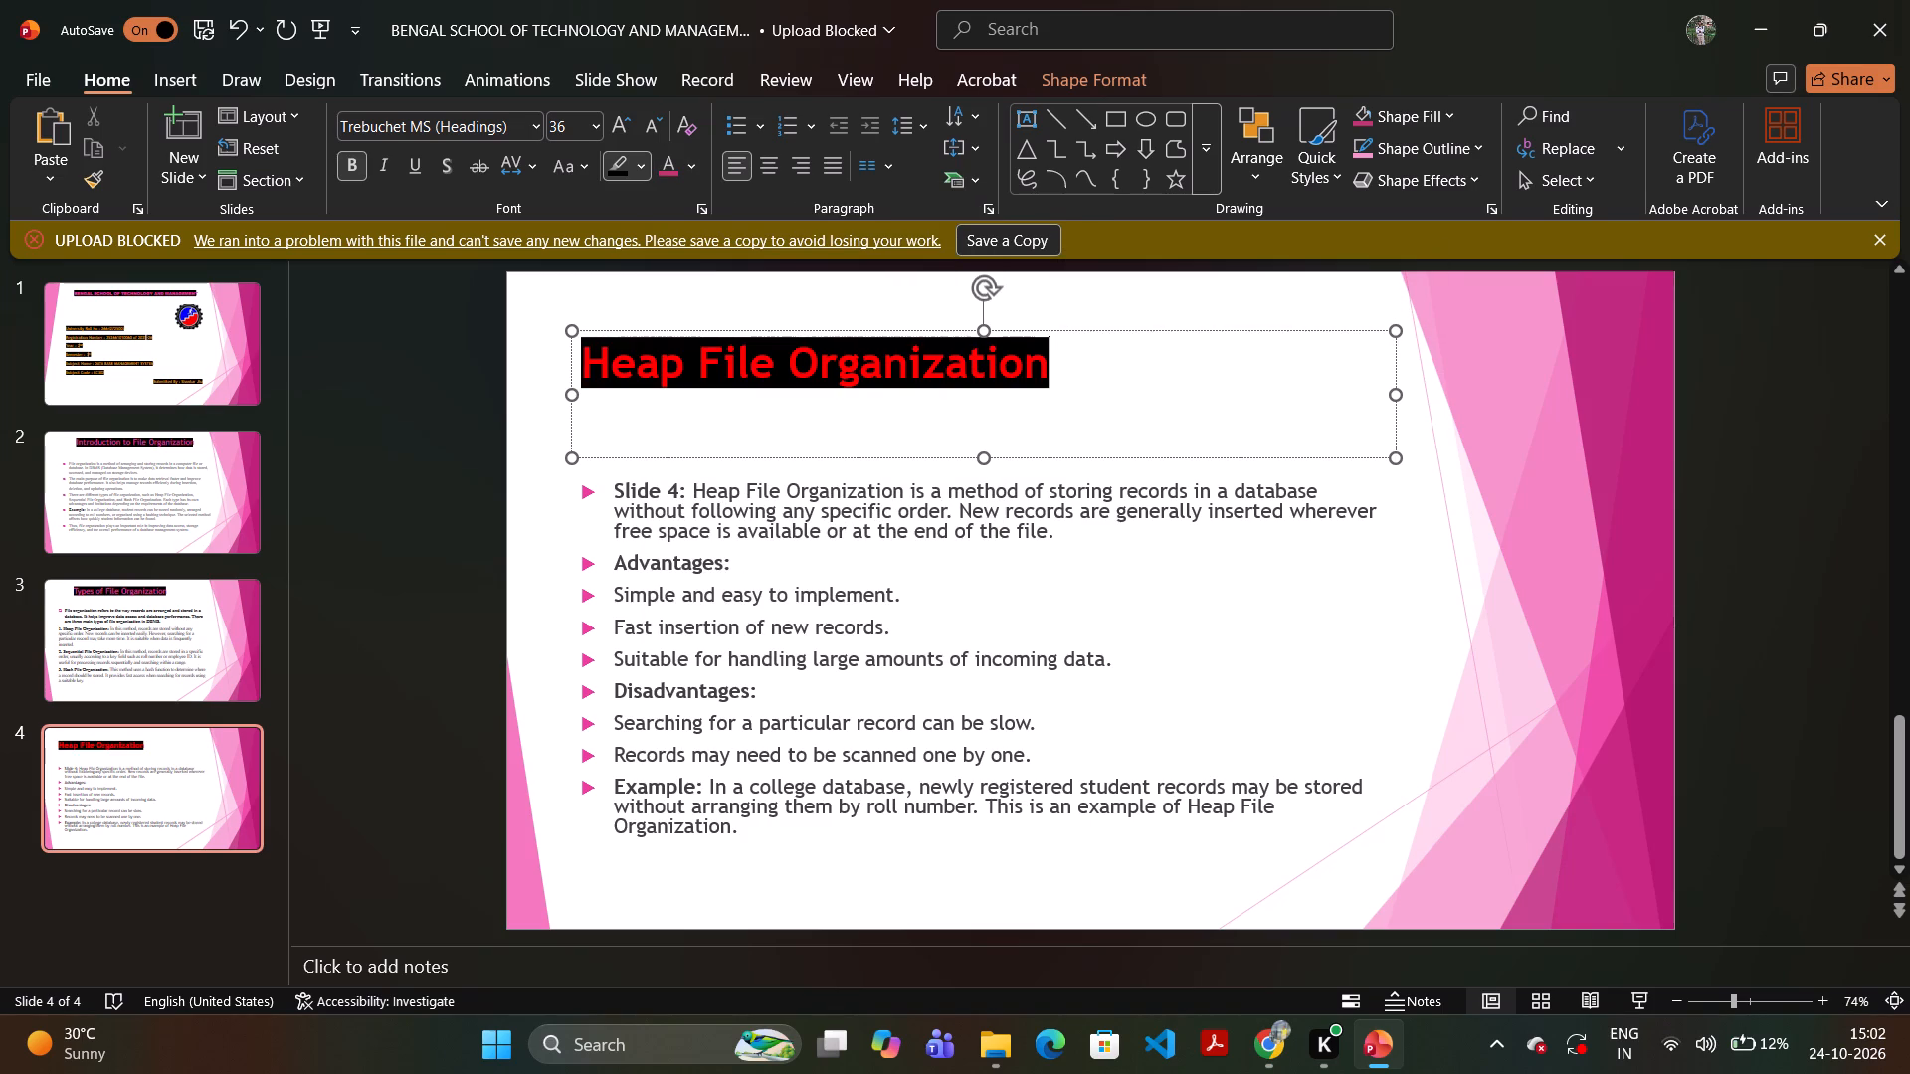
pyautogui.click(542, 399)
# Compare slide 4 with slide 3, dismiss the upload-blocked notice, and centre slide 4's title in its placeholder.
pyautogui.click(84, 703)
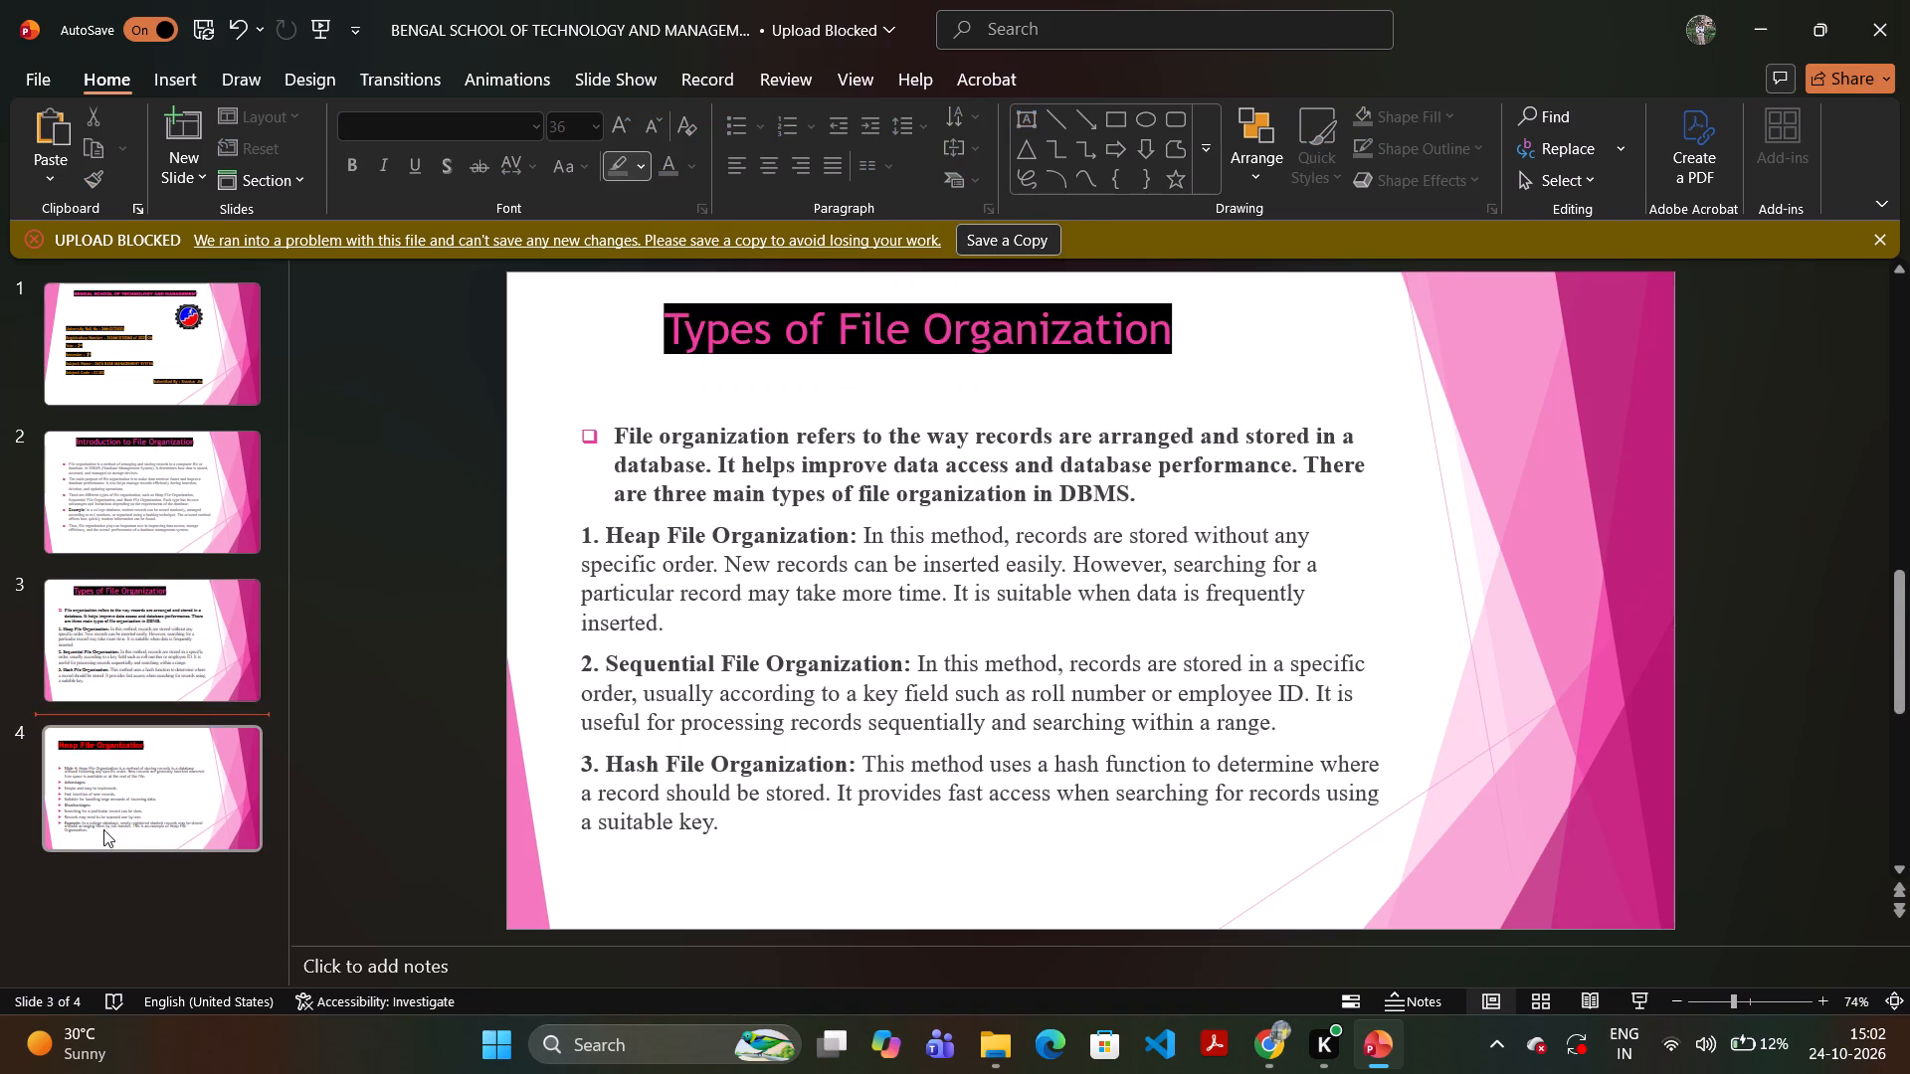
pyautogui.click(100, 809)
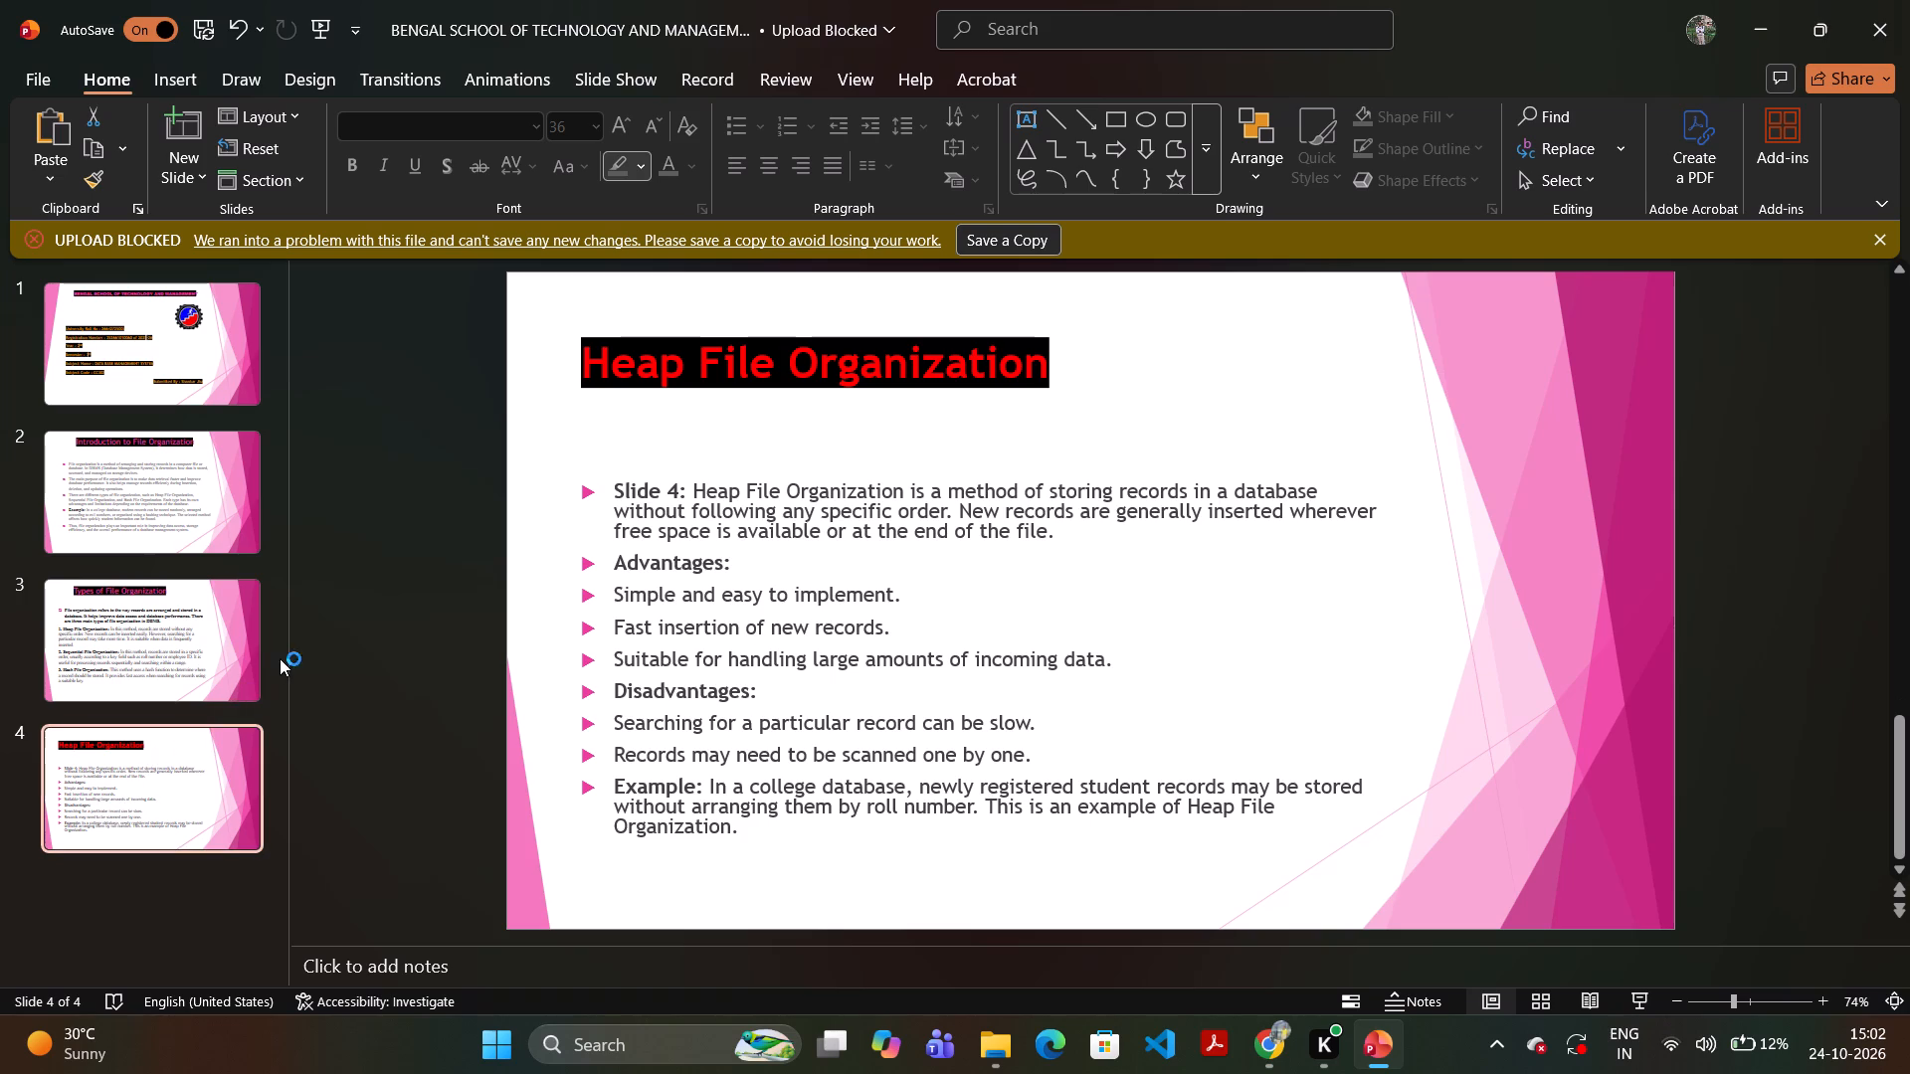
pyautogui.click(207, 708)
pyautogui.click(211, 786)
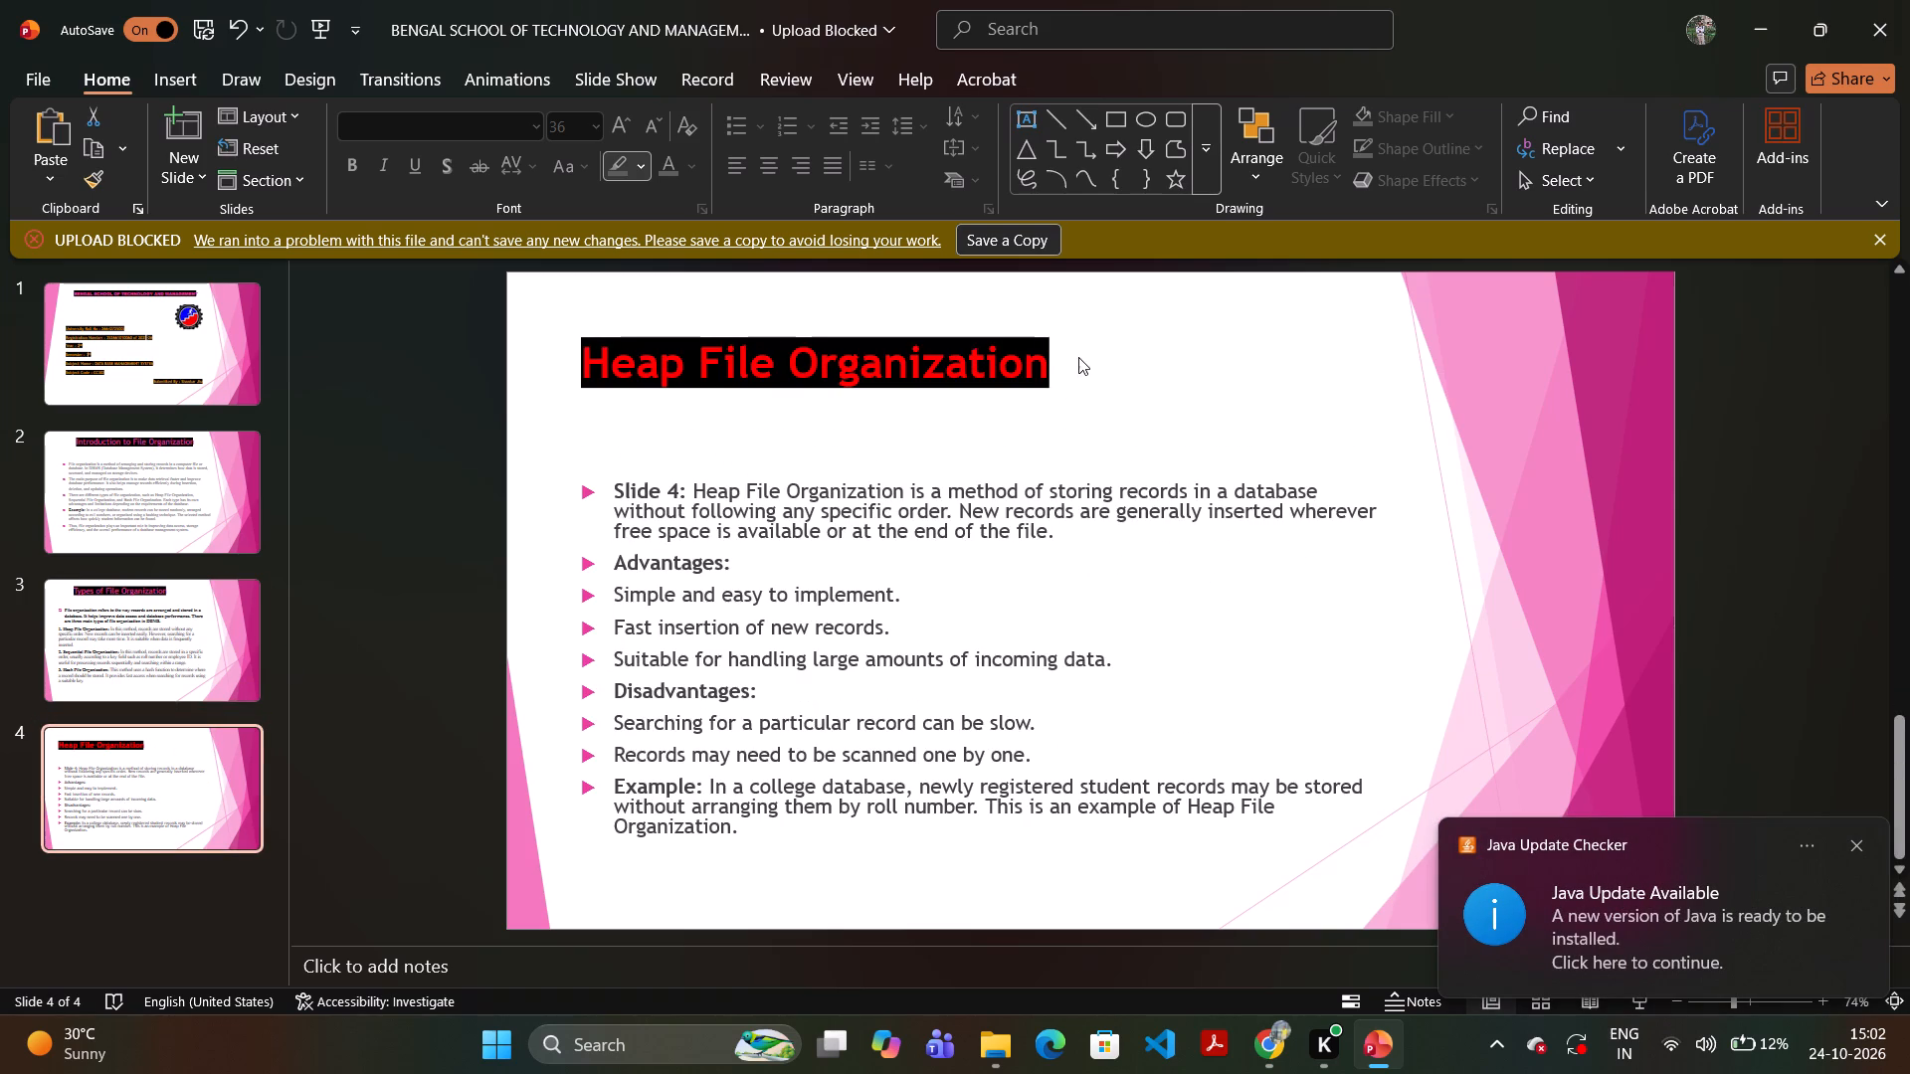
pyautogui.click(1052, 358)
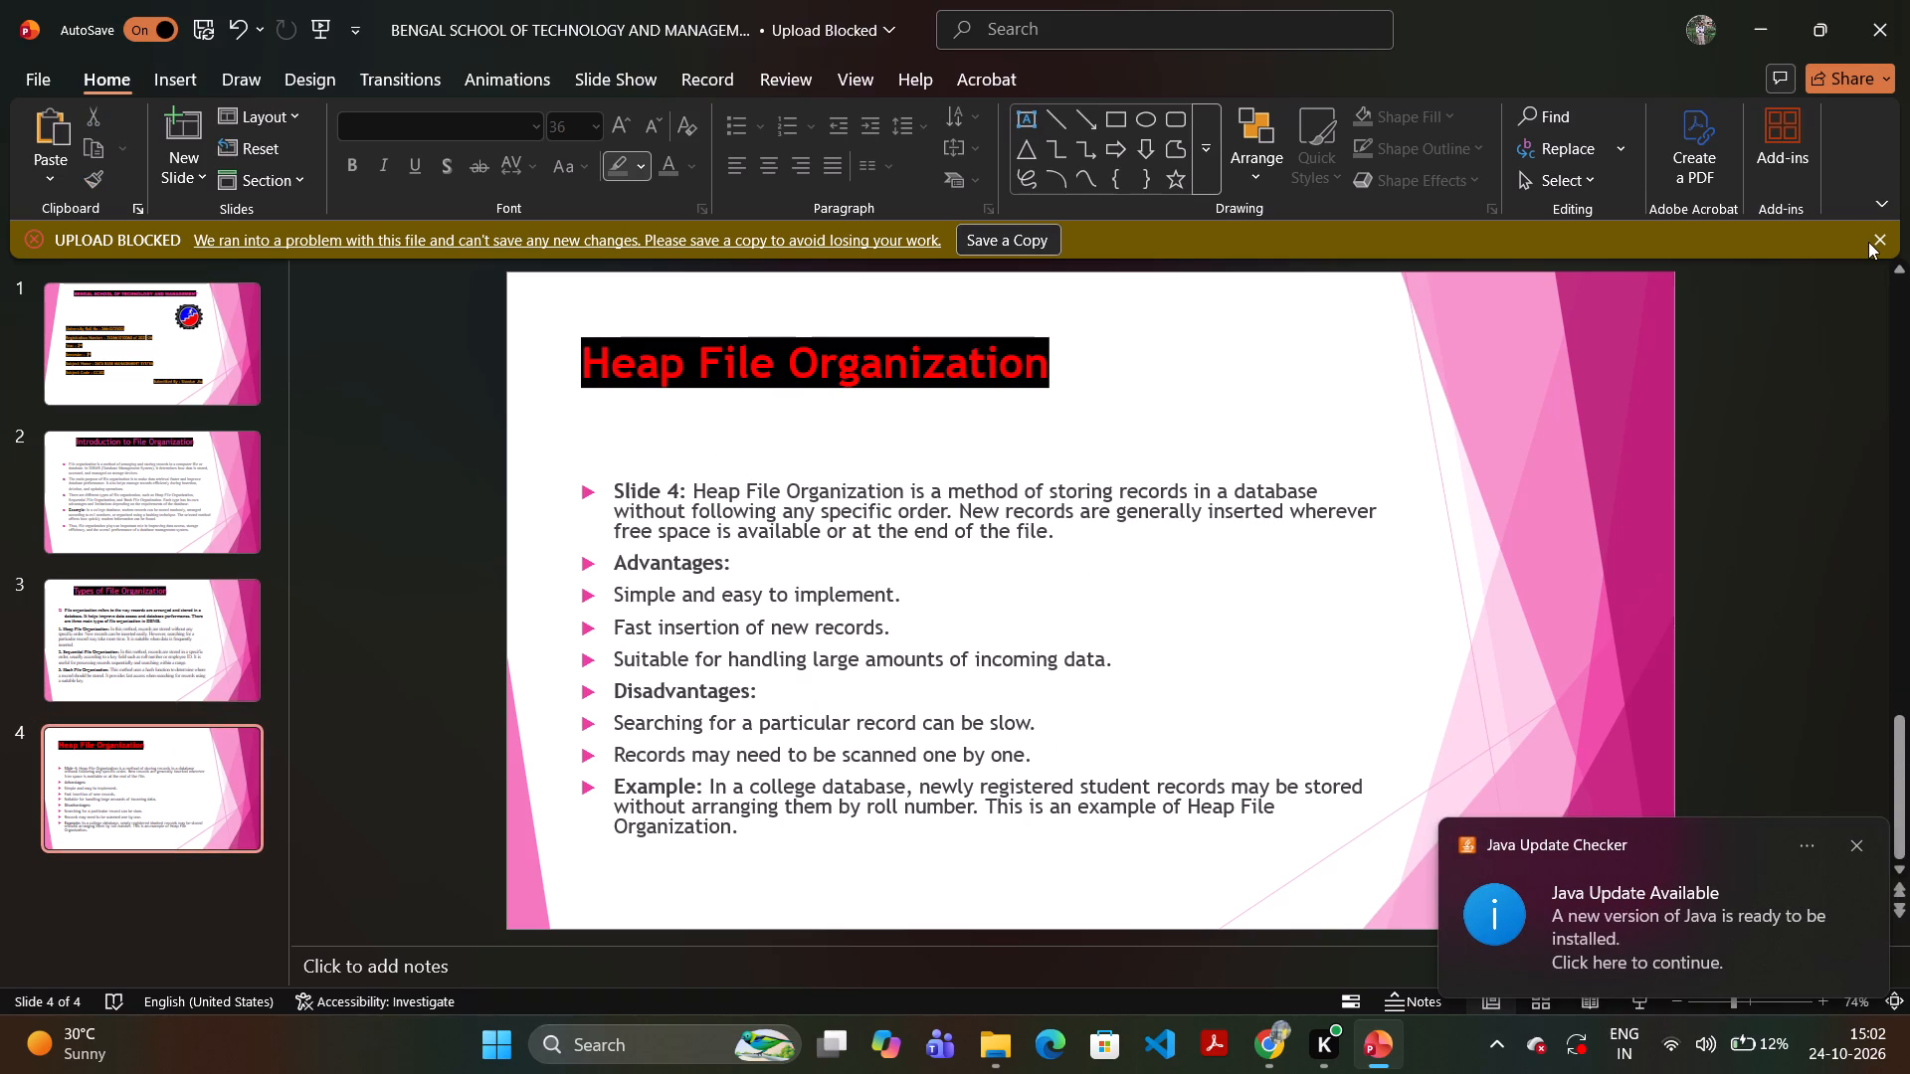
pyautogui.click(1882, 237)
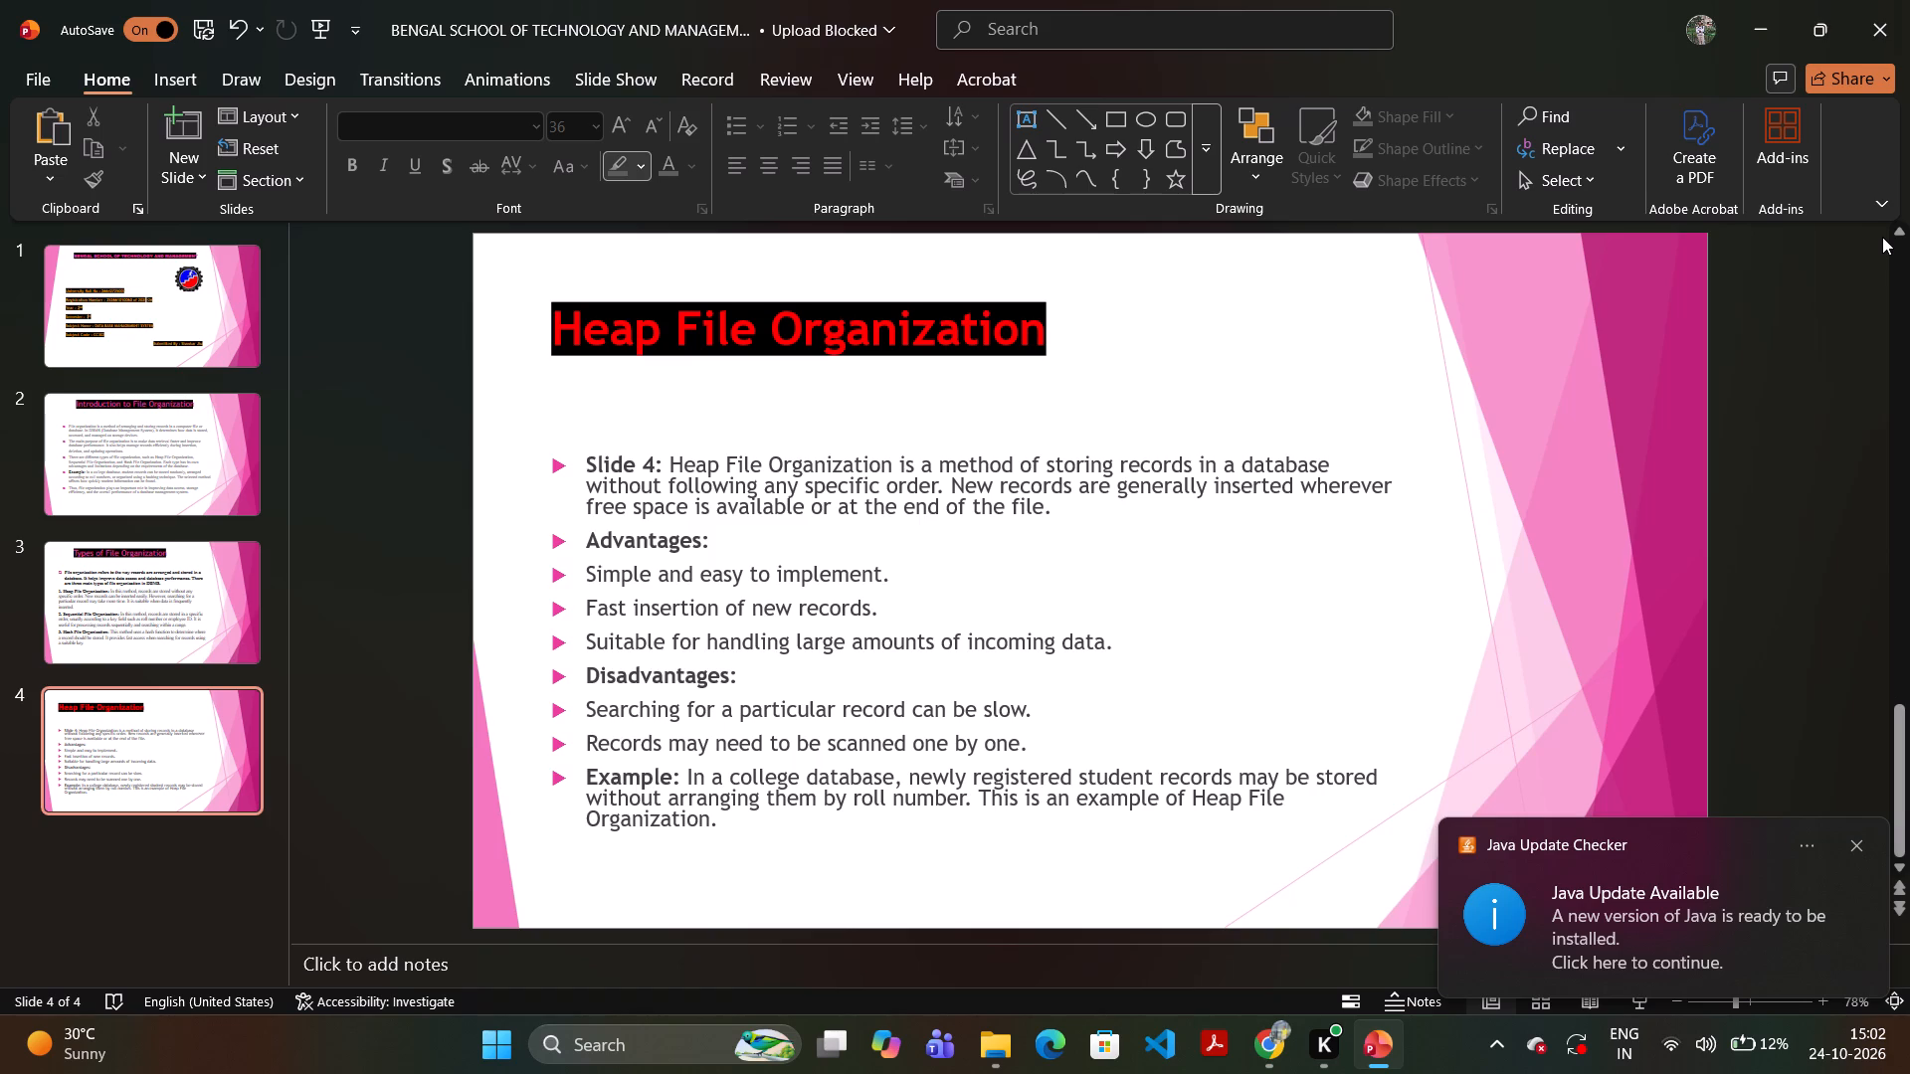
pyautogui.click(923, 320)
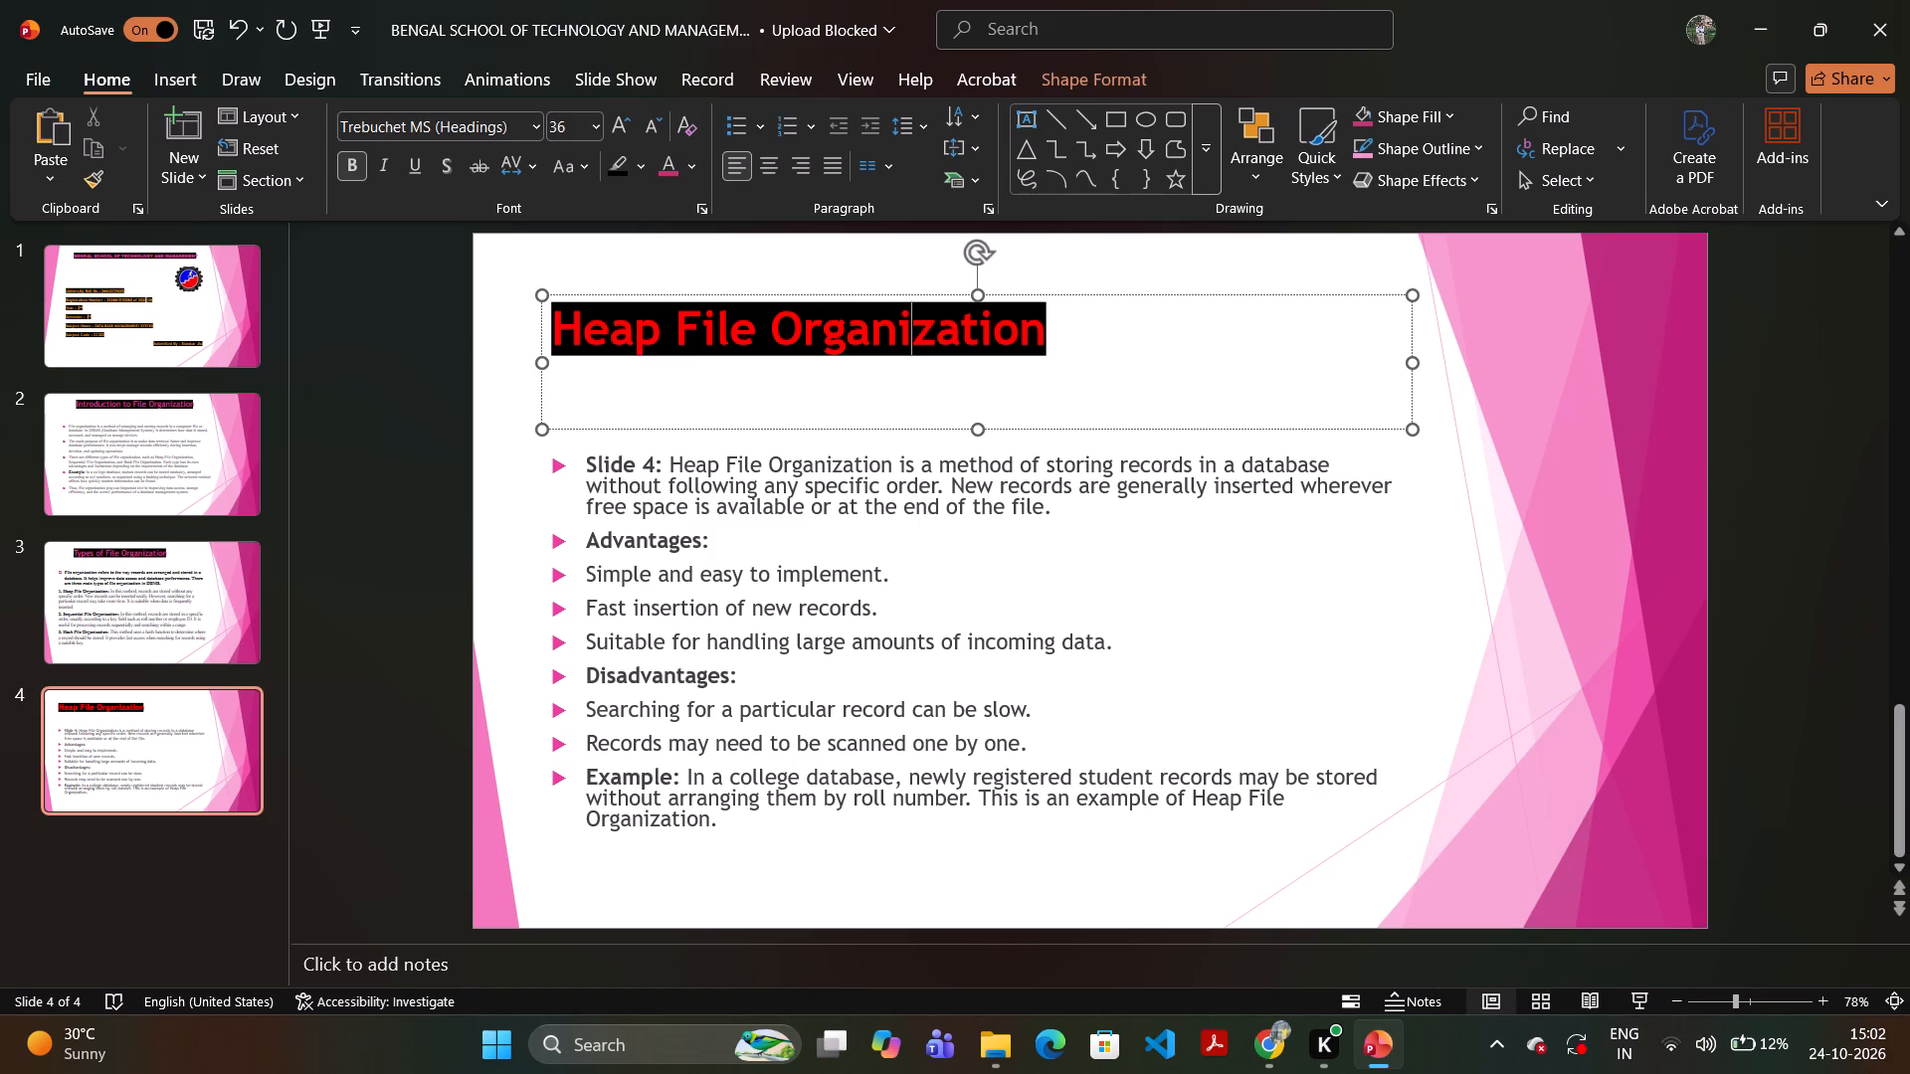
pyautogui.moveTo(1072, 341); pyautogui.dragTo(458, 253)
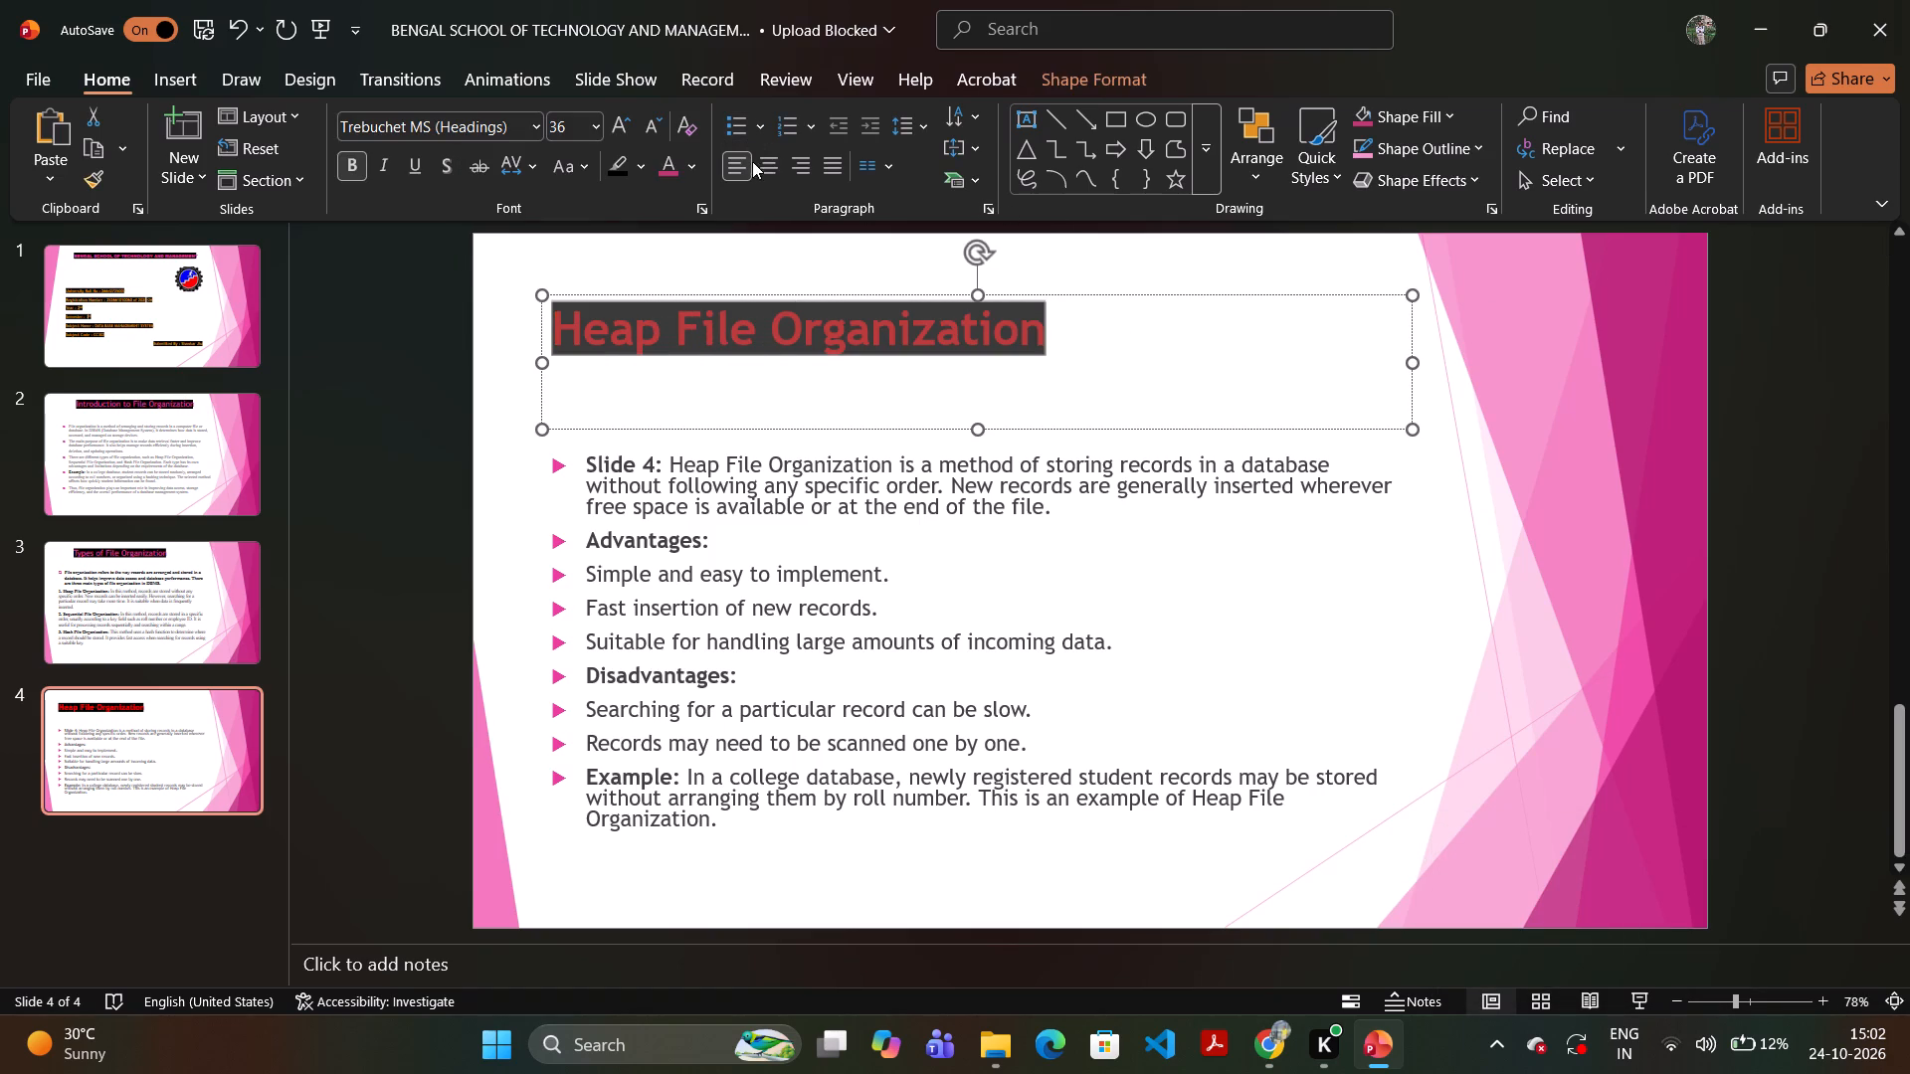
pyautogui.click(778, 165)
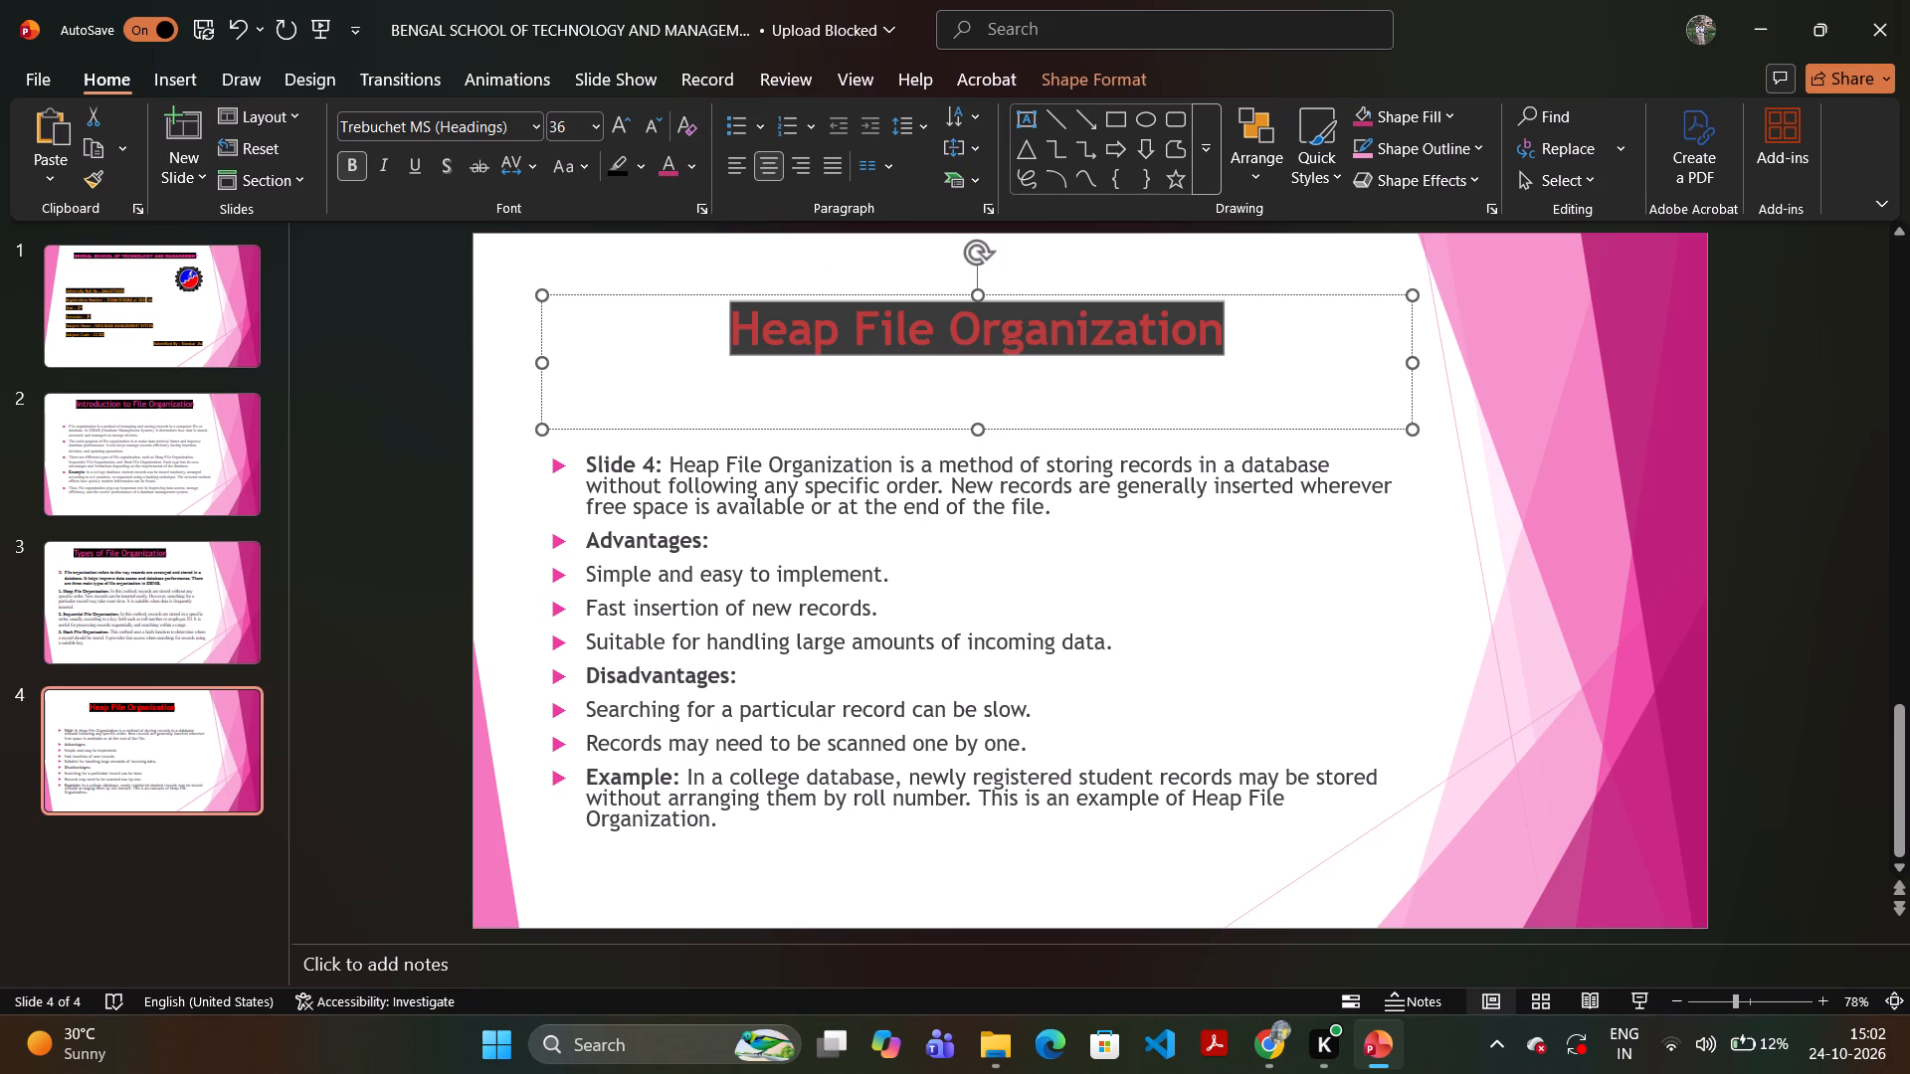
# Delete the "Slide 4:" label and the bullet from the first paragraph of slide 4's body.
pyautogui.moveTo(891, 518); pyautogui.dragTo(761, 555)
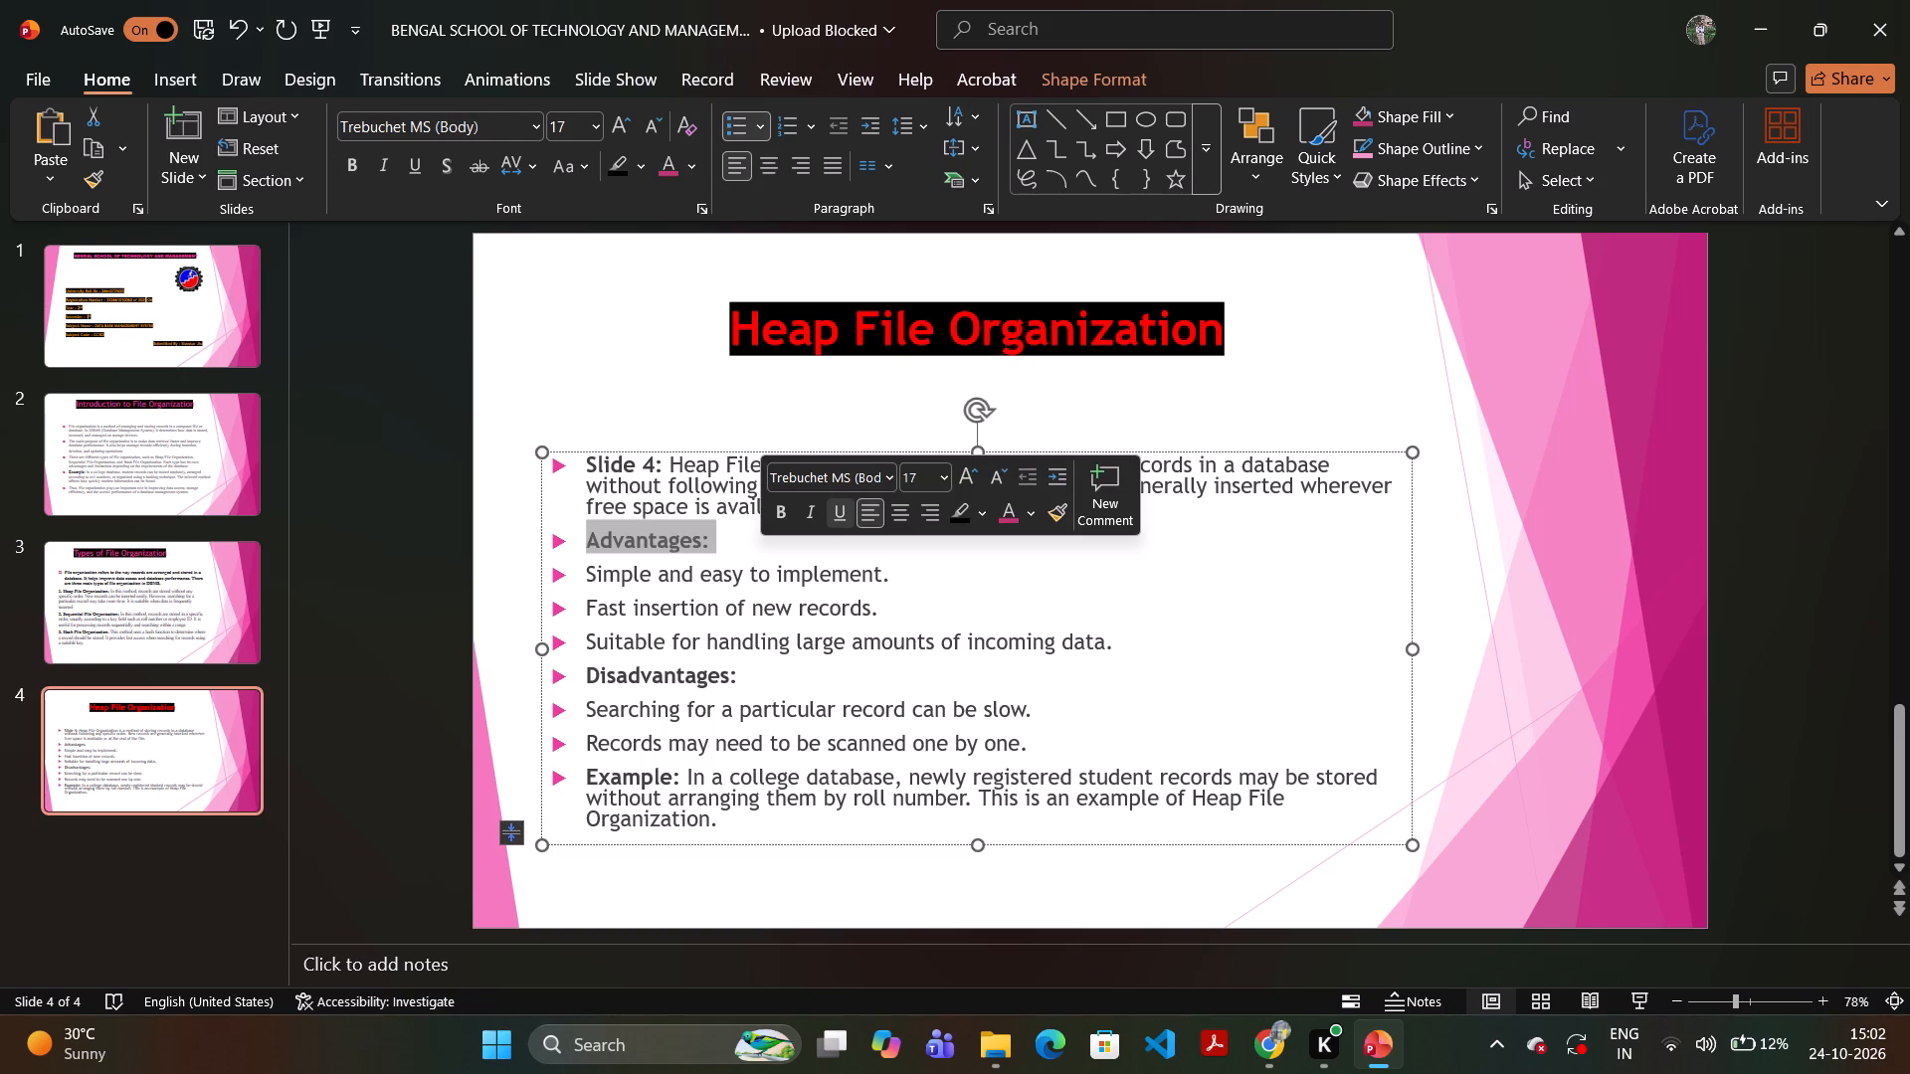
pyautogui.click(662, 472)
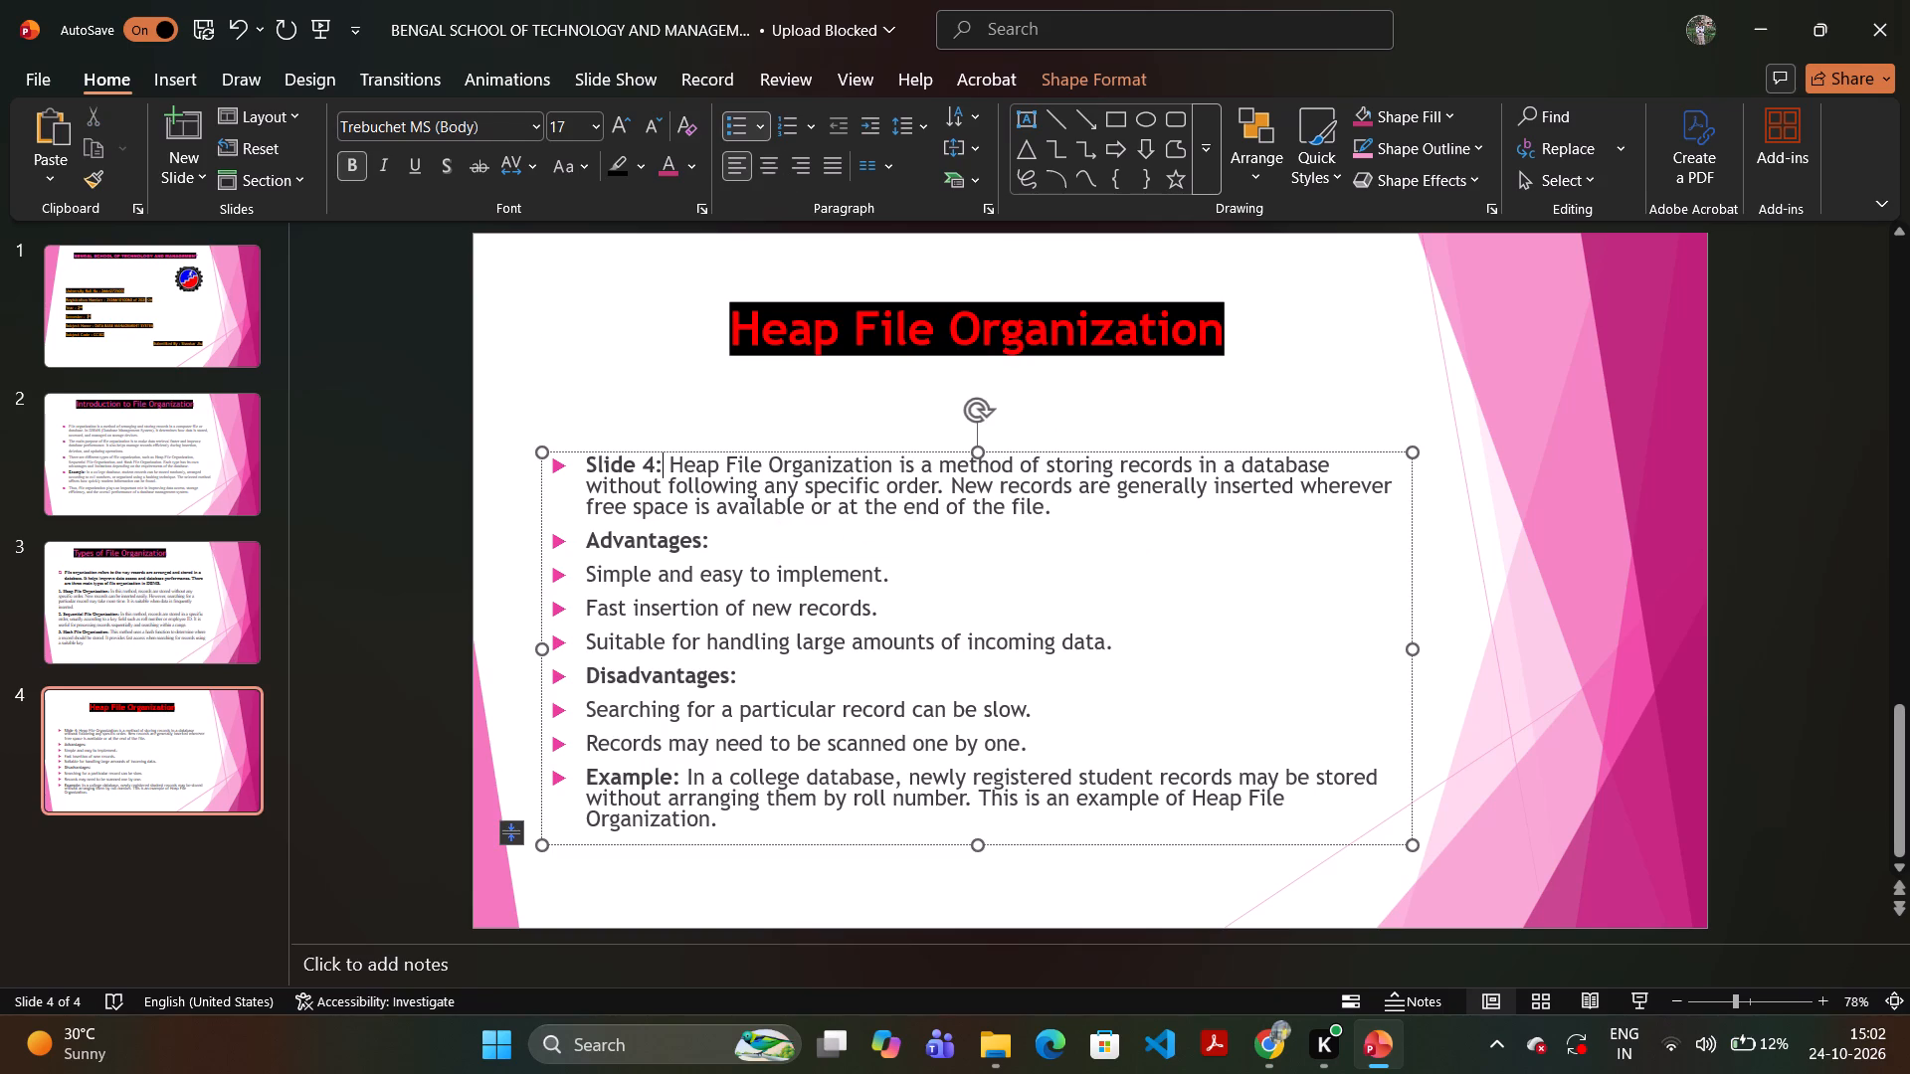
pyautogui.press('BackSpace')
pyautogui.press('BackSpace')
pyautogui.press('BackSpace')
pyautogui.press('BackSpace')
pyautogui.press('BackSpace')
pyautogui.press('BackSpace')
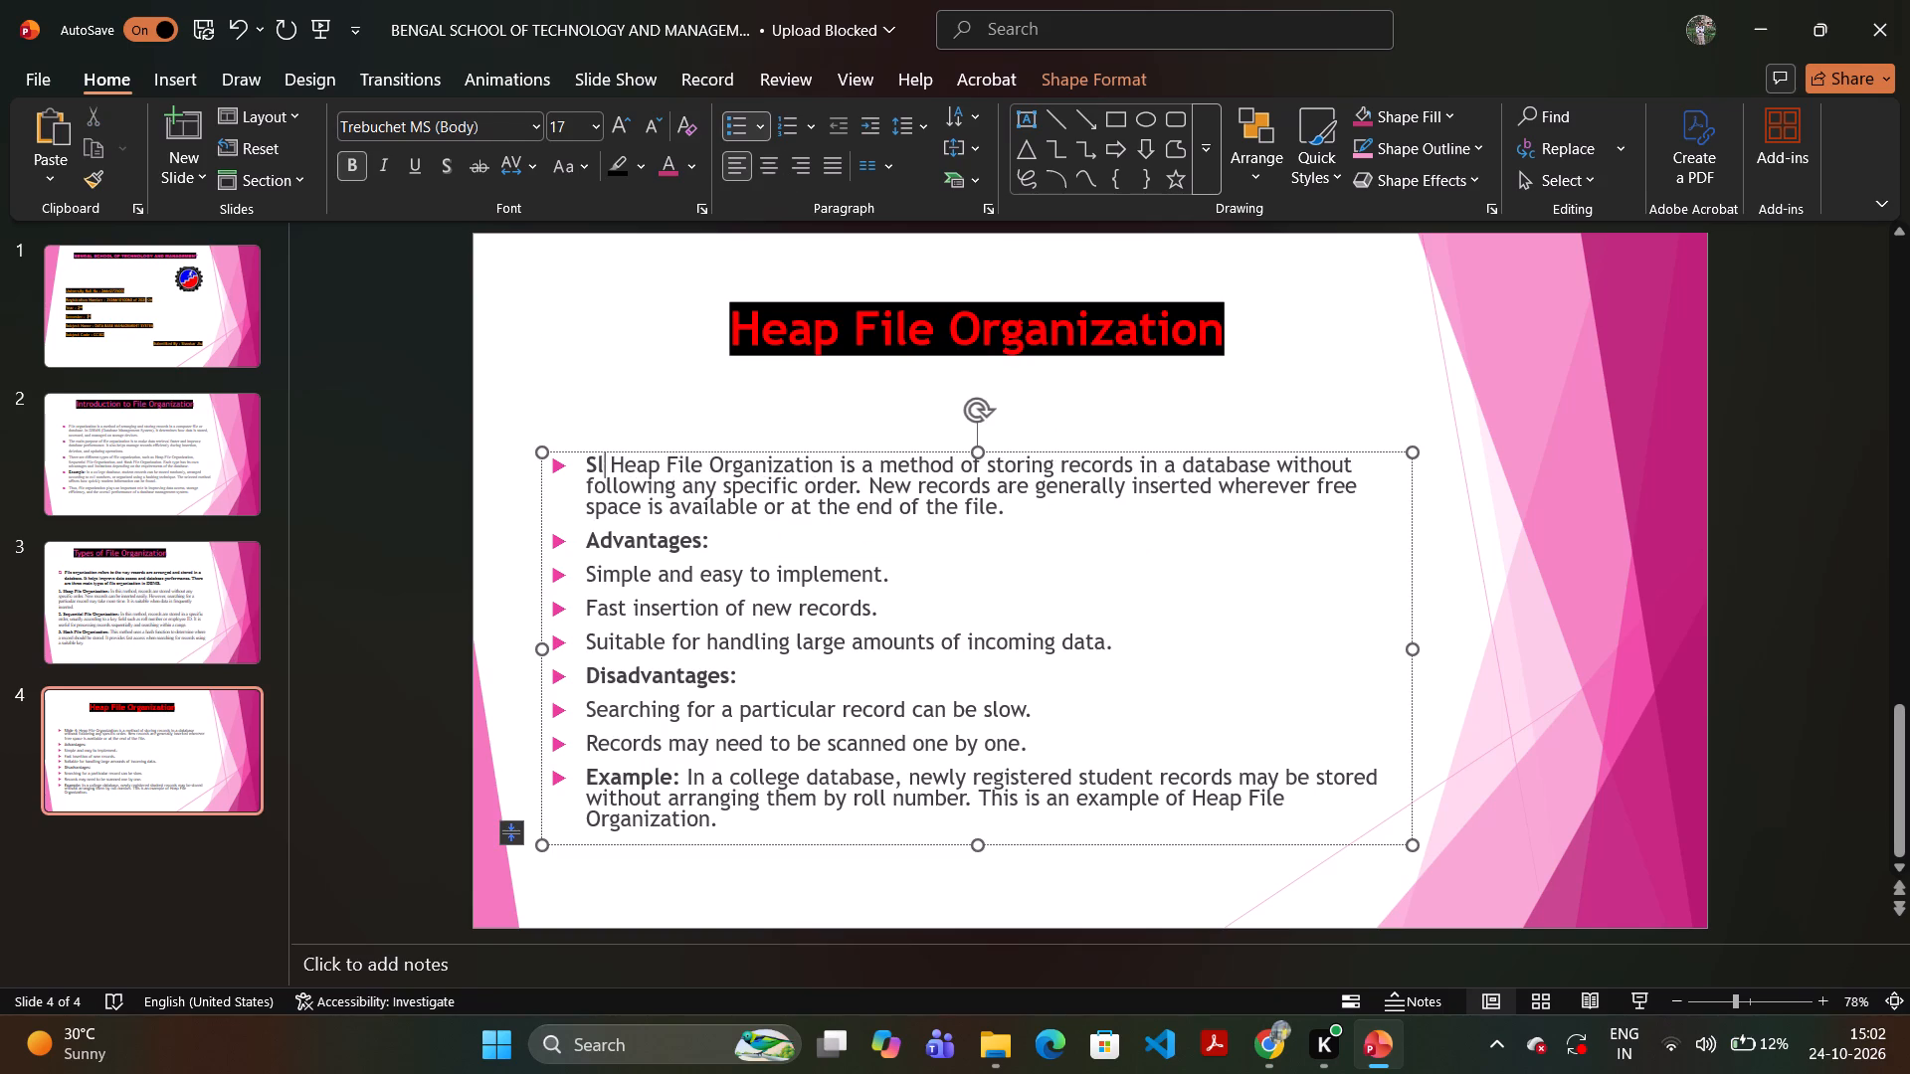
pyautogui.press('BackSpace')
pyautogui.press('BackSpace')
pyautogui.press('BackSpace')
pyautogui.press('BackSpace')
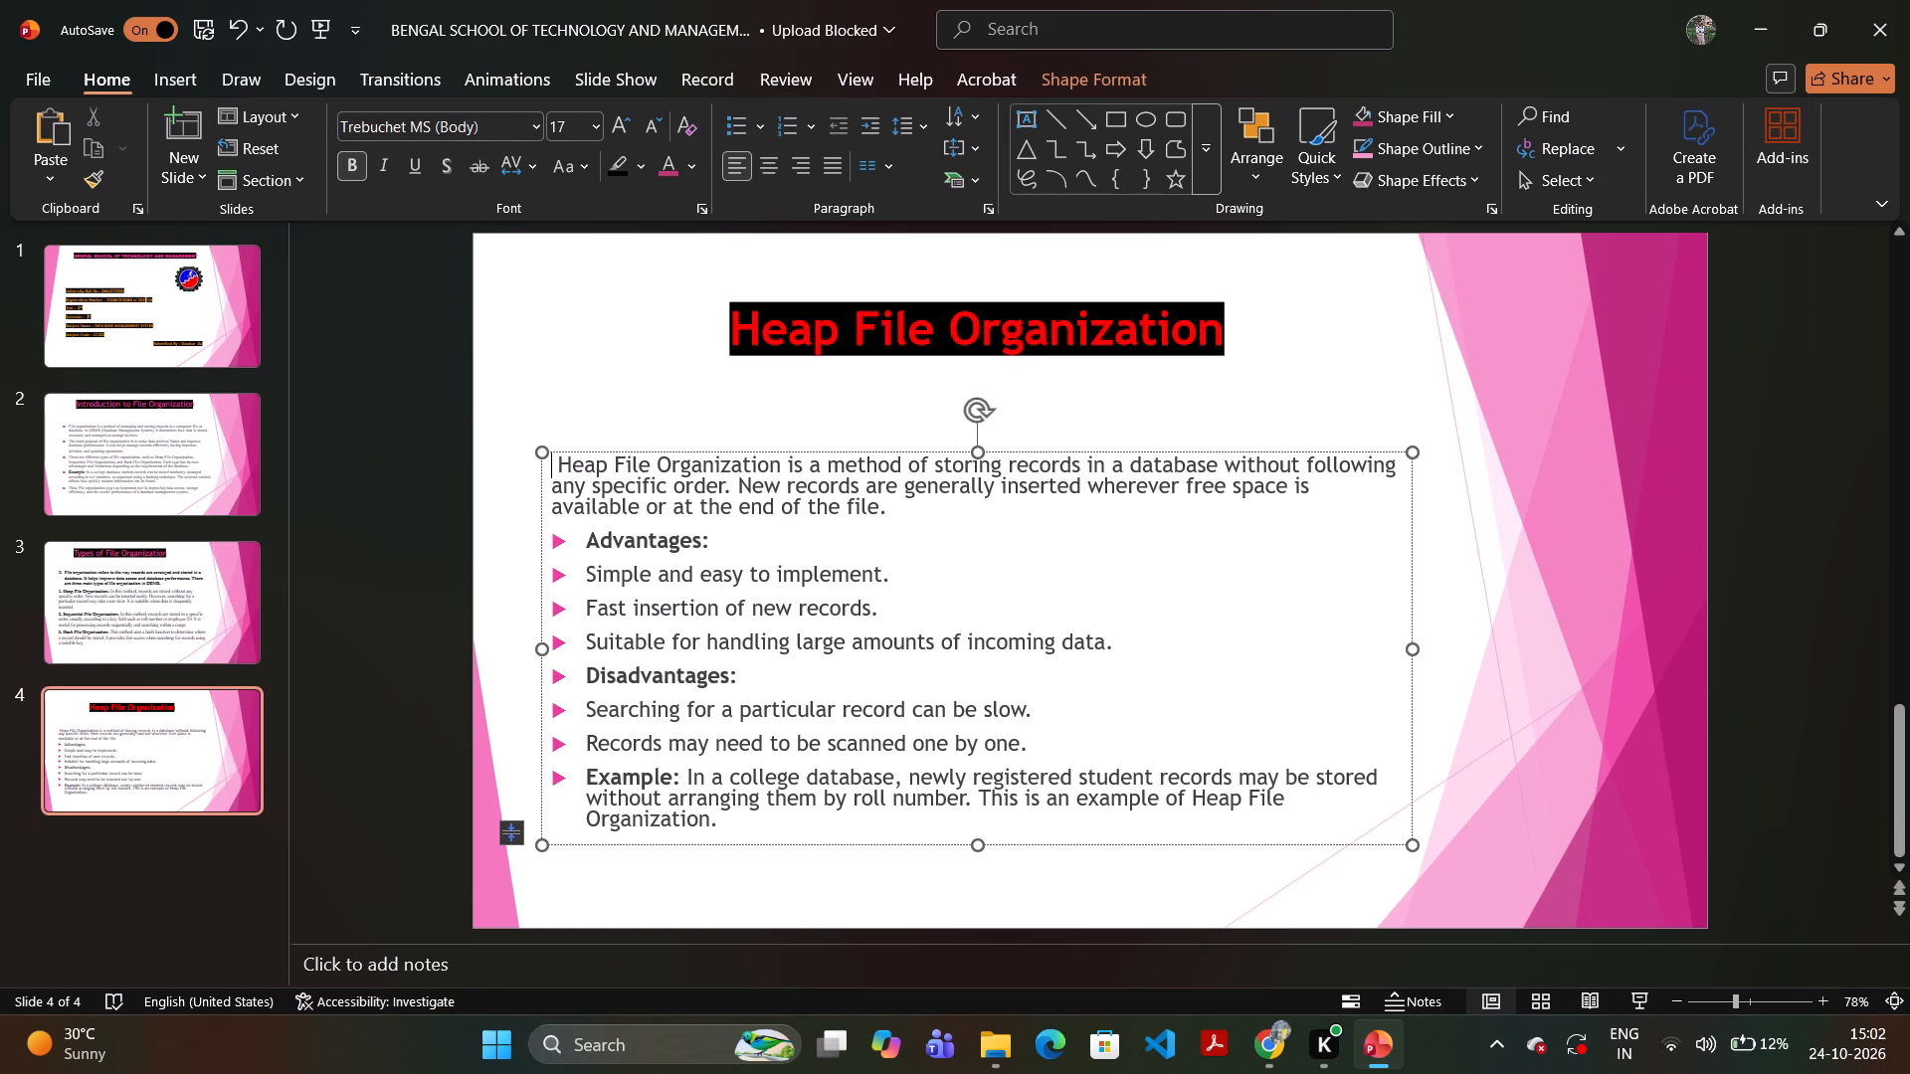
# Make the introductory paragraph about Heap File Organization in slide 4's body bold.
pyautogui.moveTo(897, 513); pyautogui.dragTo(470, 459)
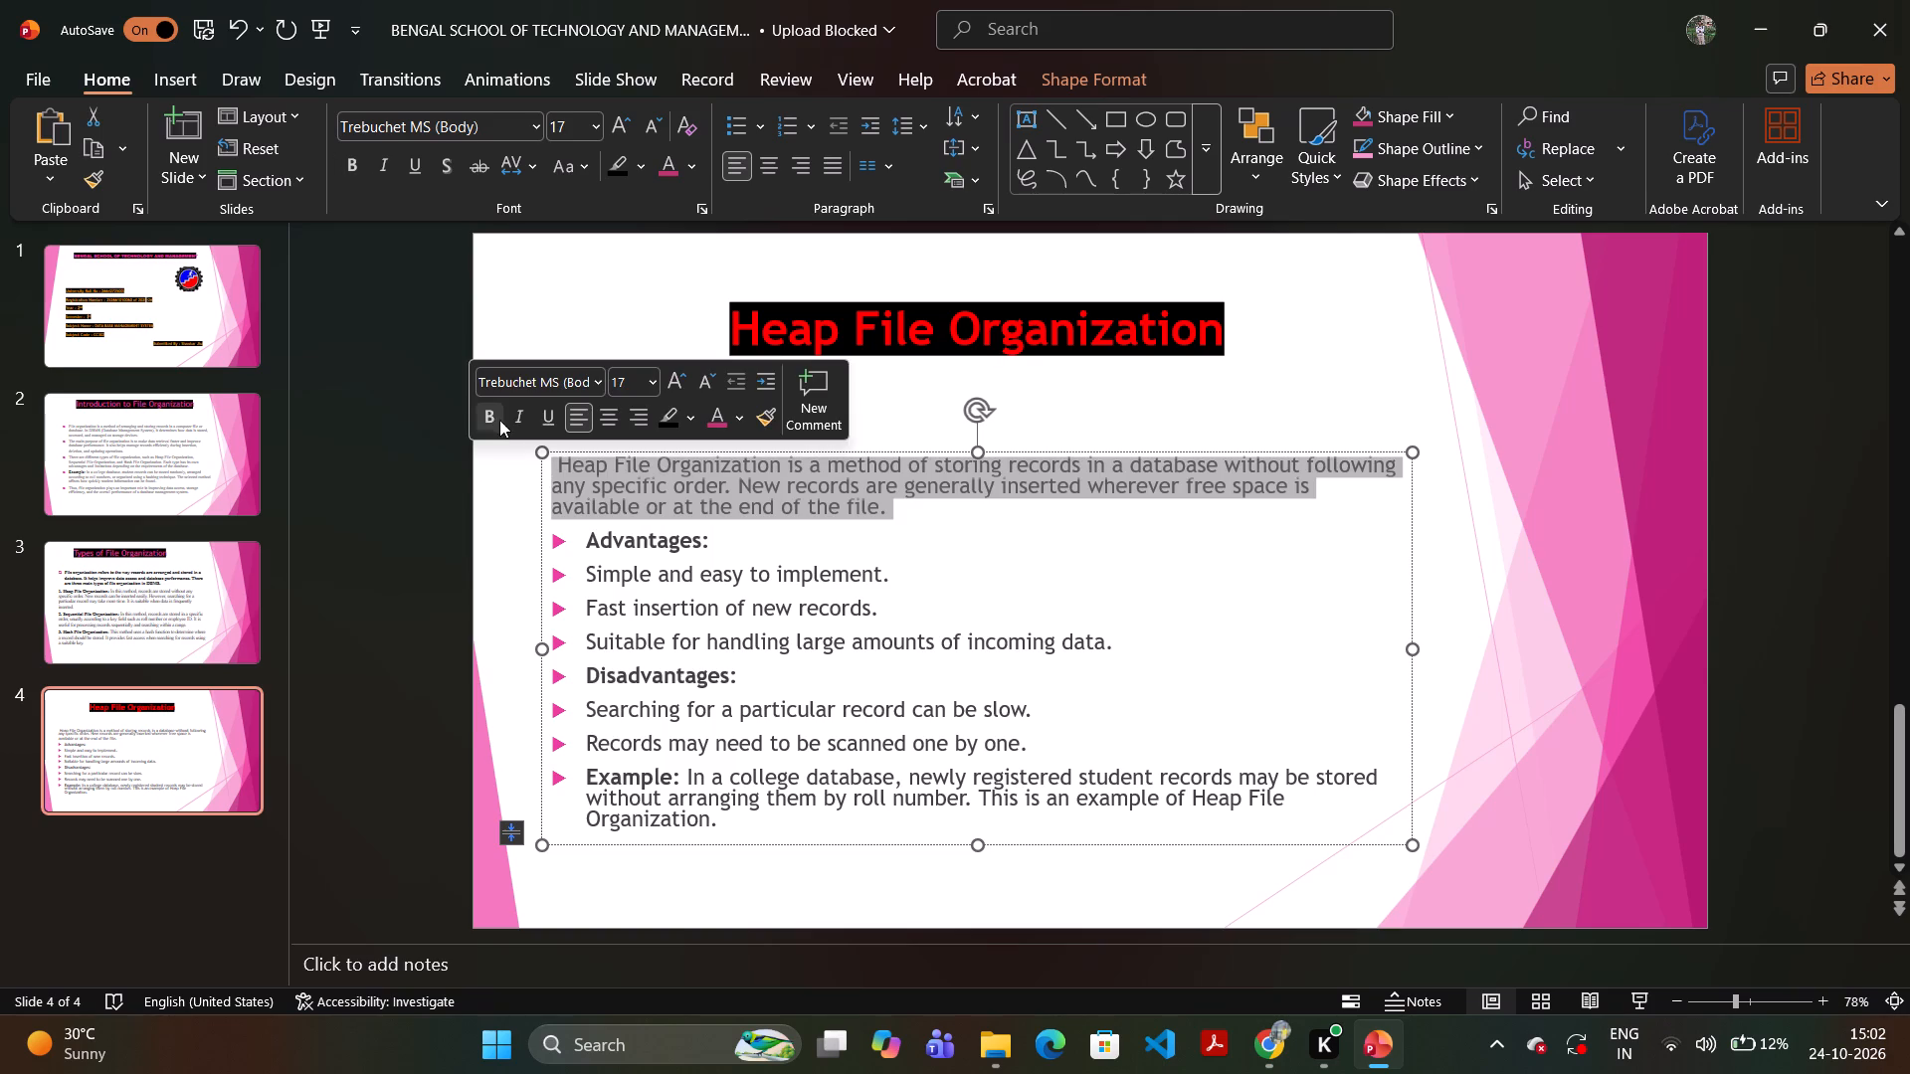
pyautogui.click(490, 413)
pyautogui.click(474, 421)
pyautogui.click(482, 419)
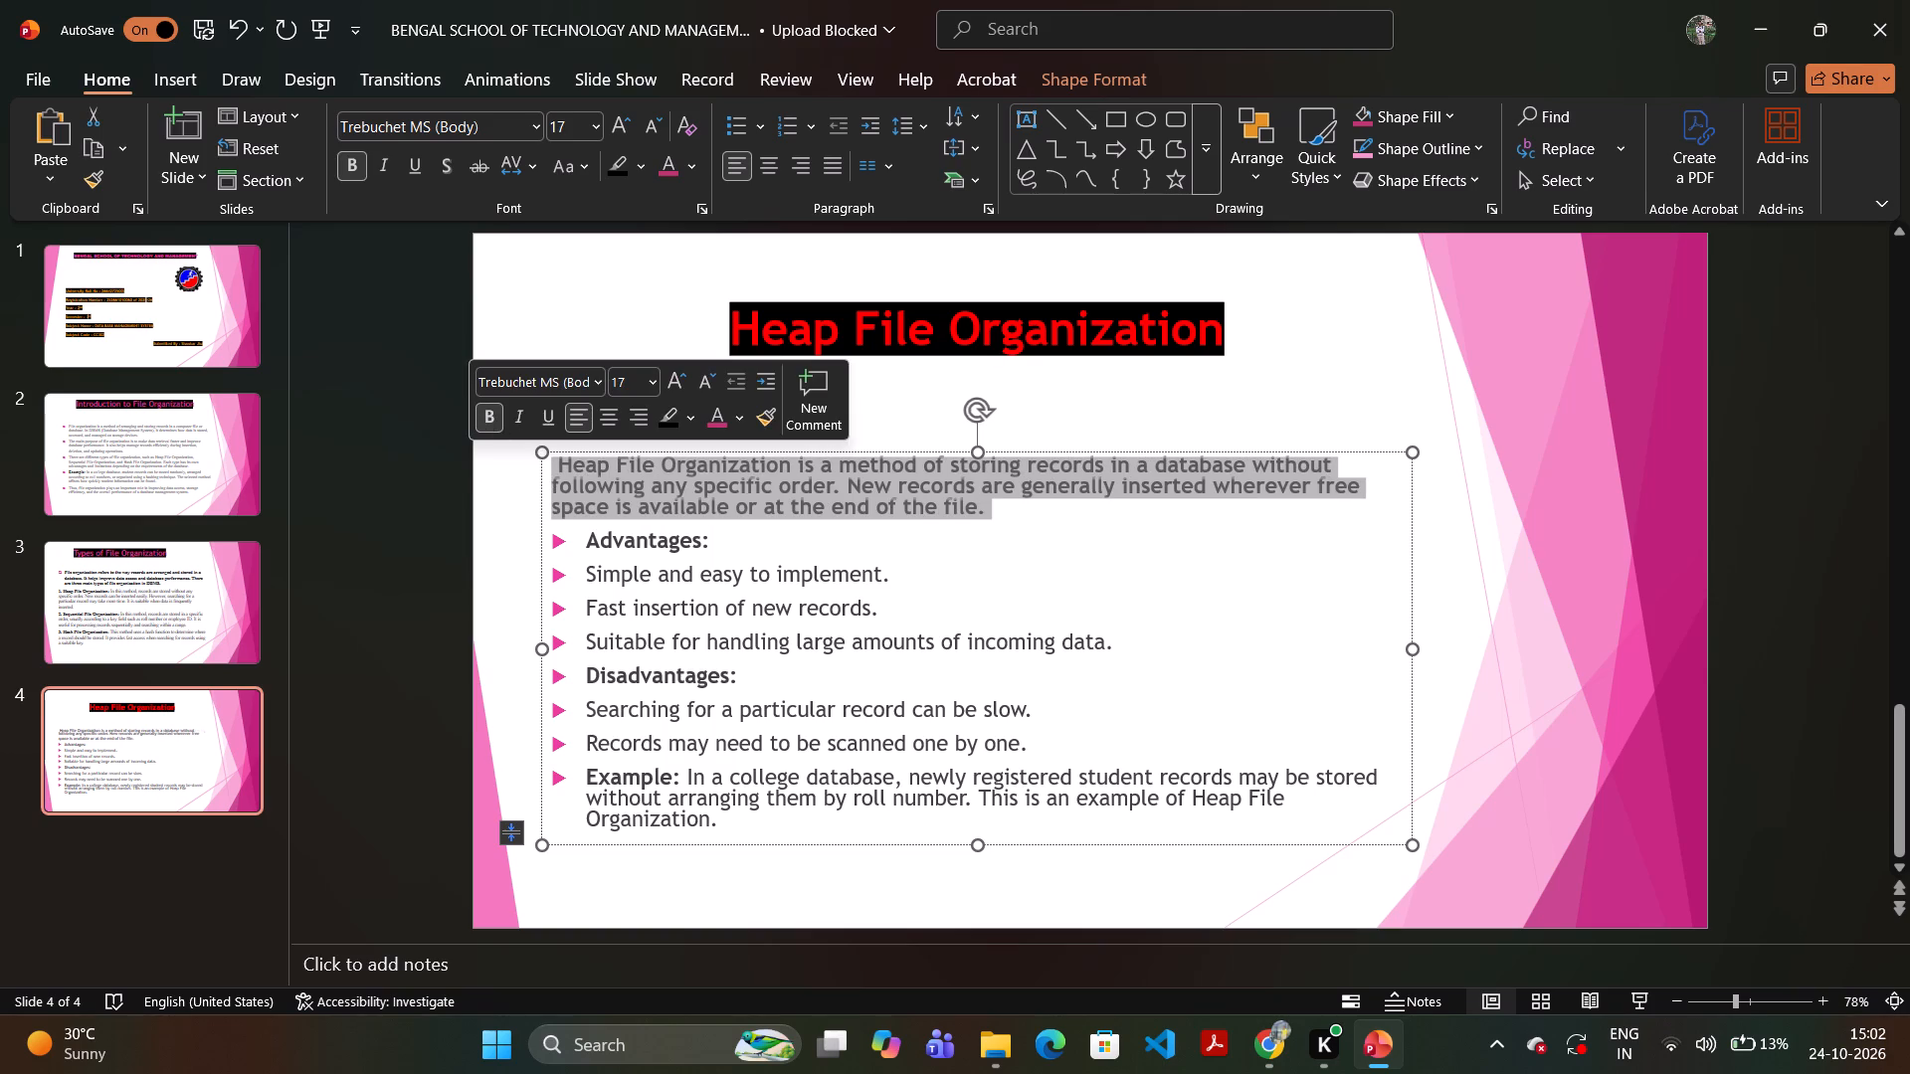
pyautogui.click(941, 542)
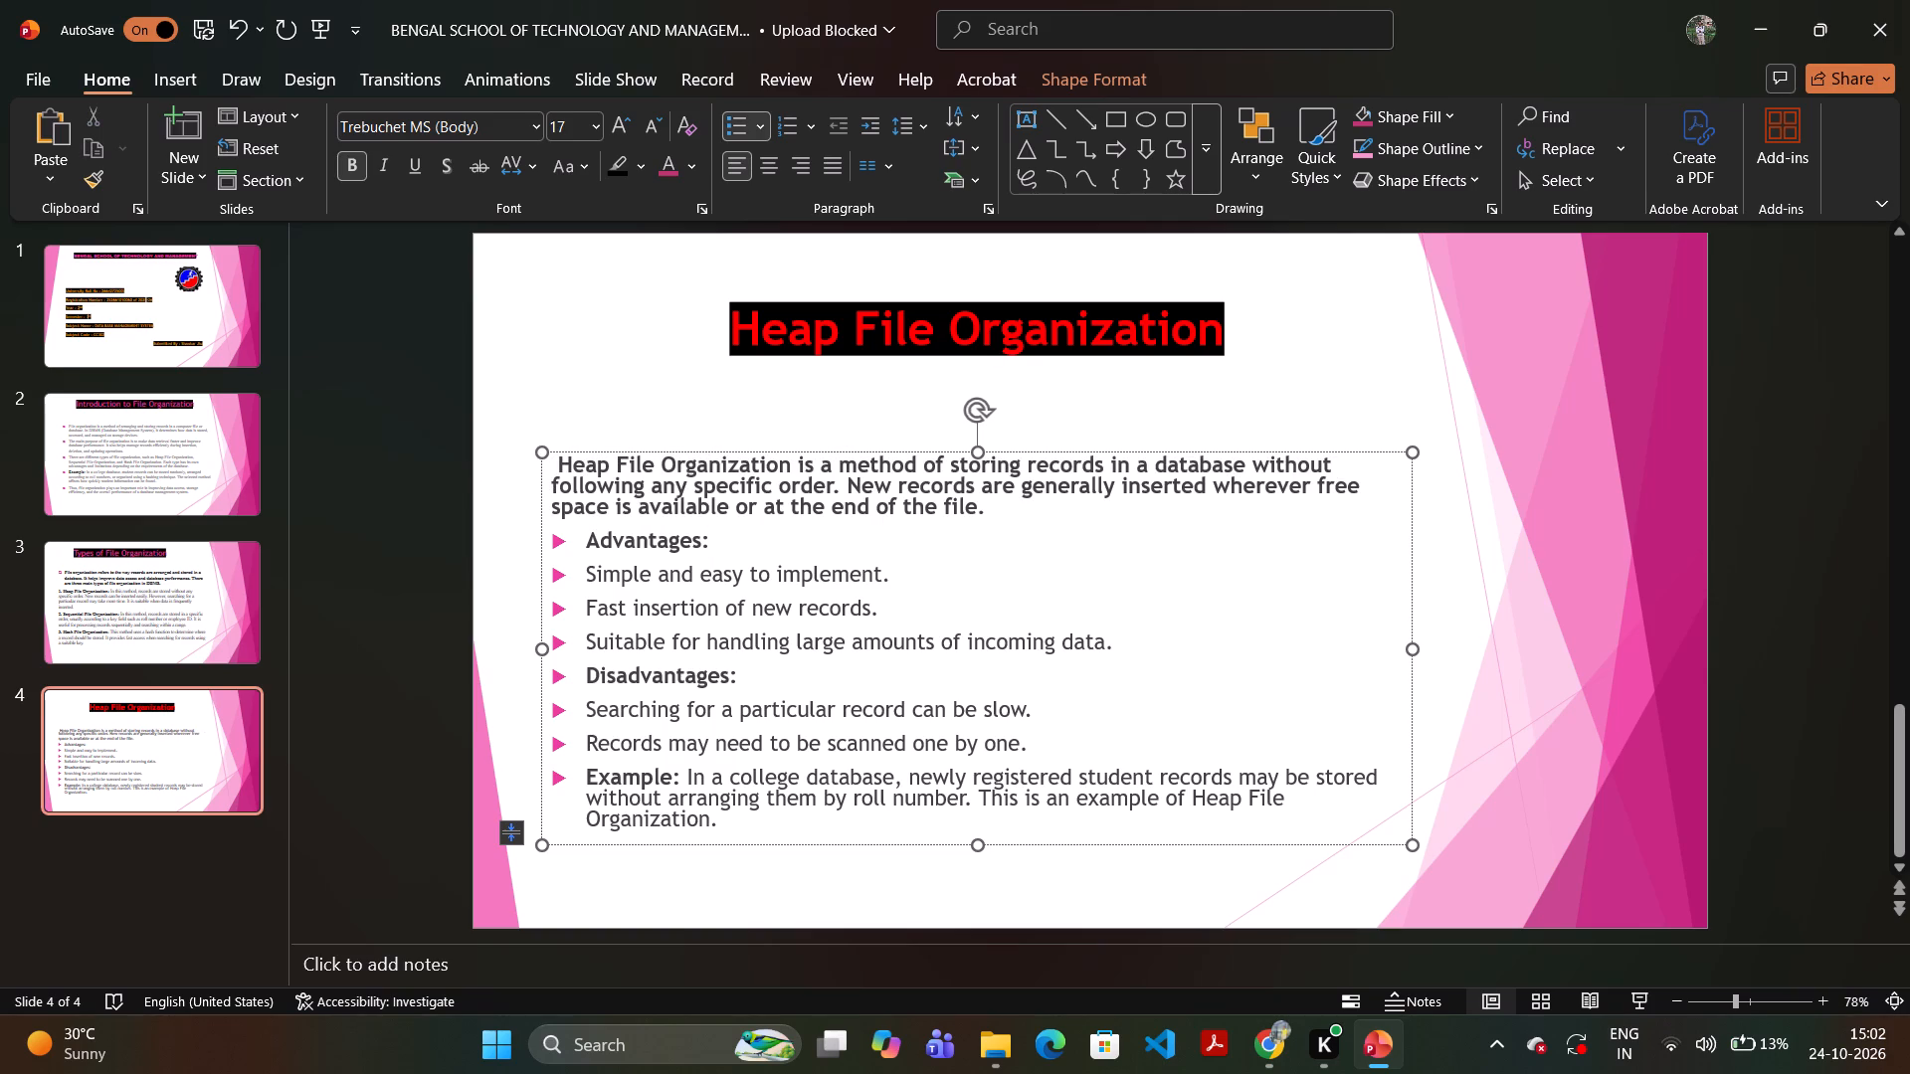
# Remove the bullets from the "Advantages:" and "Disadvantages:" headings in slide 4's body.
pyautogui.click(570, 539)
pyautogui.press('BackSpace')
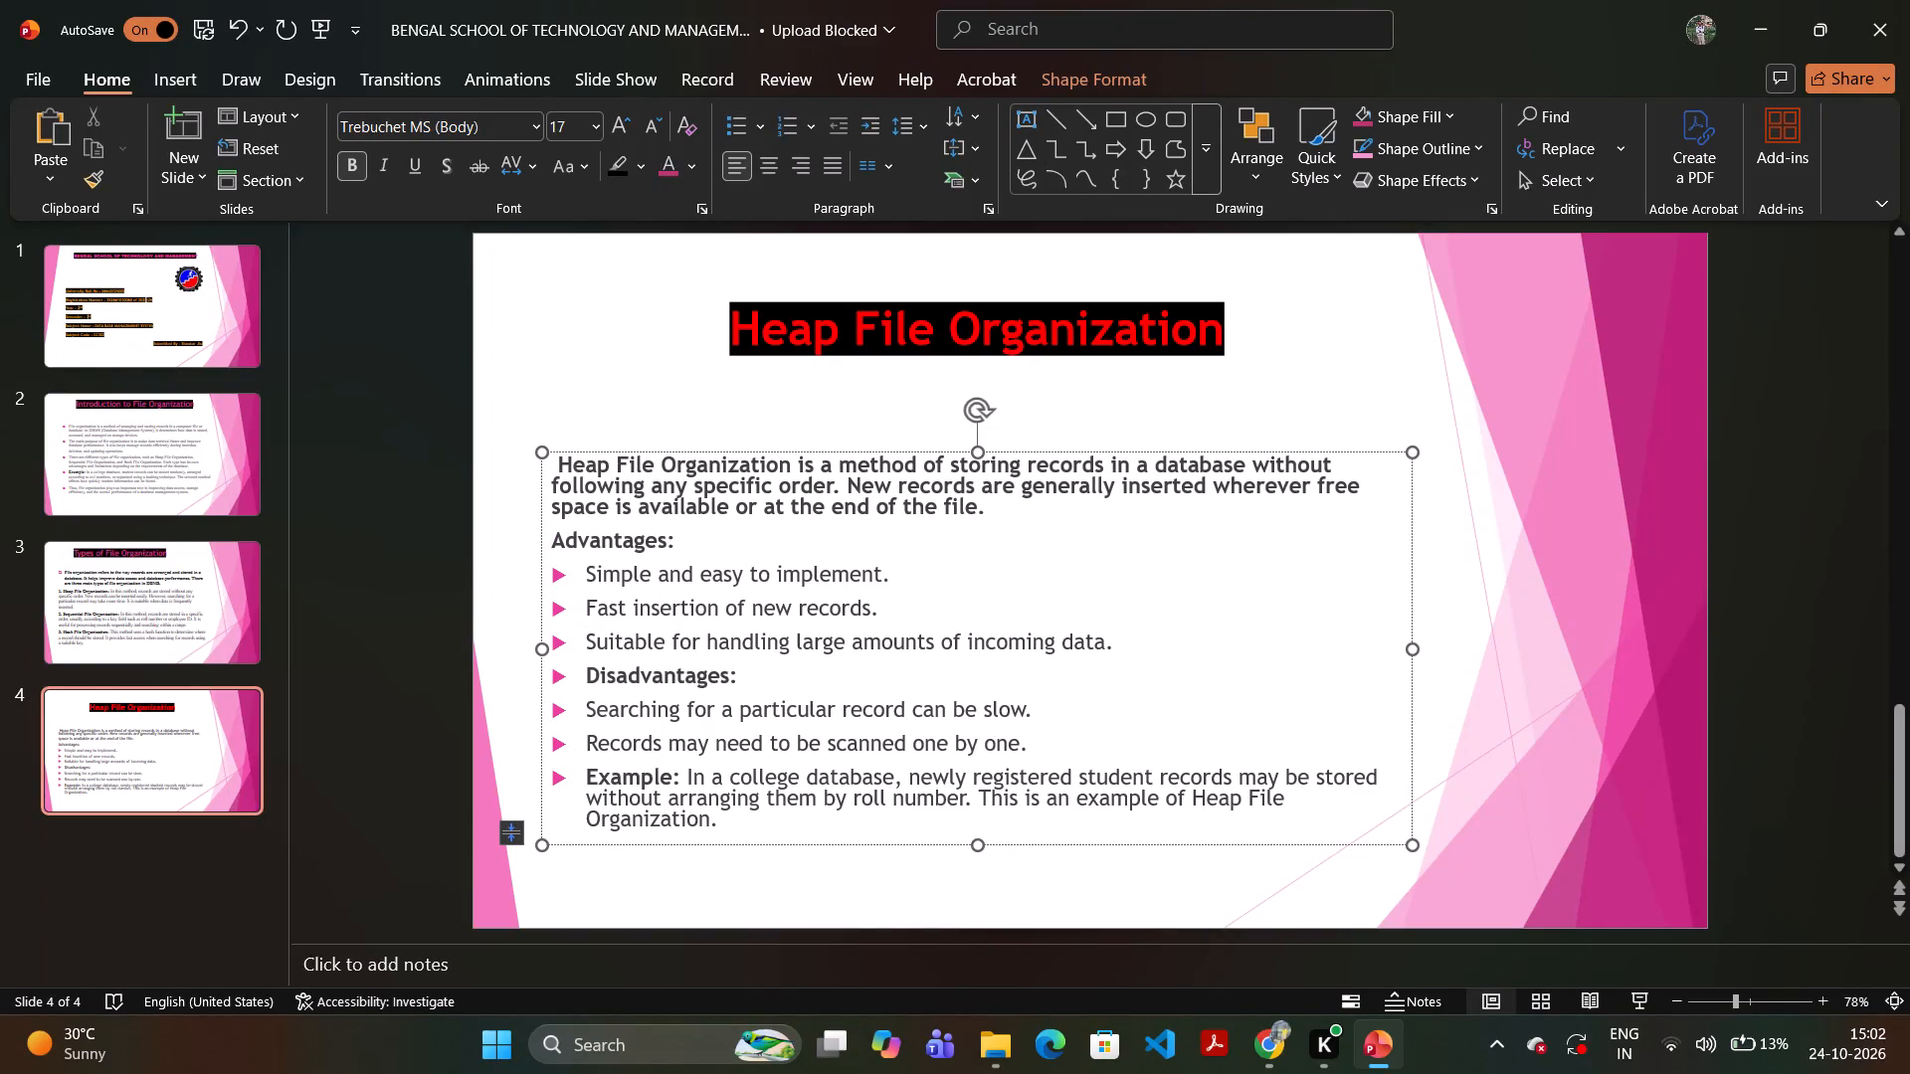
pyautogui.click(579, 682)
pyautogui.press('BackSpace')
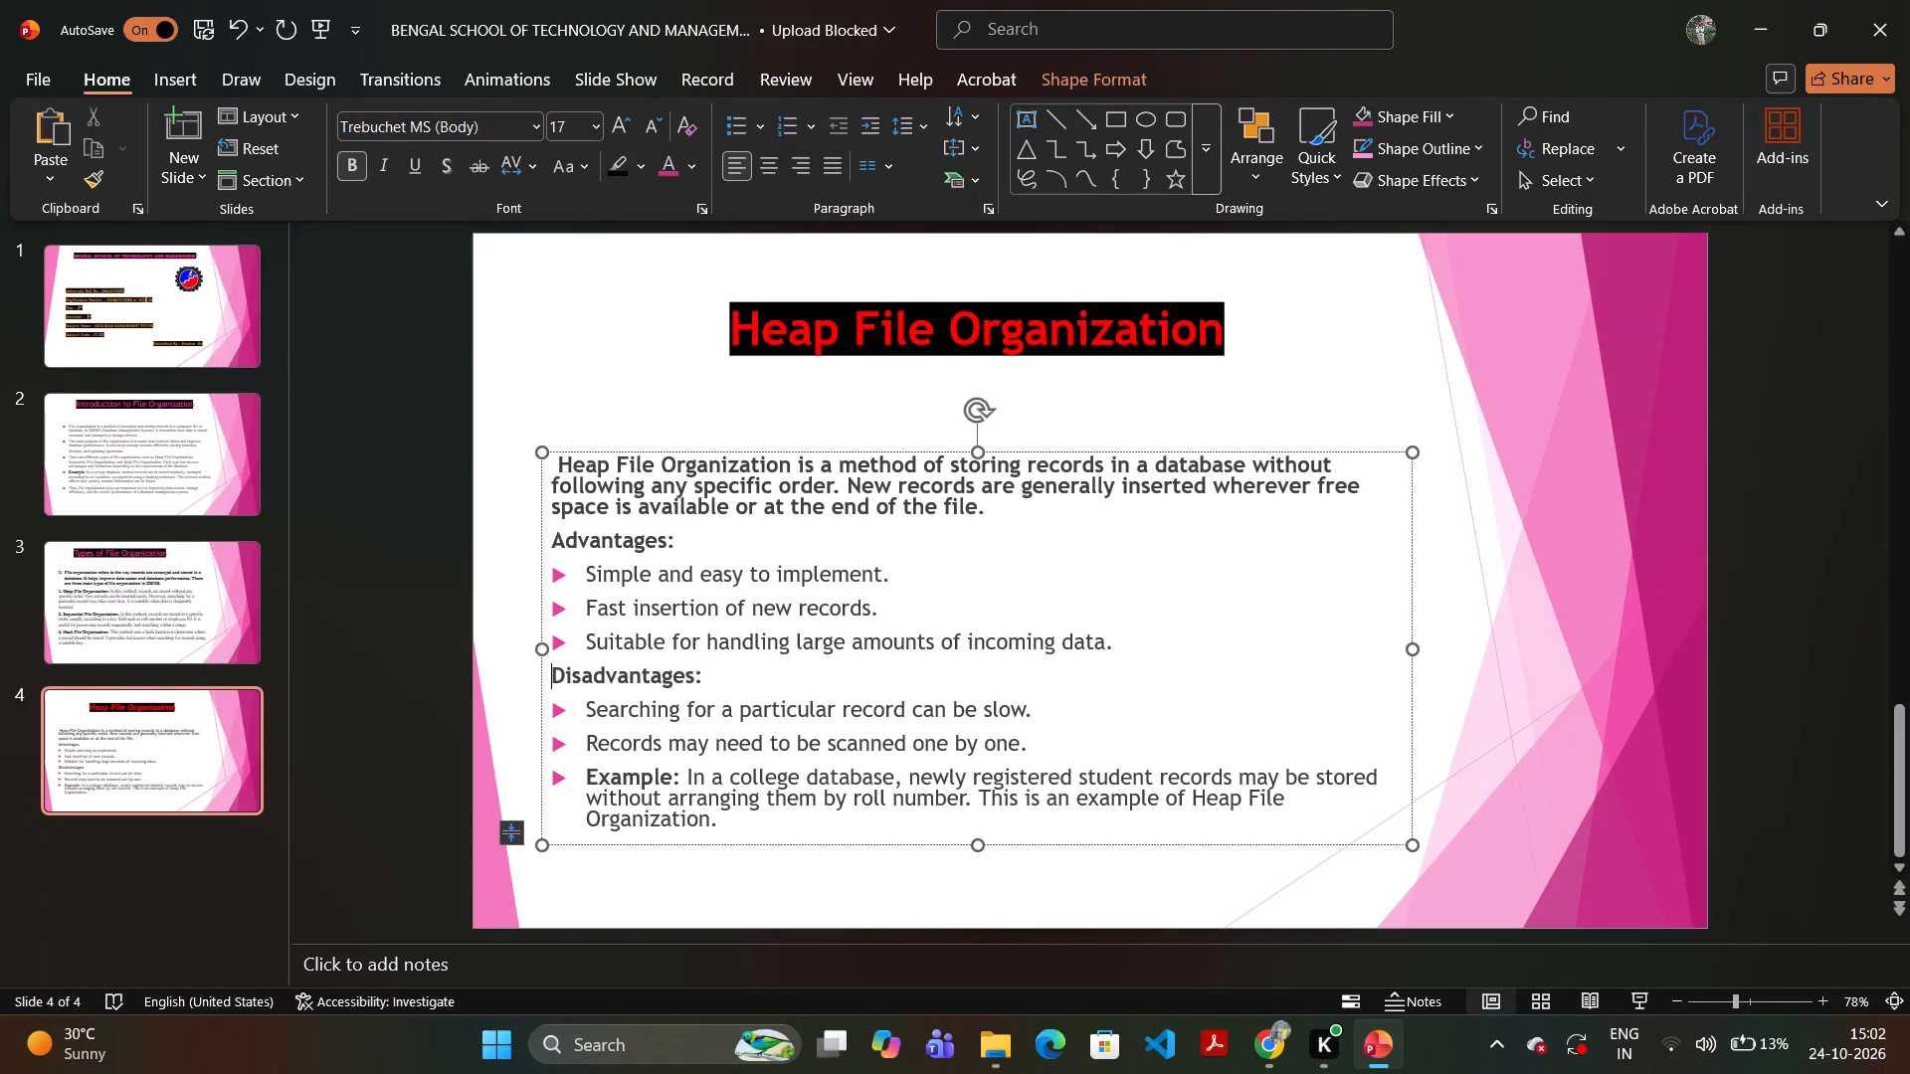
# Underline the word "Disadvantages" in slide 4's body.
pyautogui.moveTo(698, 673); pyautogui.dragTo(490, 681)
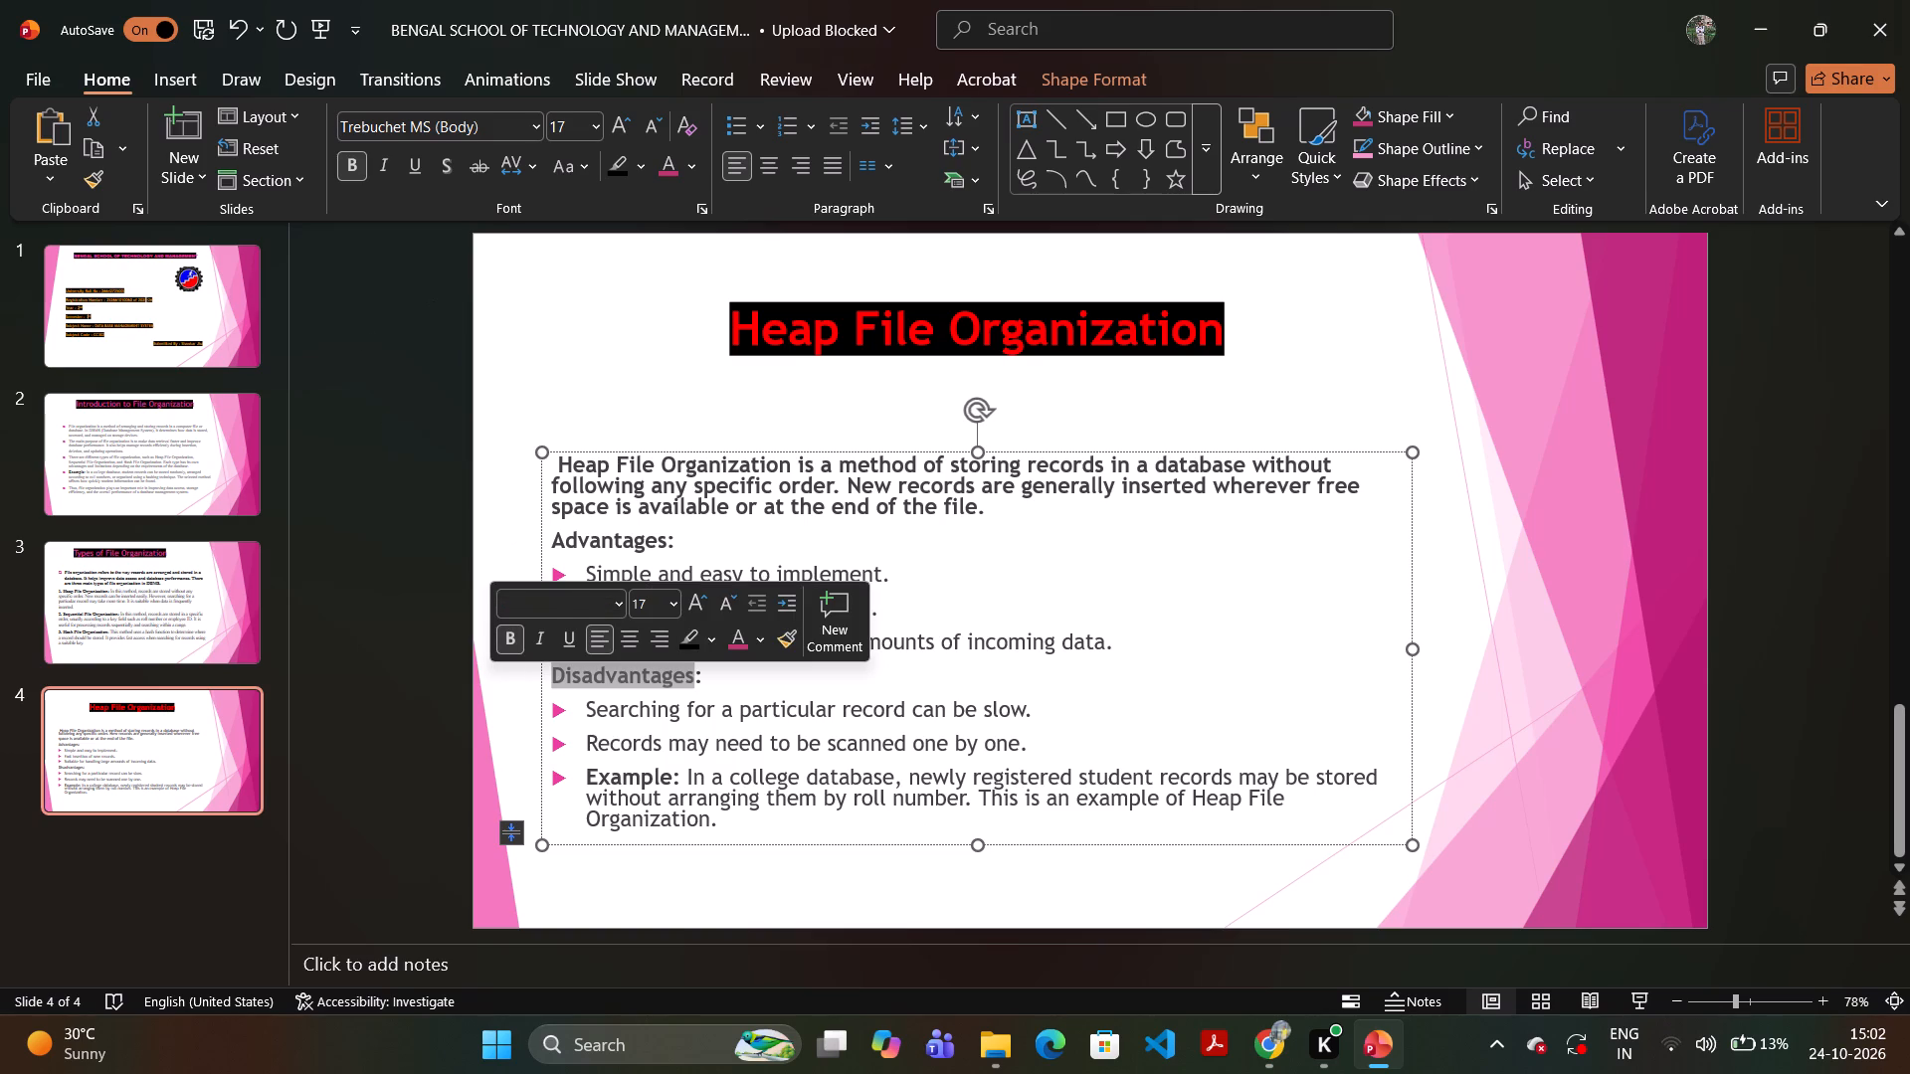
pyautogui.click(564, 647)
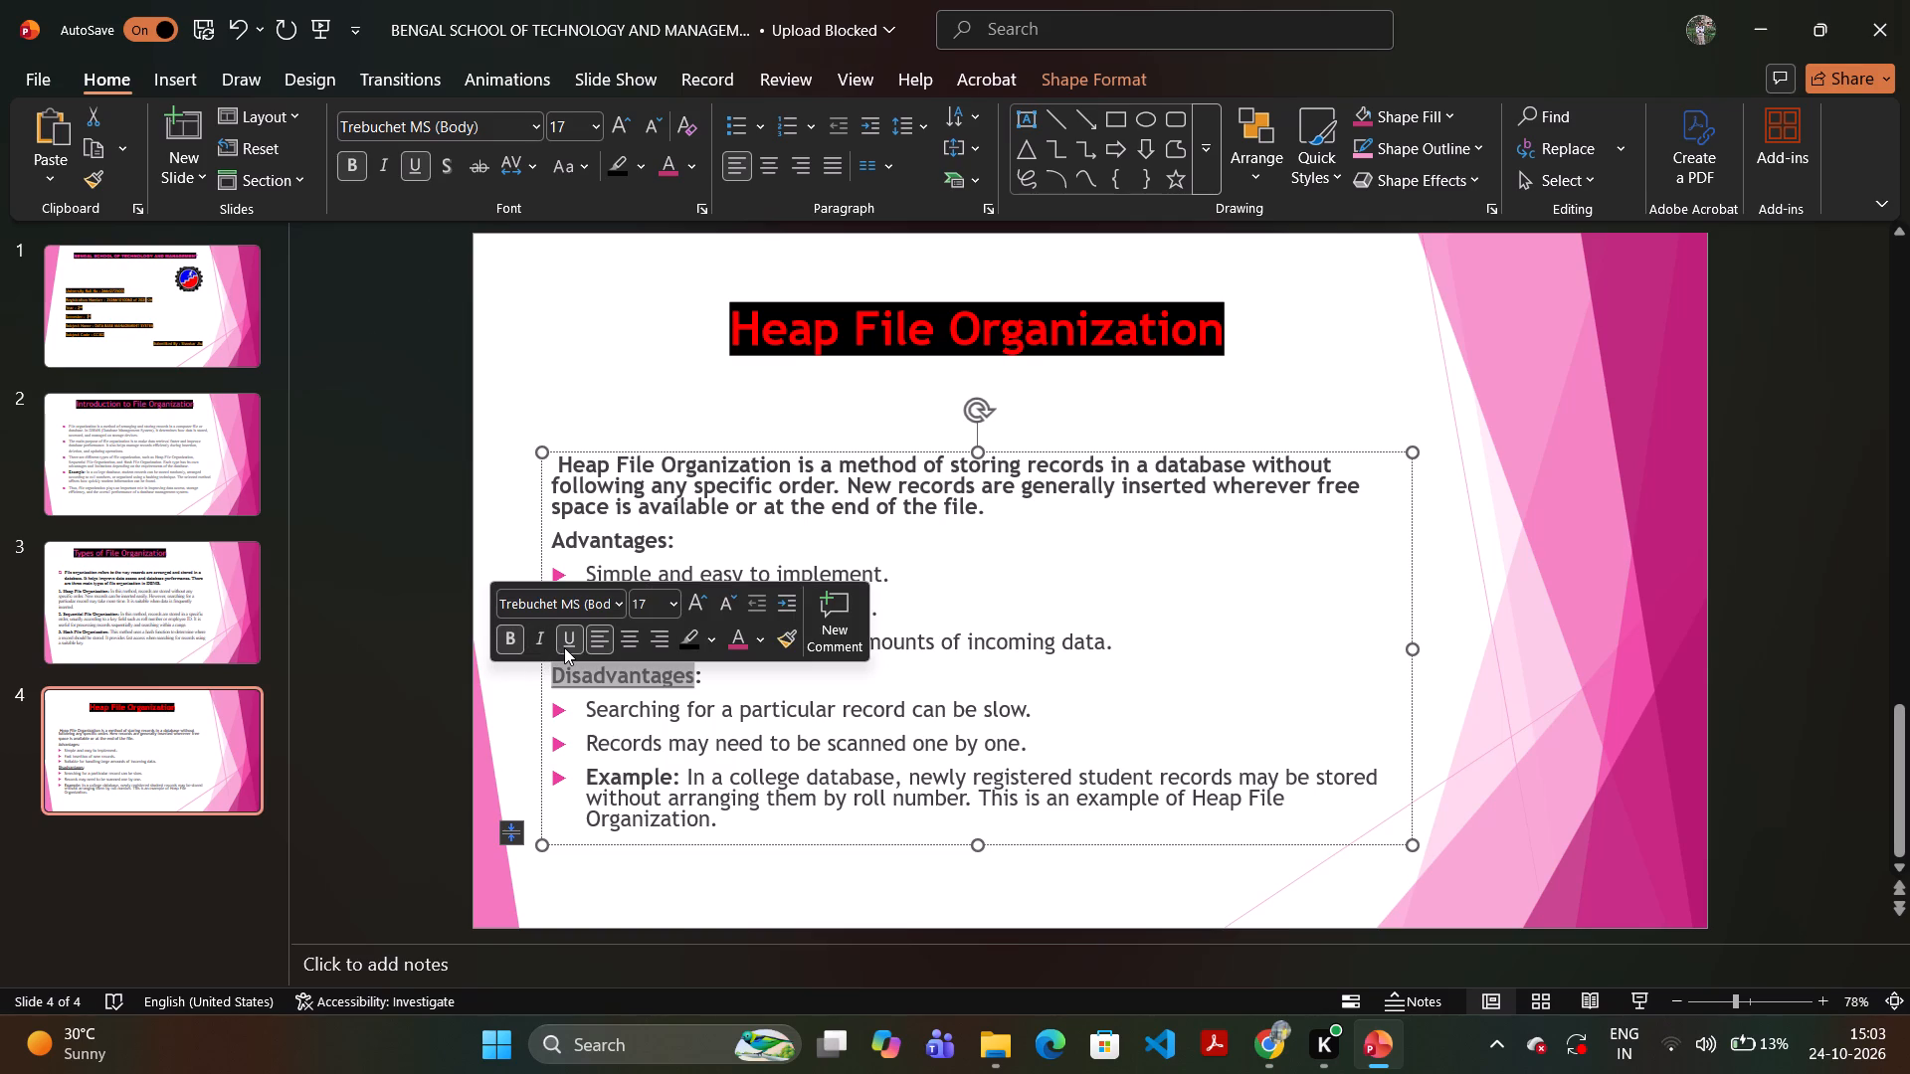
# Underline the word "Advantages" in the heading of slide 4's body.
pyautogui.moveTo(665, 557); pyautogui.dragTo(596, 554)
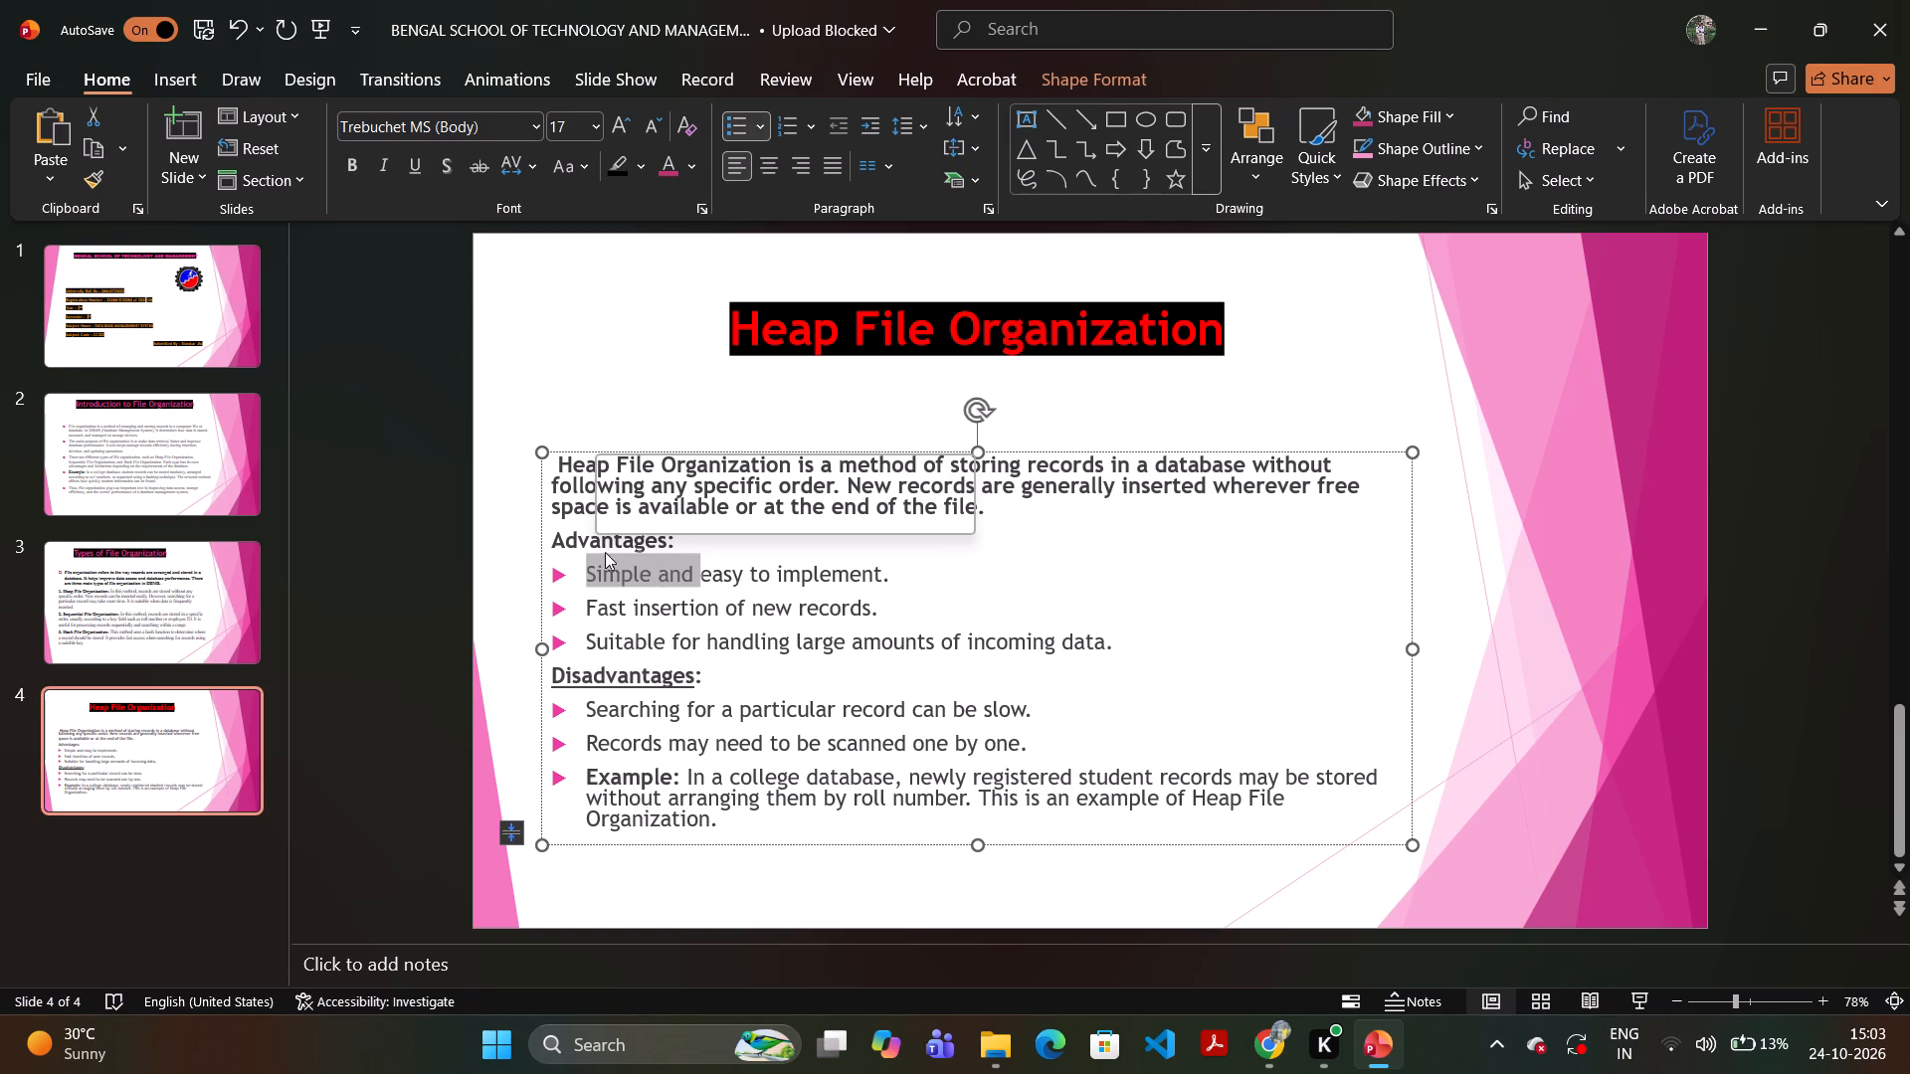
pyautogui.click(730, 533)
pyautogui.click(701, 544)
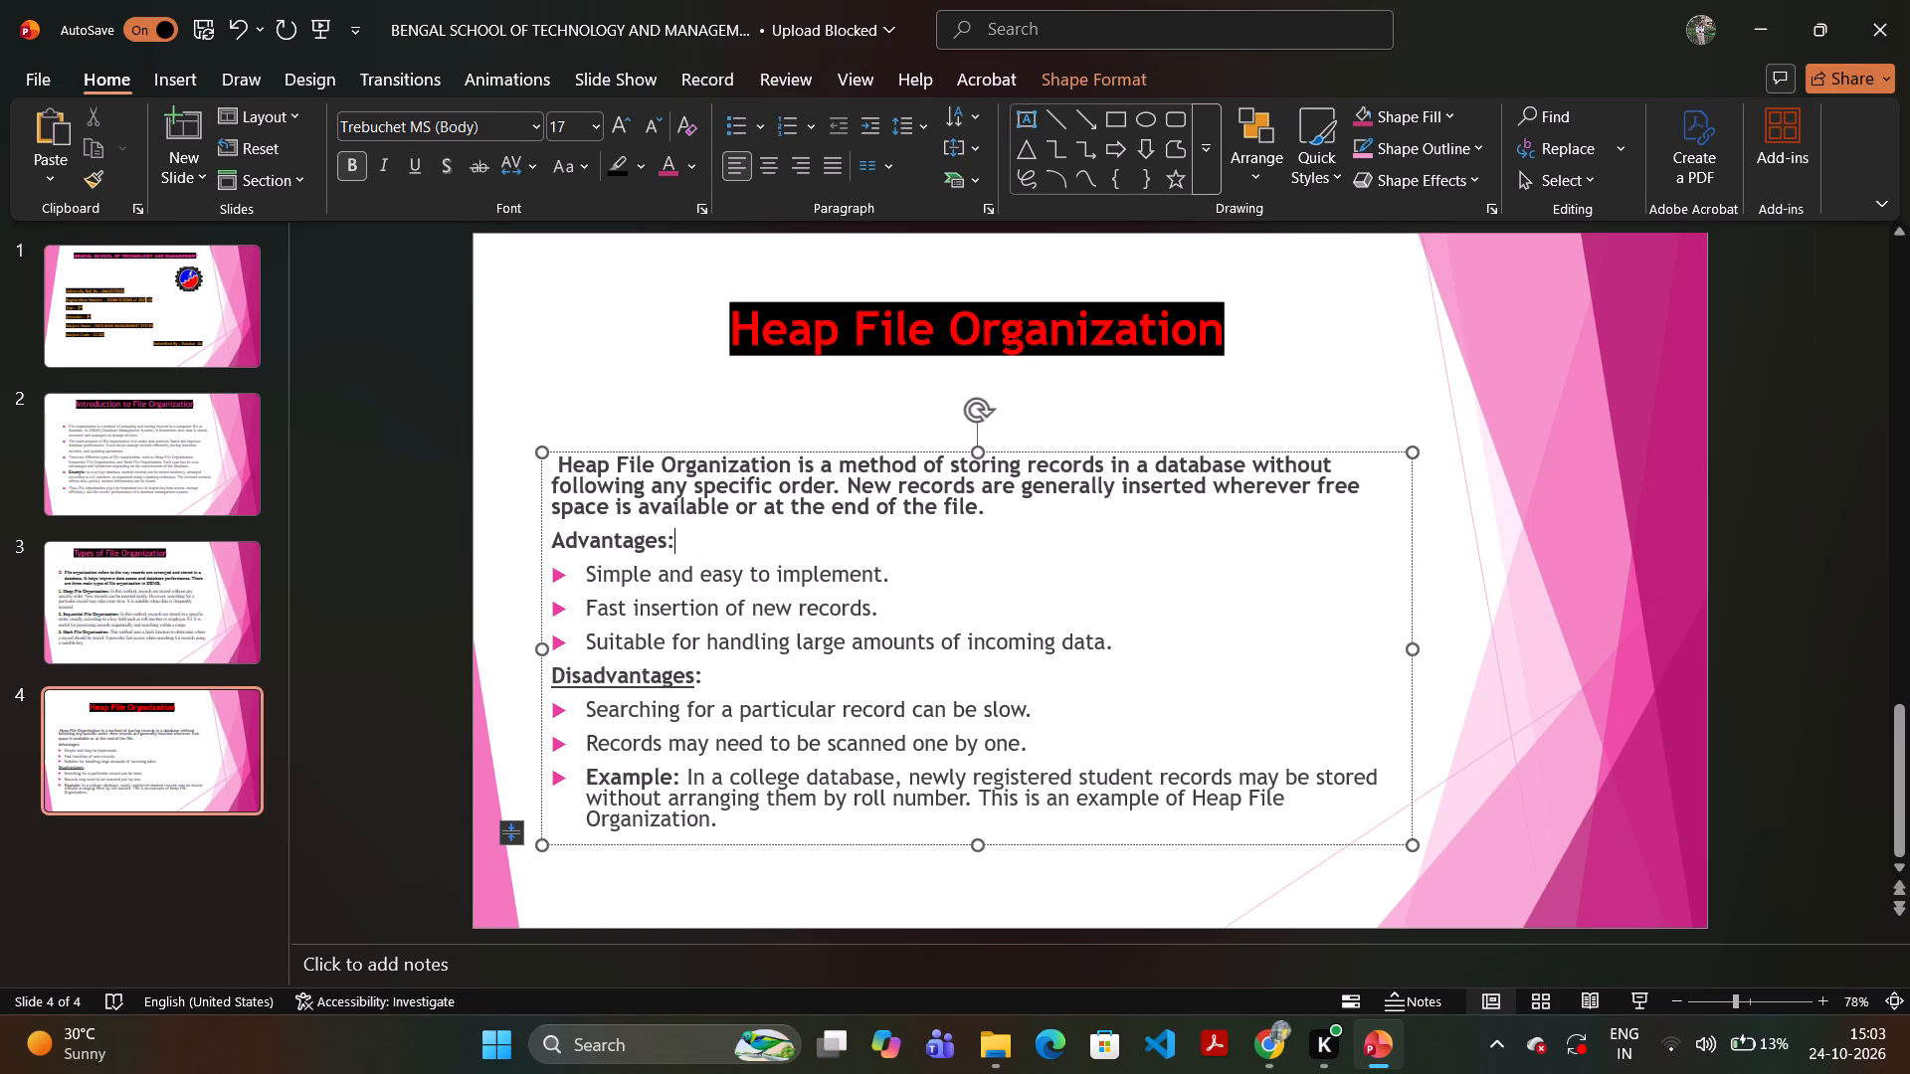
pyautogui.moveTo(667, 541); pyautogui.dragTo(492, 528)
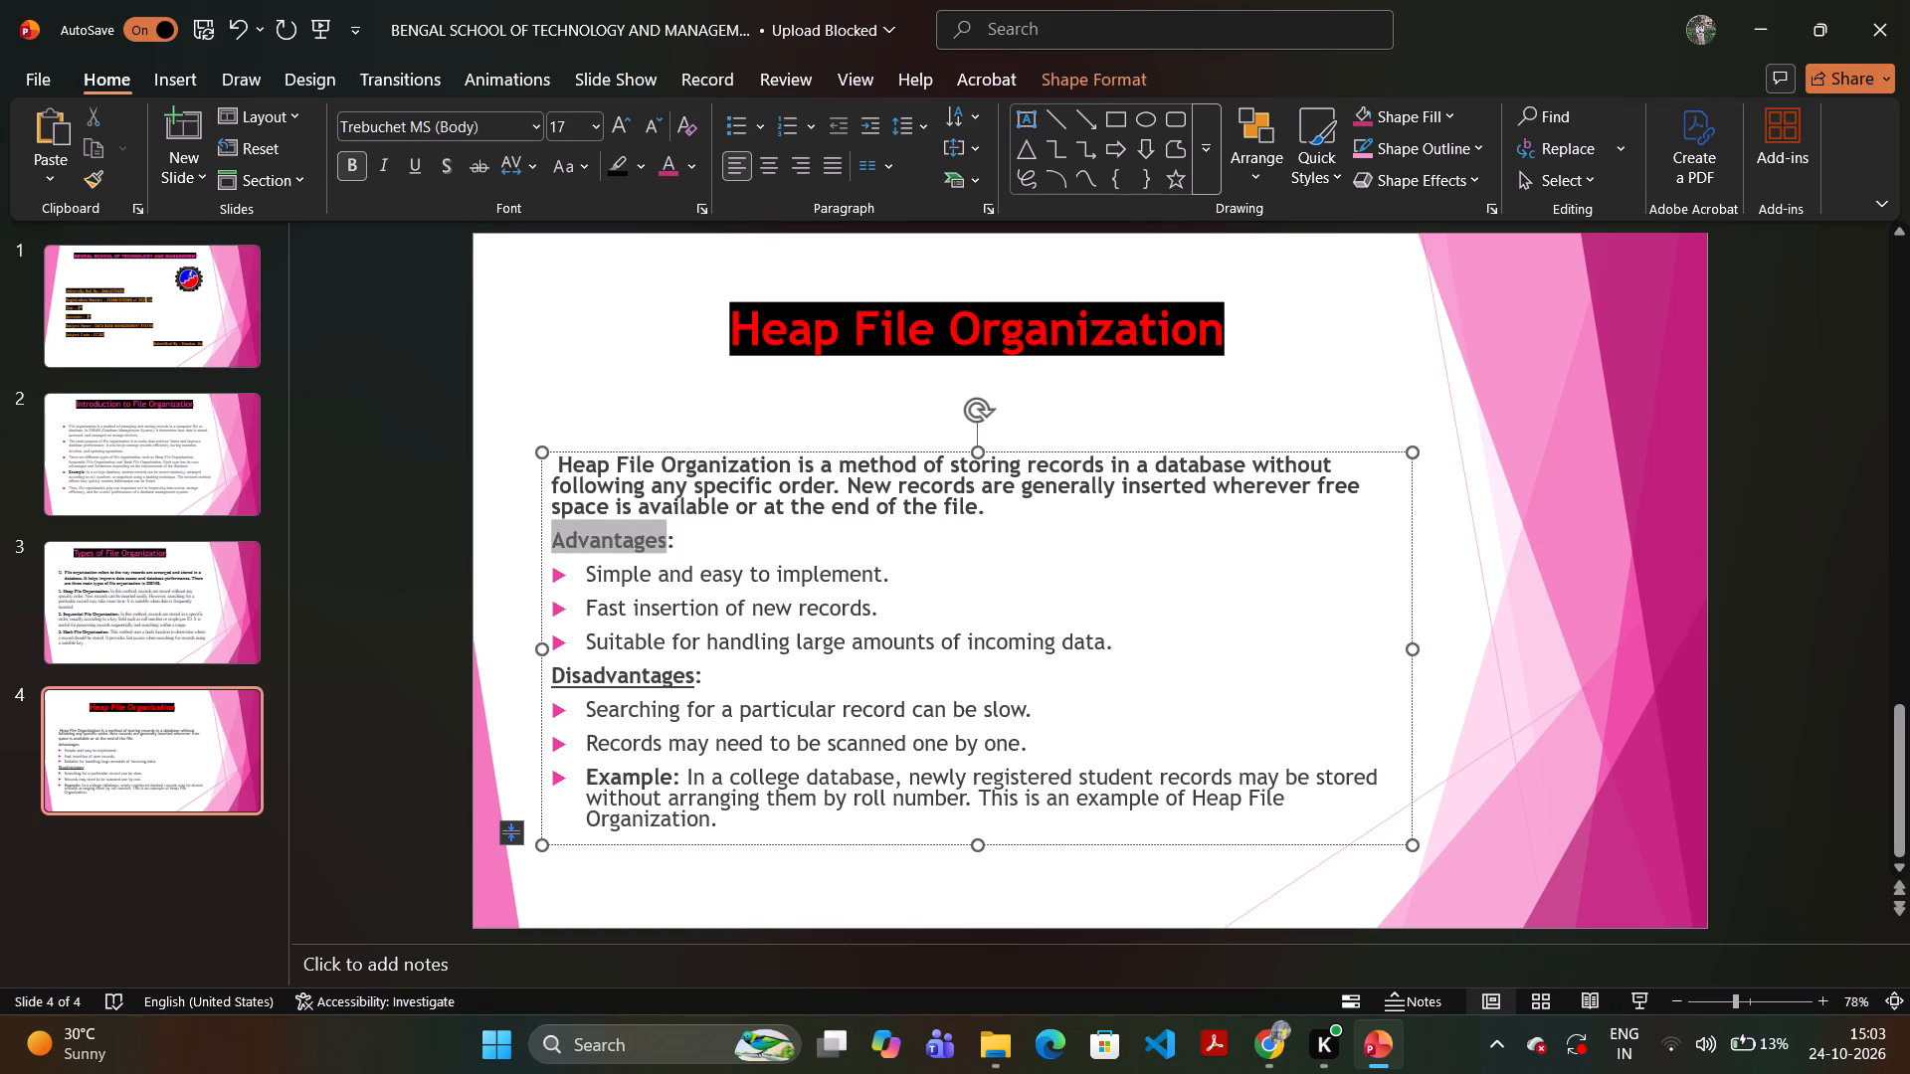
pyautogui.moveTo(492, 528); pyautogui.dragTo(463, 520)
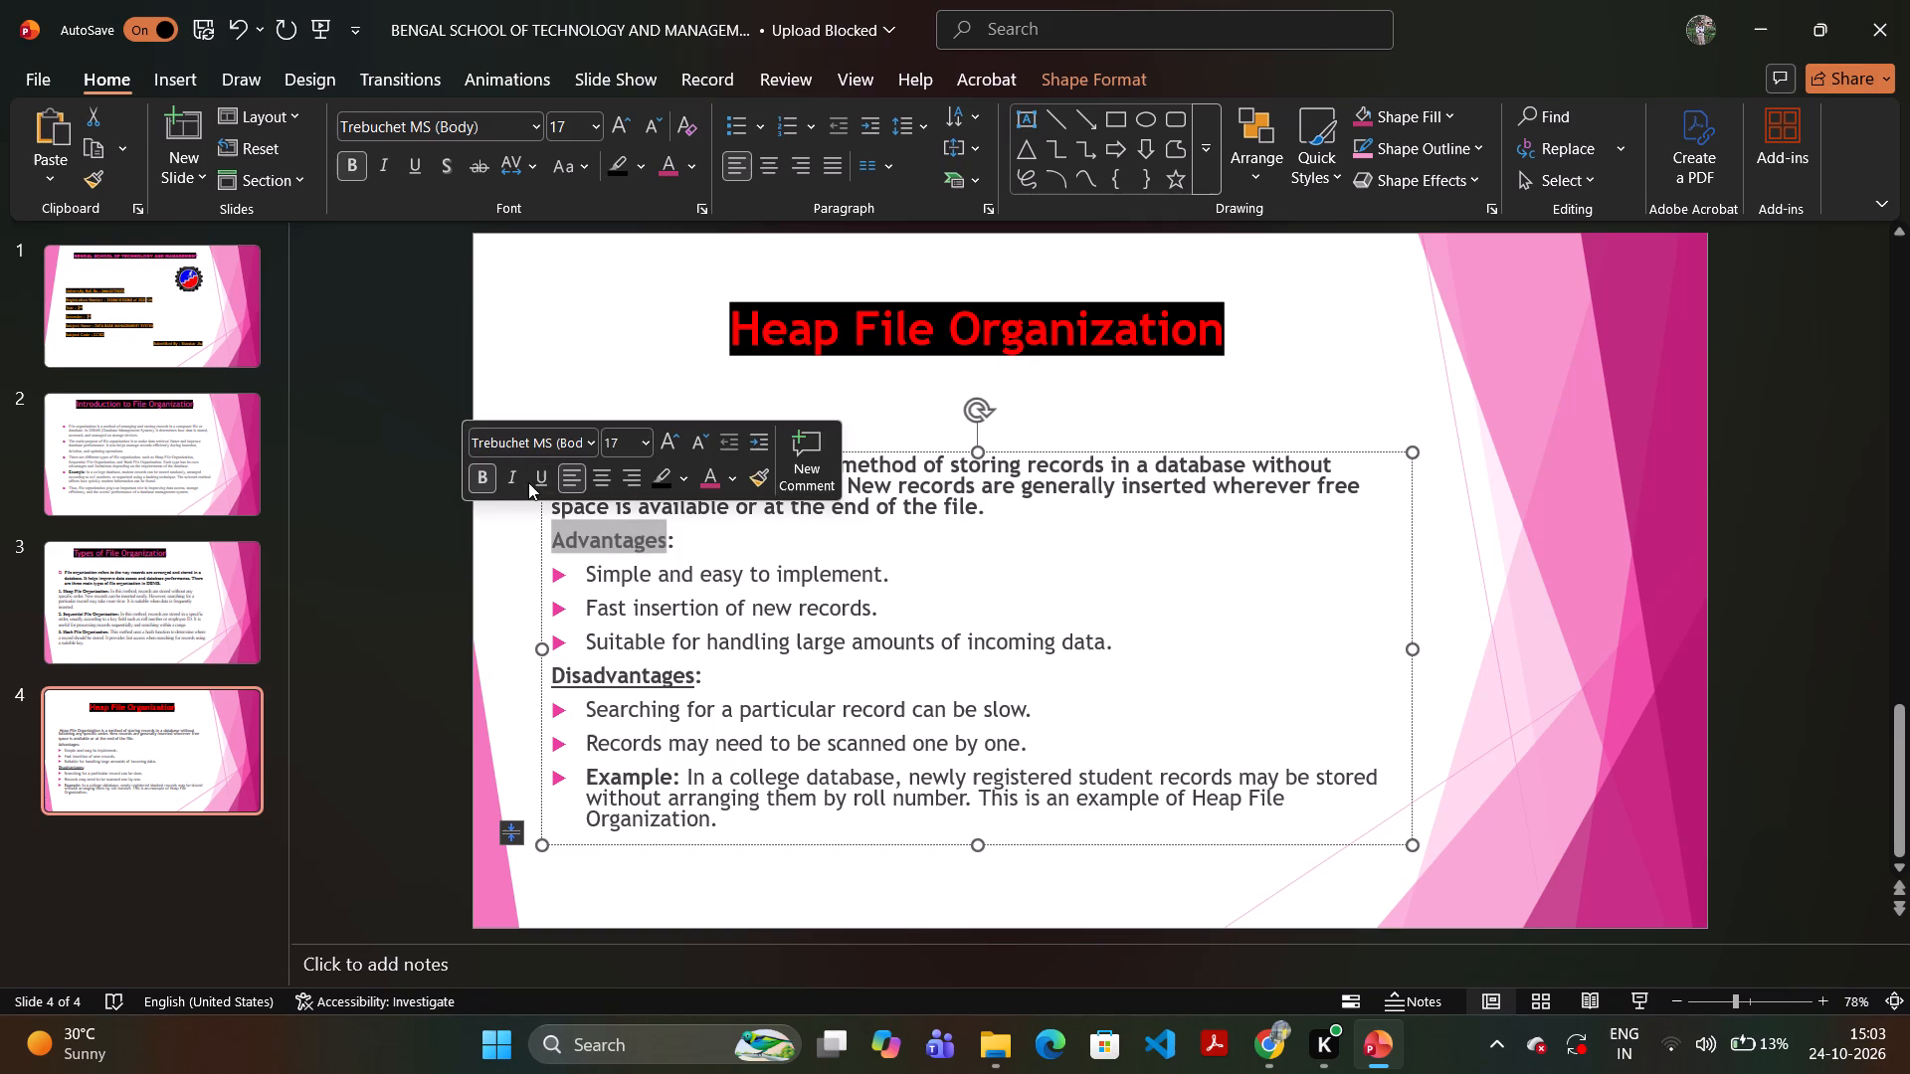
pyautogui.click(536, 479)
pyautogui.click(701, 533)
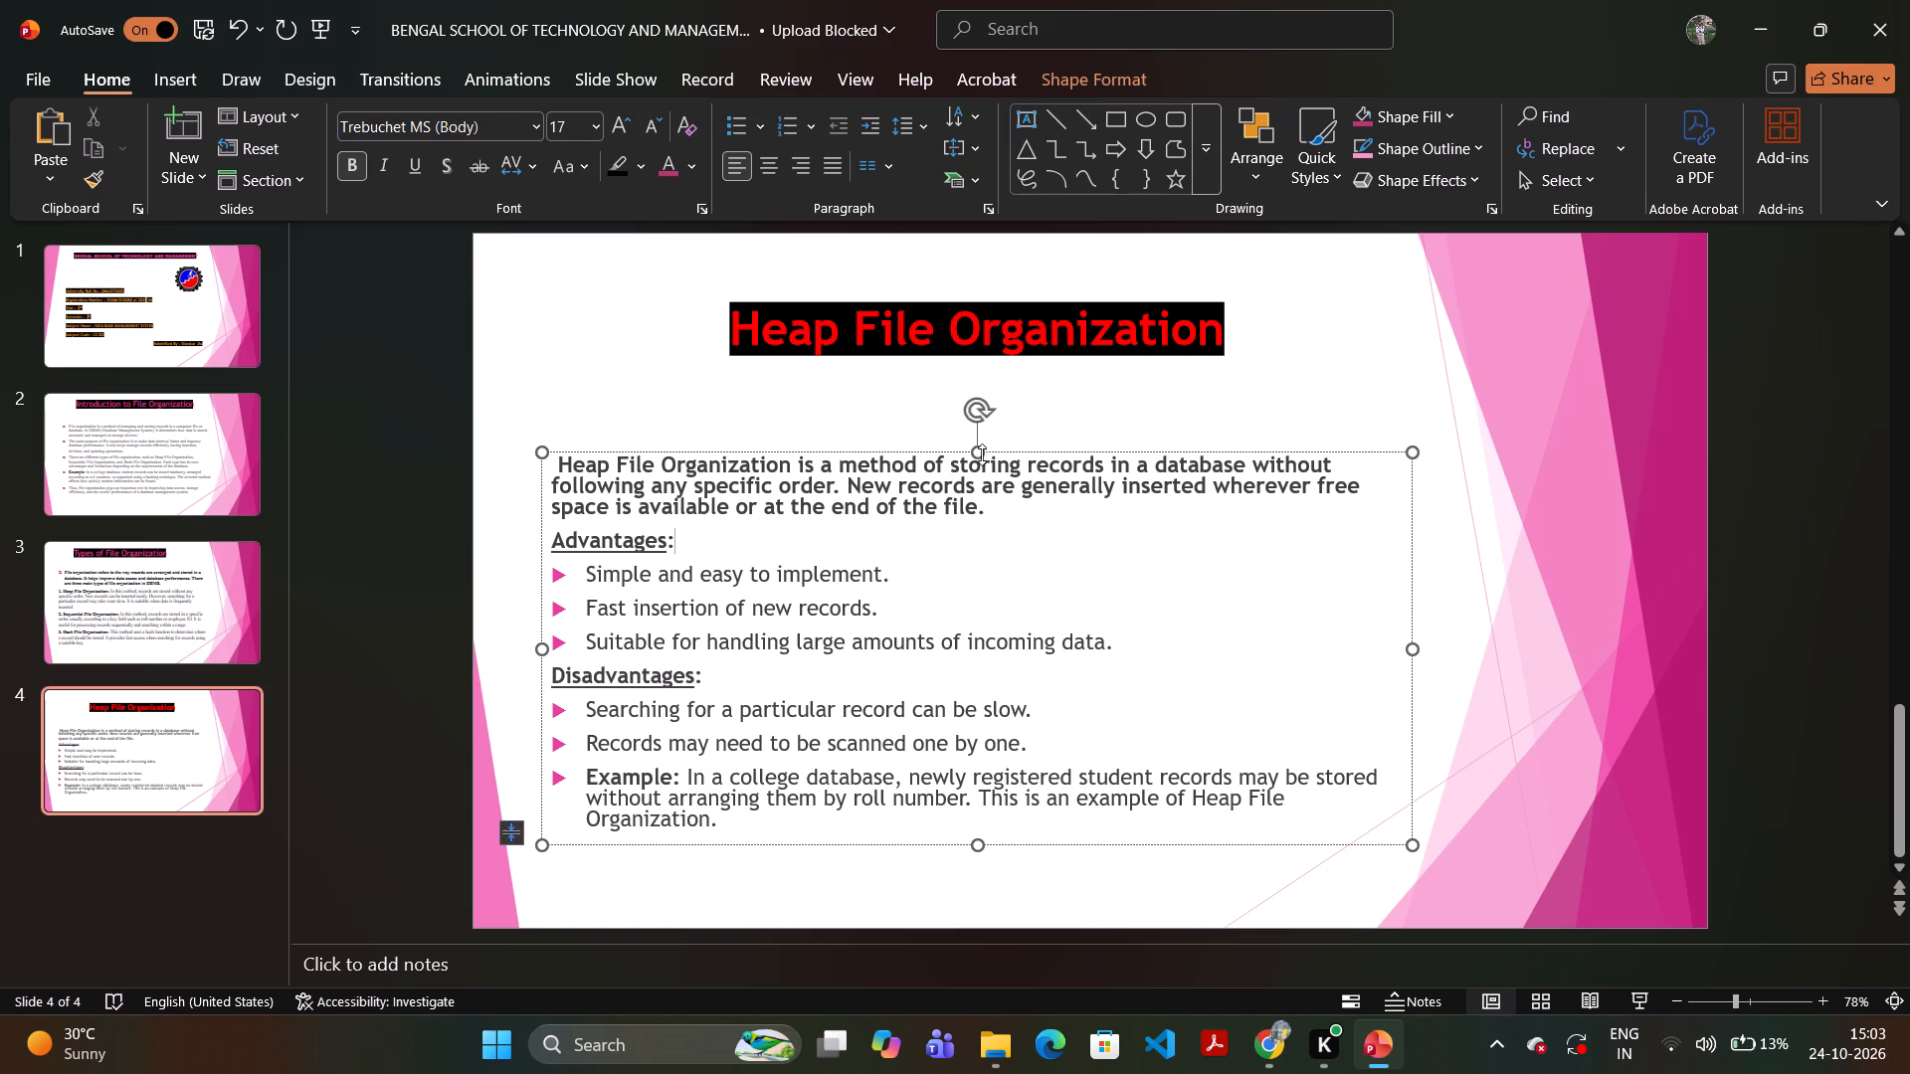
# Enlarge slide 4's body text box by extending its top edge up toward the title and its bottom edge down toward the slide's bottom.
pyautogui.moveTo(979, 449); pyautogui.dragTo(979, 447)
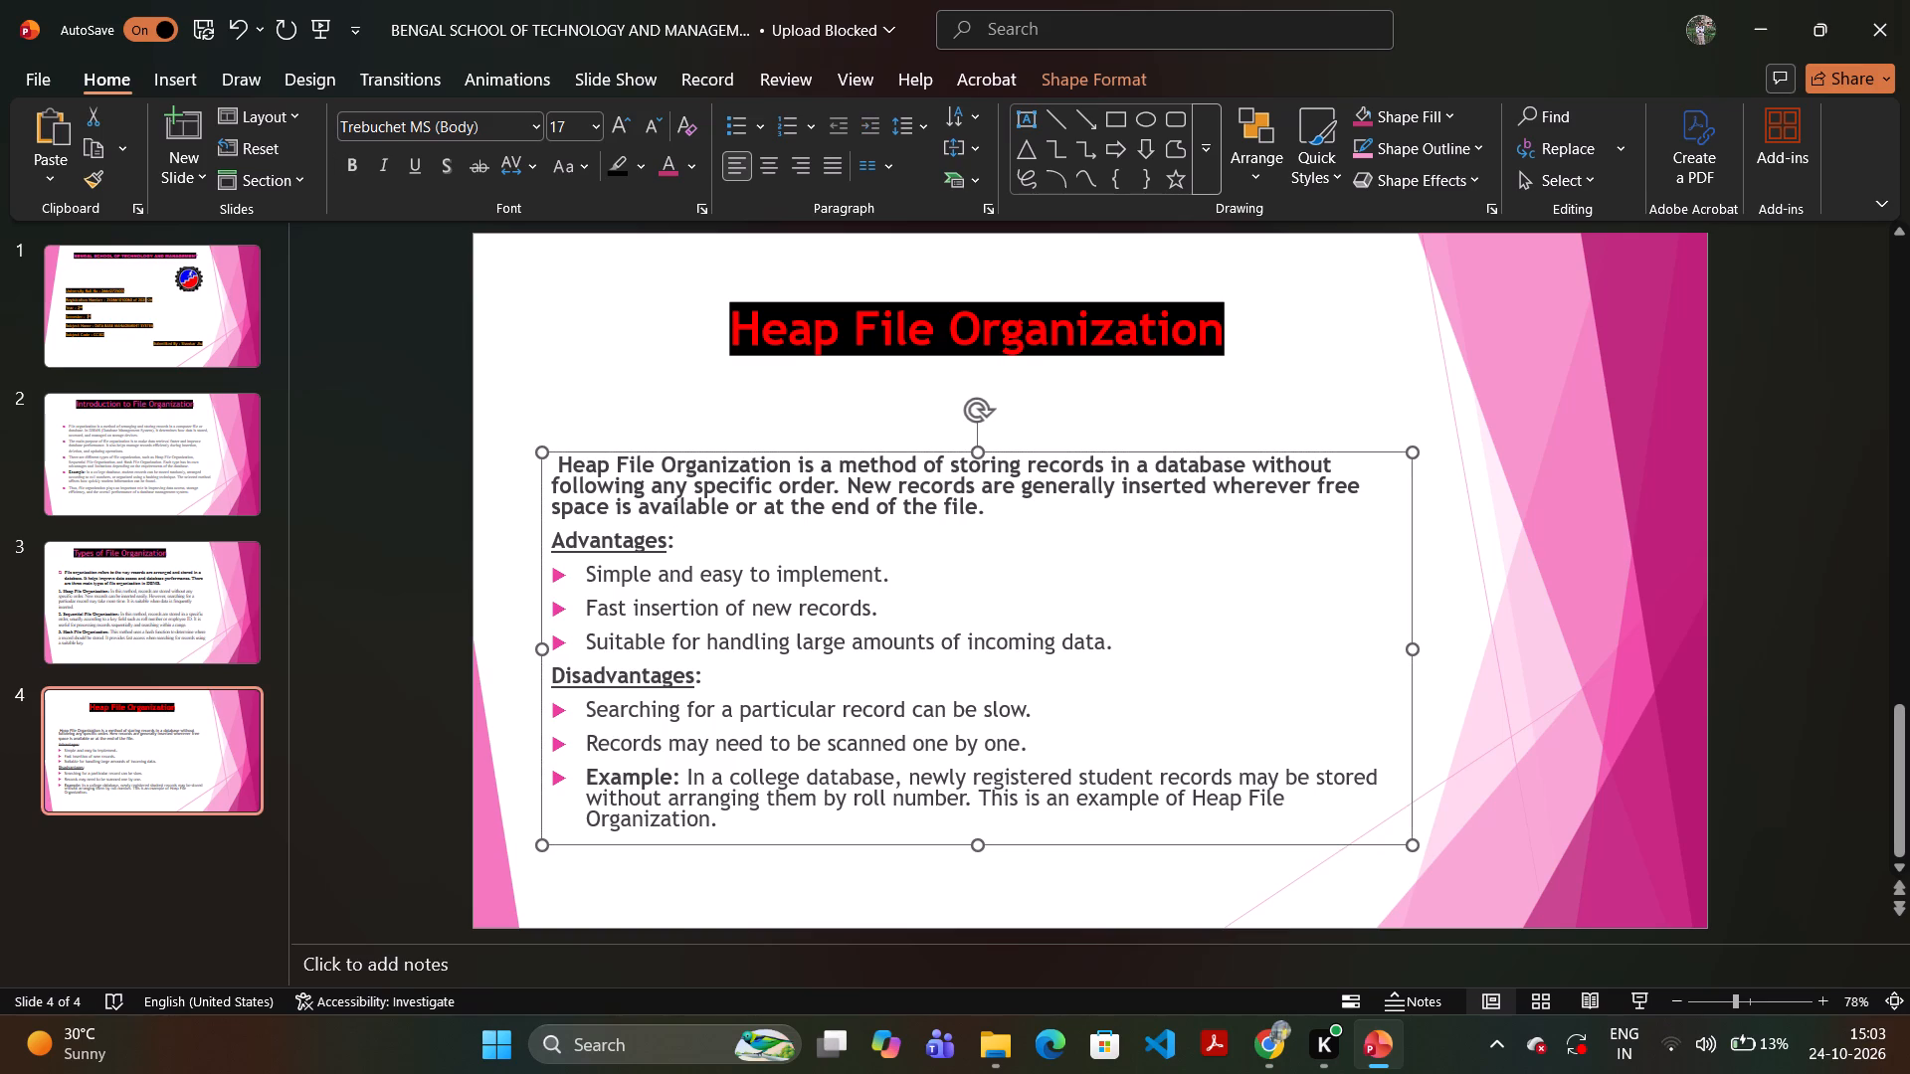
pyautogui.moveTo(979, 447); pyautogui.dragTo(977, 403)
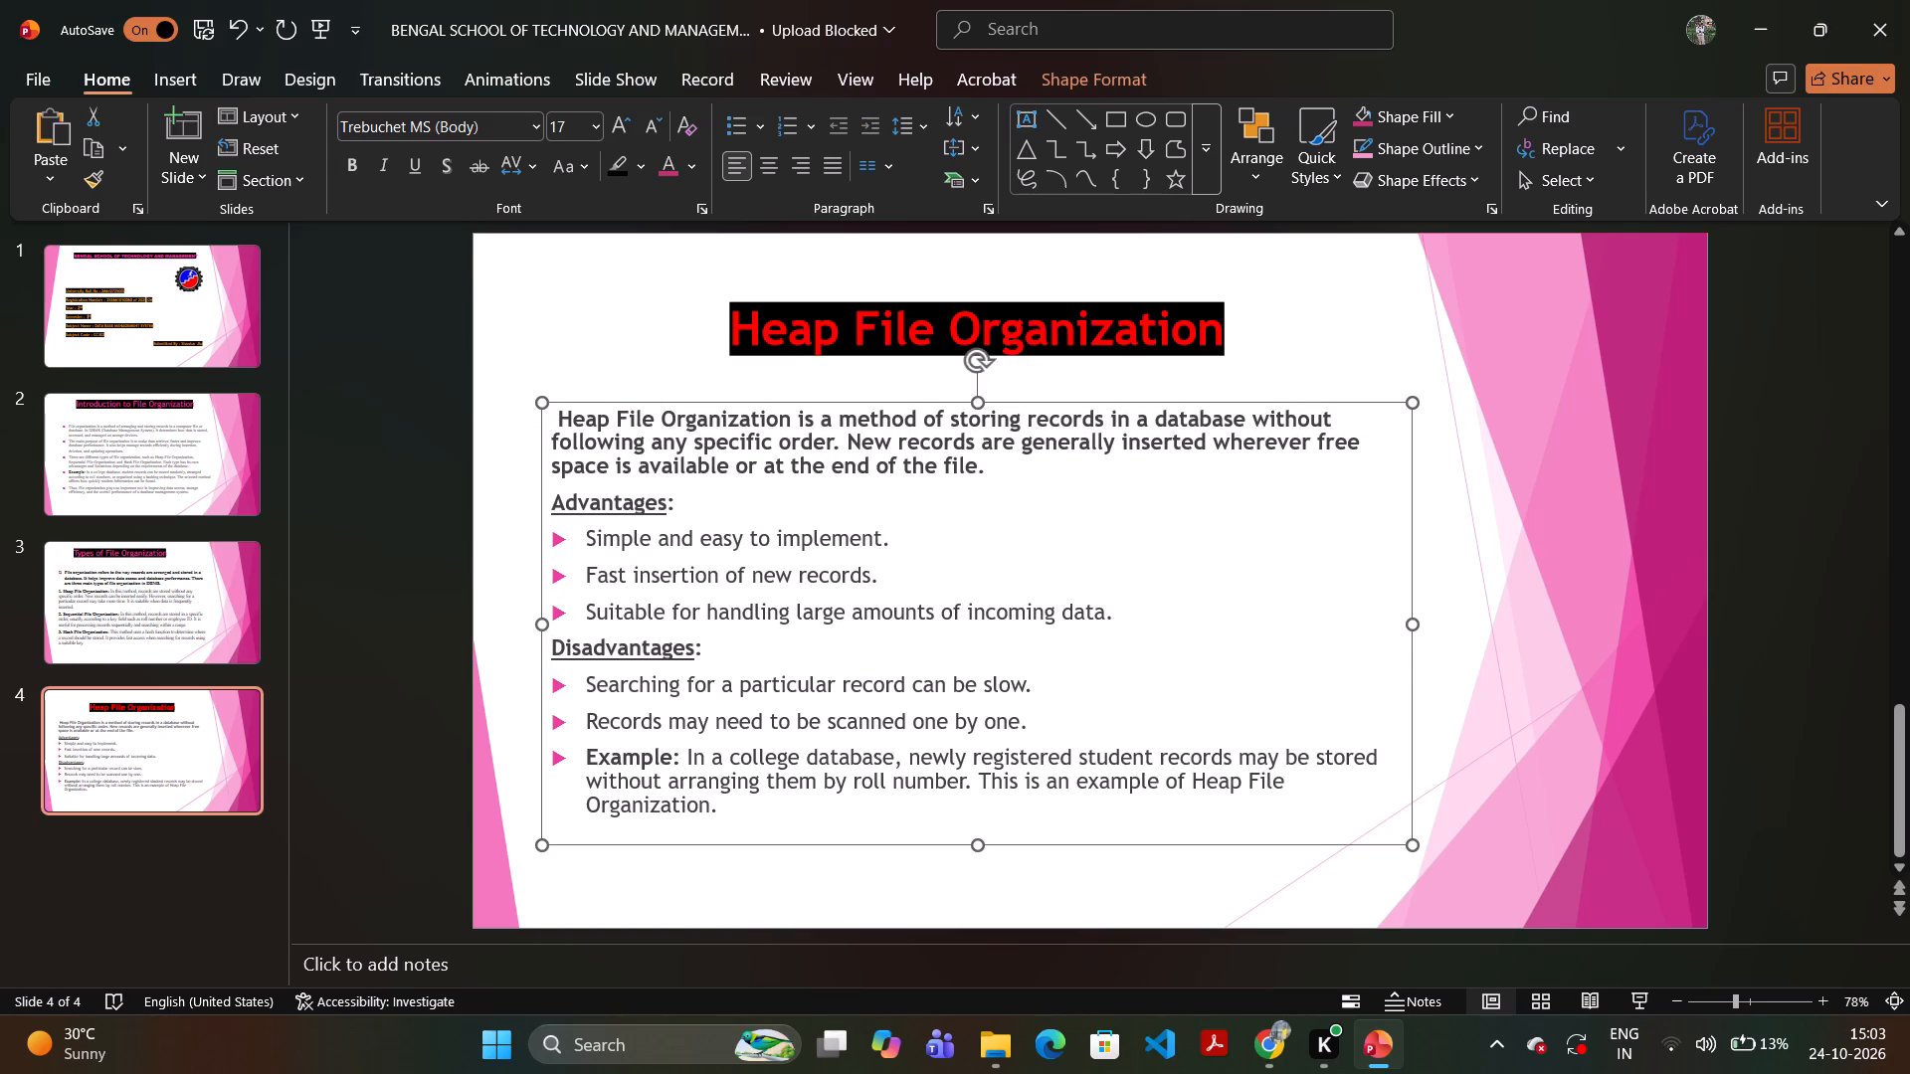
pyautogui.moveTo(979, 844); pyautogui.dragTo(979, 856)
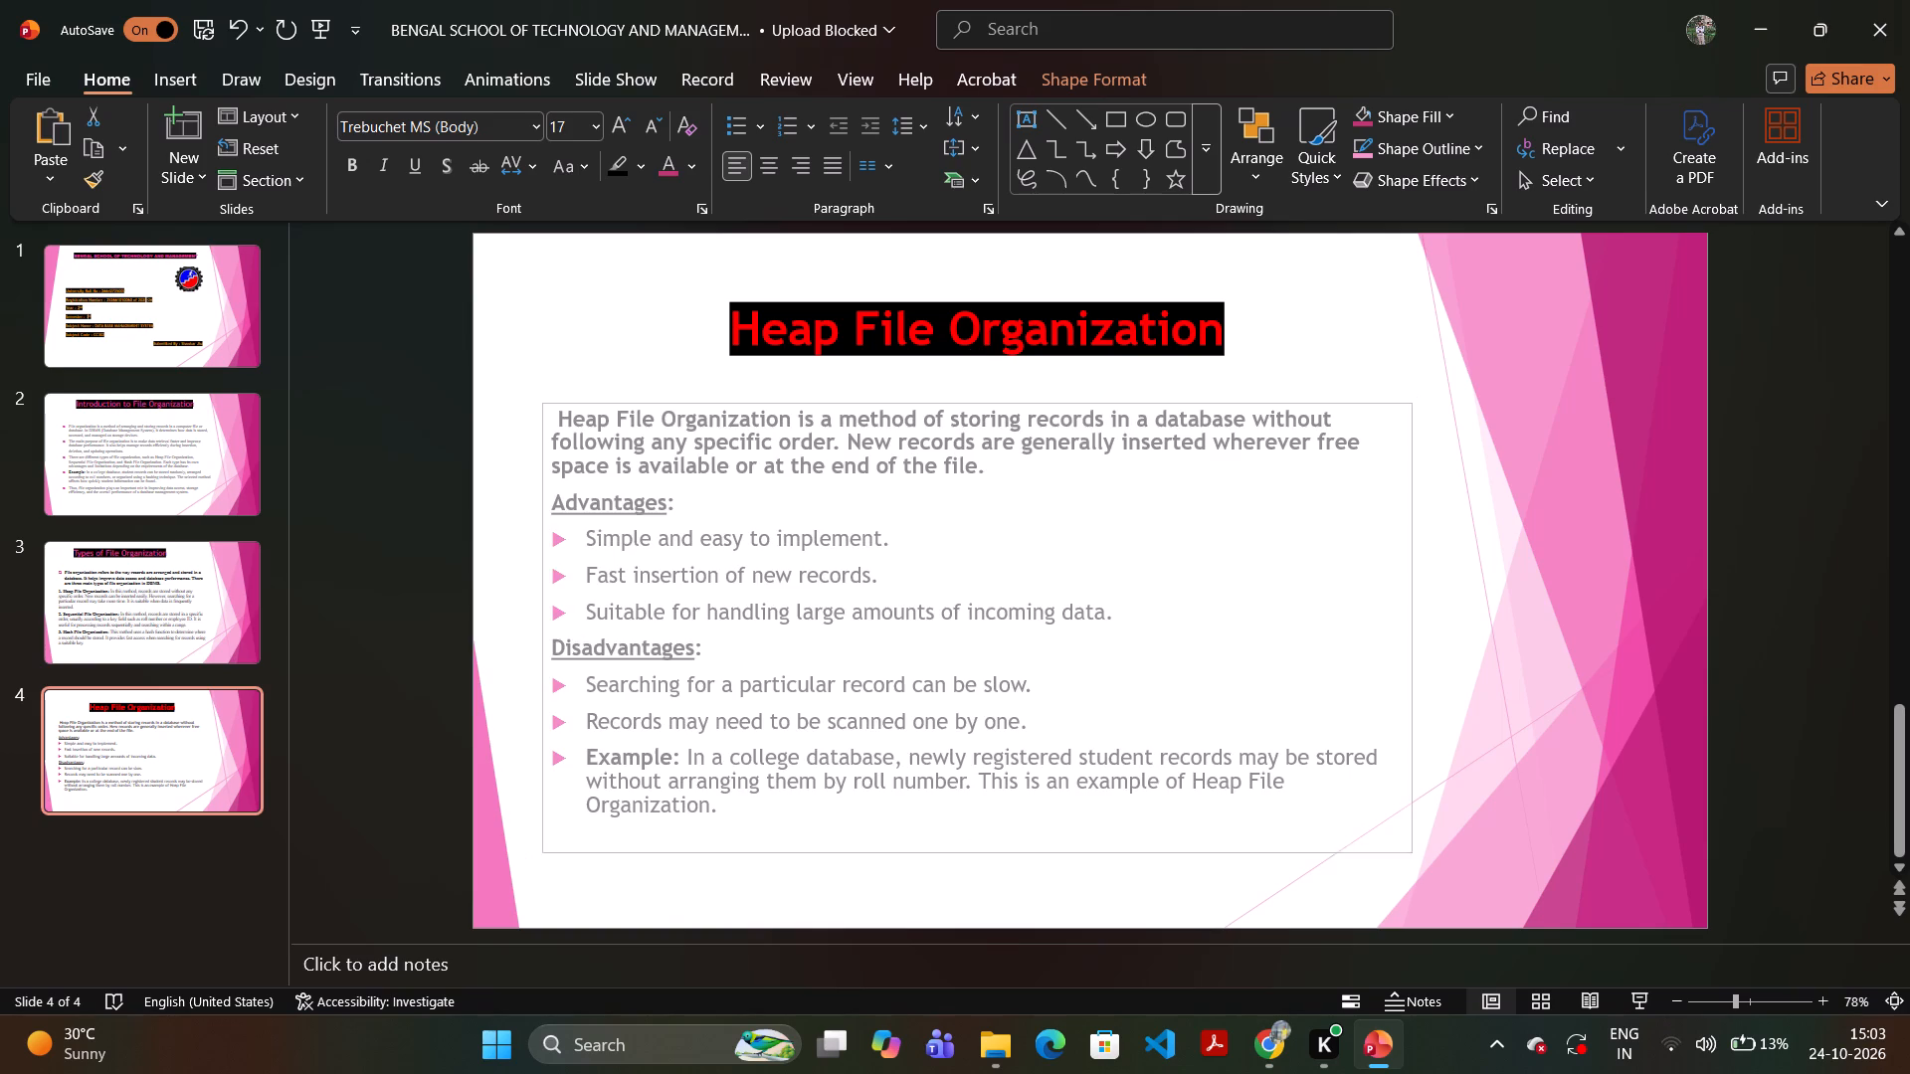
pyautogui.moveTo(979, 856); pyautogui.dragTo(975, 895)
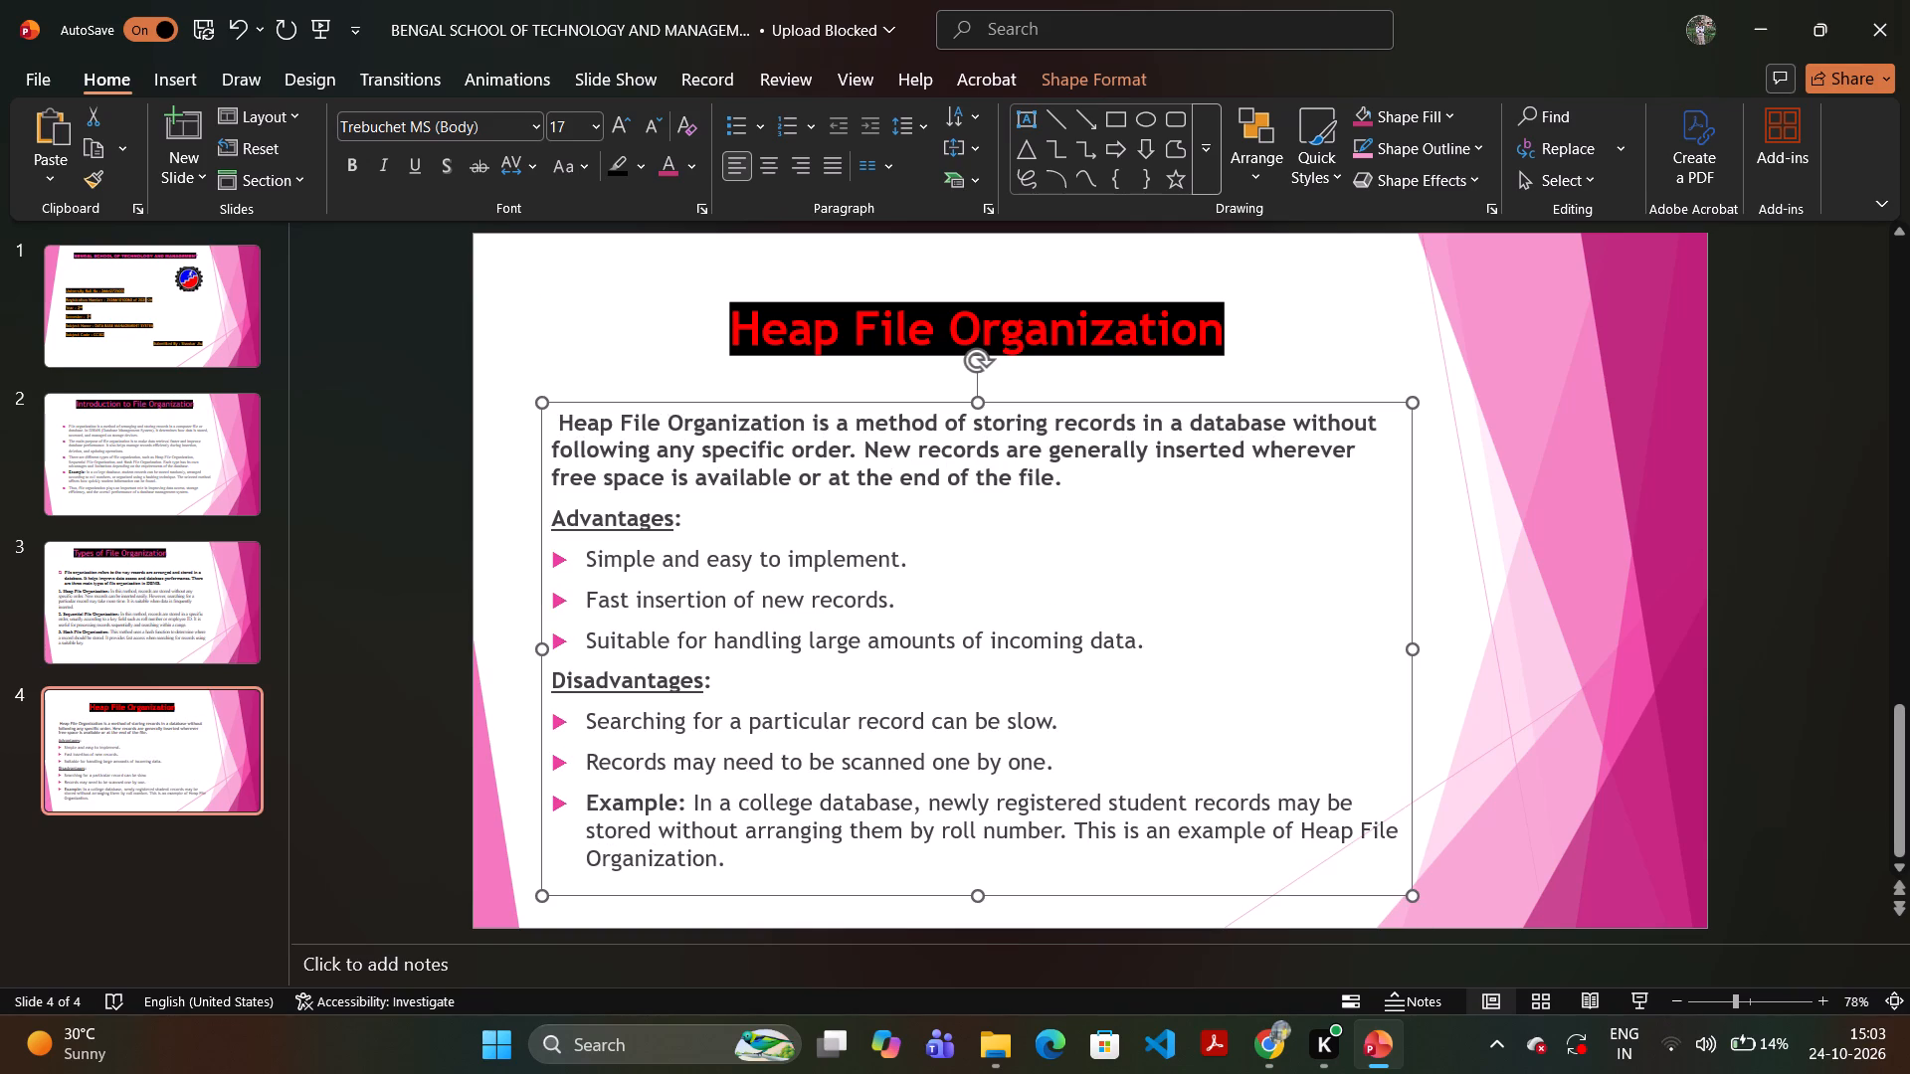
# Set all of slide 4's body text to Times New Roman, matching the body of slide 3.
pyautogui.moveTo(1156, 657); pyautogui.dragTo(667, 554)
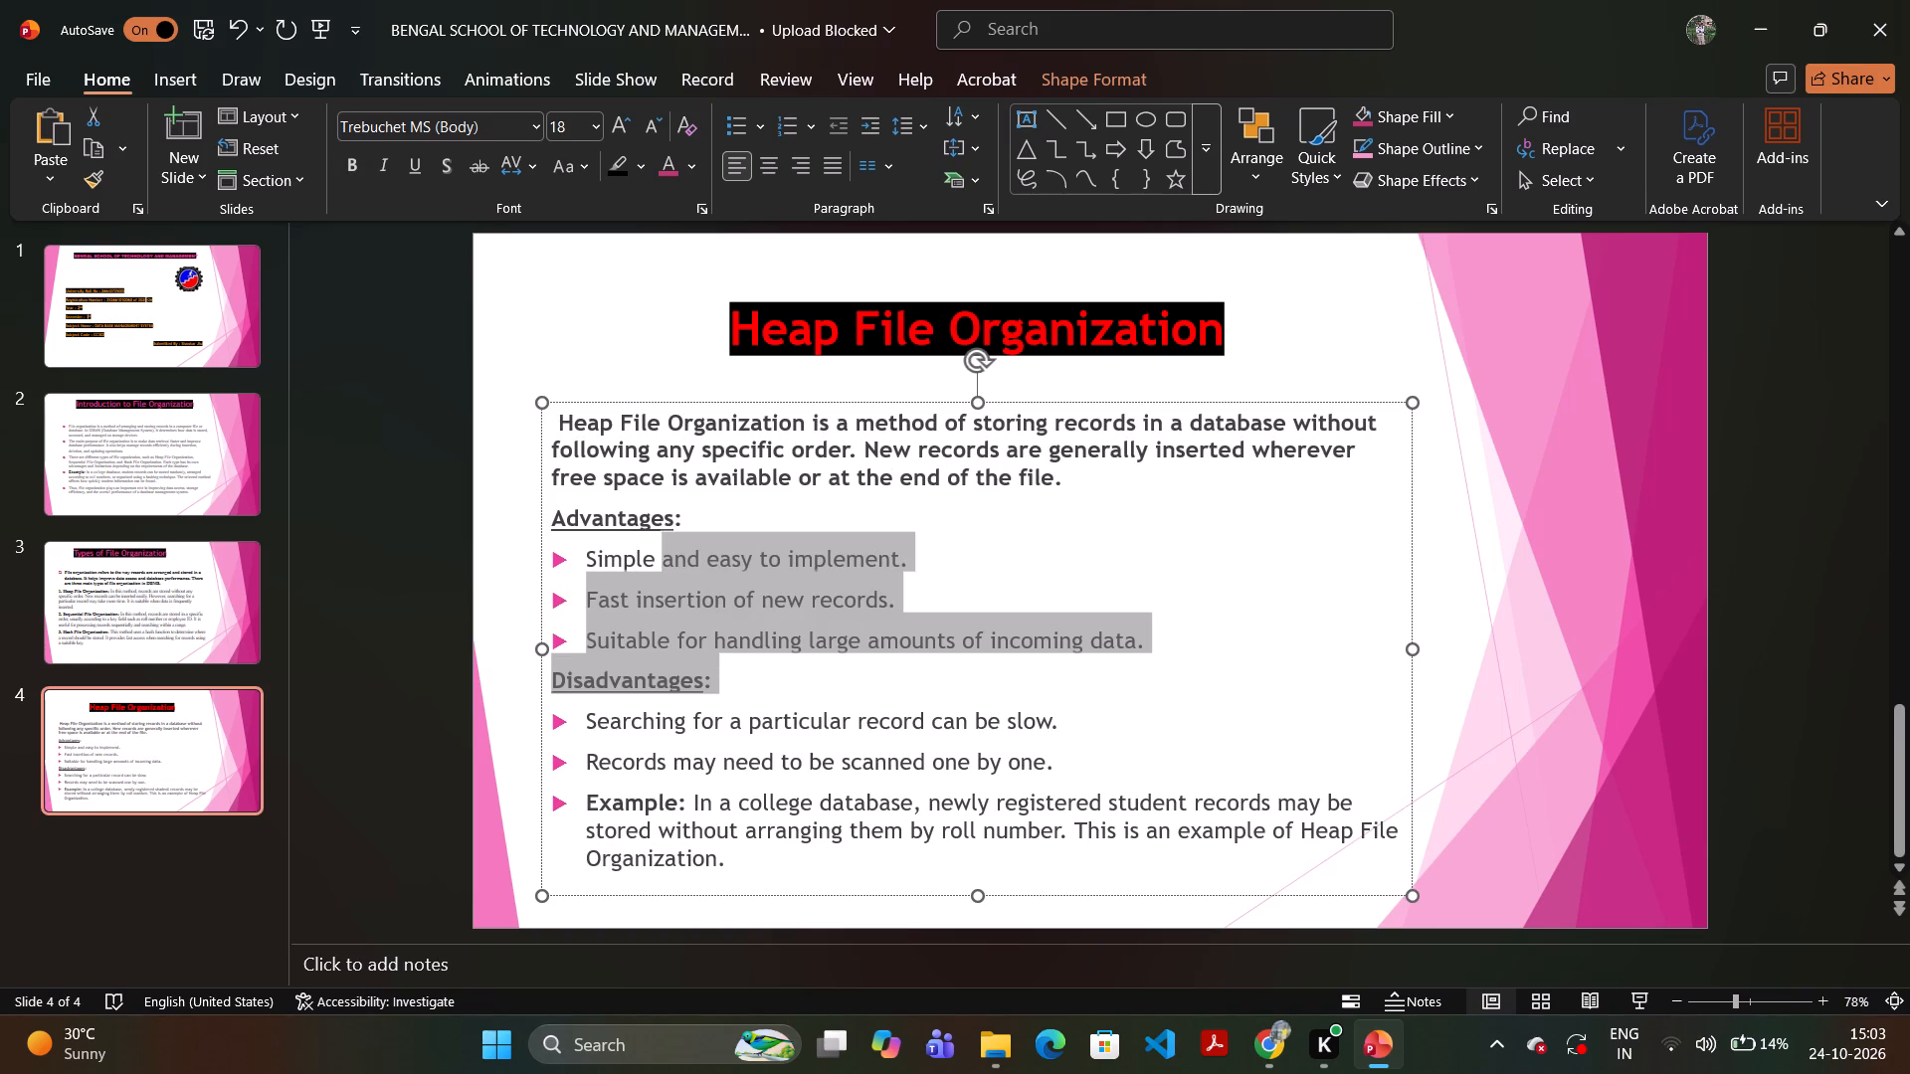
pyautogui.moveTo(667, 554); pyautogui.dragTo(787, 649)
pyautogui.click(787, 649)
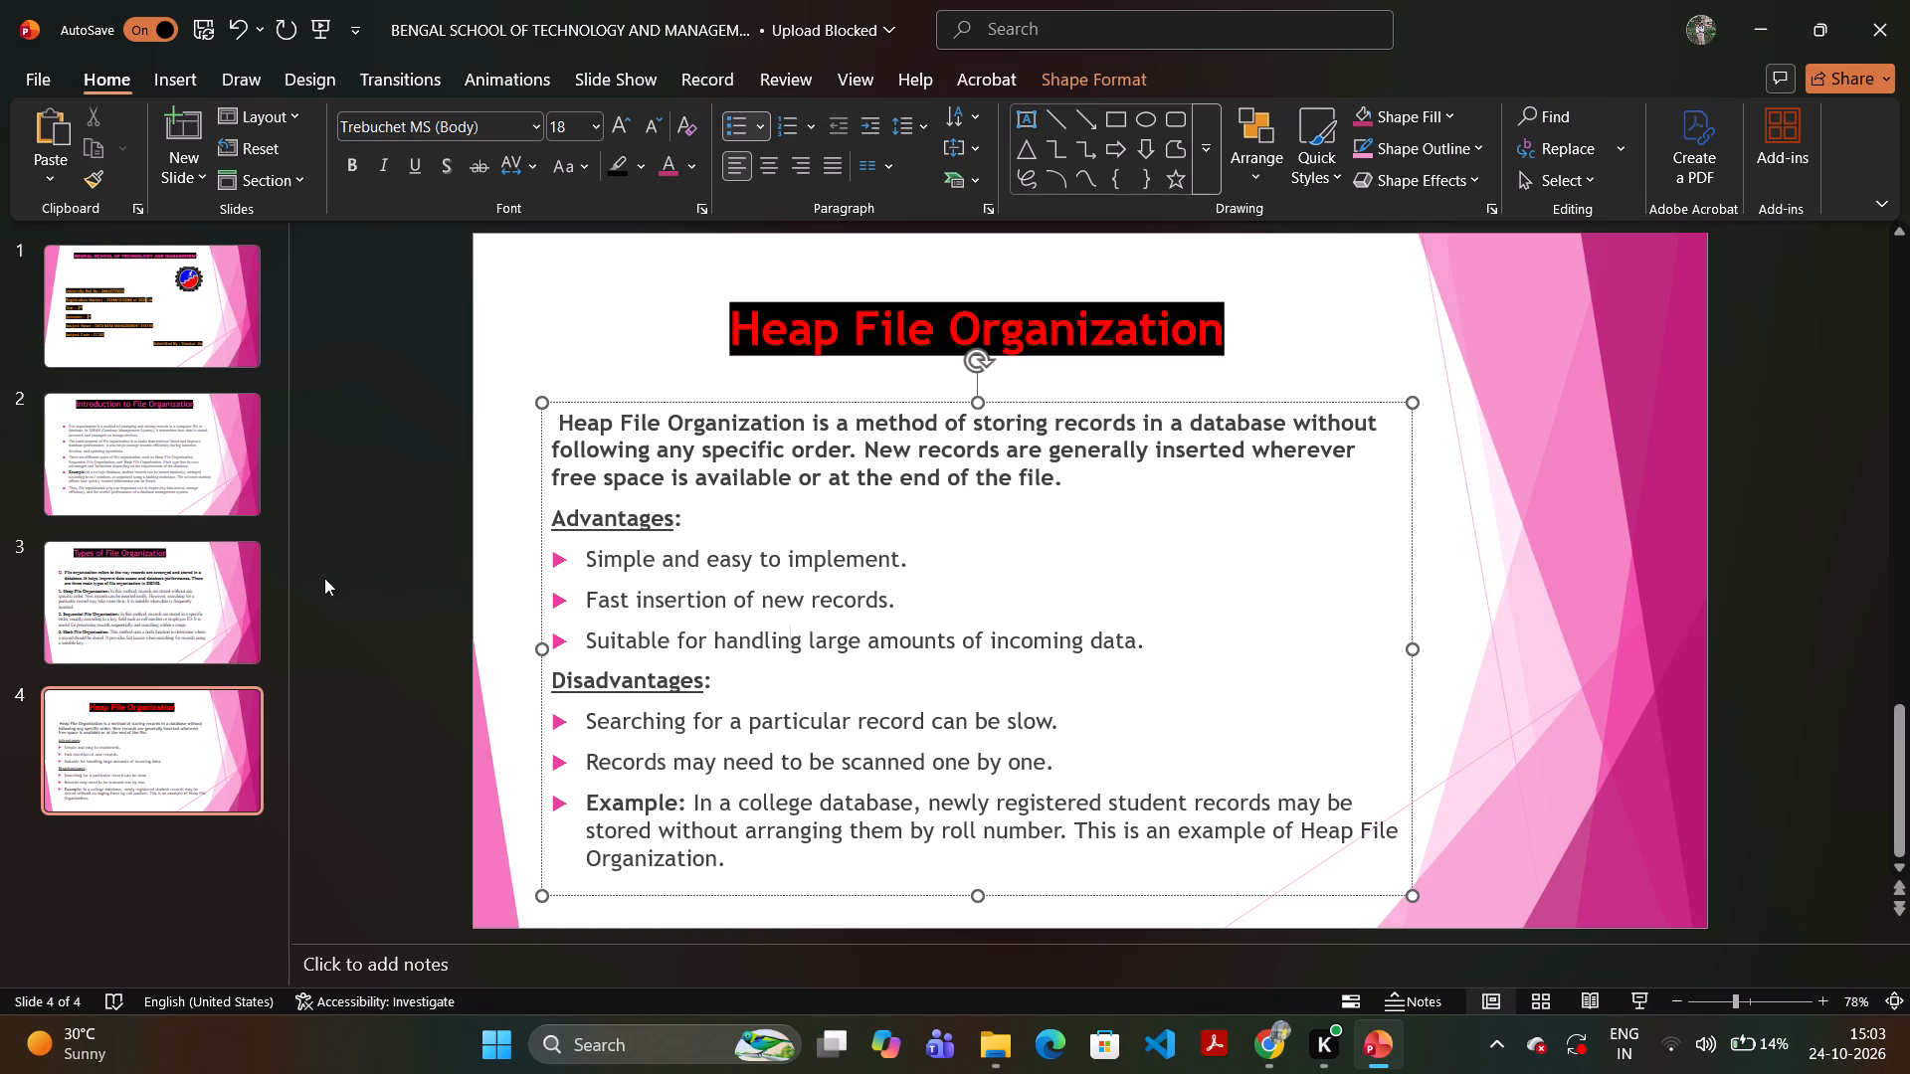
pyautogui.click(204, 616)
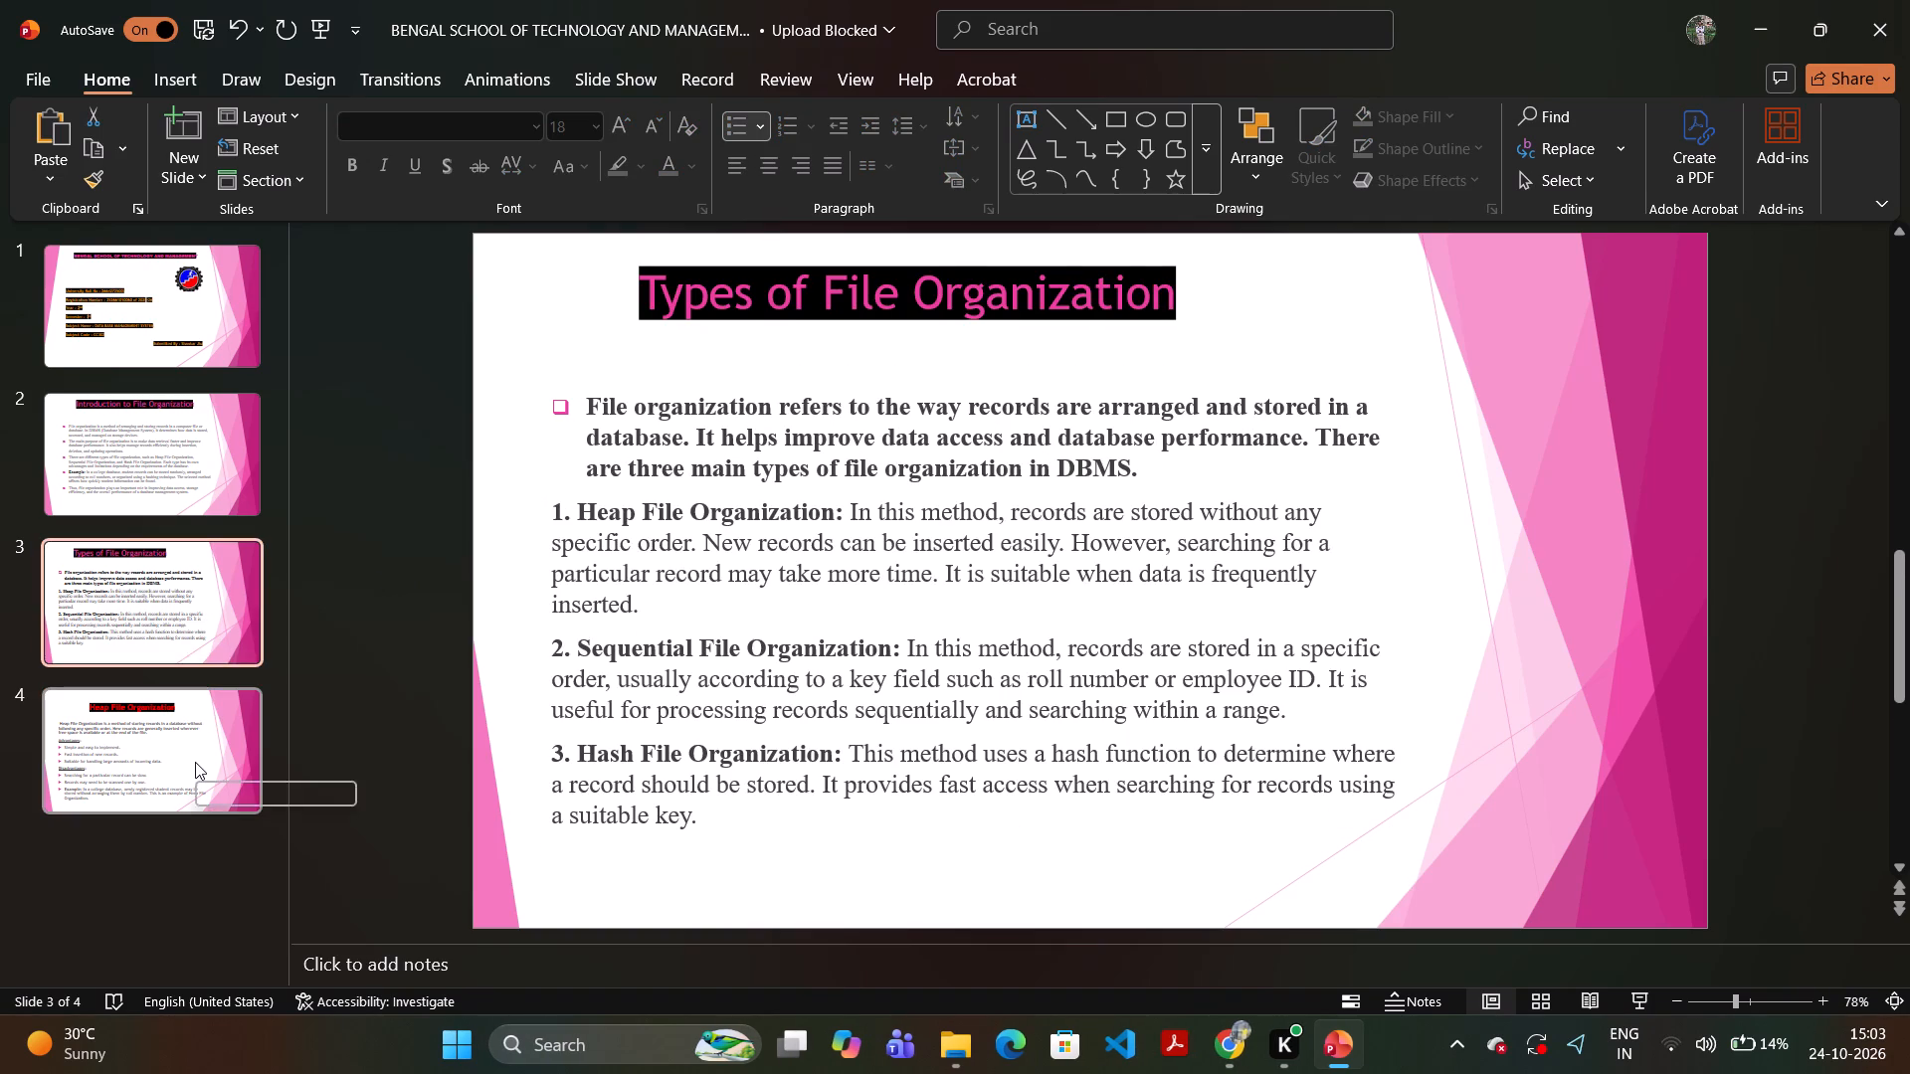
pyautogui.click(195, 762)
pyautogui.click(777, 745)
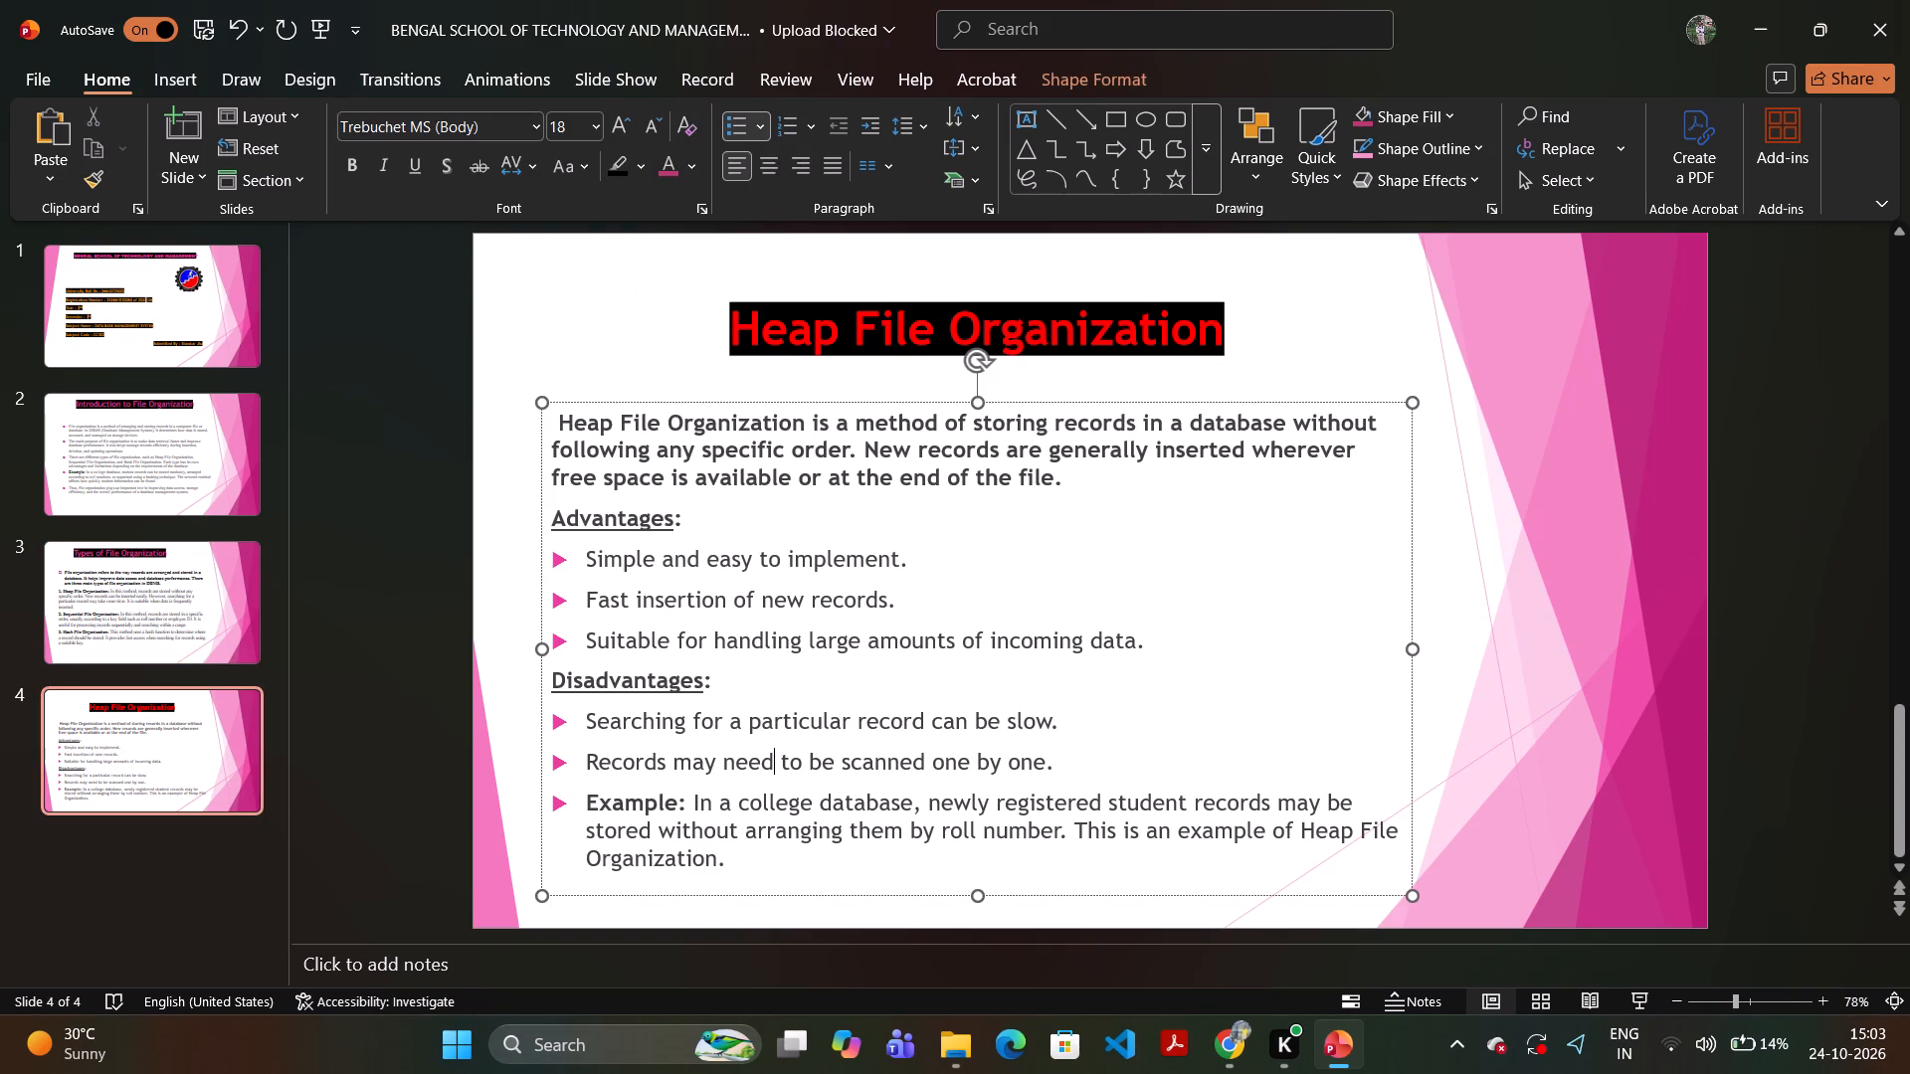
pyautogui.hotkey('ctrl', 'a')
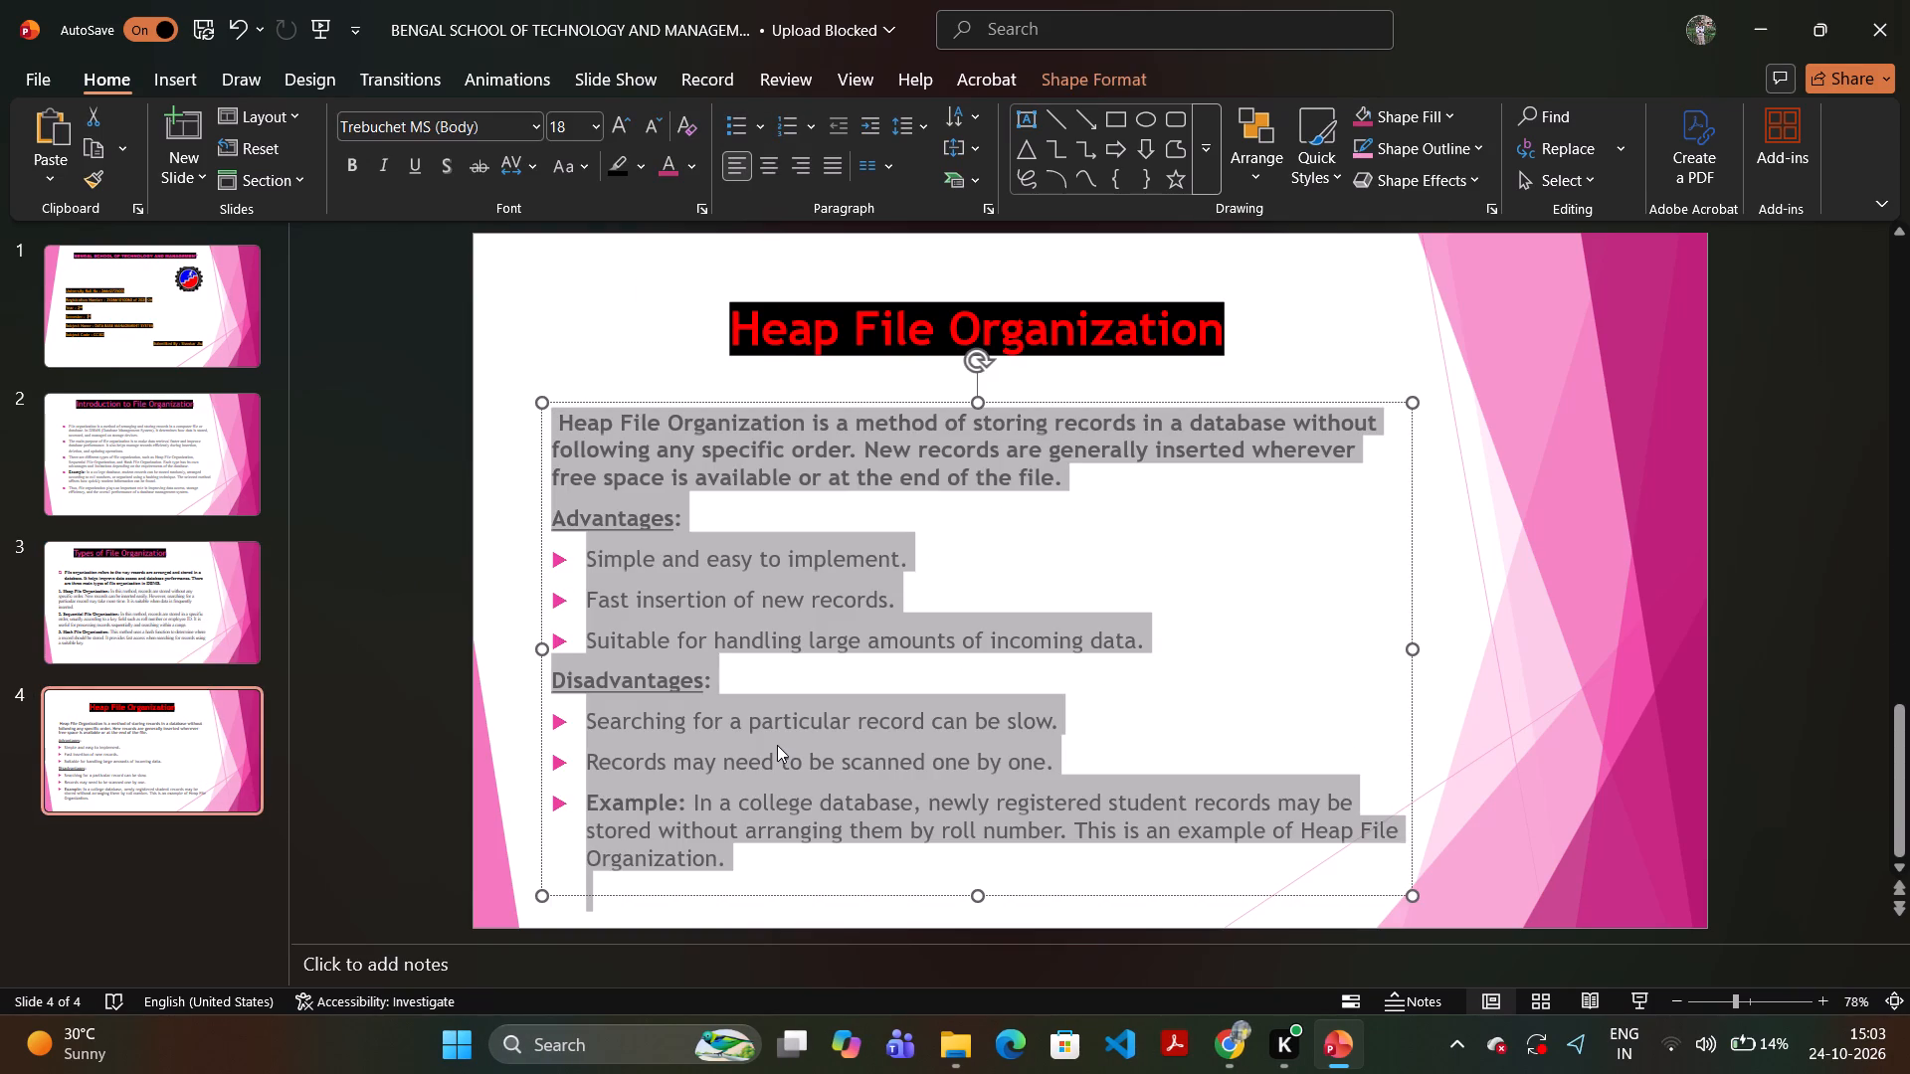
pyautogui.click(476, 138)
pyautogui.click(478, 127)
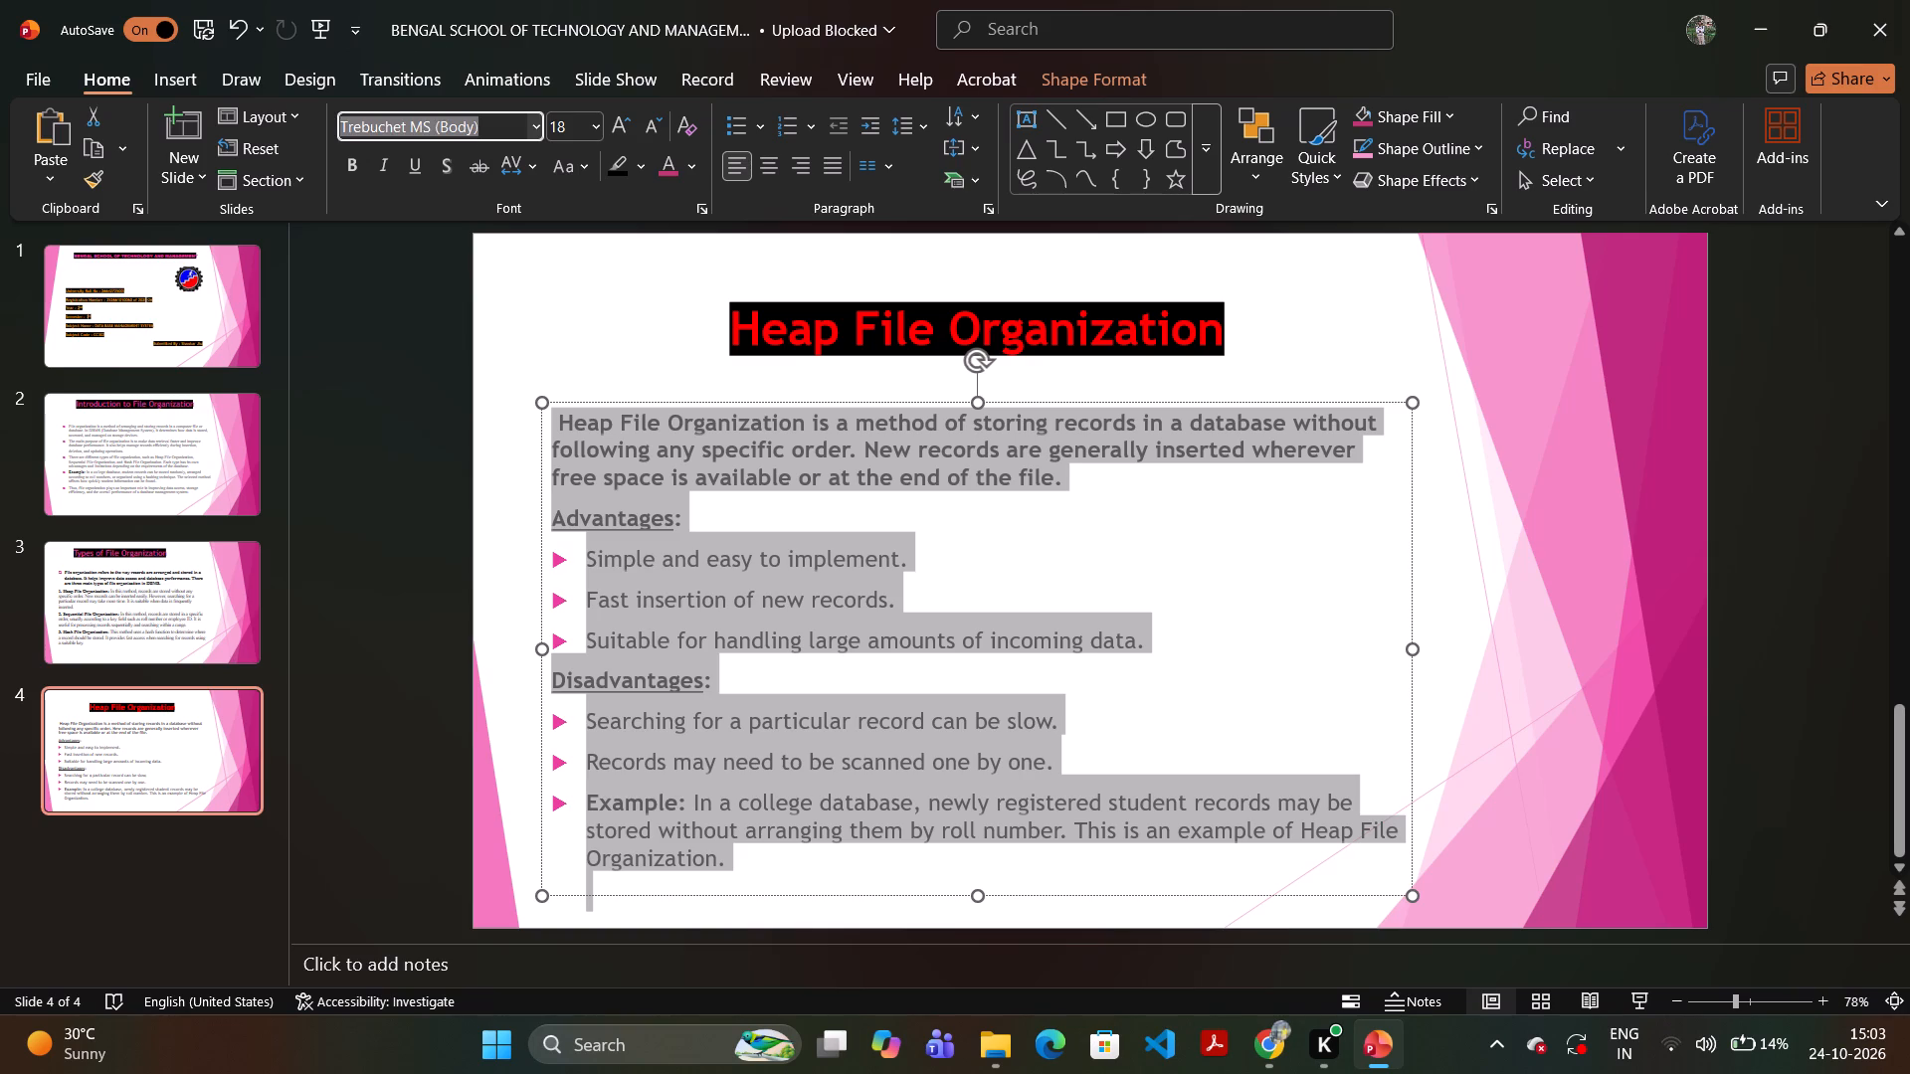
pyautogui.write('times')
pyautogui.press('Return')
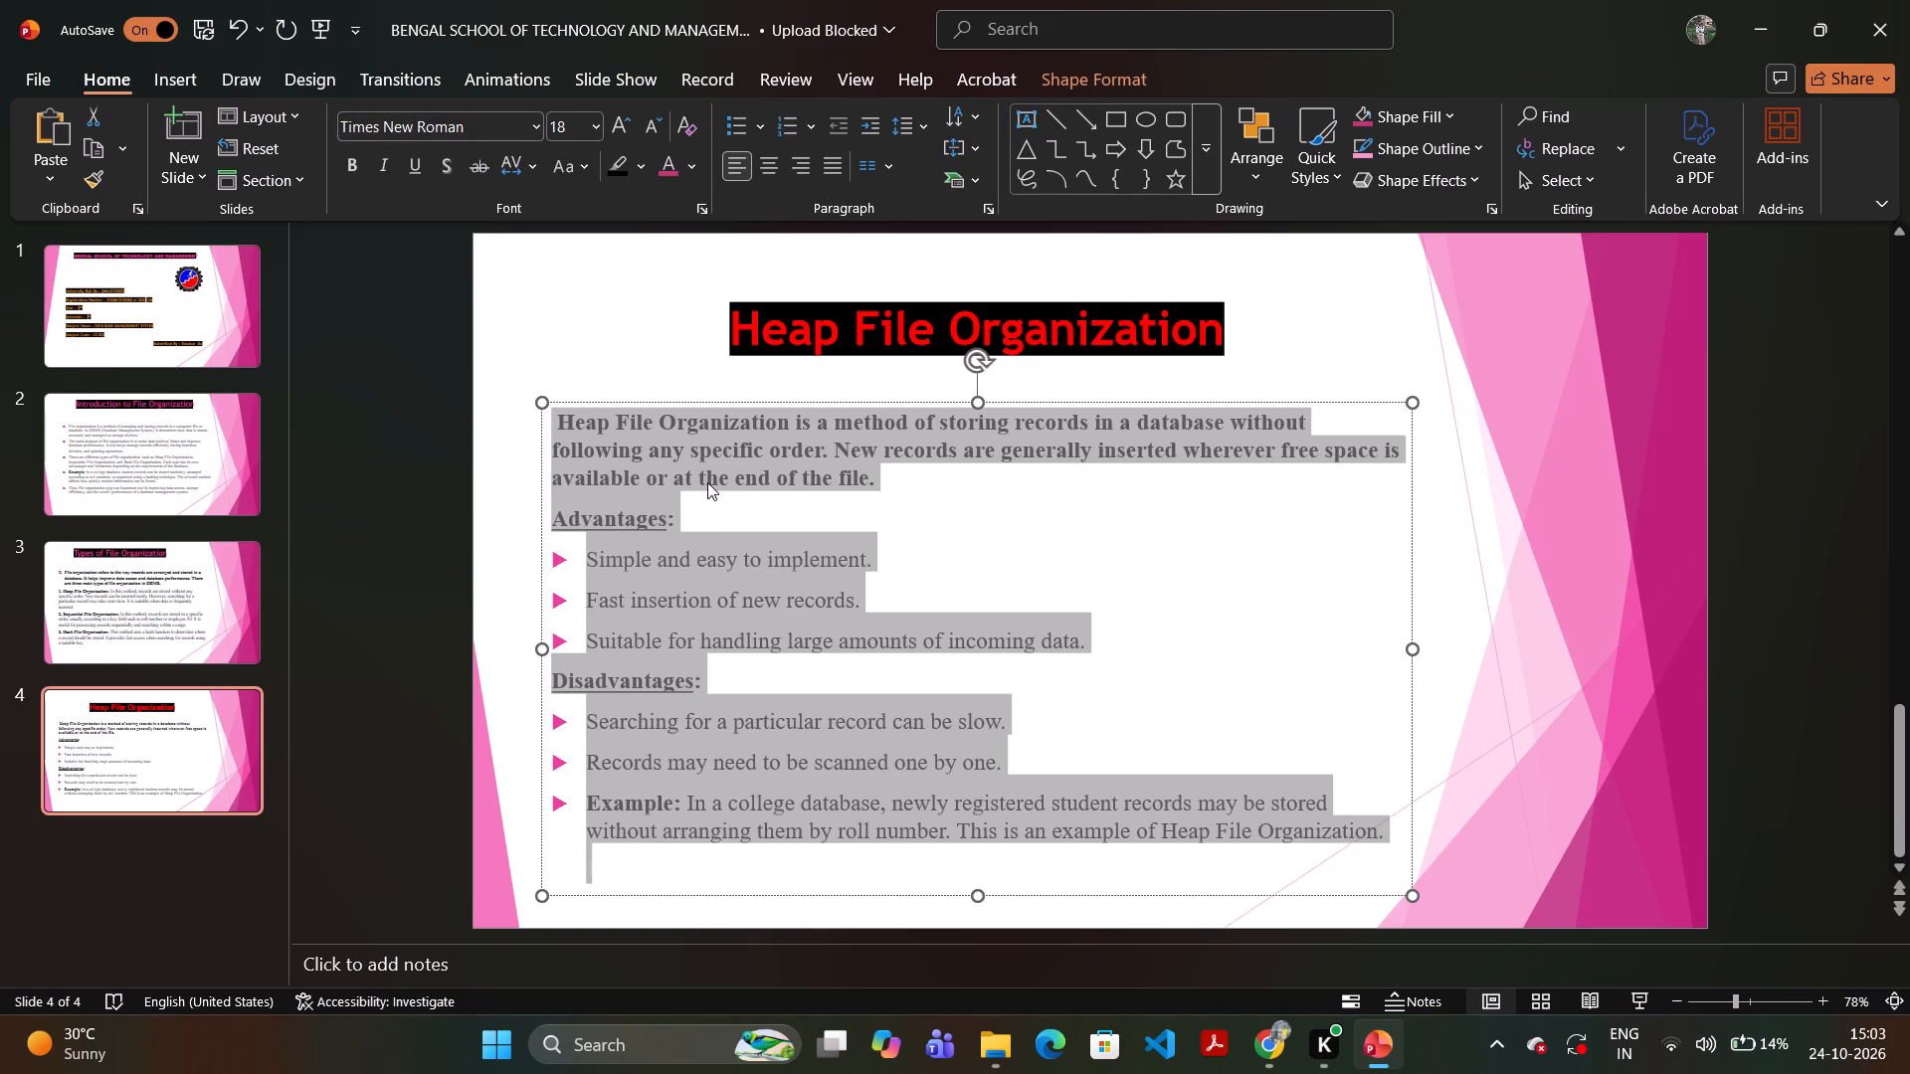
pyautogui.click(1077, 657)
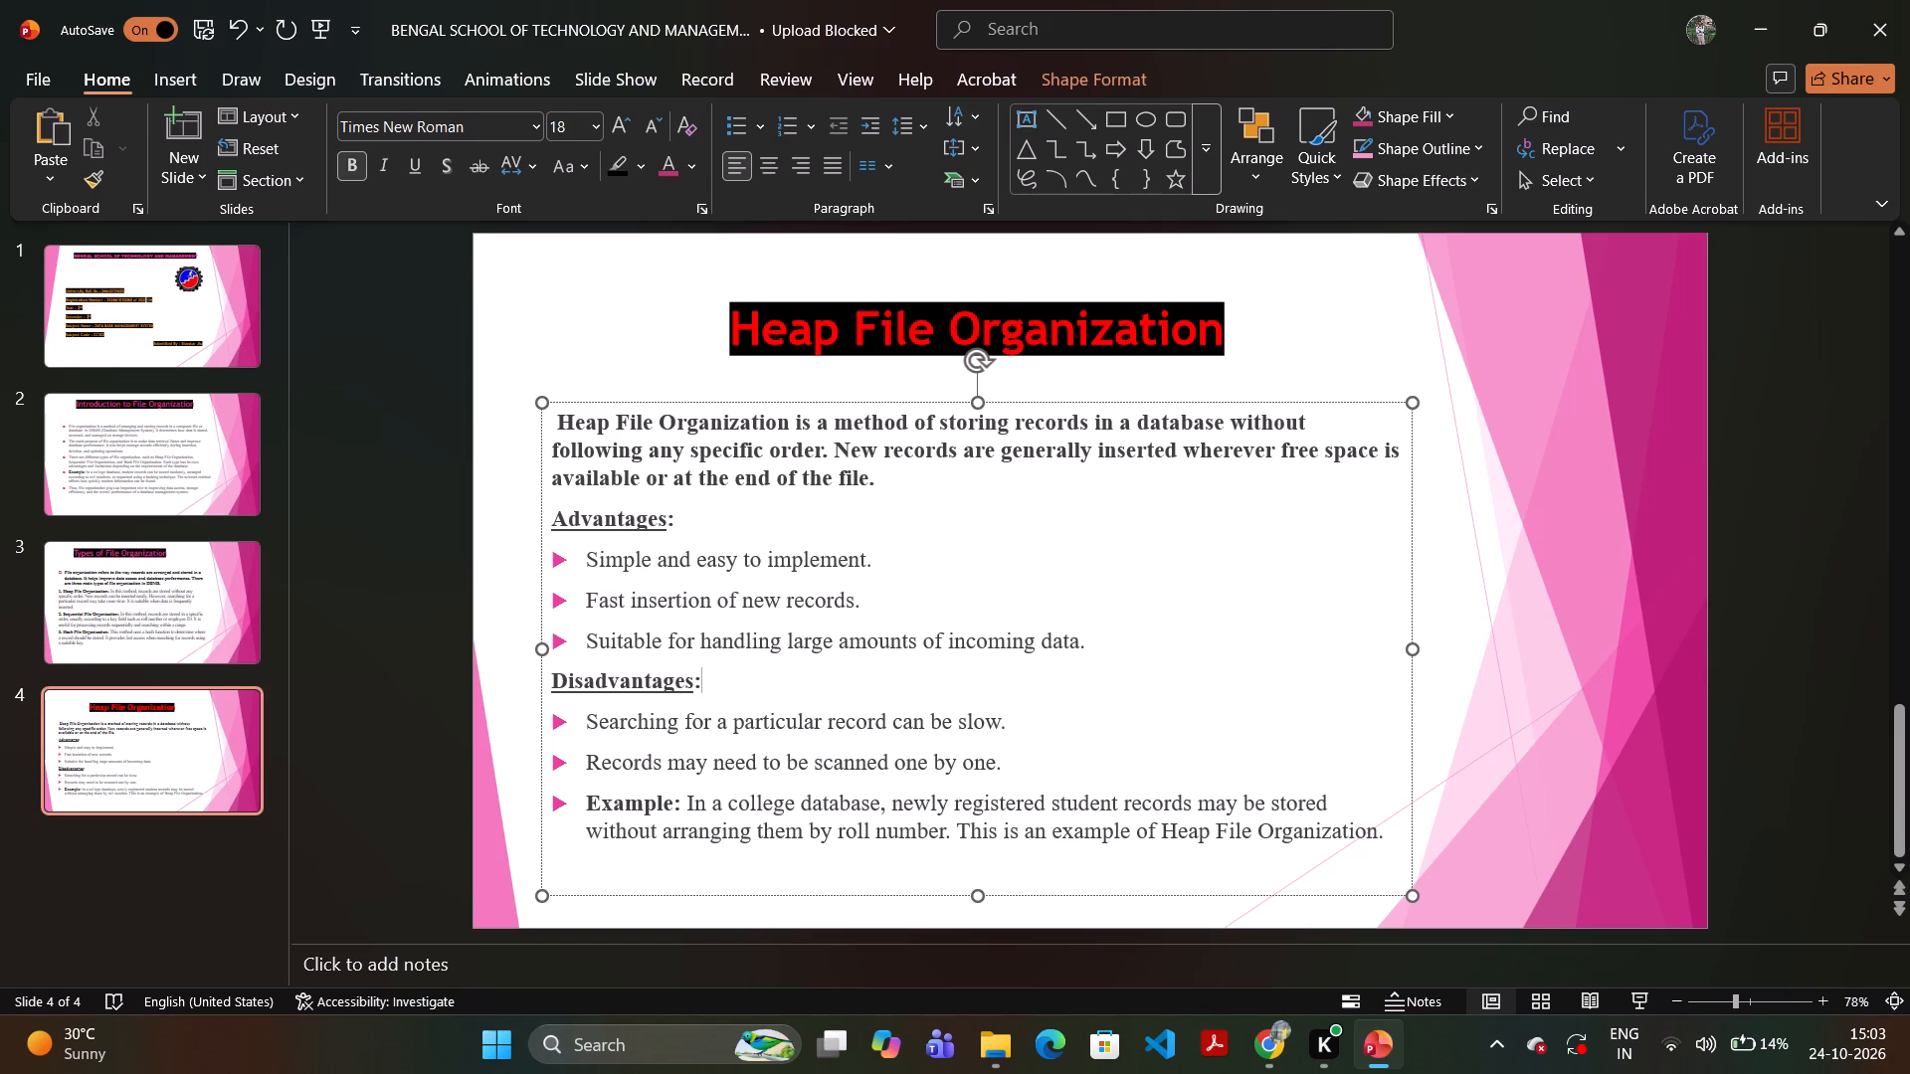
# Recolor slide 4's title "Heap File Organization" with the darkest shade of the pink theme color.
pyautogui.click(887, 312)
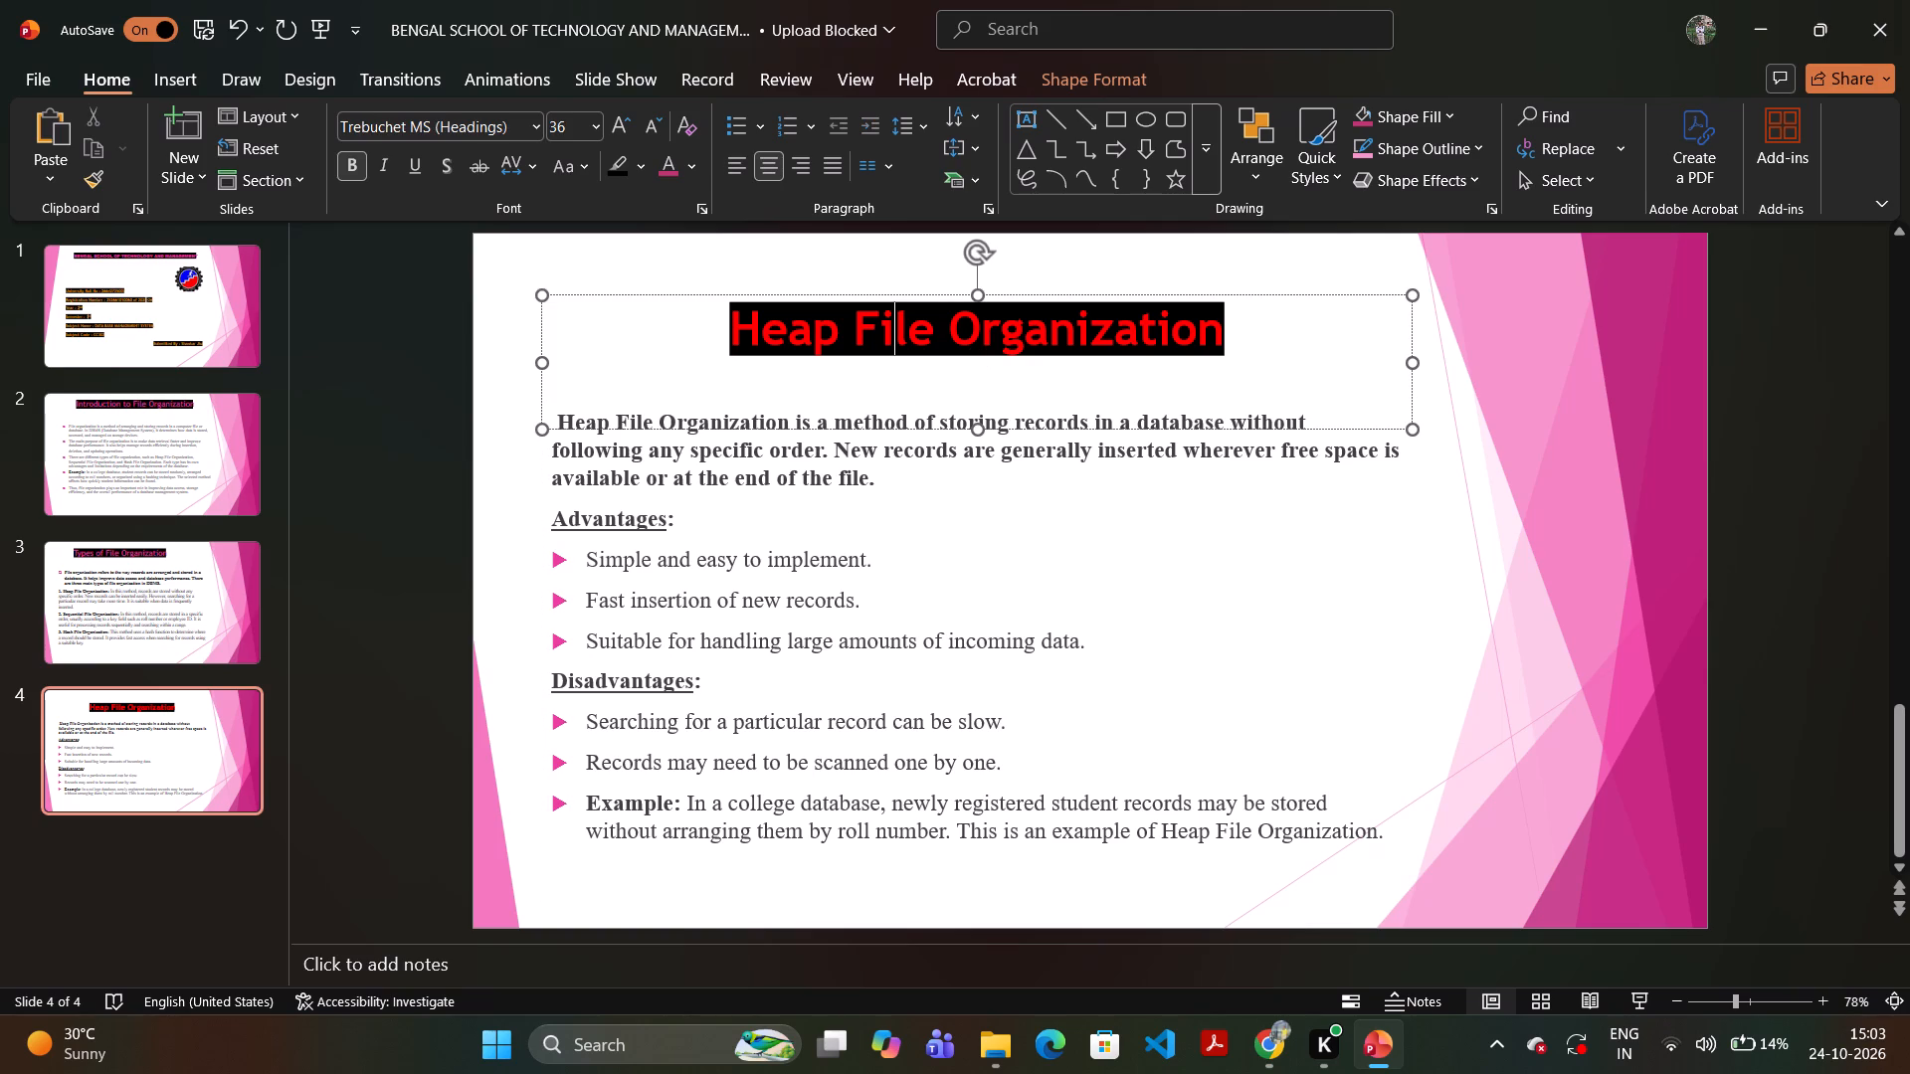
pyautogui.moveTo(1209, 327); pyautogui.dragTo(826, 303)
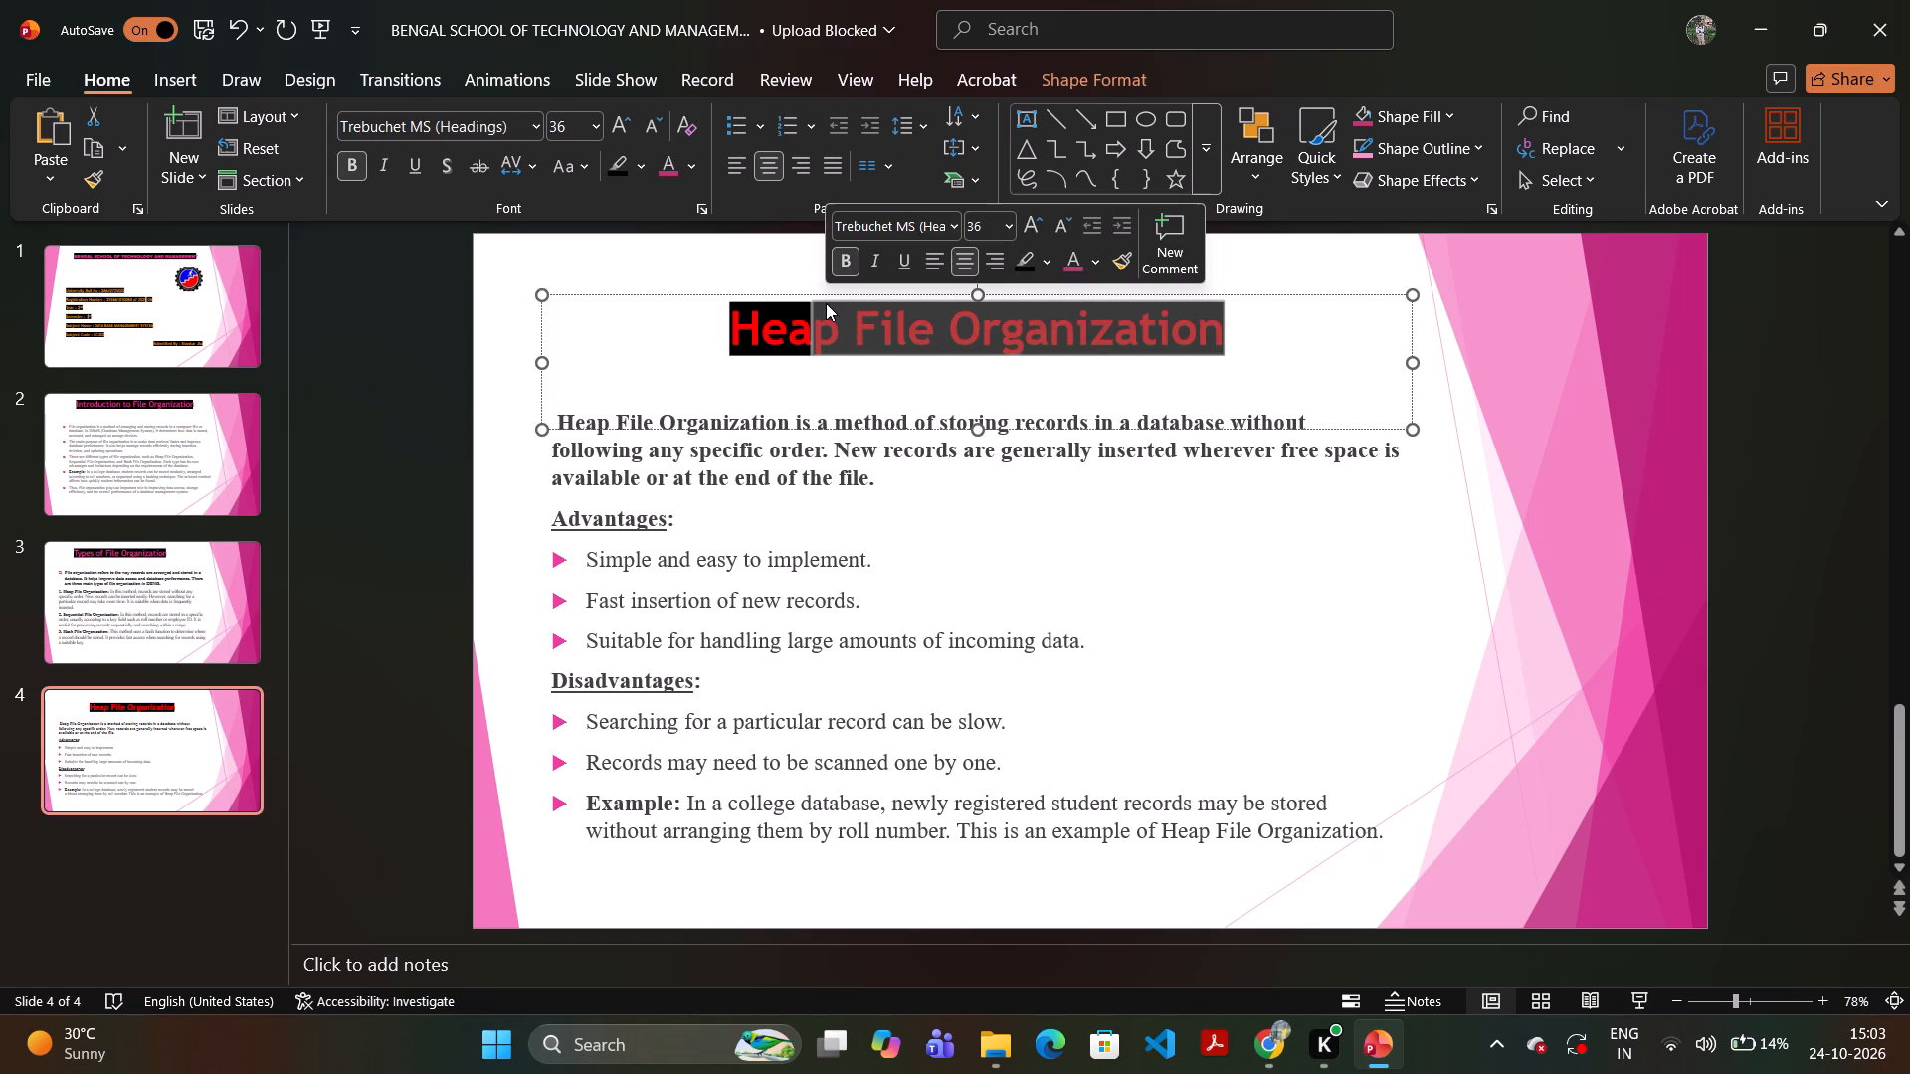
pyautogui.click(1236, 318)
pyautogui.moveTo(1236, 318); pyautogui.dragTo(1119, 331)
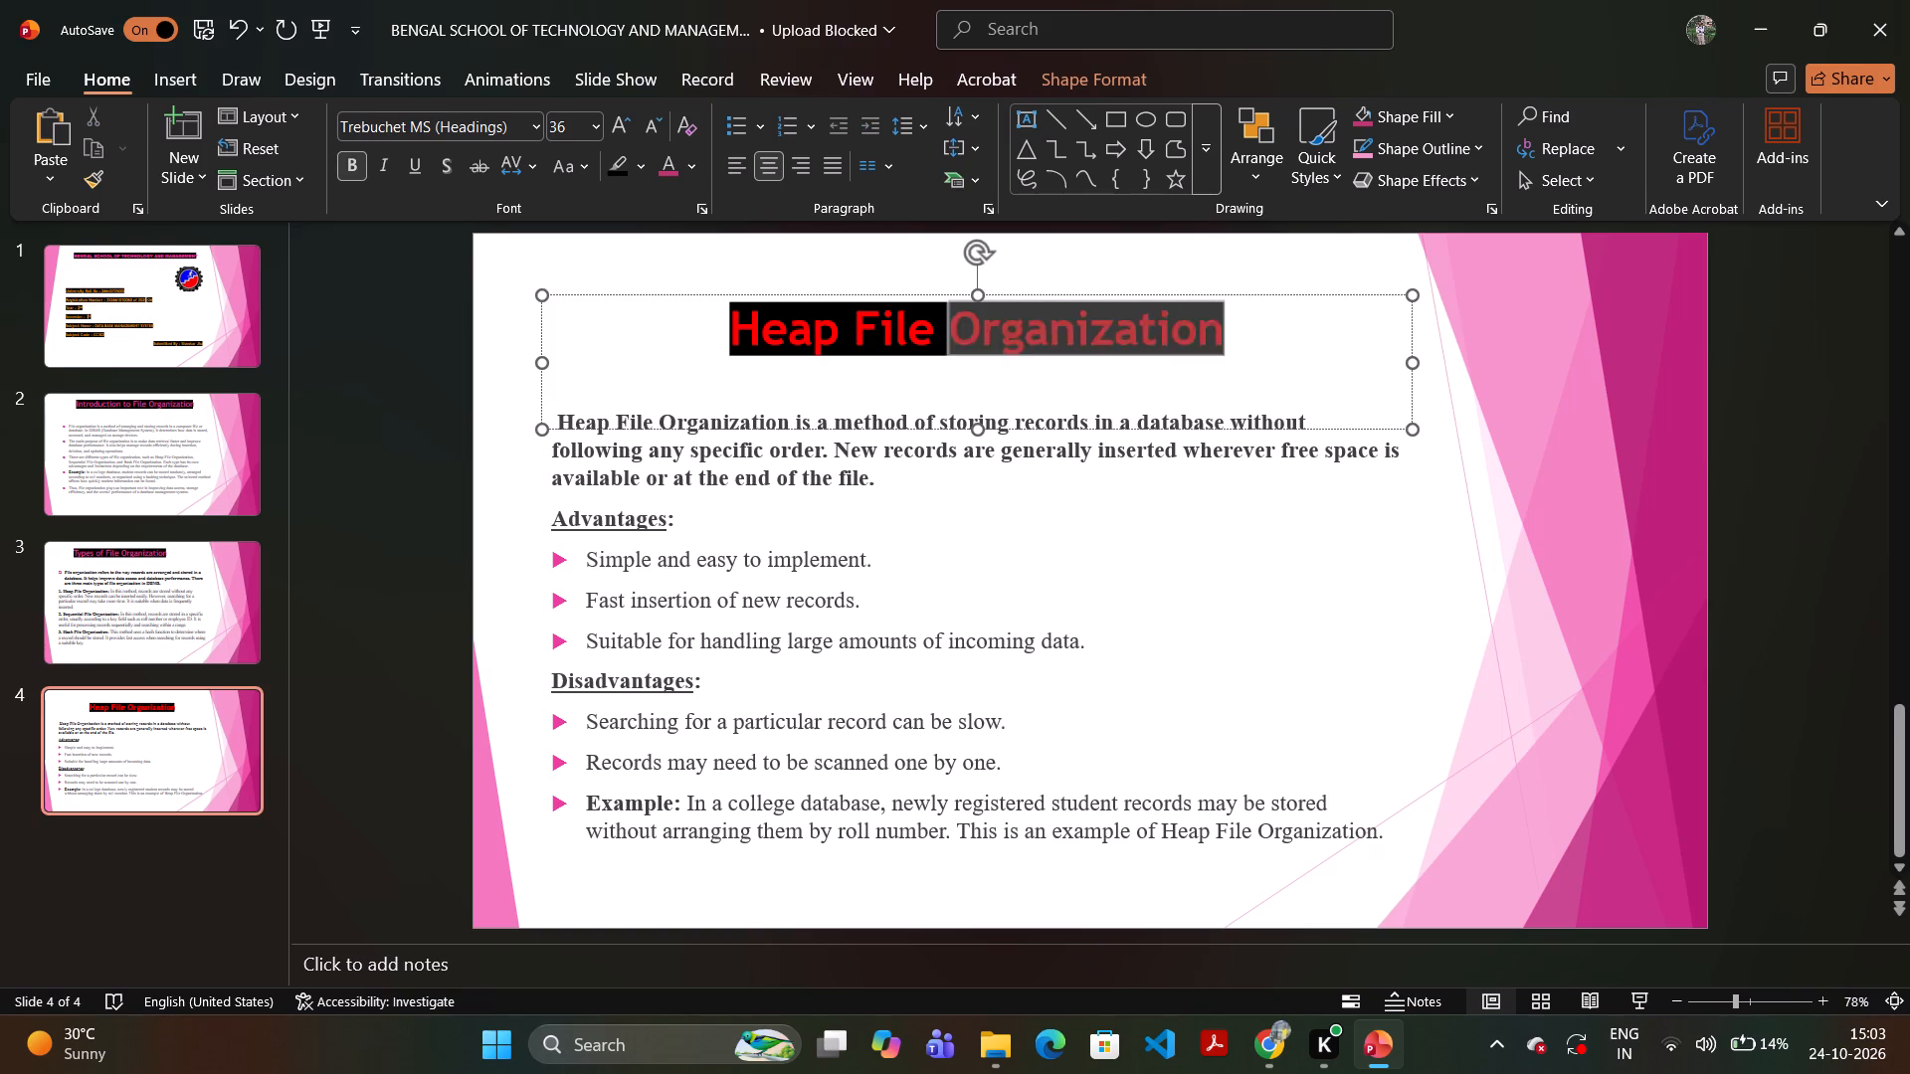
pyautogui.moveTo(1119, 331); pyautogui.dragTo(744, 335)
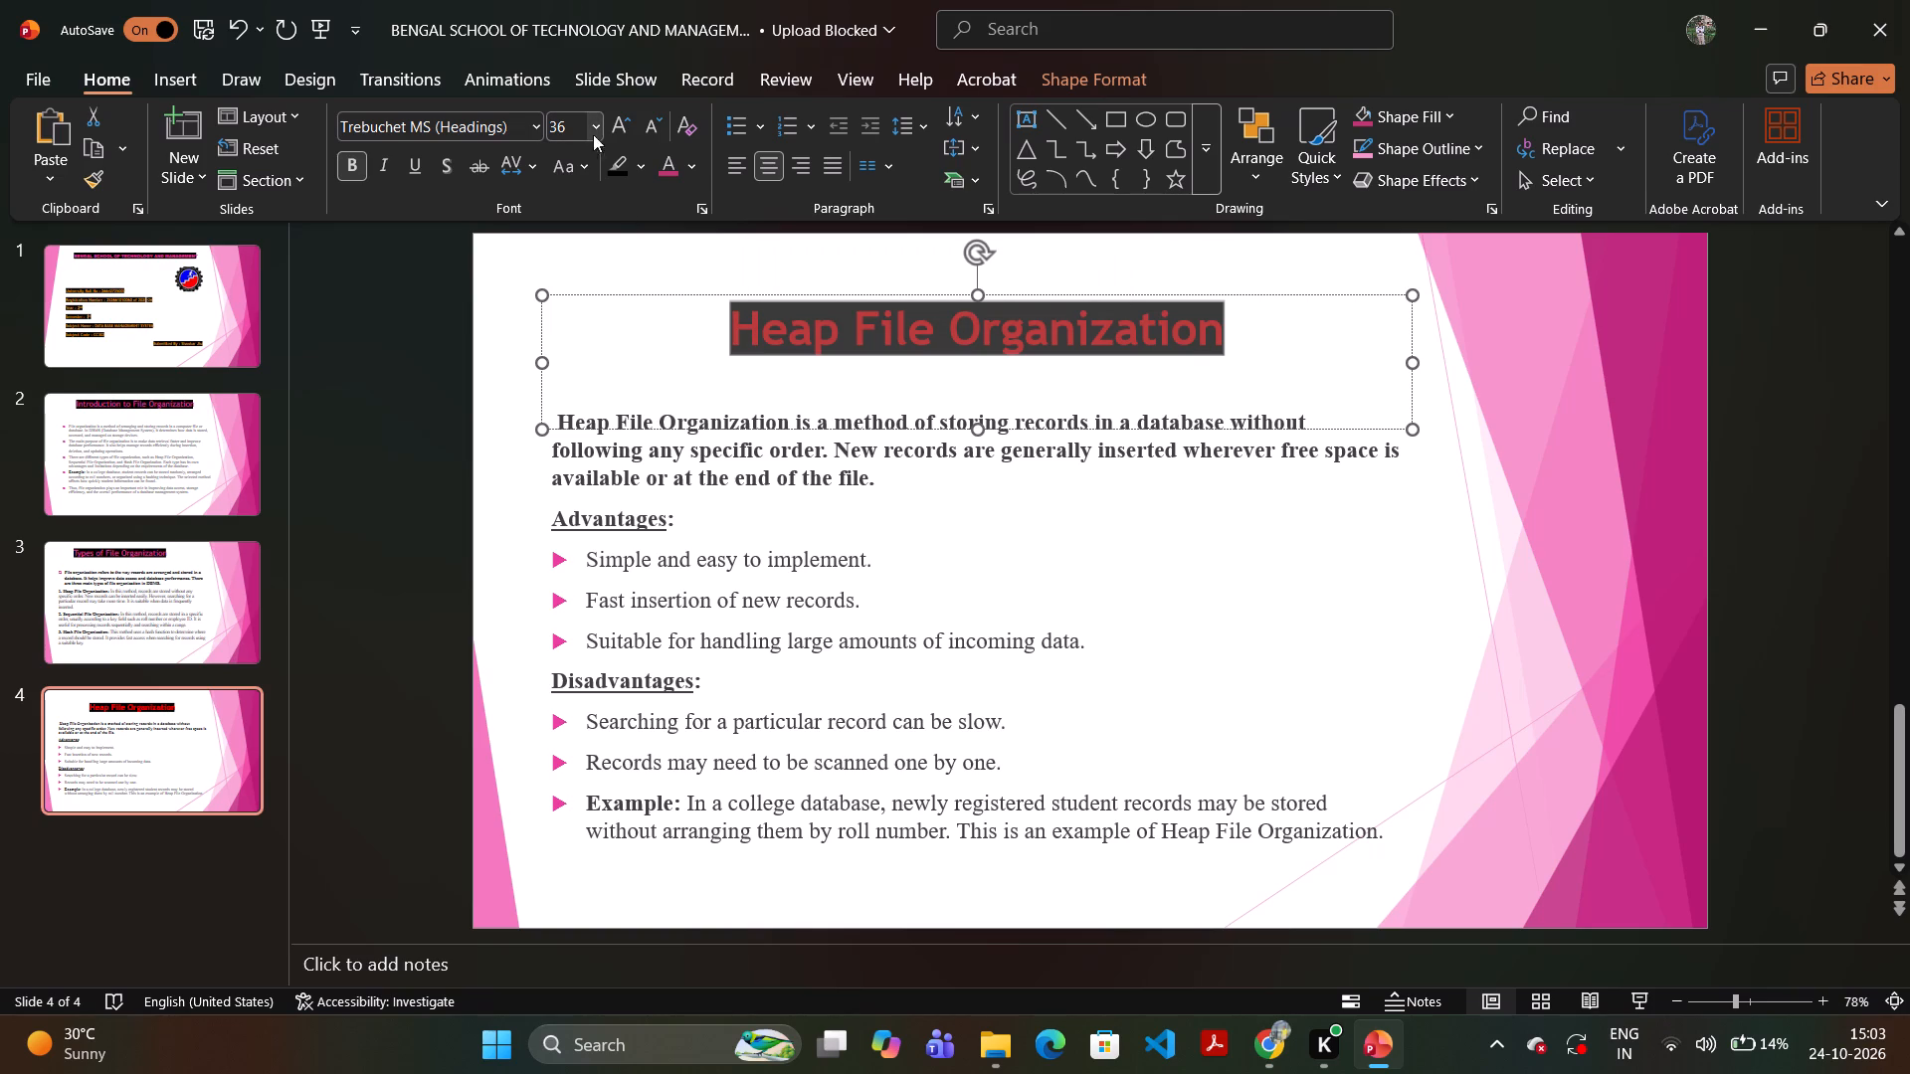
pyautogui.click(665, 161)
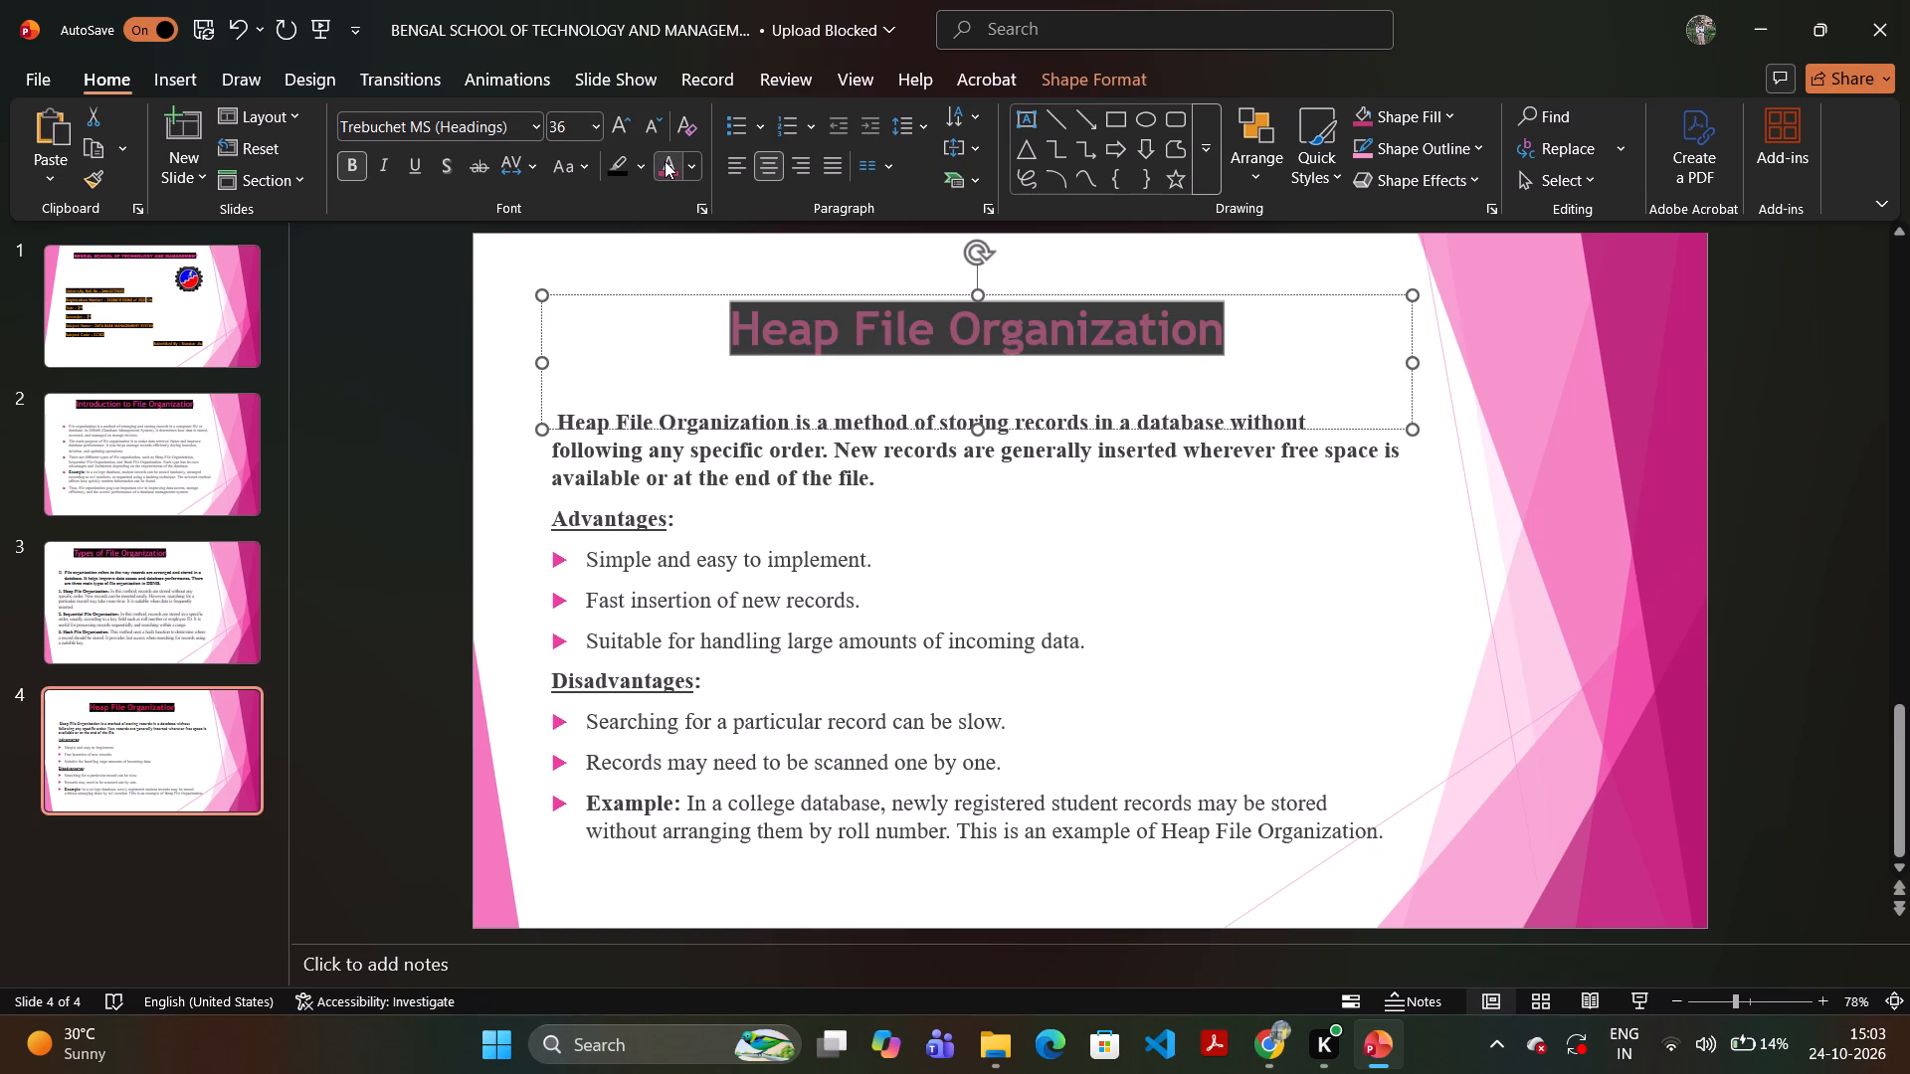
pyautogui.click(691, 160)
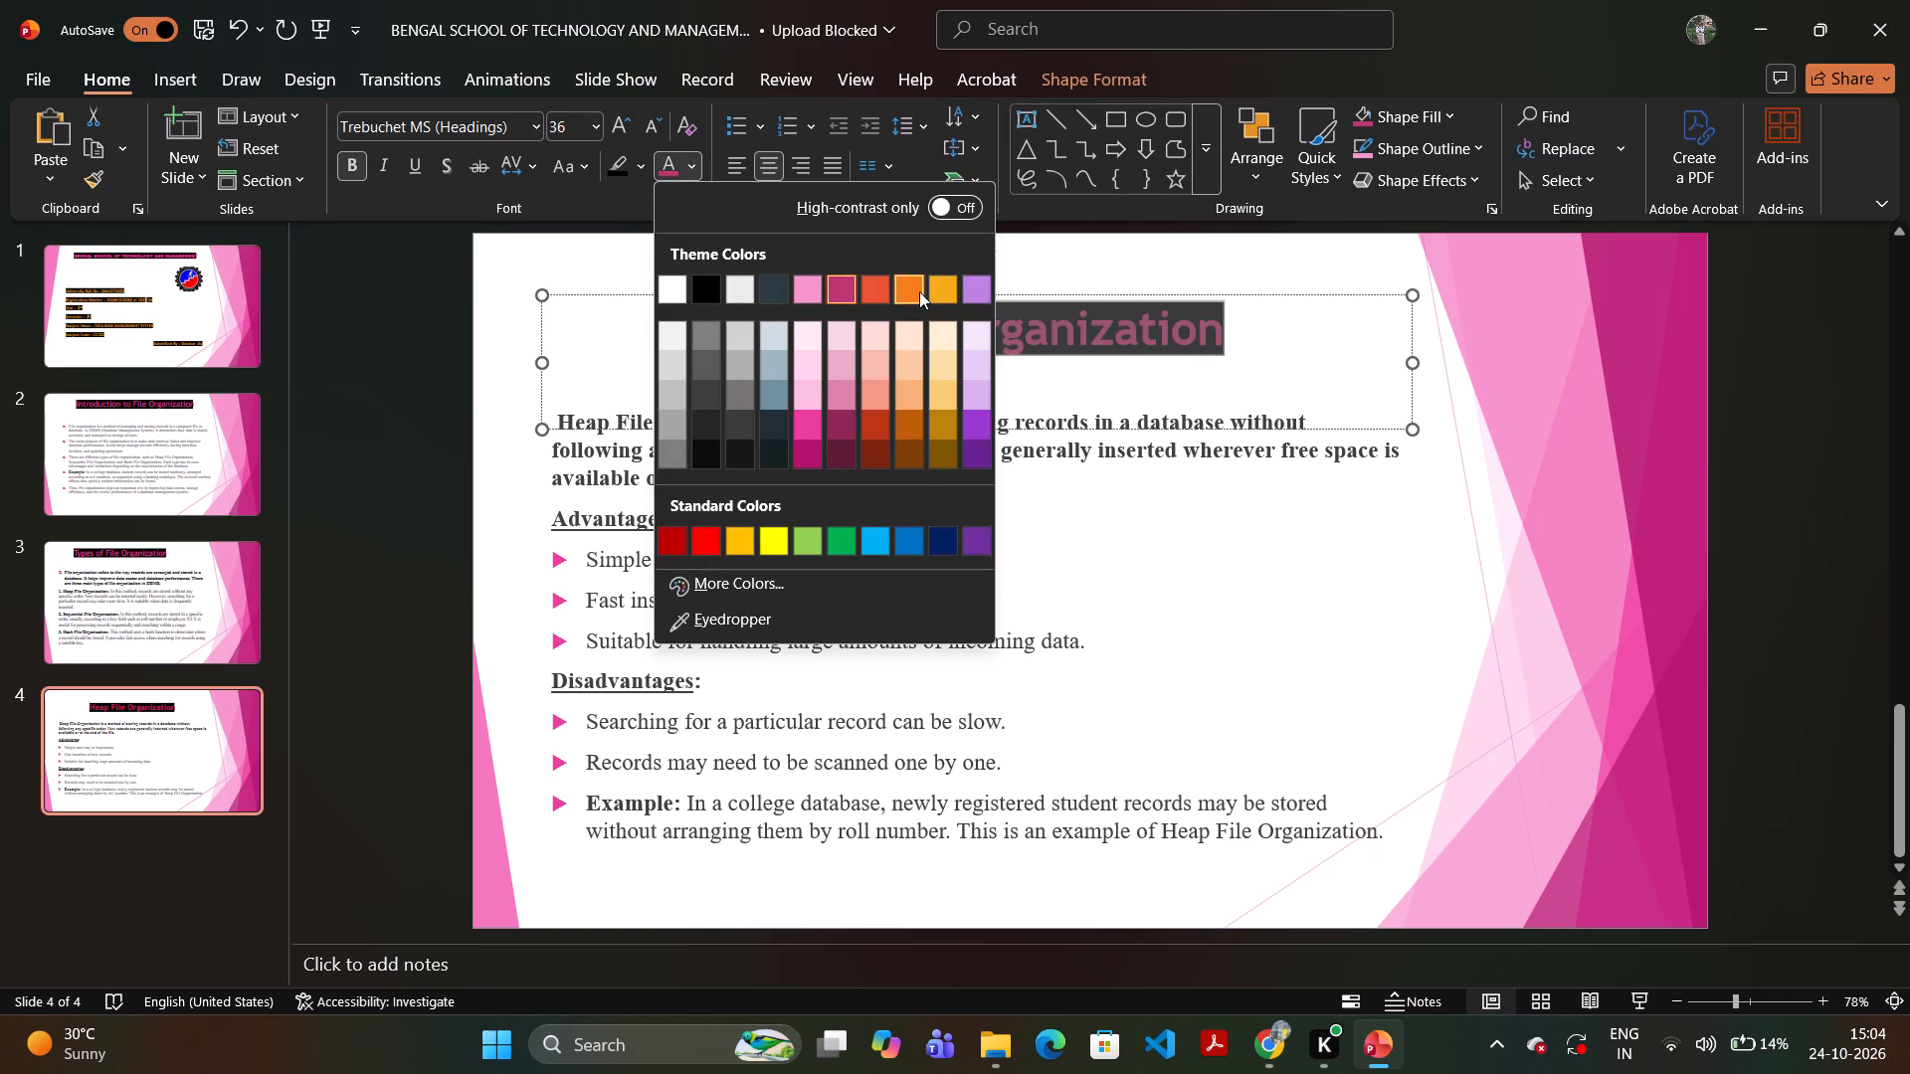
pyautogui.click(820, 450)
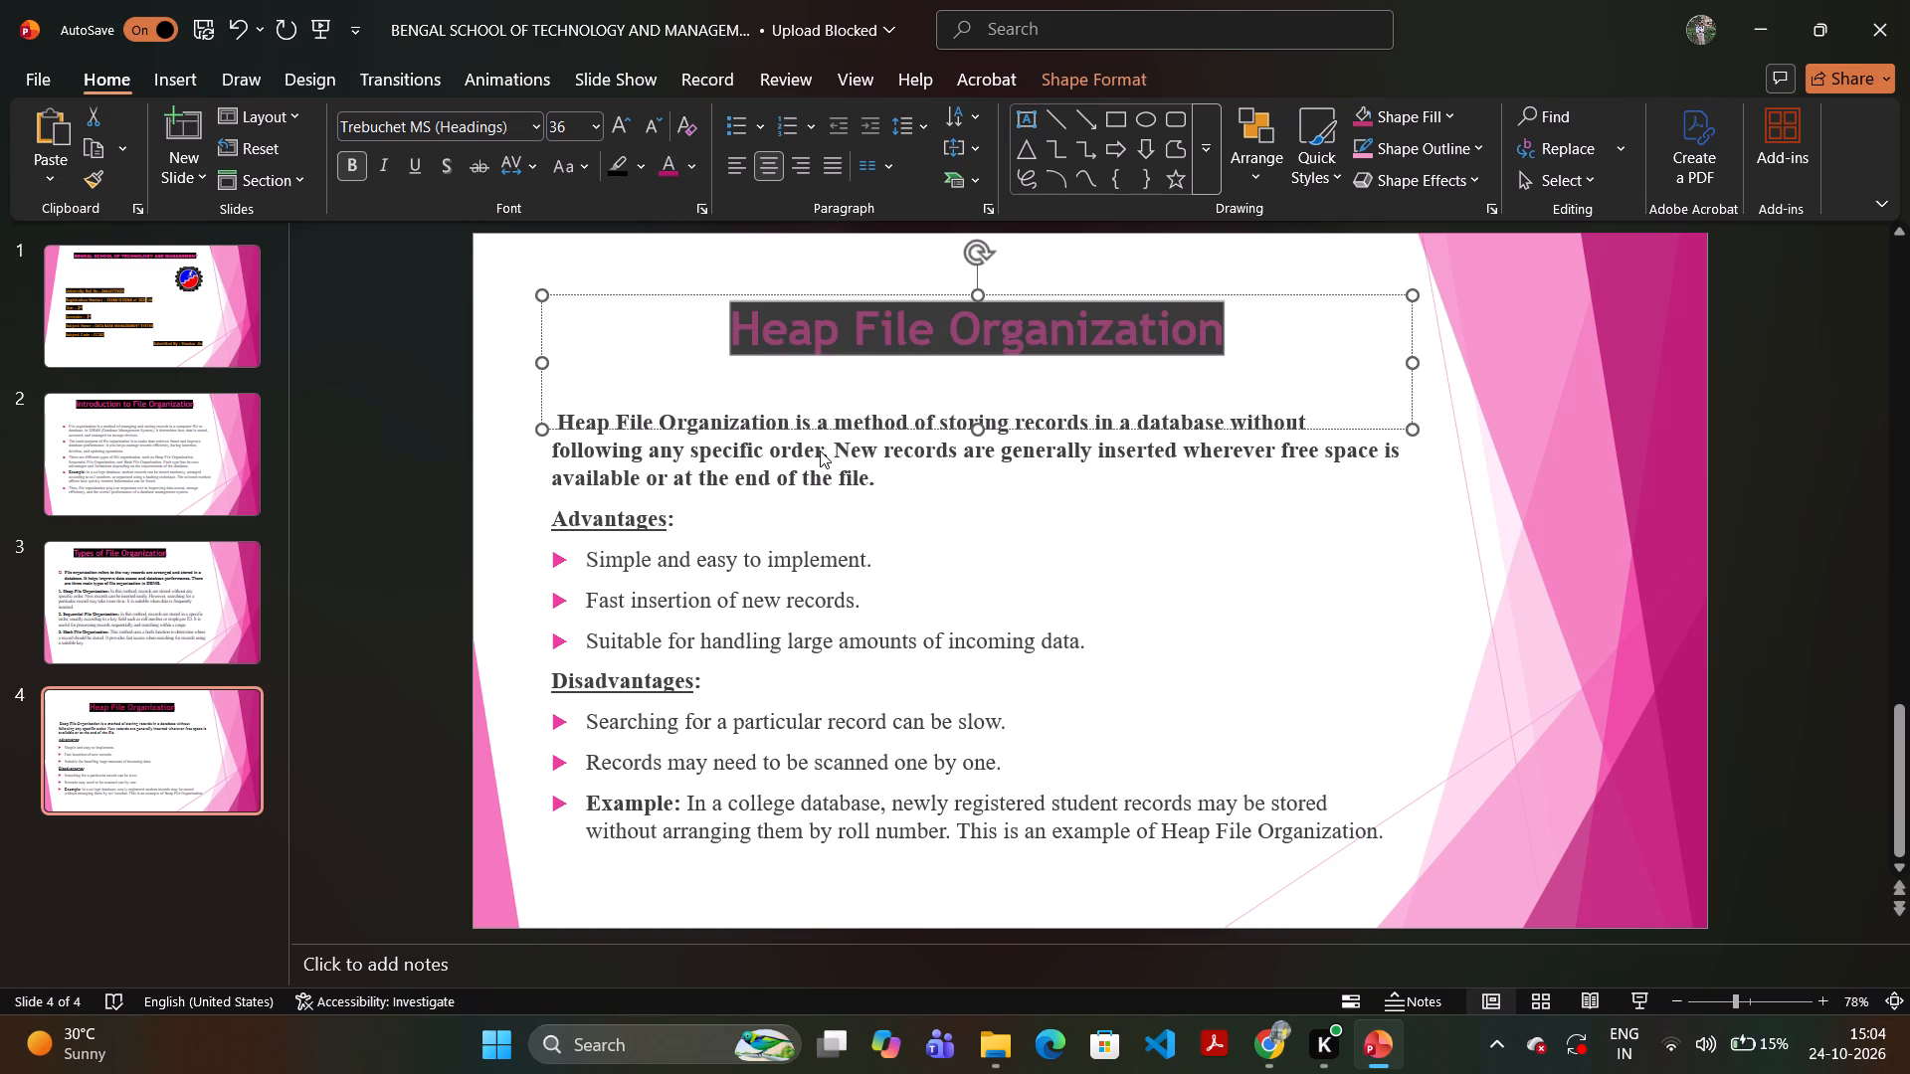
pyautogui.click(518, 472)
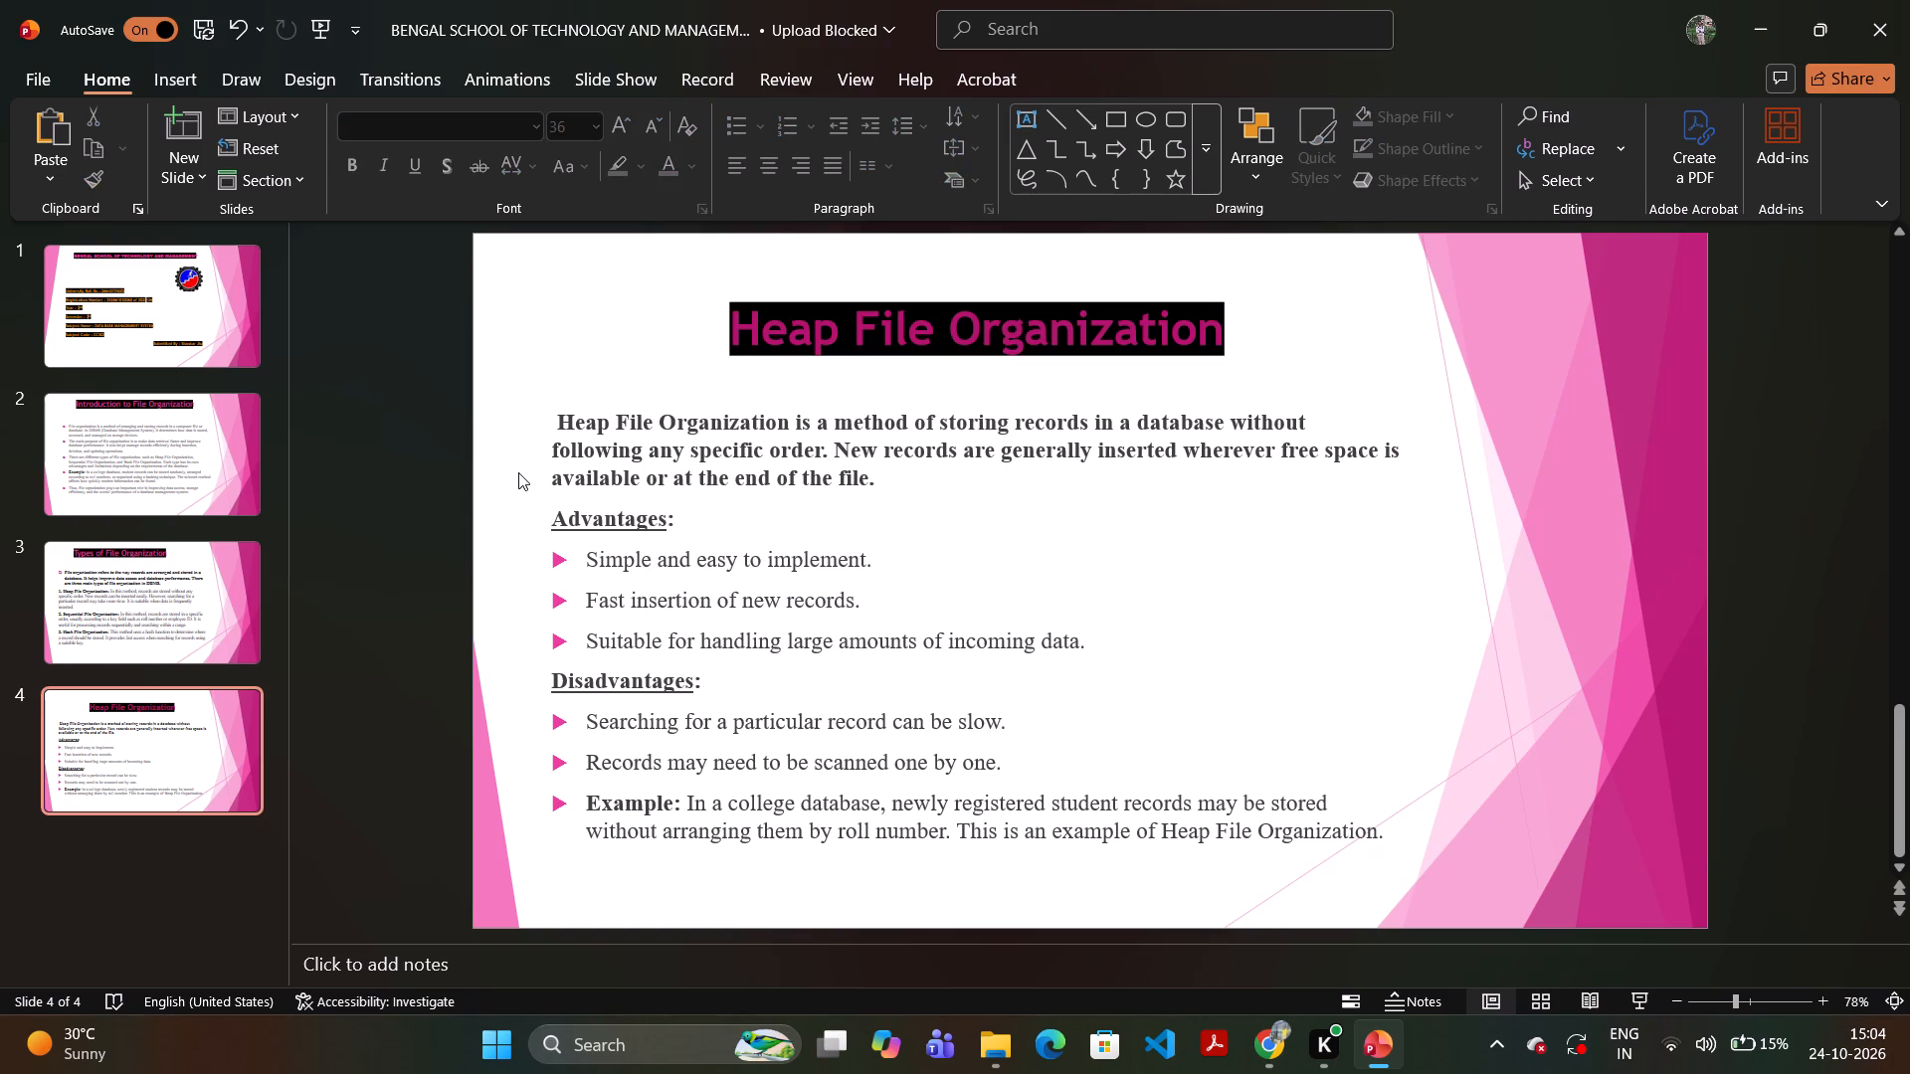
# Compare the title formatting of slide 3, Types of File Organization, with the title of slide 4.
pyautogui.click(190, 621)
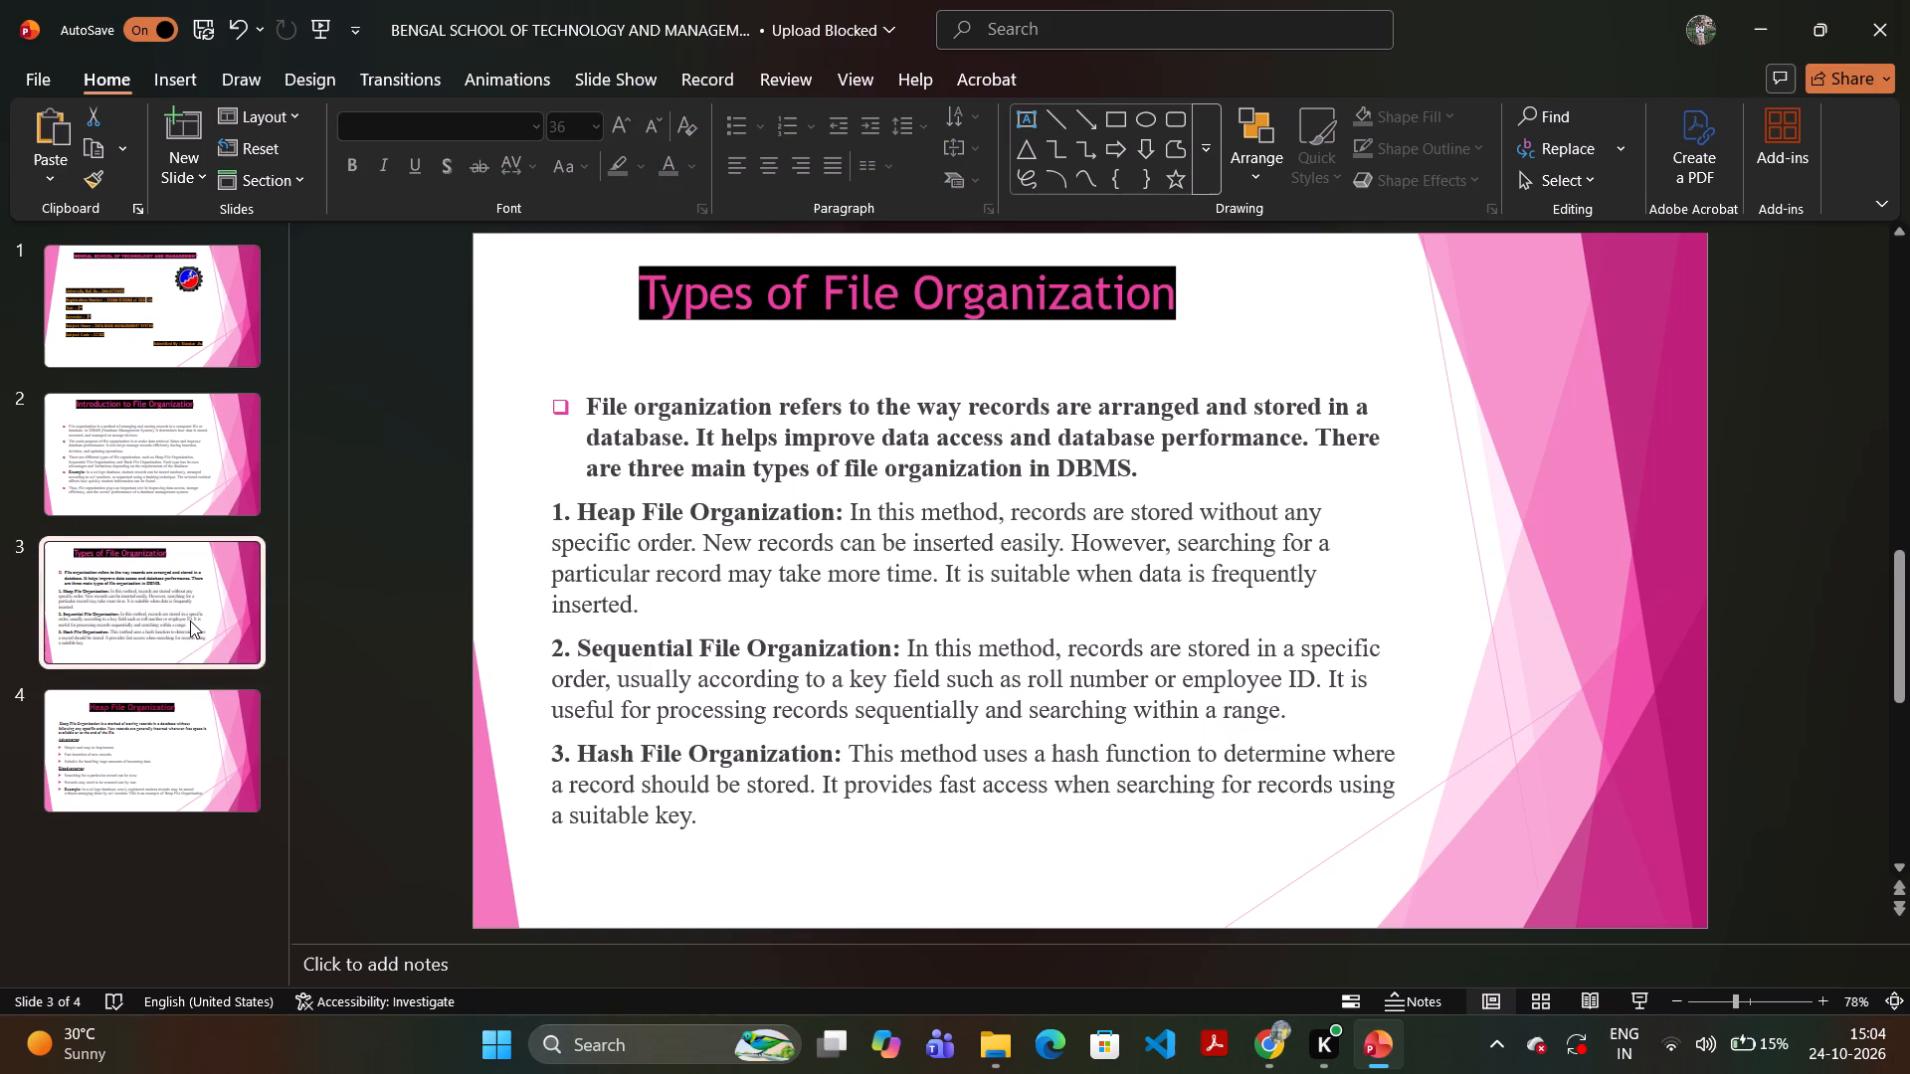
pyautogui.click(190, 708)
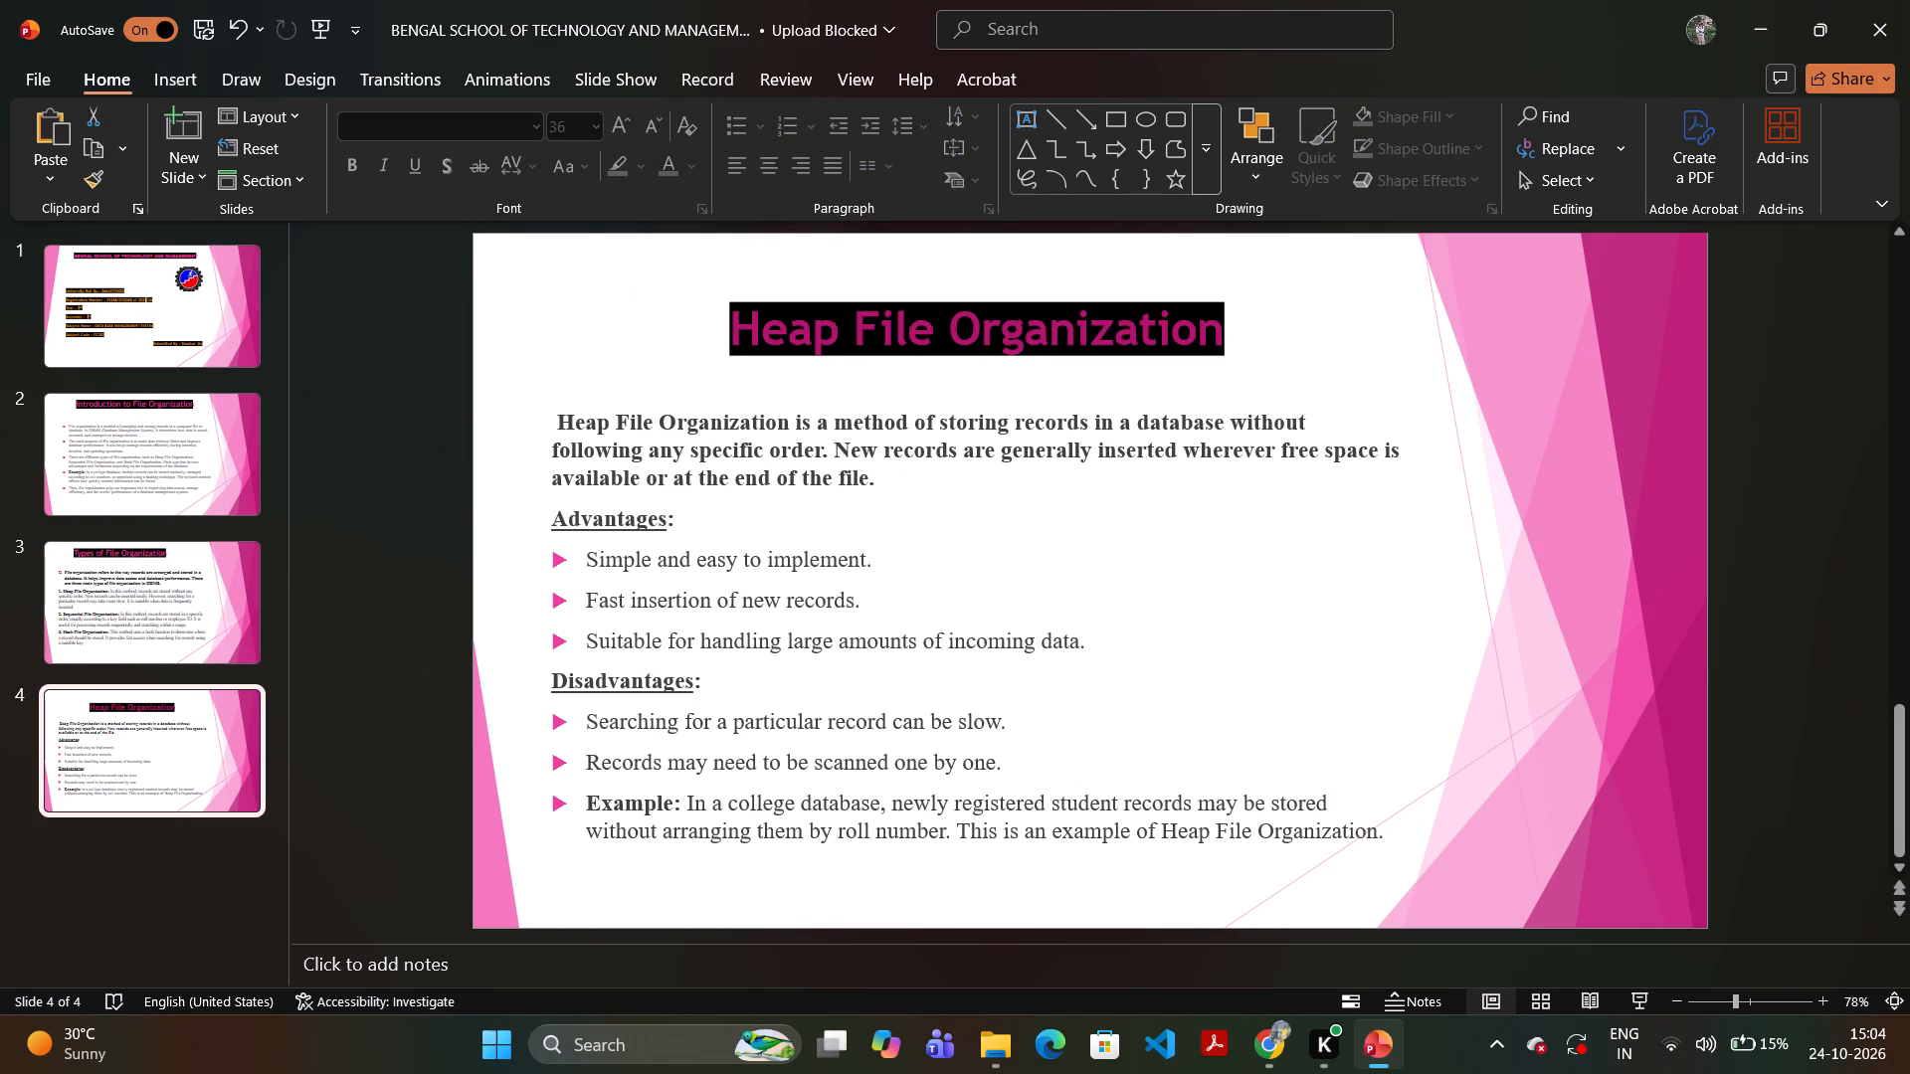
pyautogui.click(155, 599)
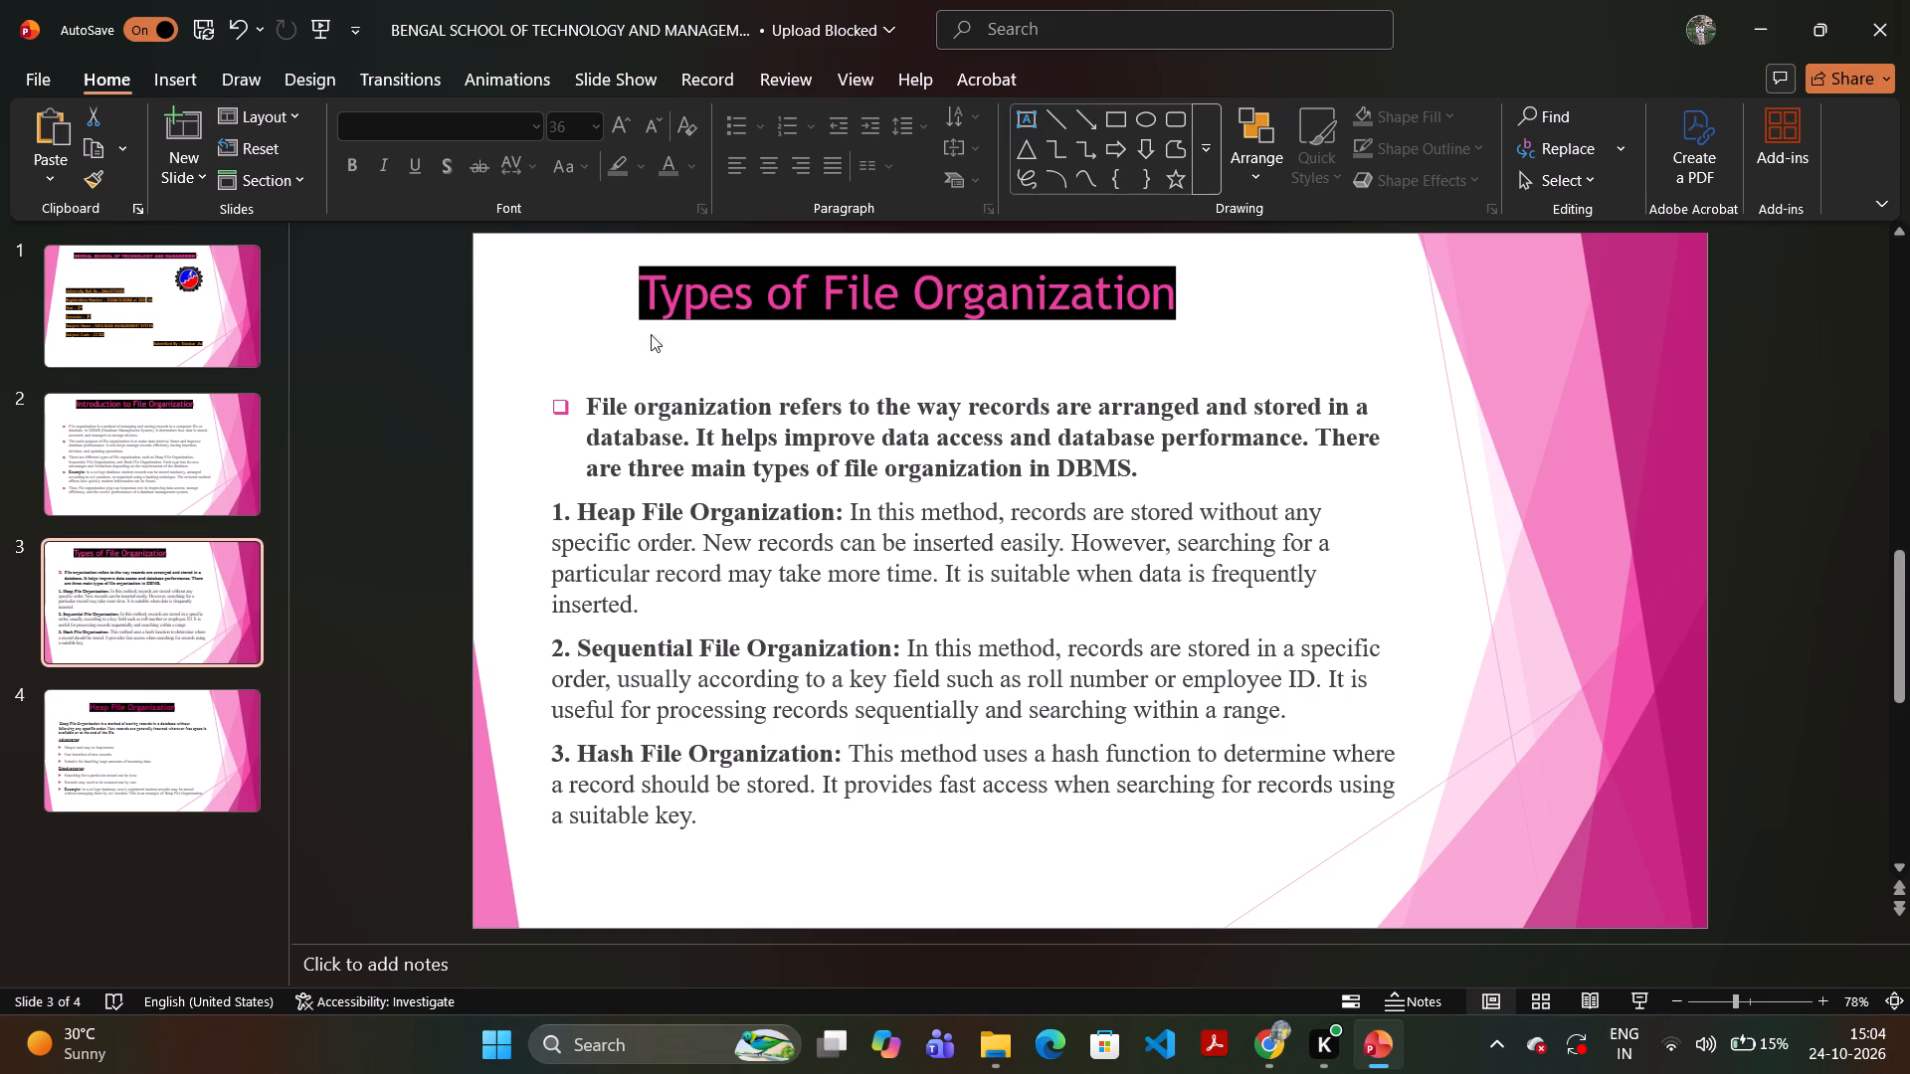
pyautogui.moveTo(674, 318); pyautogui.dragTo(637, 318)
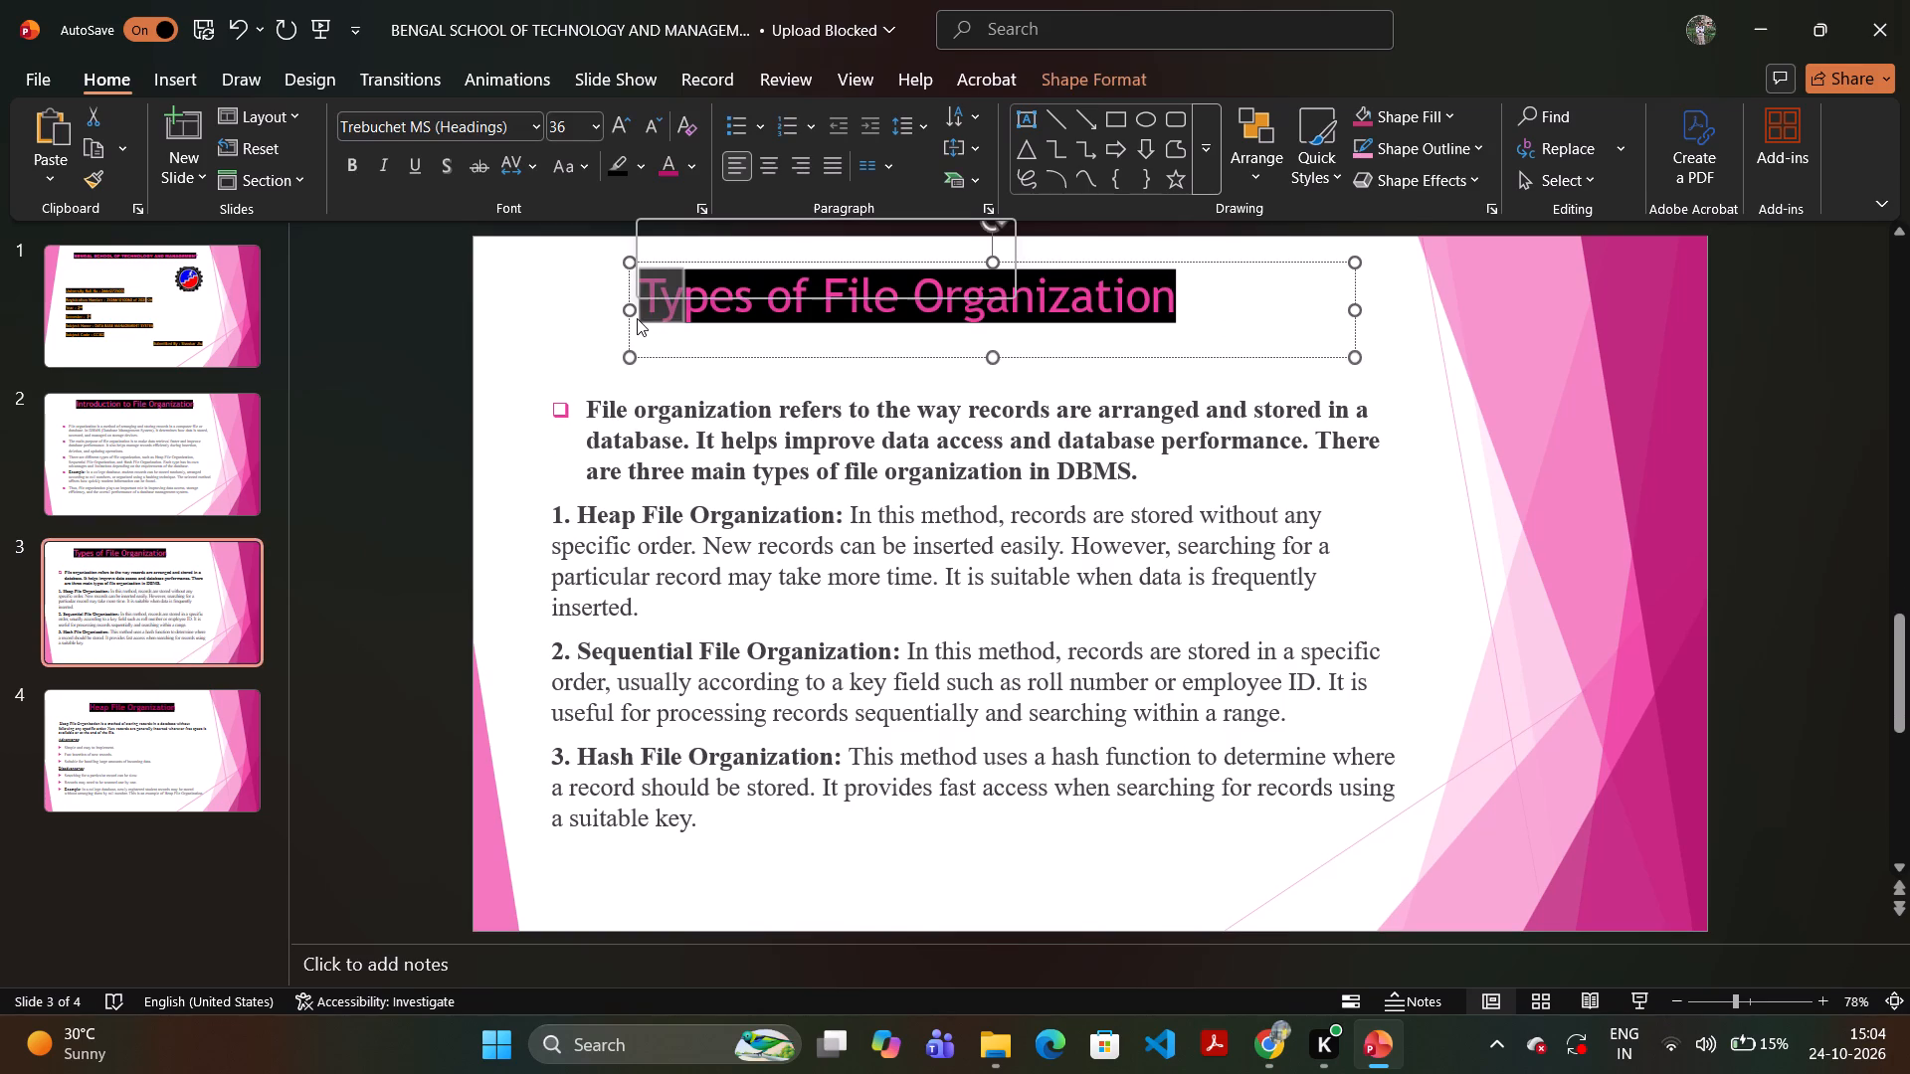
pyautogui.click(470, 368)
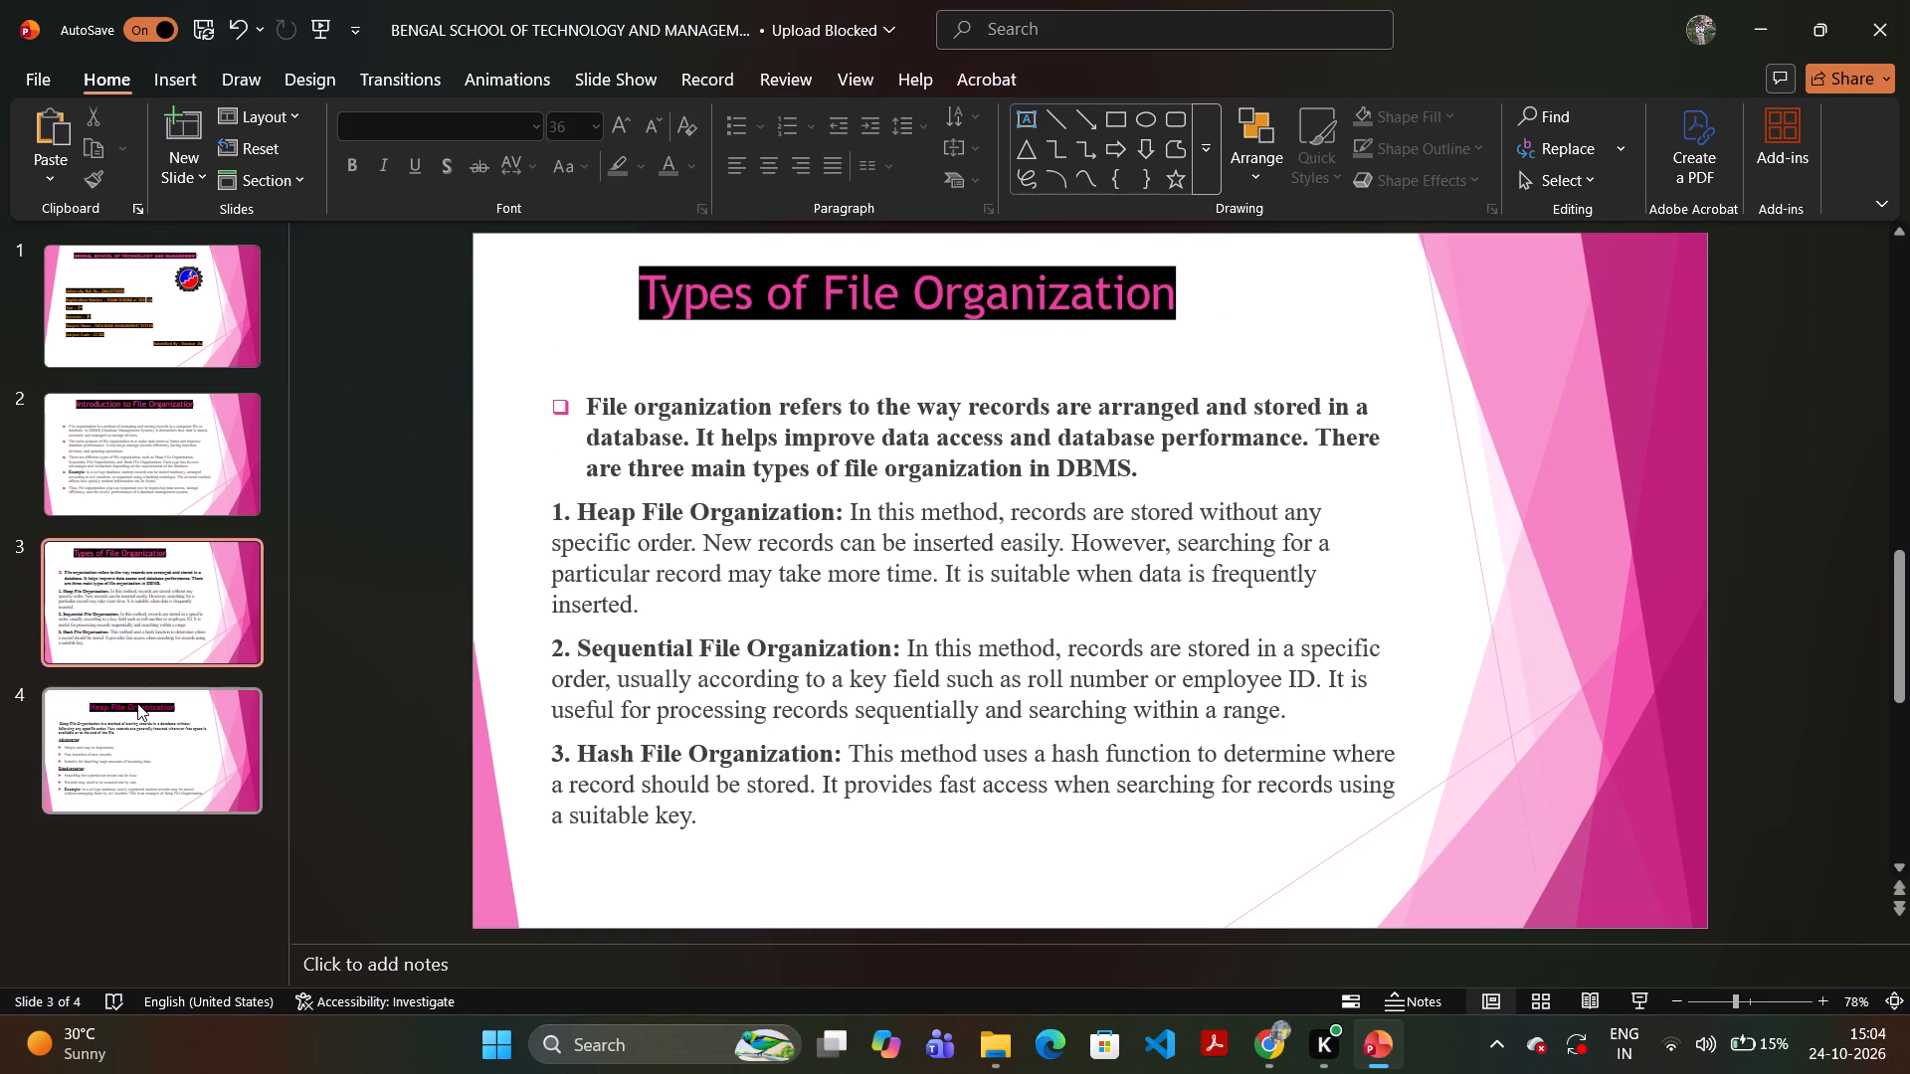
pyautogui.click(137, 703)
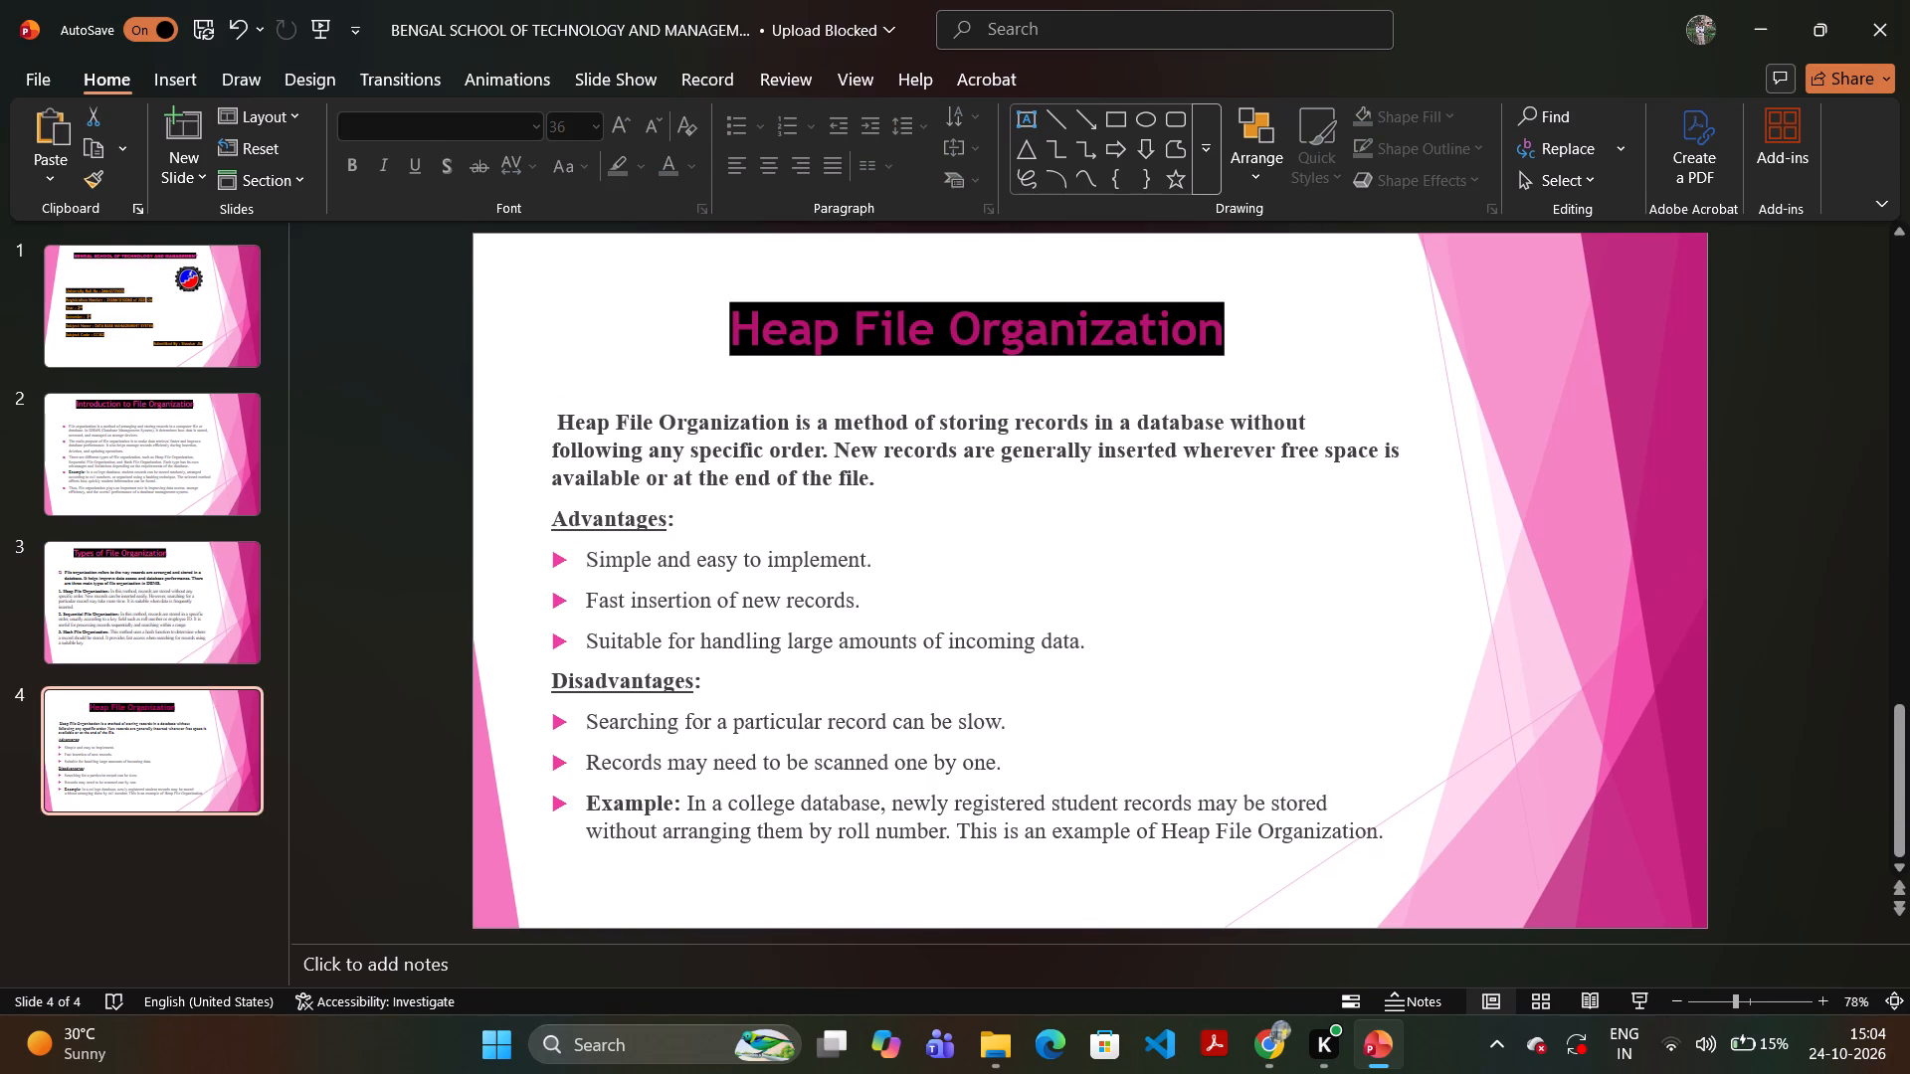
pyautogui.click(1195, 322)
pyautogui.moveTo(1226, 322); pyautogui.dragTo(707, 338)
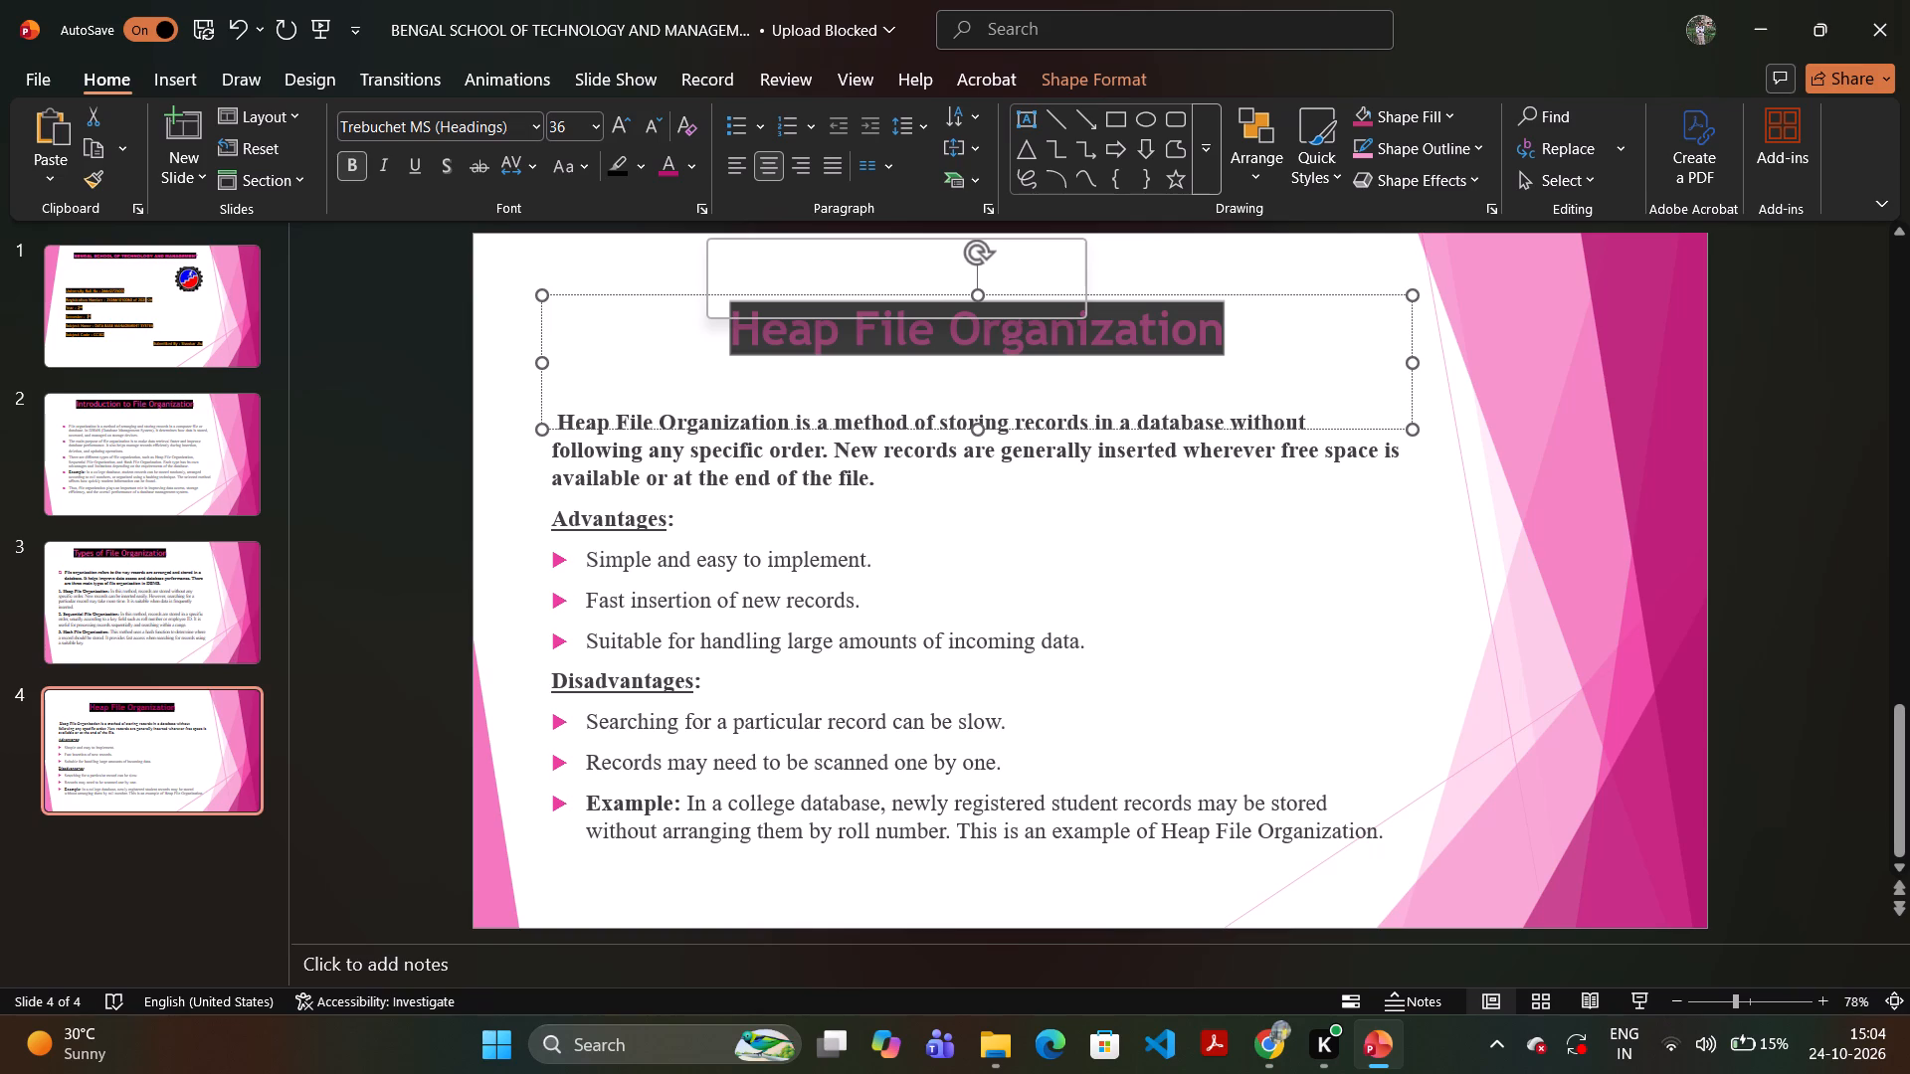
pyautogui.click(509, 422)
# Move slide 4's title box slightly upward, away from the body text.
pyautogui.click(836, 305)
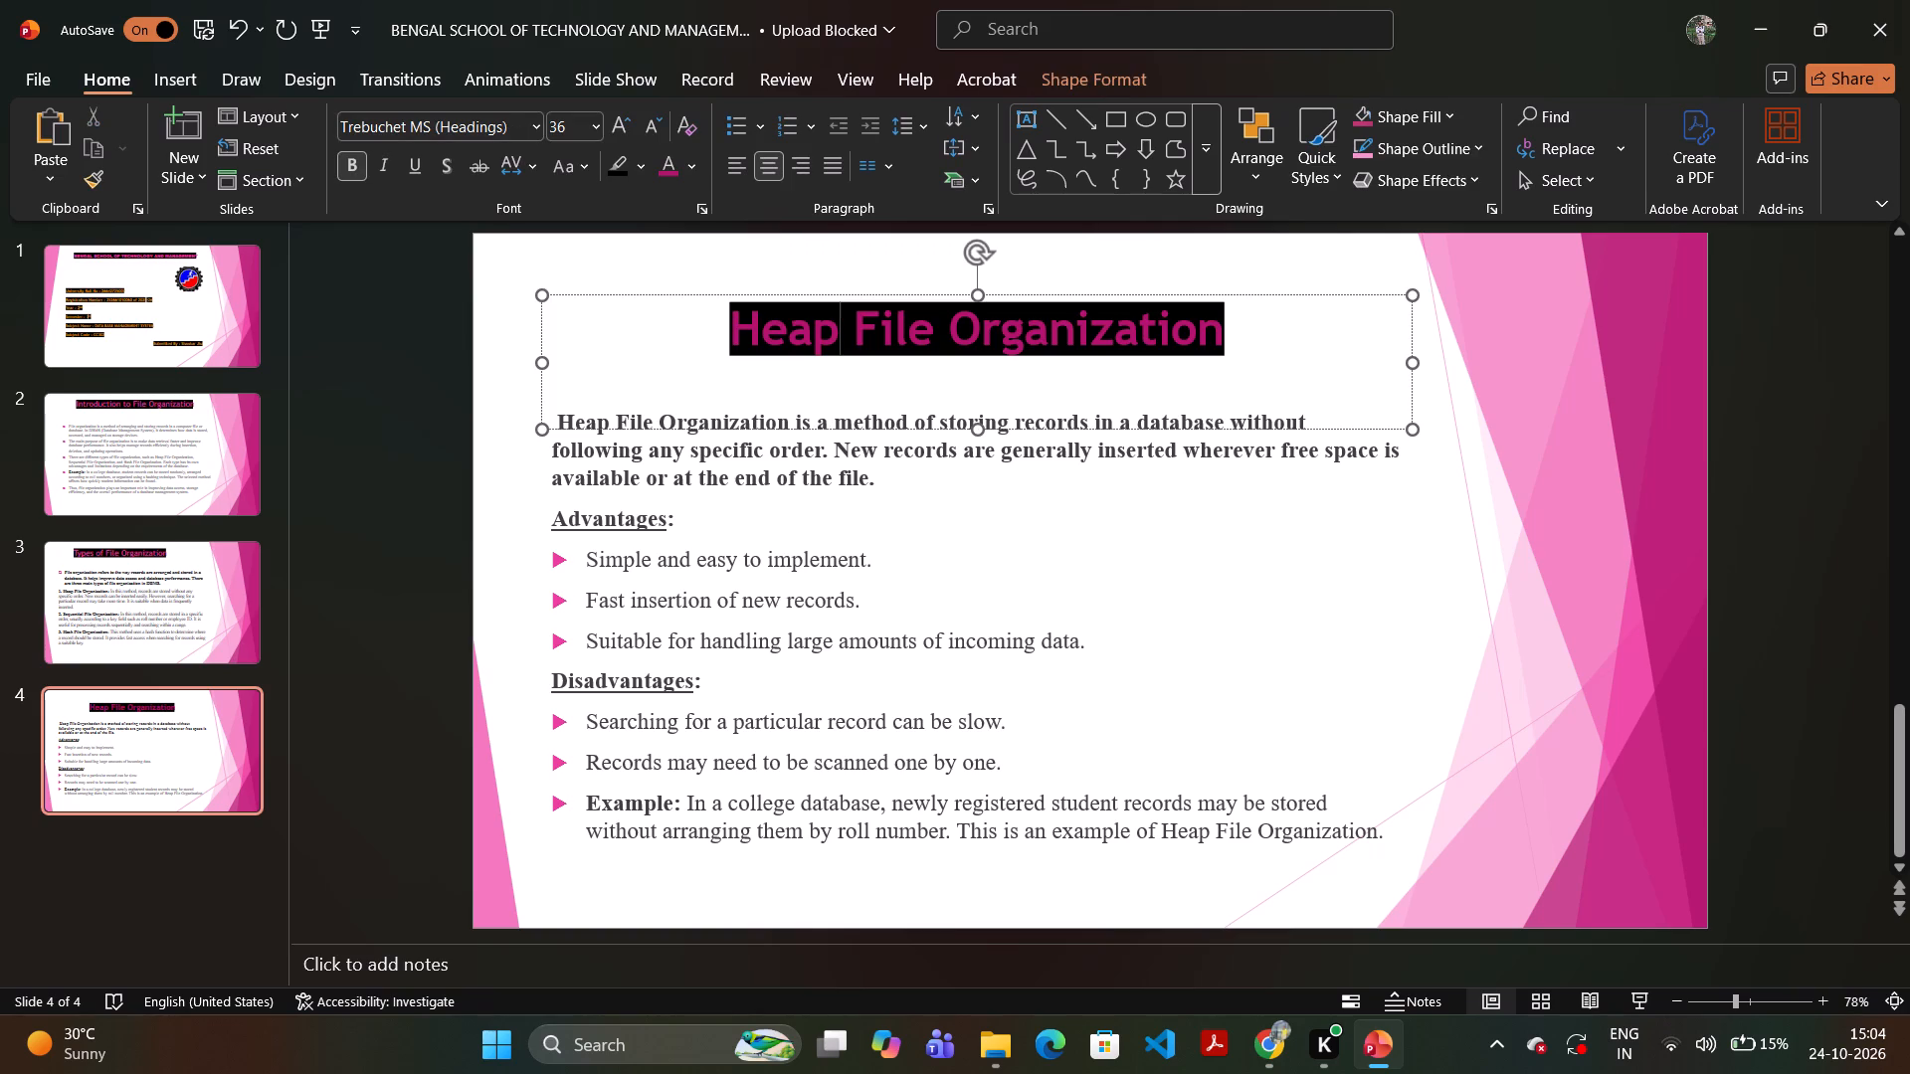
pyautogui.moveTo(836, 294); pyautogui.dragTo(836, 281)
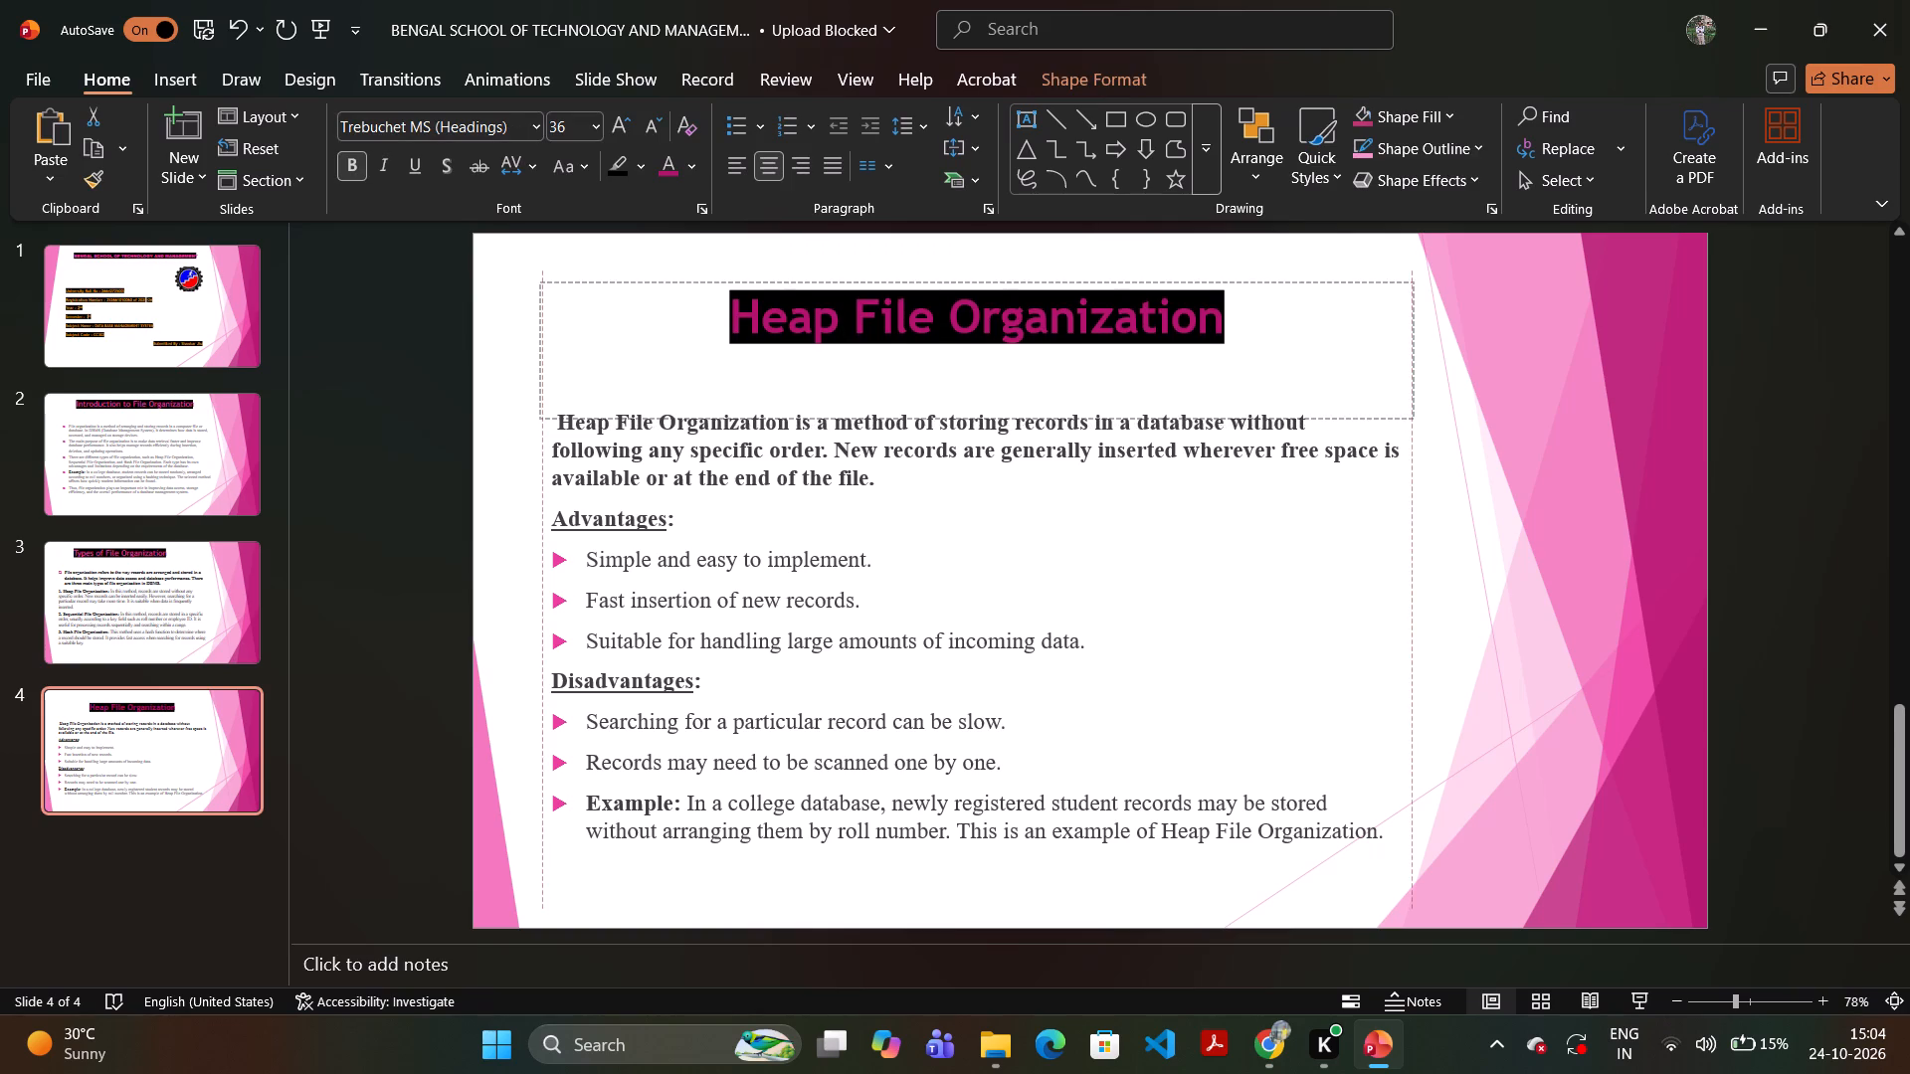
pyautogui.moveTo(836, 281); pyautogui.dragTo(836, 279)
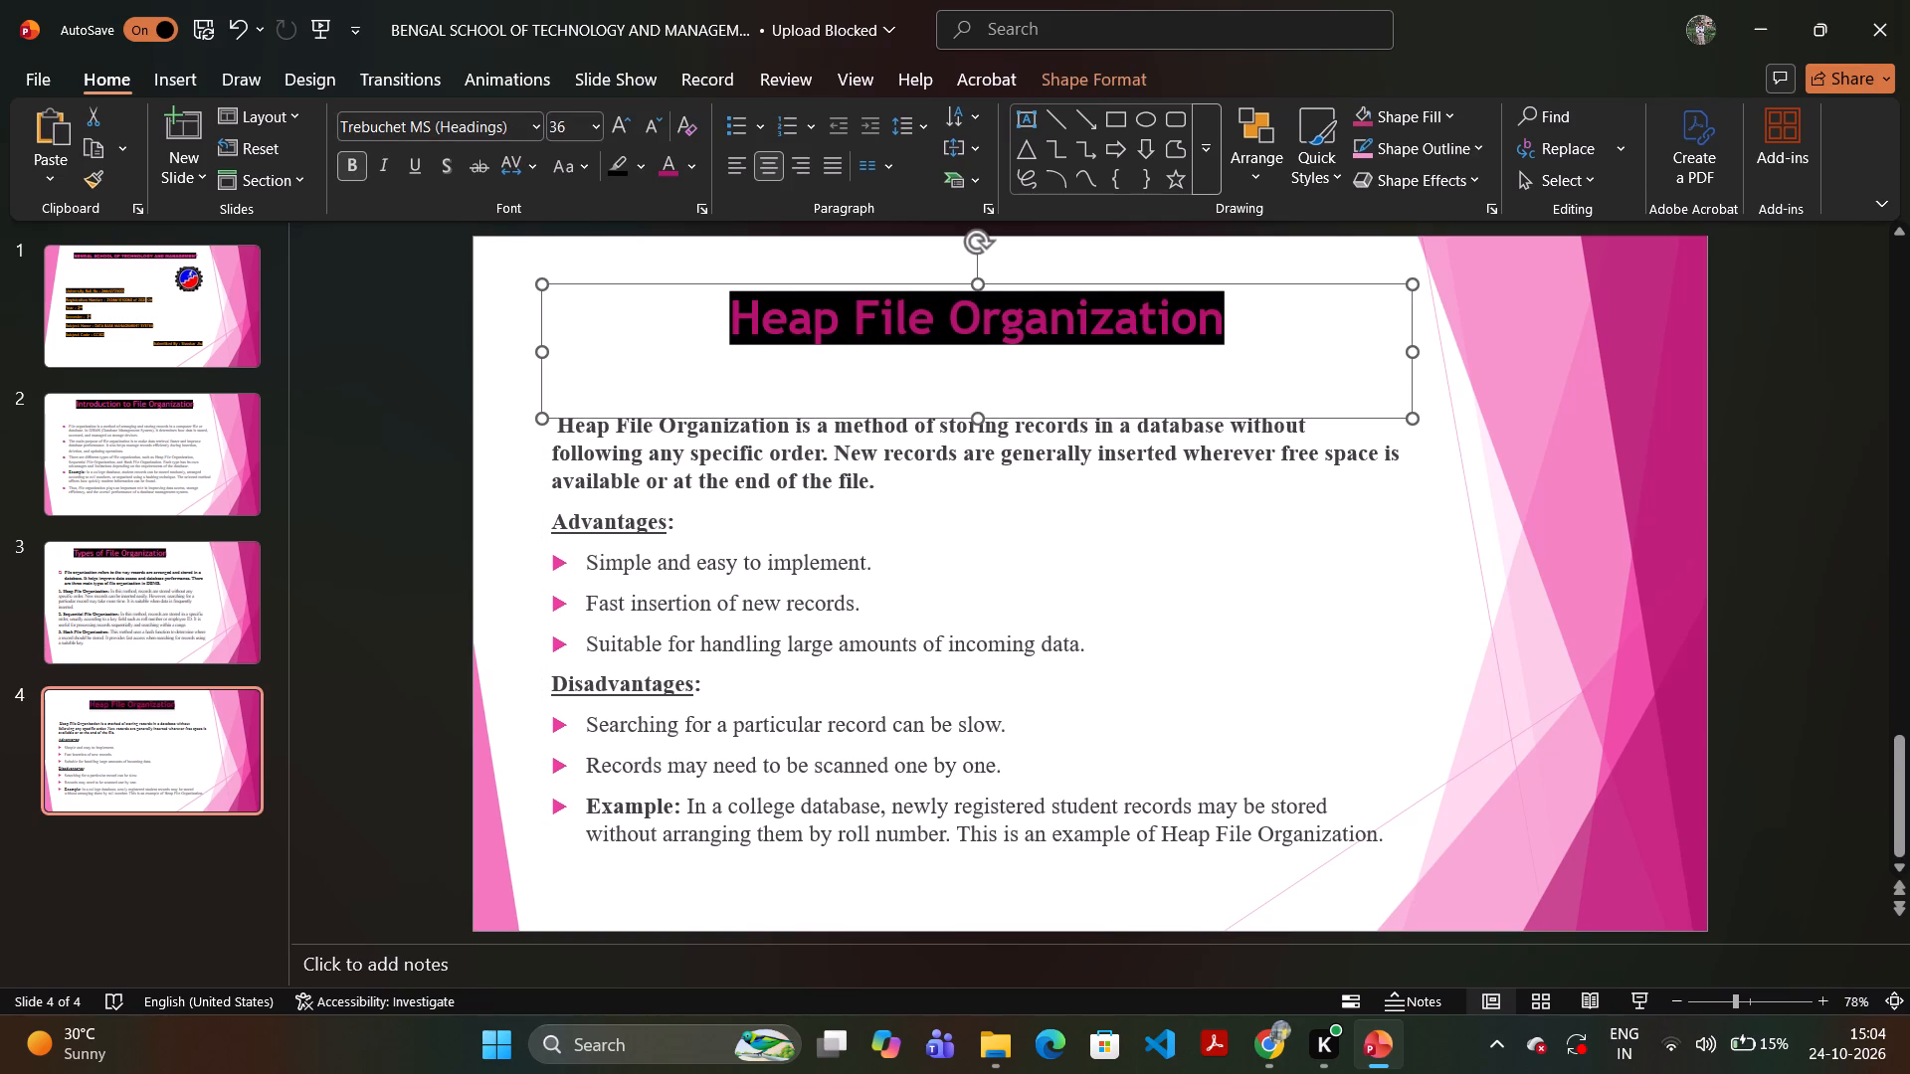
# Shrink slide 4's title box from its lower edge so that it clears the body text.
pyautogui.moveTo(982, 426); pyautogui.dragTo(978, 395)
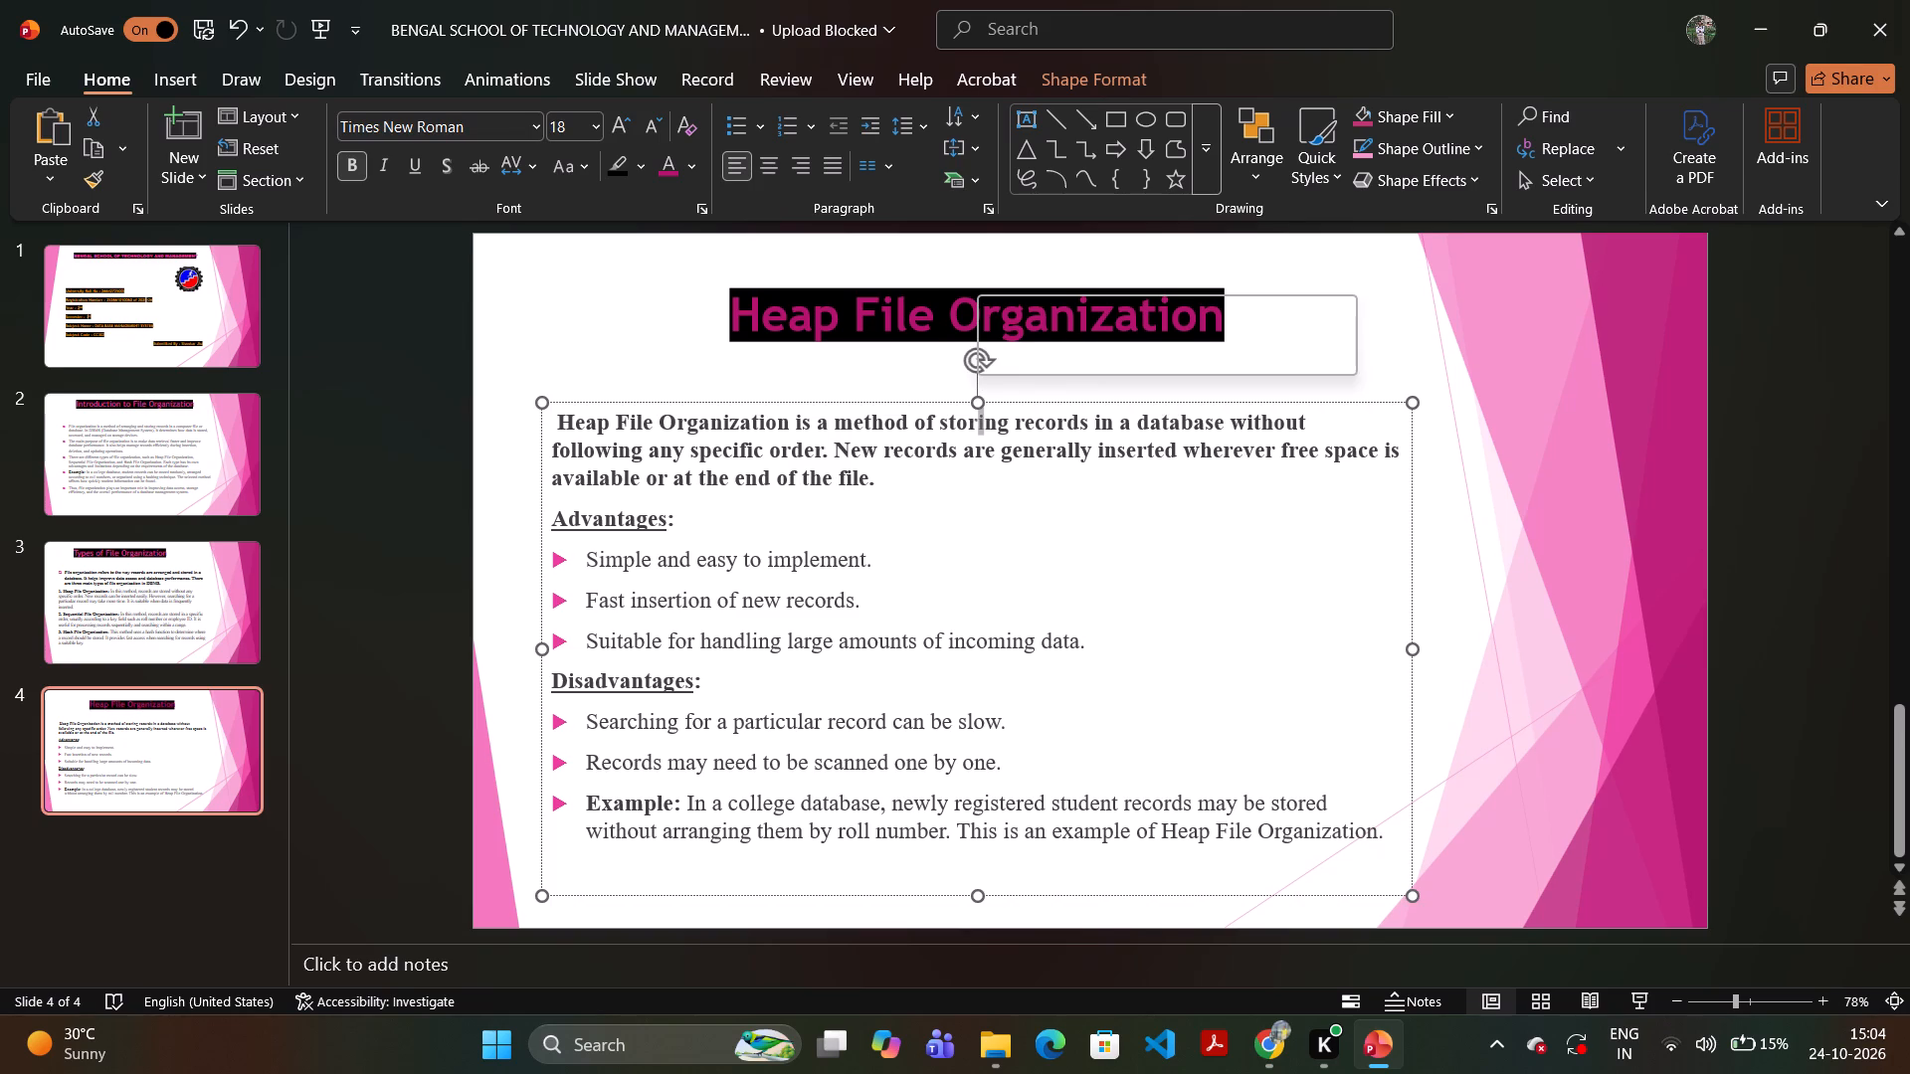
pyautogui.click(928, 375)
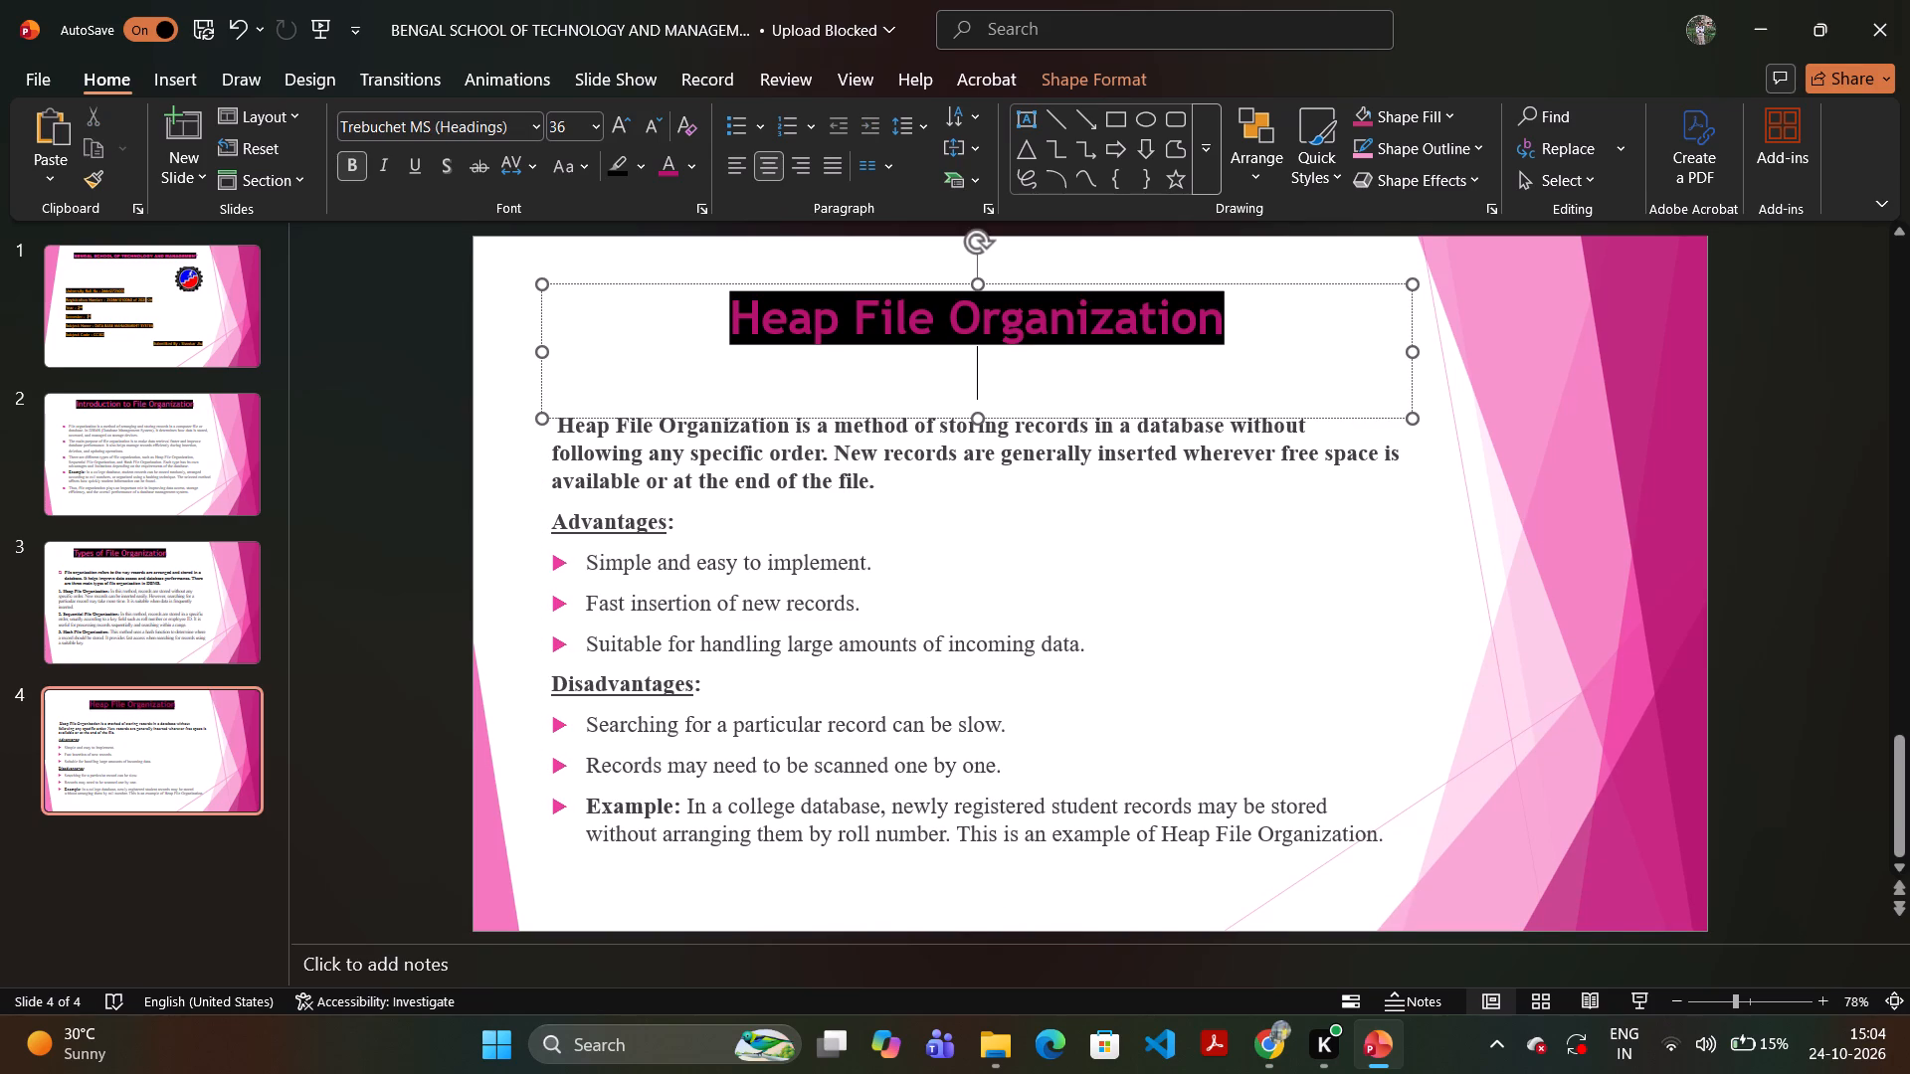
pyautogui.moveTo(974, 410); pyautogui.dragTo(972, 378)
pyautogui.click(1192, 368)
pyautogui.moveTo(1414, 424); pyautogui.dragTo(1398, 381)
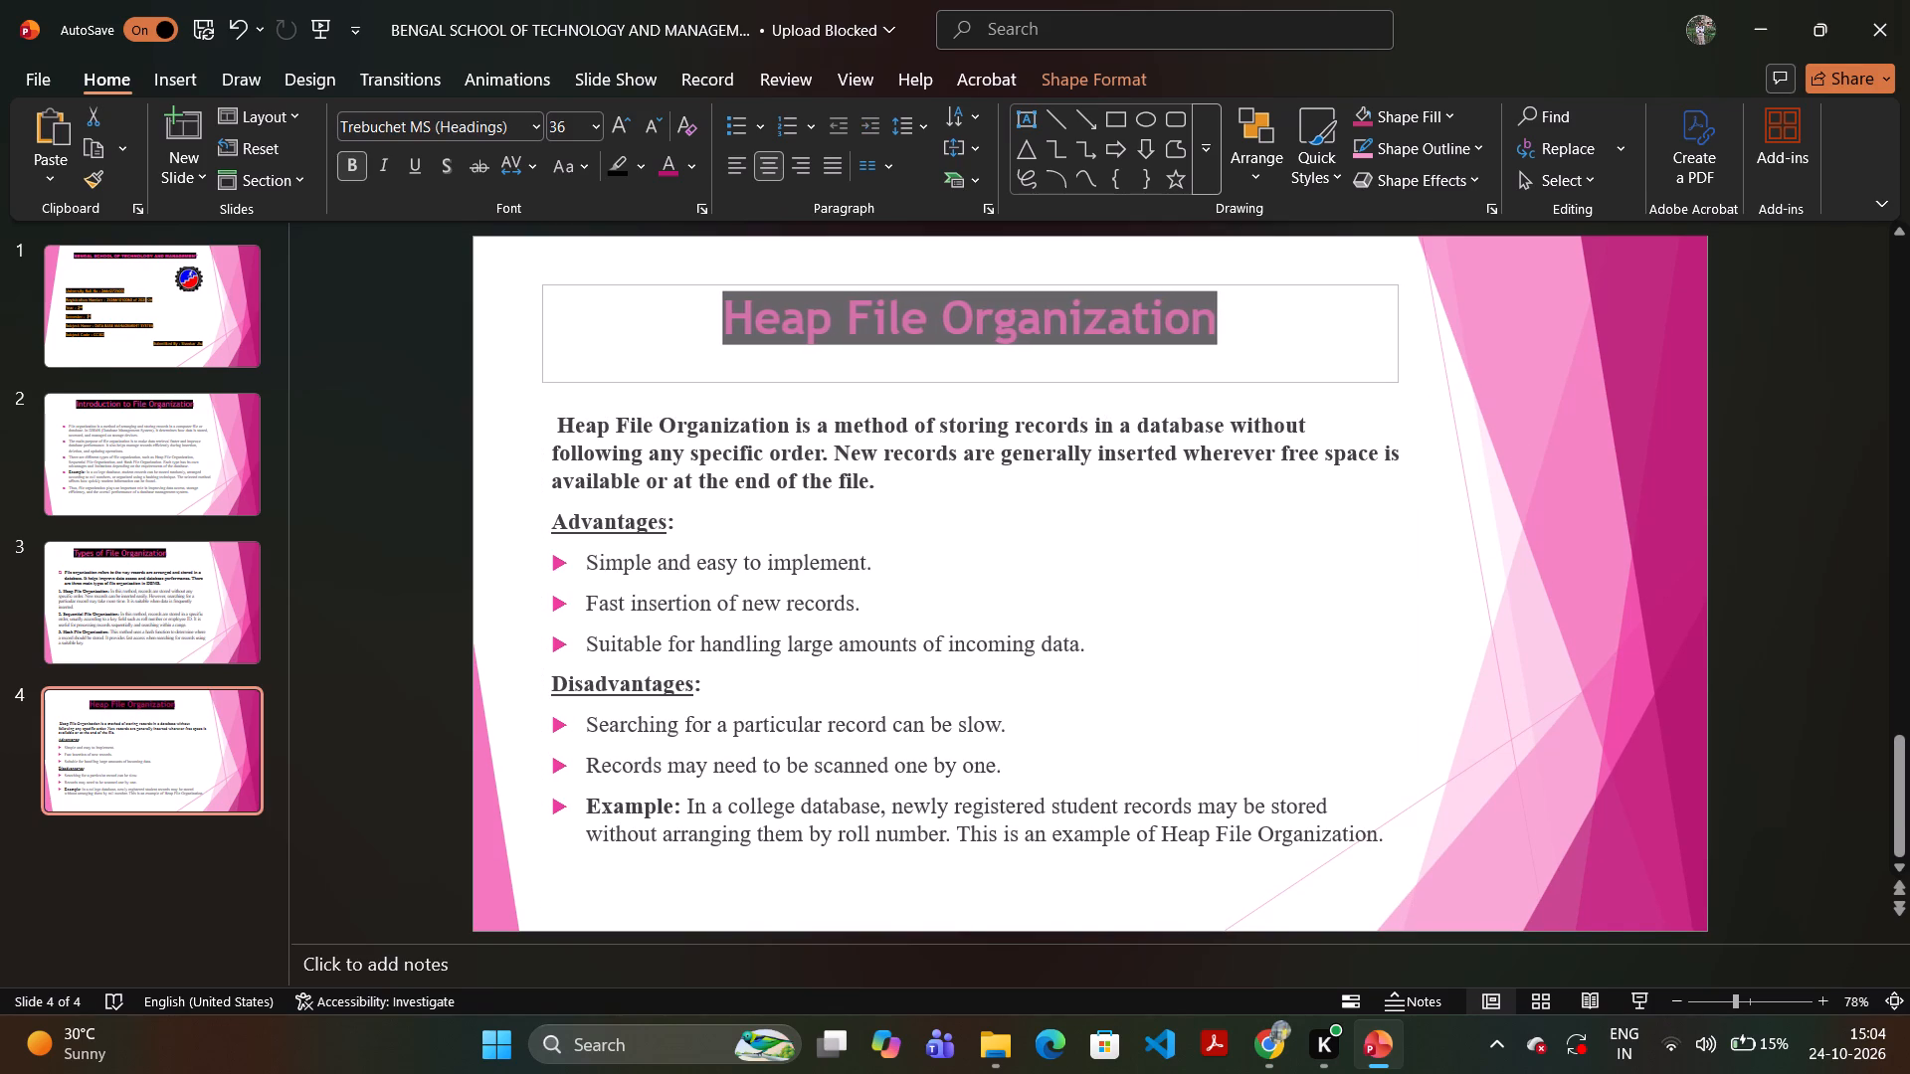
pyautogui.moveTo(1398, 381); pyautogui.dragTo(1393, 376)
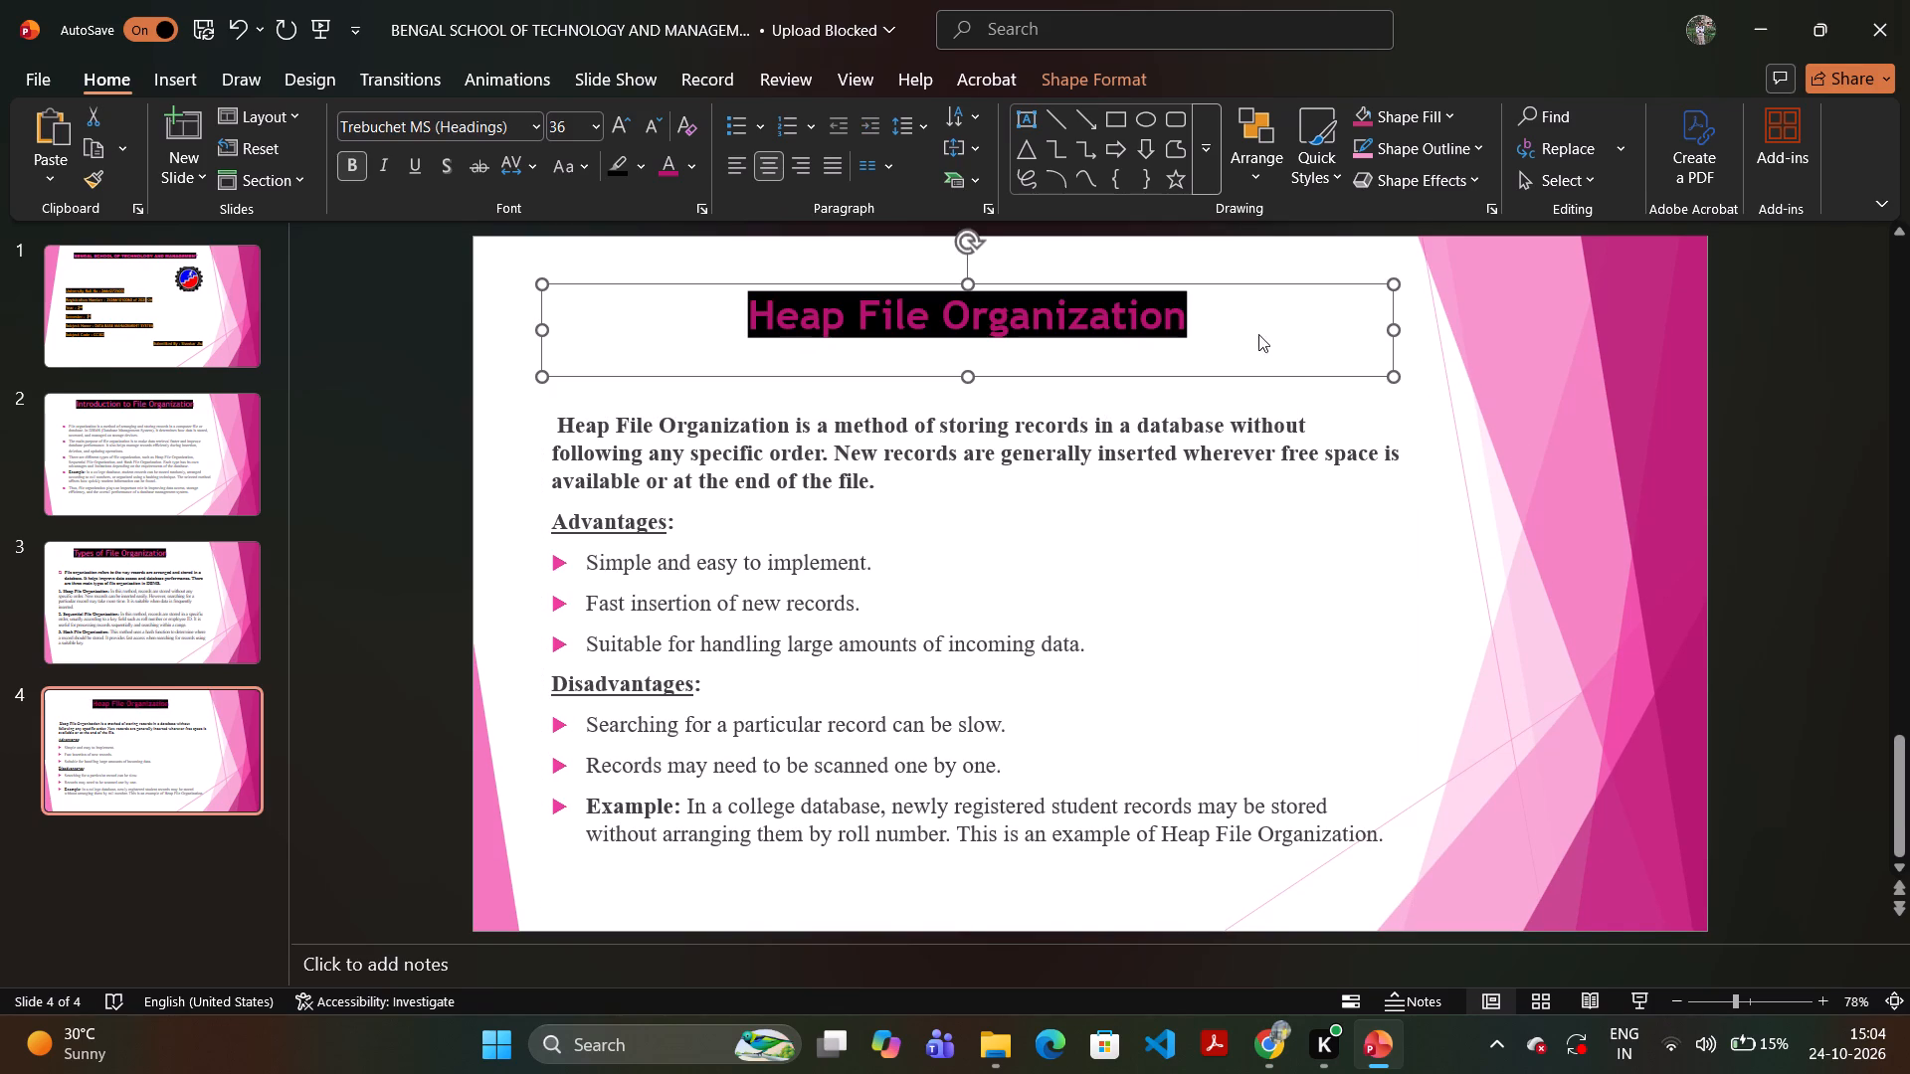
pyautogui.moveTo(1394, 376); pyautogui.dragTo(1384, 349)
pyautogui.click(1173, 325)
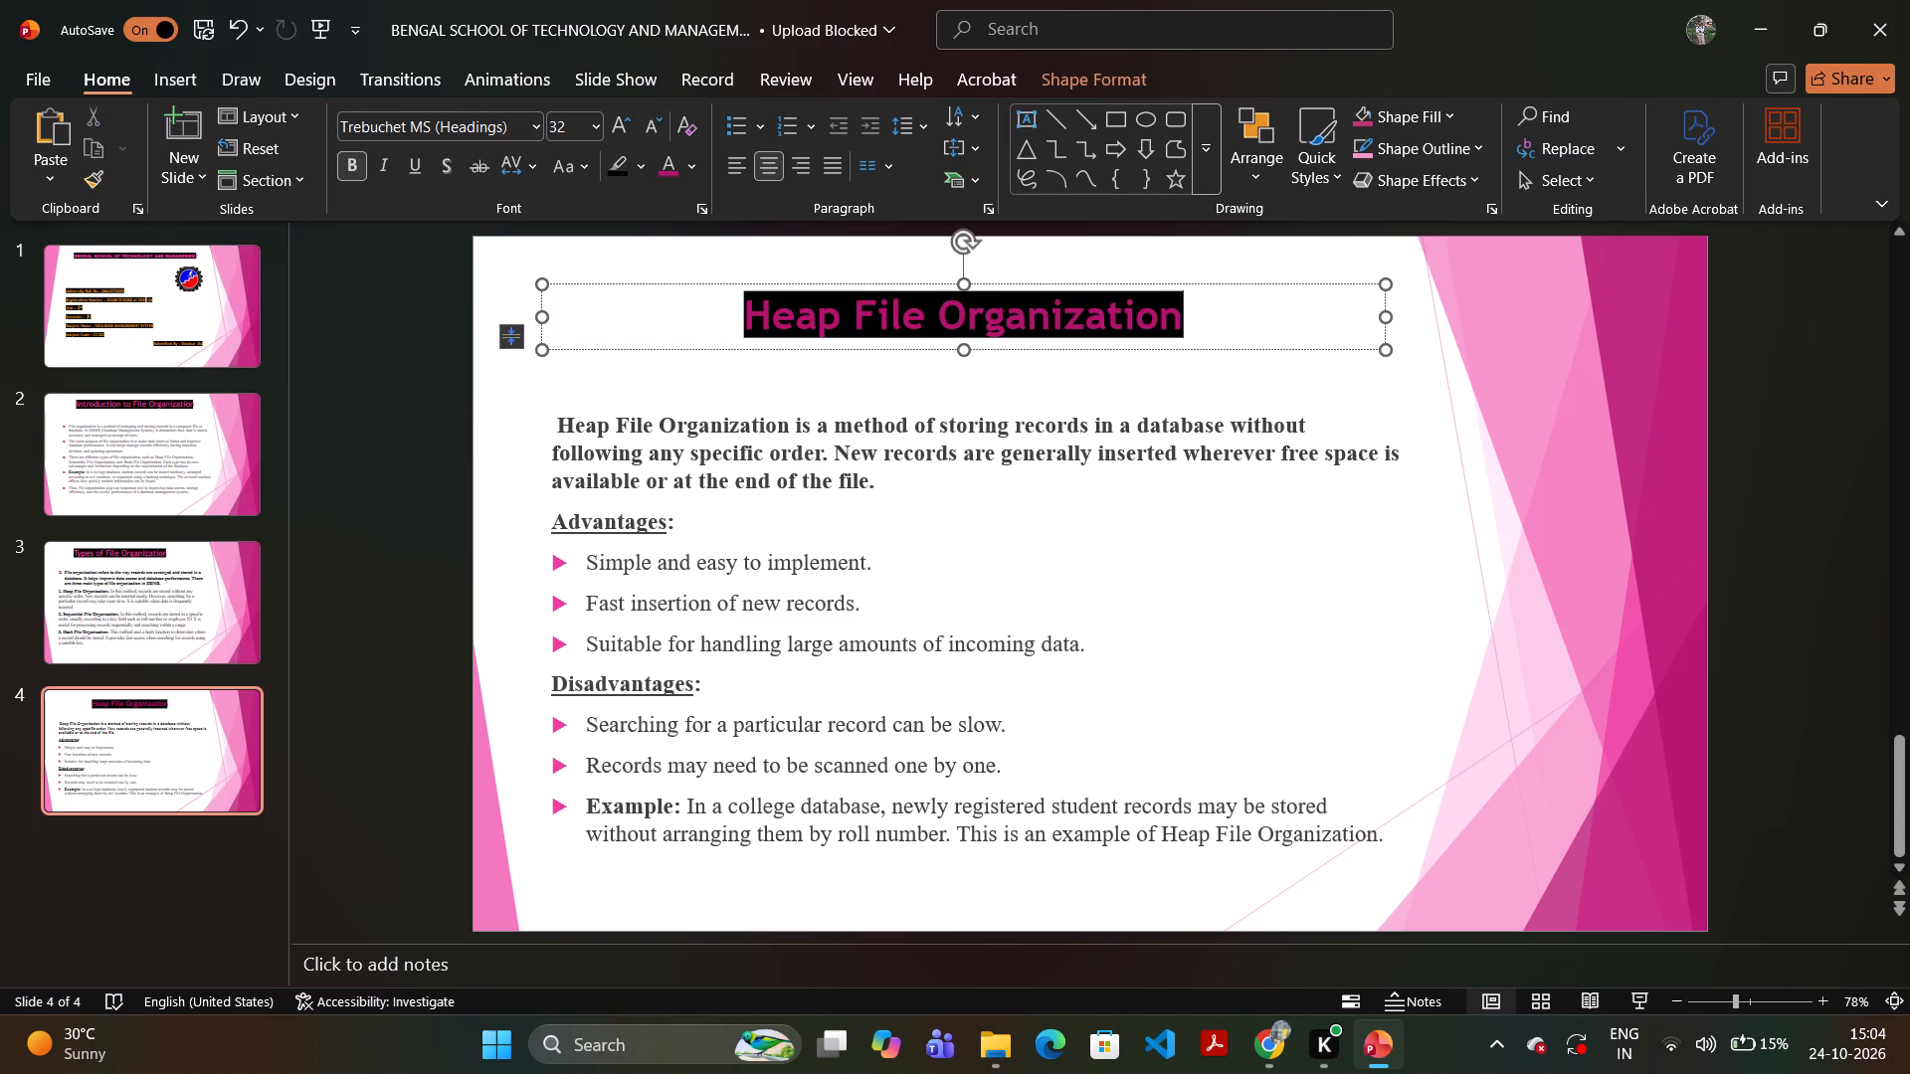
# Set the font size of slide 4's title "Heap File Organization" to 36.
pyautogui.moveTo(1259, 300); pyautogui.dragTo(699, 338)
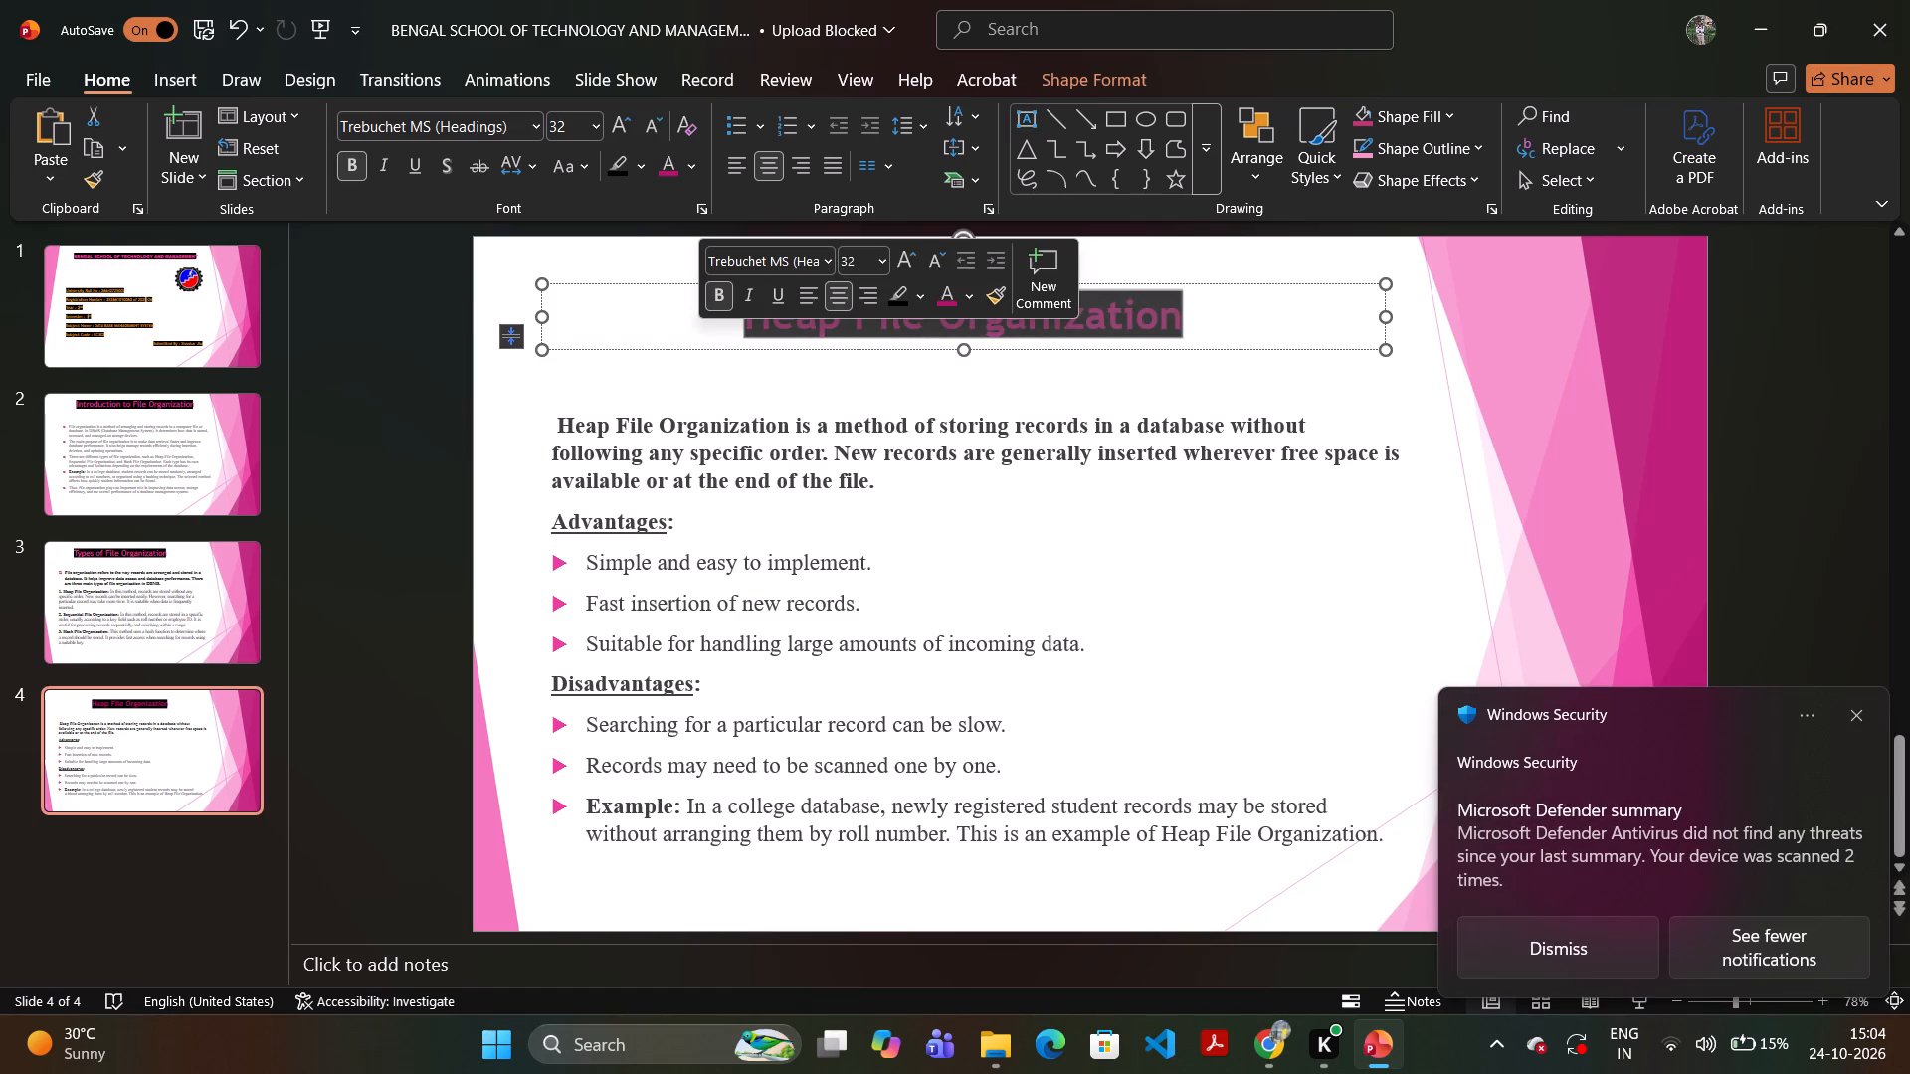
pyautogui.click(916, 265)
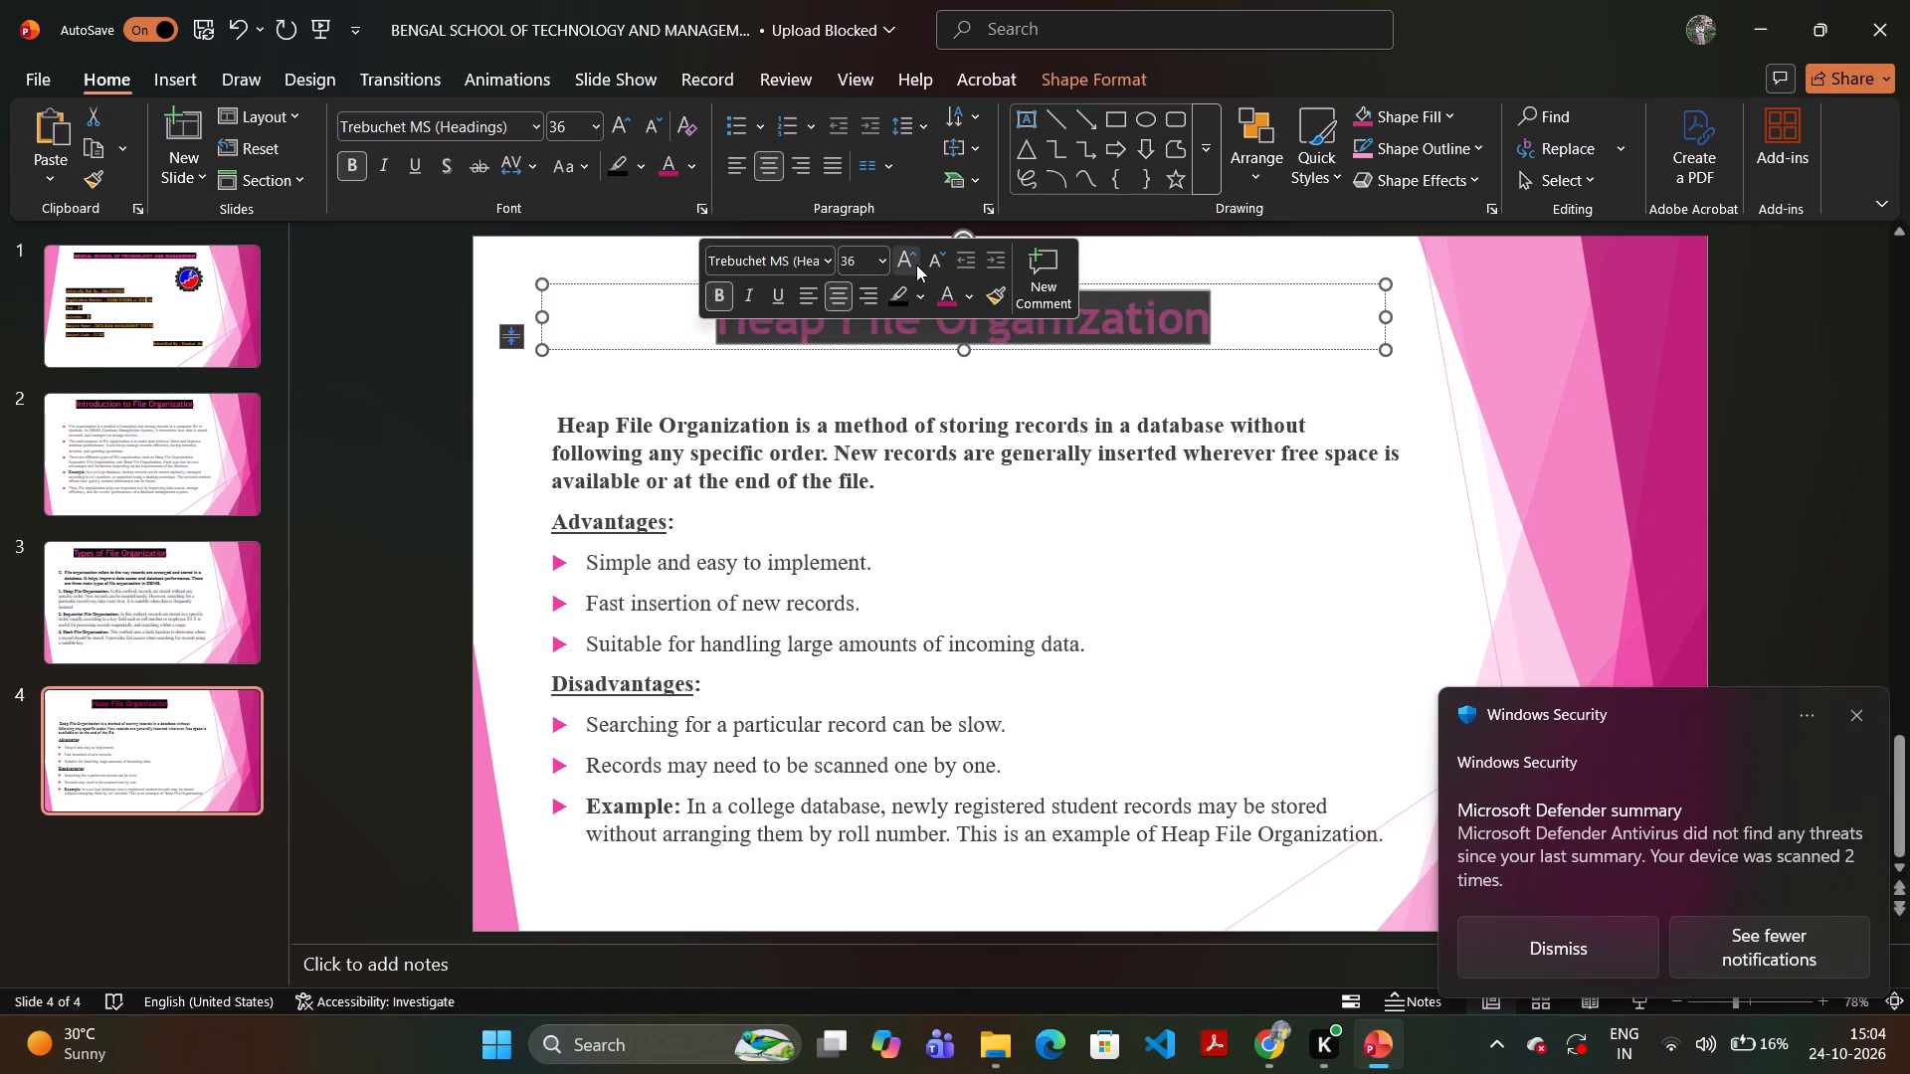
pyautogui.click(522, 462)
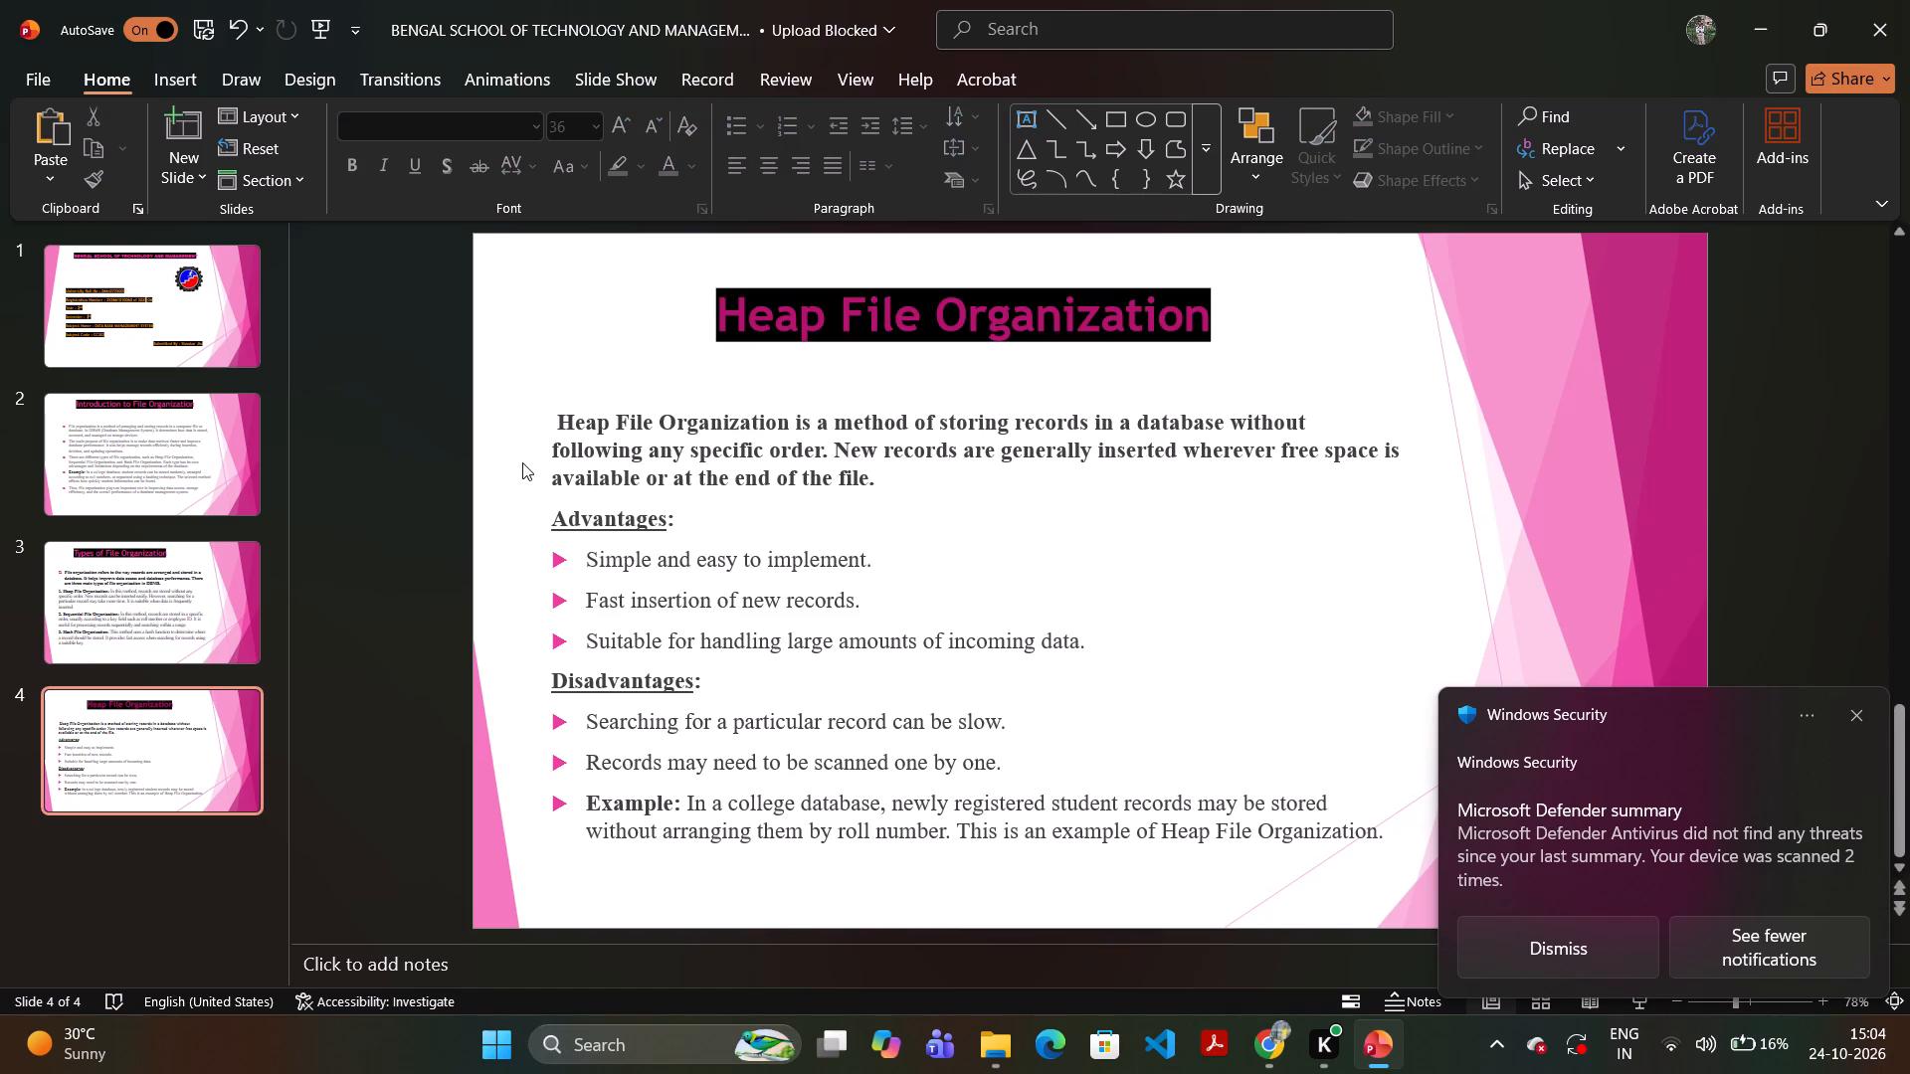
pyautogui.click(182, 655)
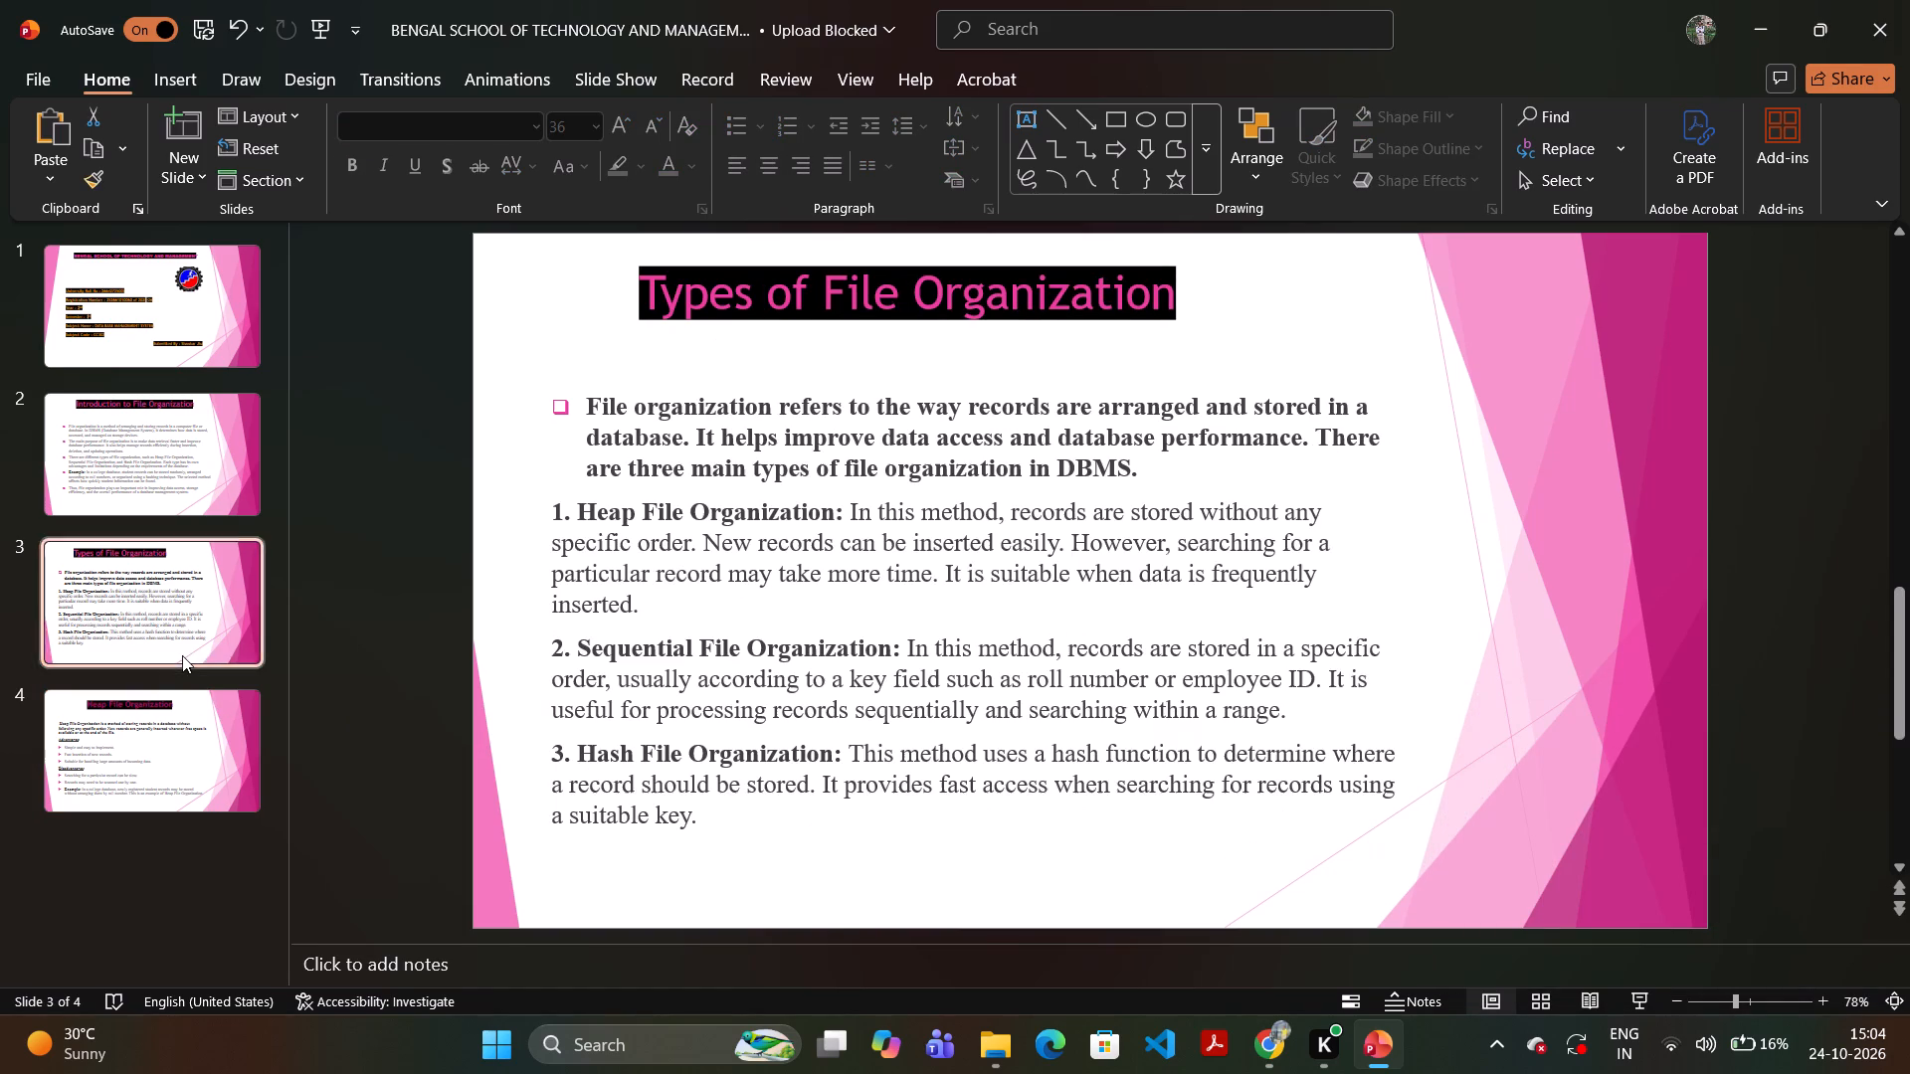
pyautogui.click(182, 728)
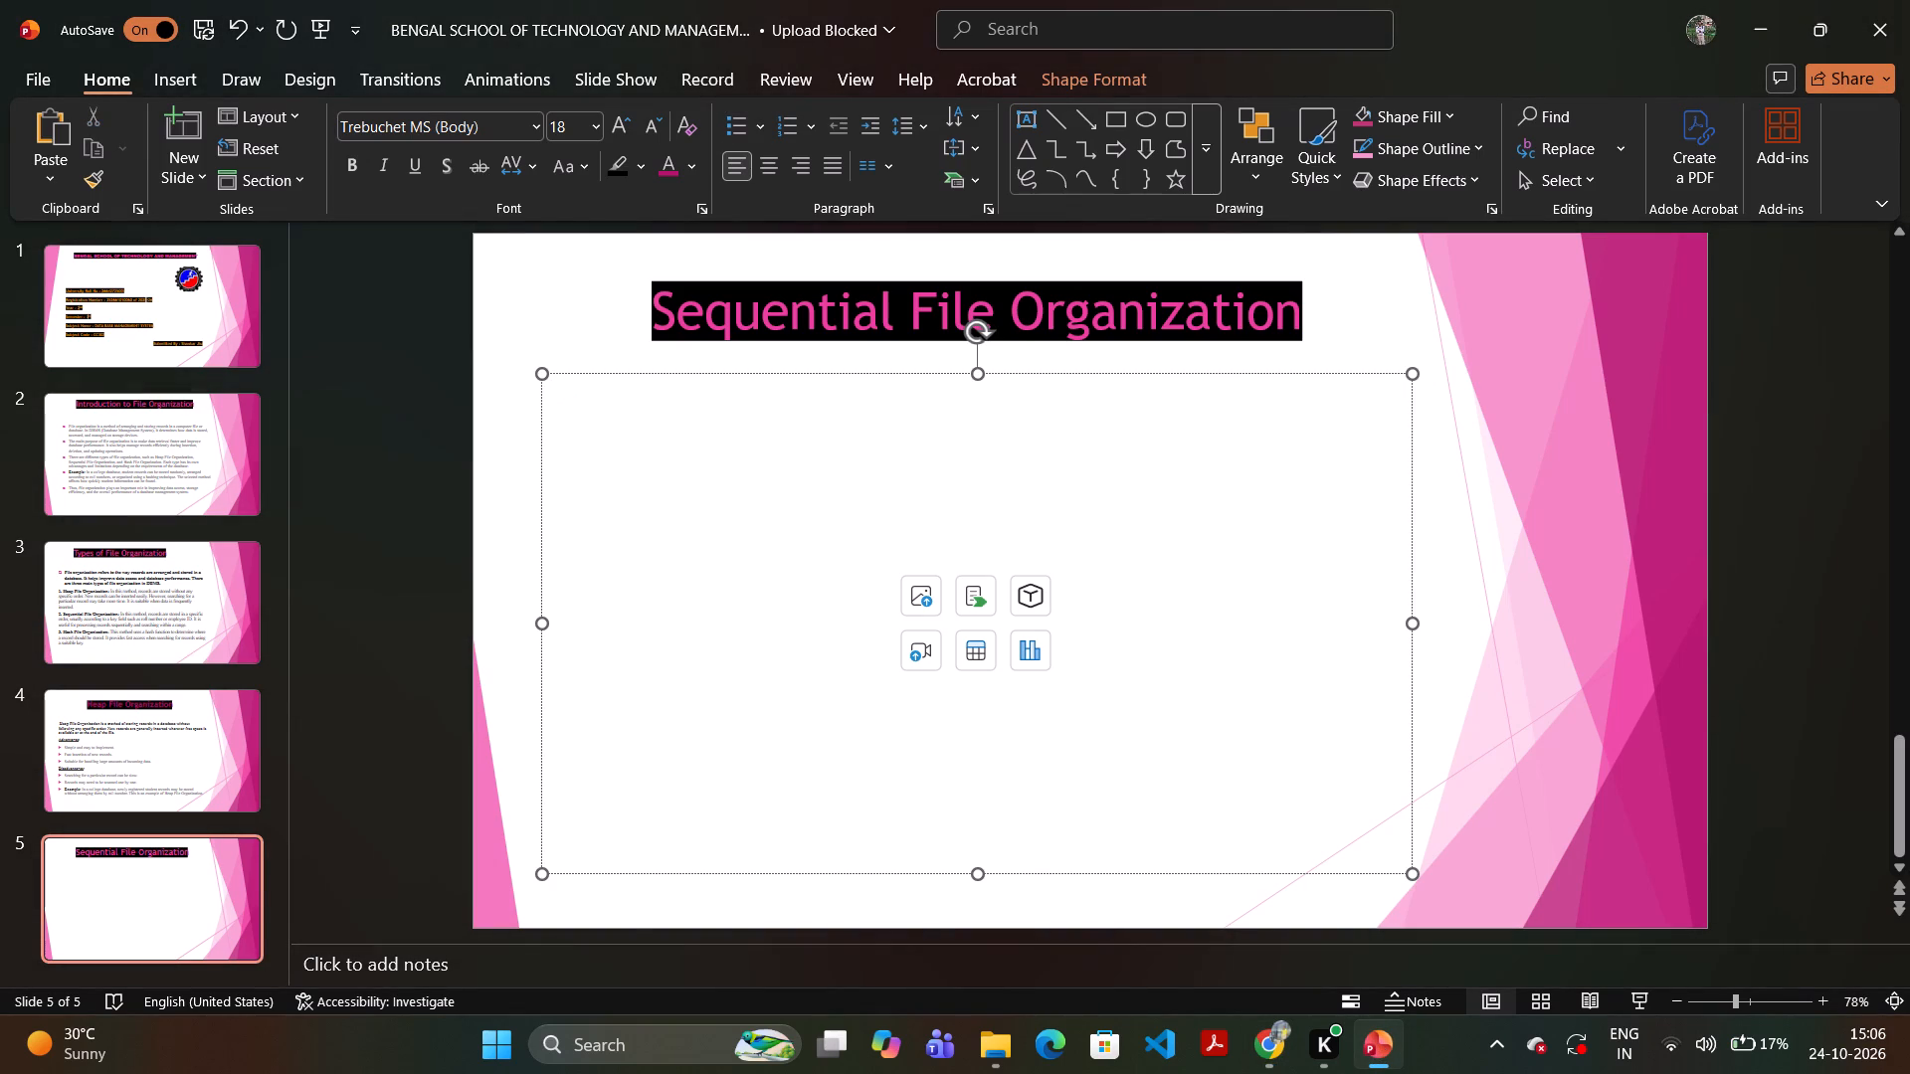
pyautogui.hotkey('ctrl', 'v')
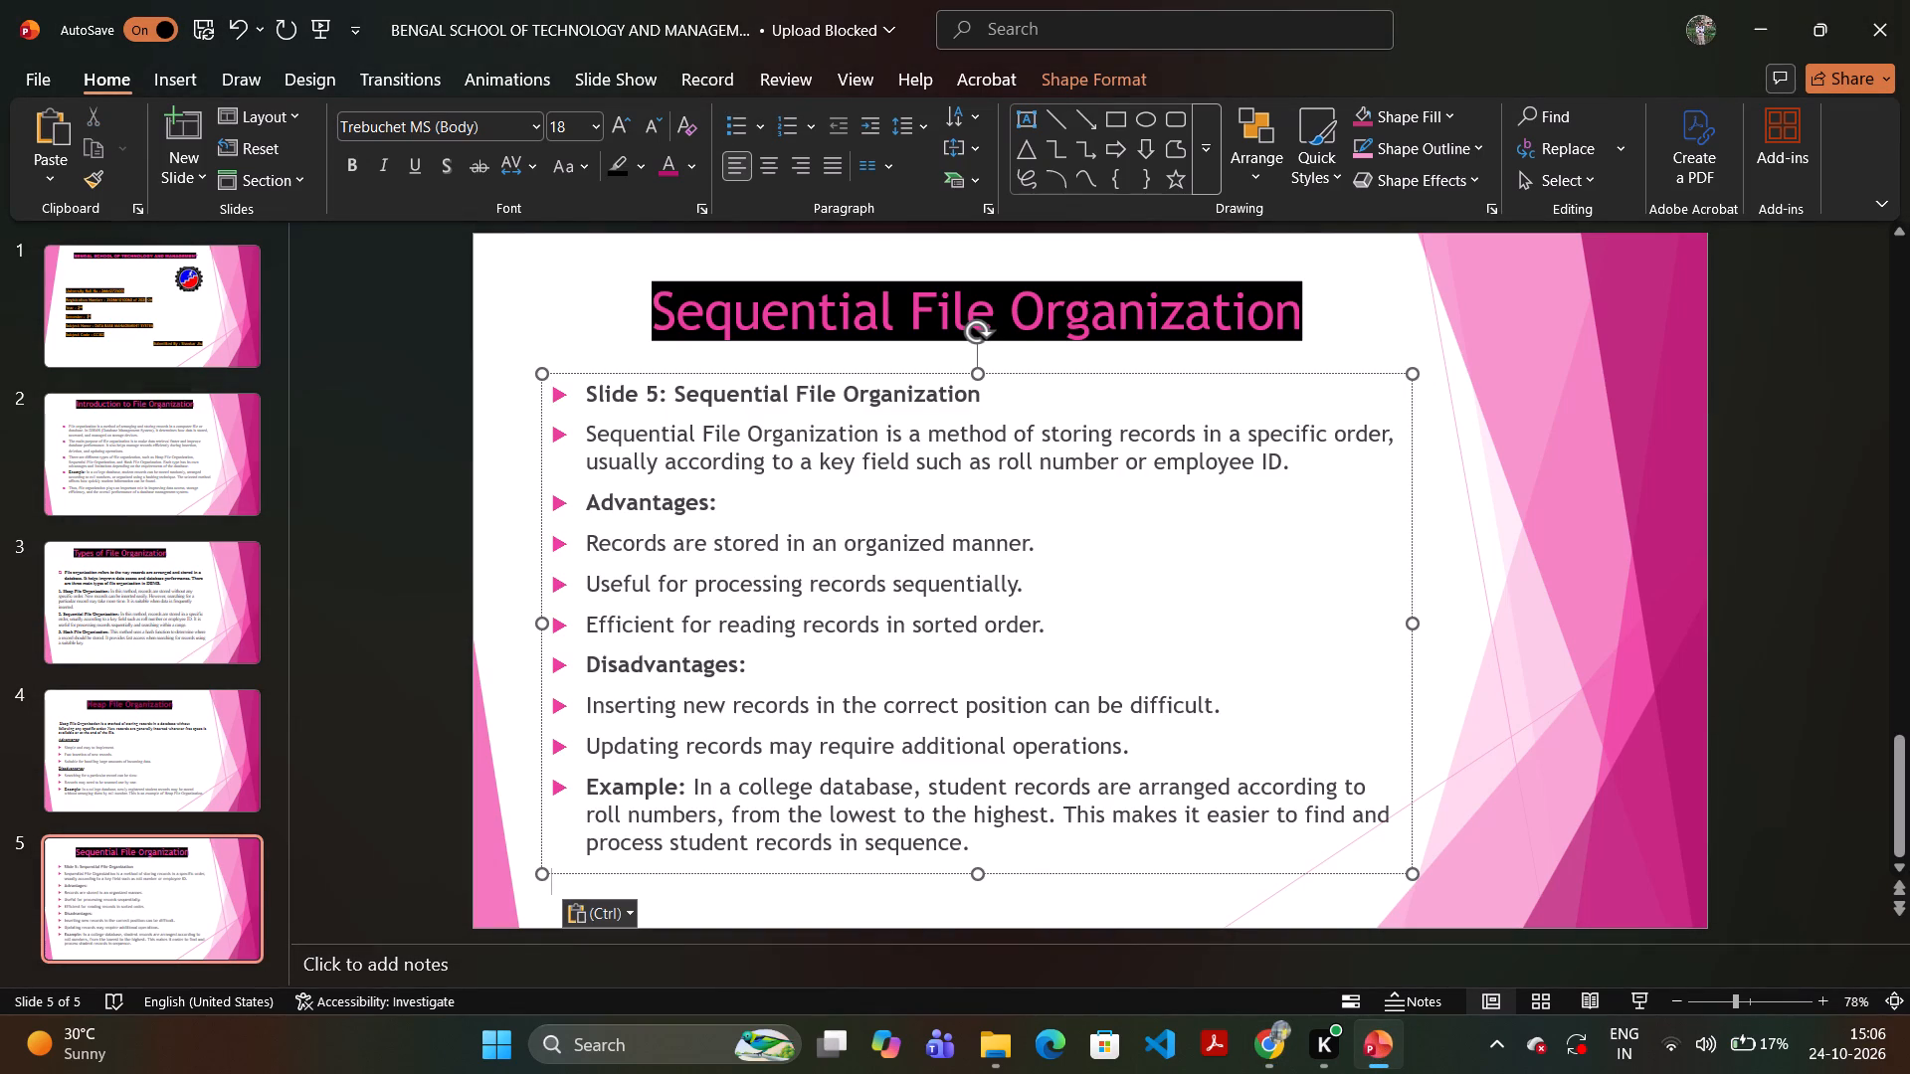
# Remove the bullet from the "Example:" paragraph in slide 5's body.
pyautogui.click(575, 779)
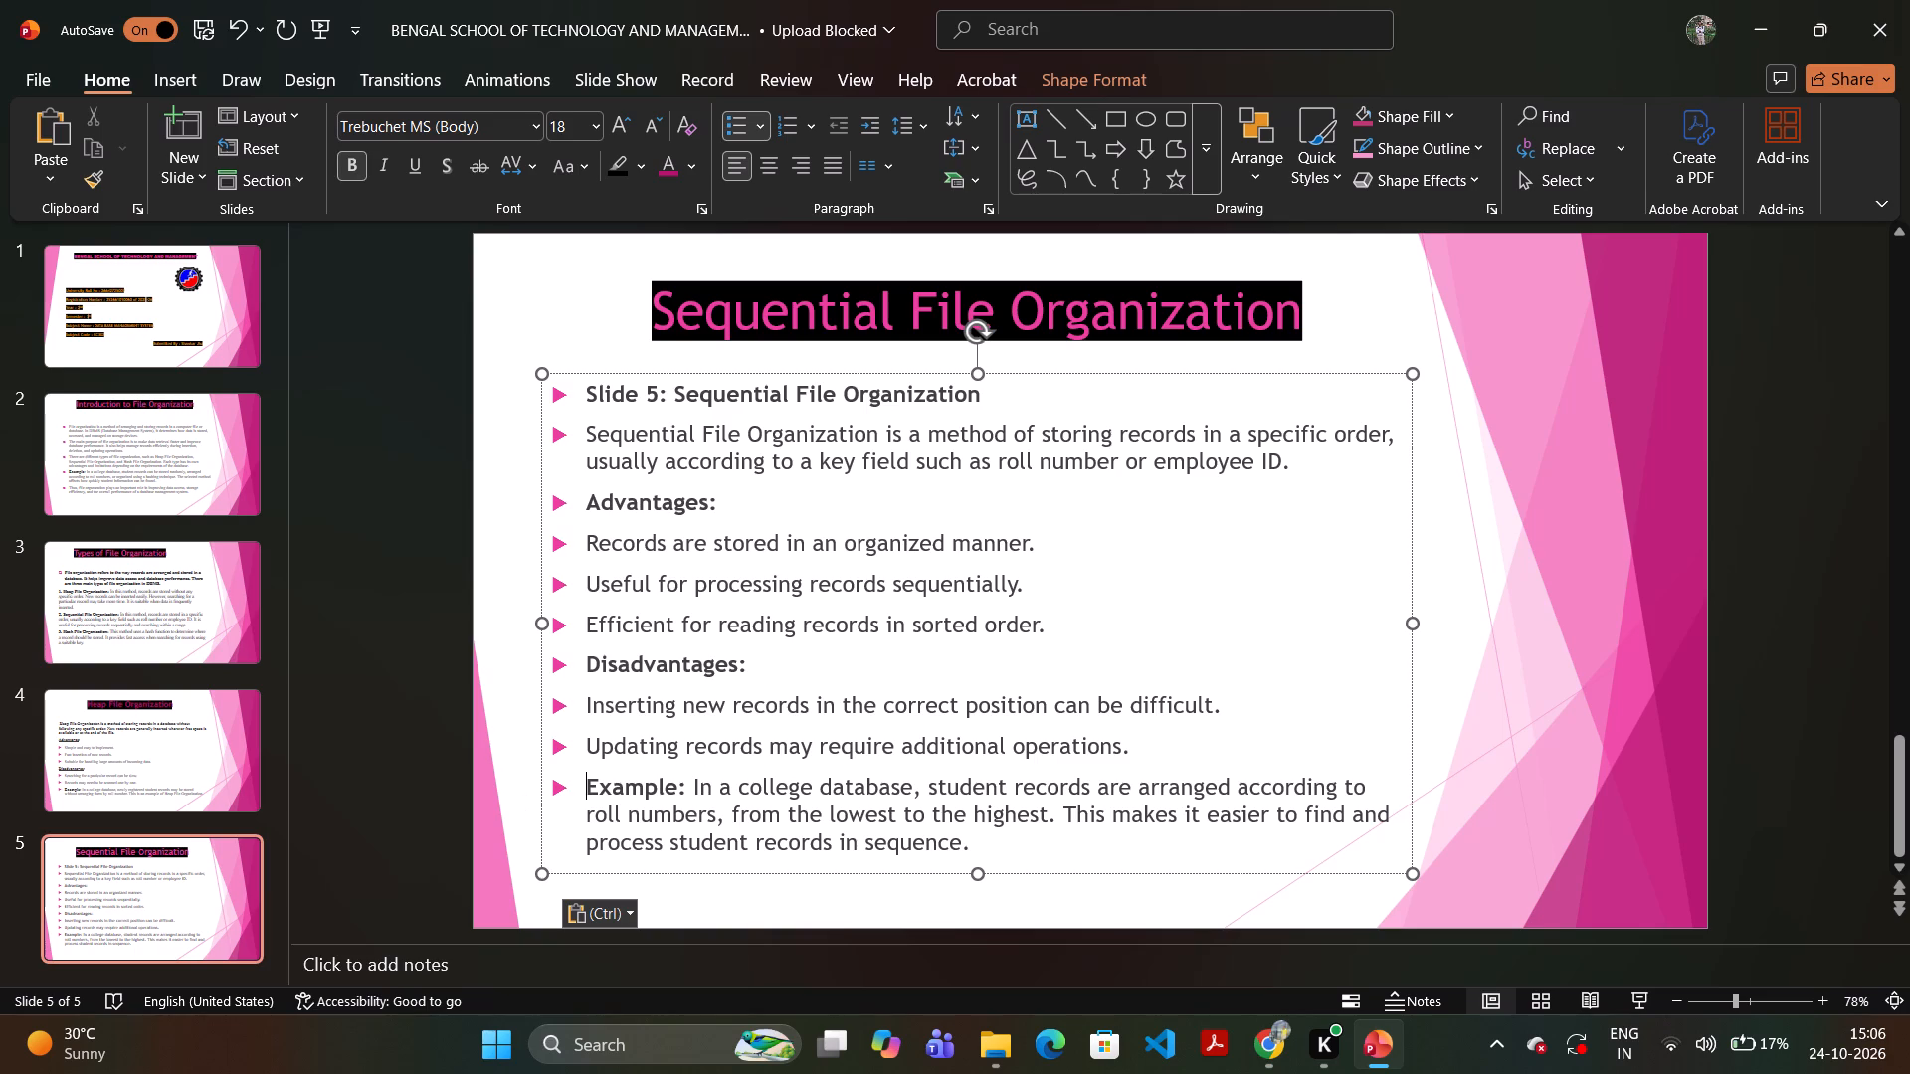
pyautogui.press('BackSpace')
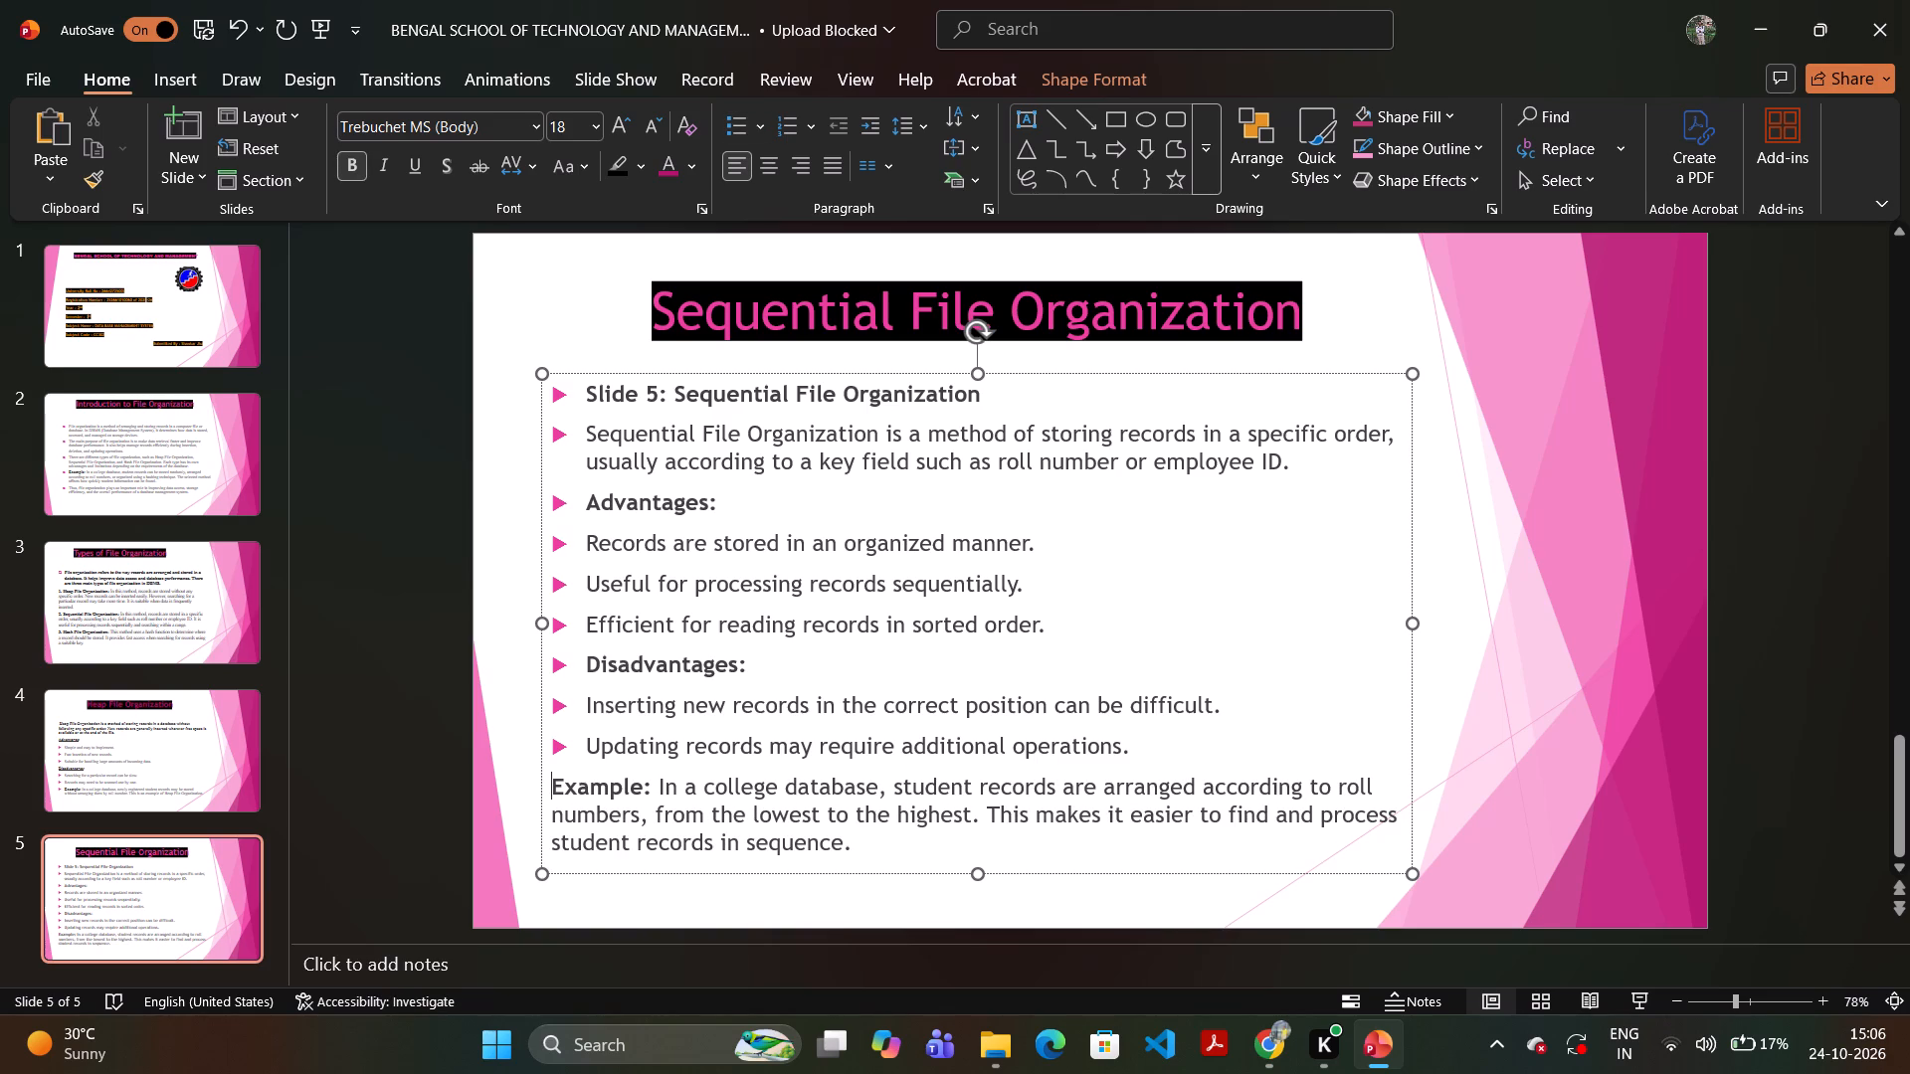
# Remove the bullet from slide 5's "Disadvantages:" heading and underline the heading.
pyautogui.click(576, 662)
pyautogui.press('BackSpace')
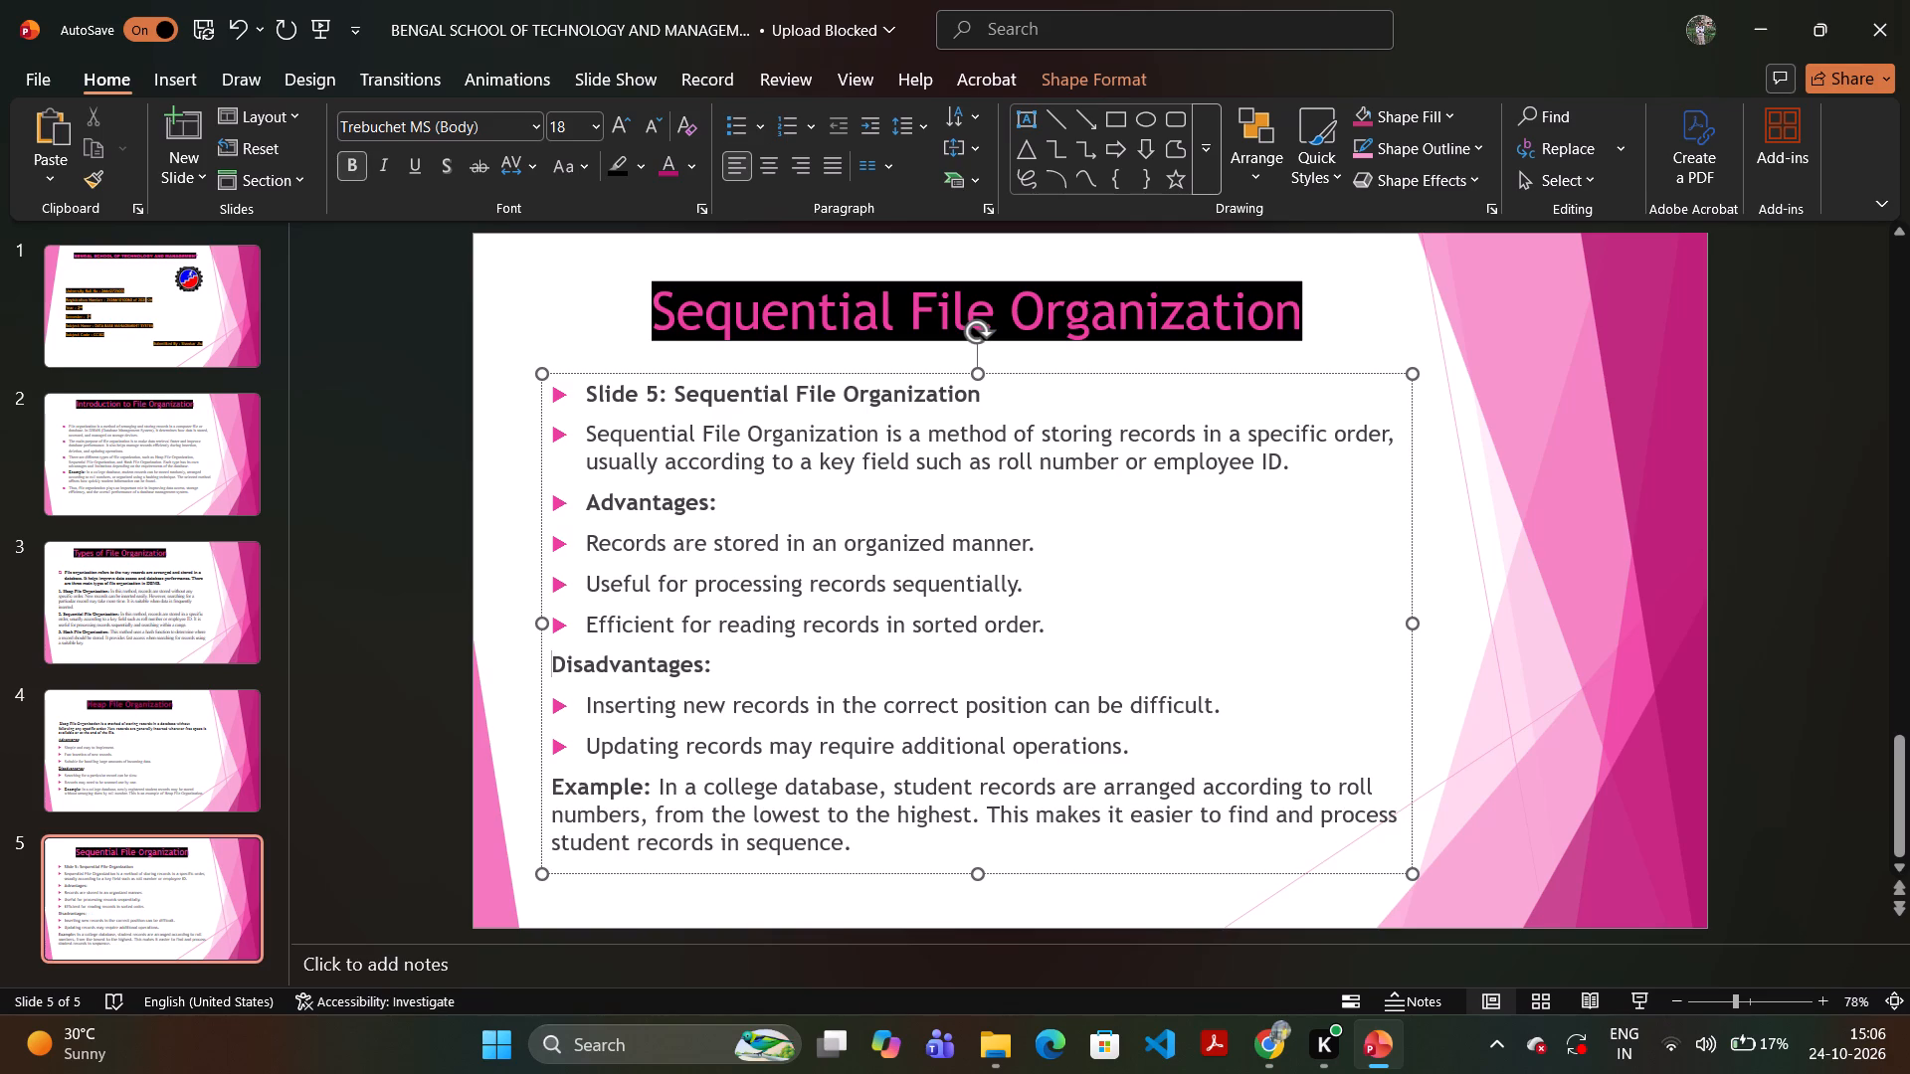
pyautogui.moveTo(690, 675); pyautogui.dragTo(711, 664)
pyautogui.click(711, 664)
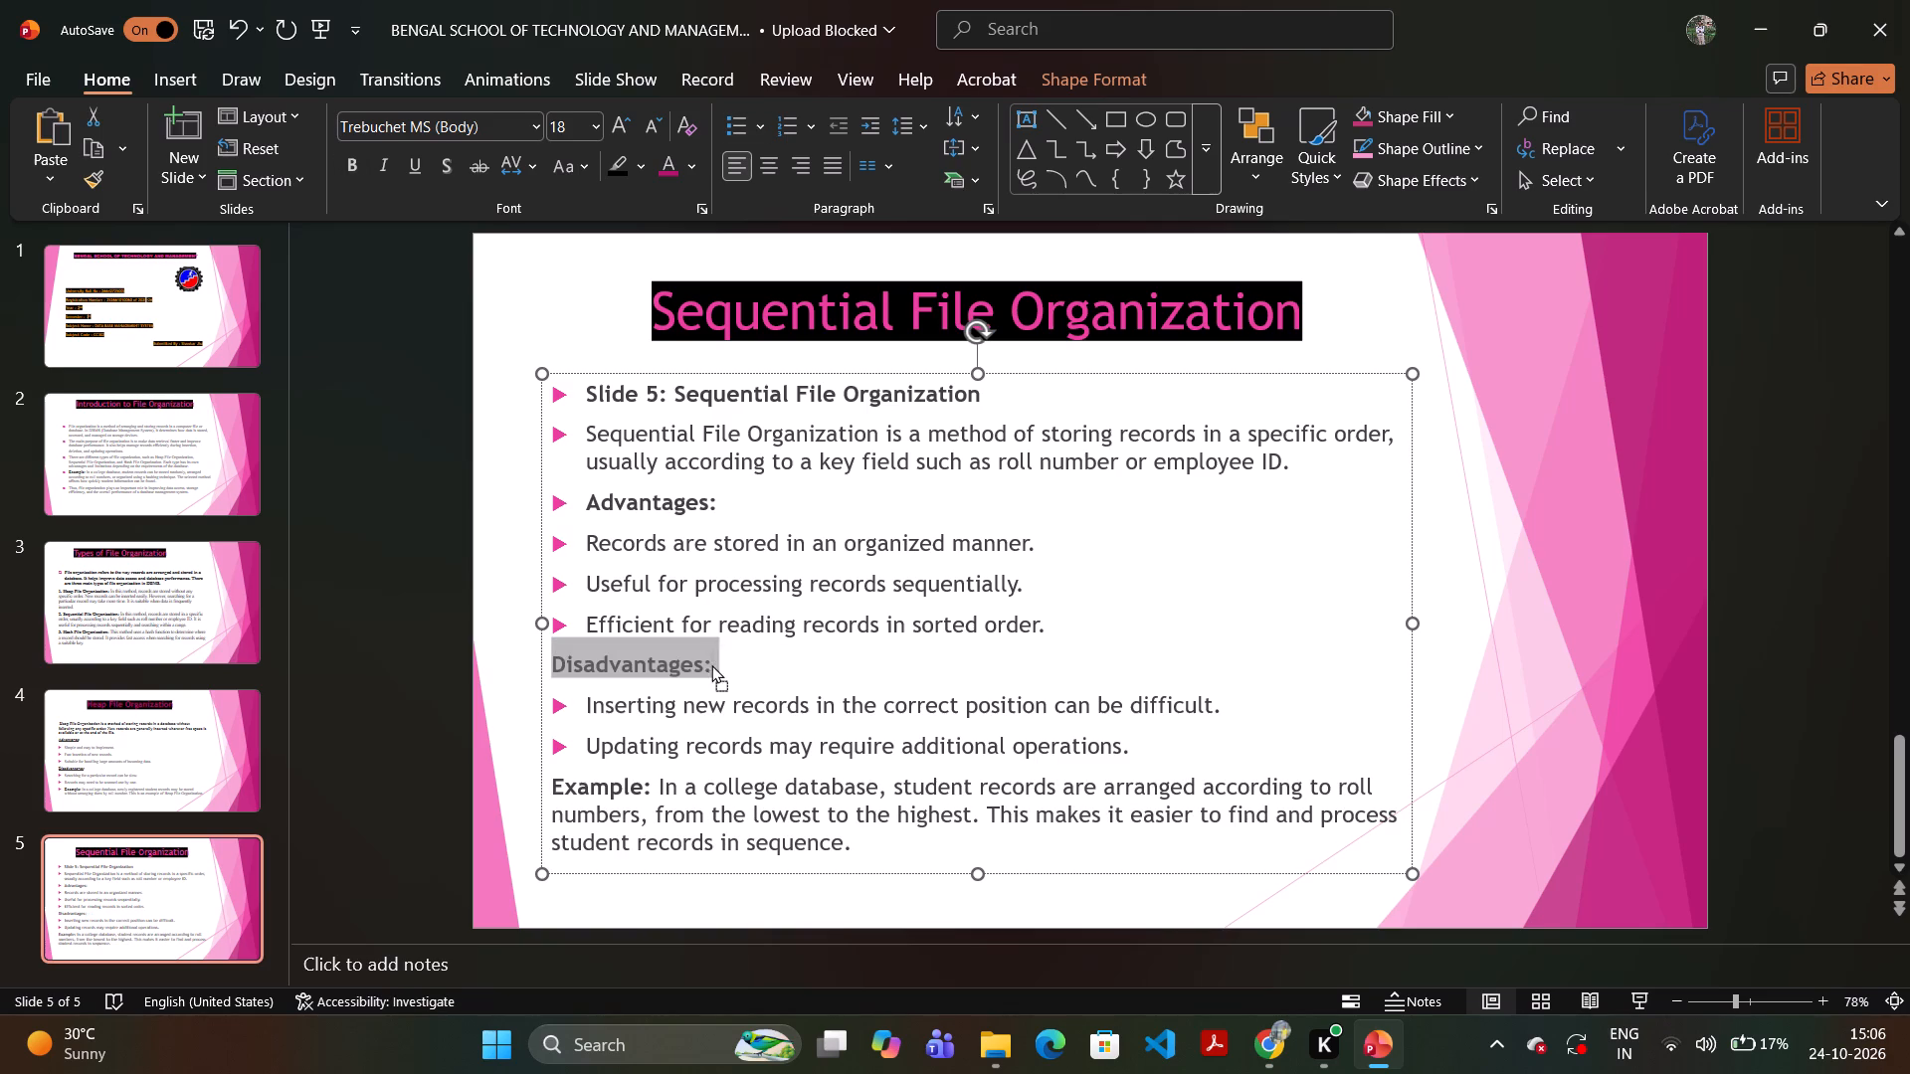
pyautogui.moveTo(711, 664); pyautogui.dragTo(463, 664)
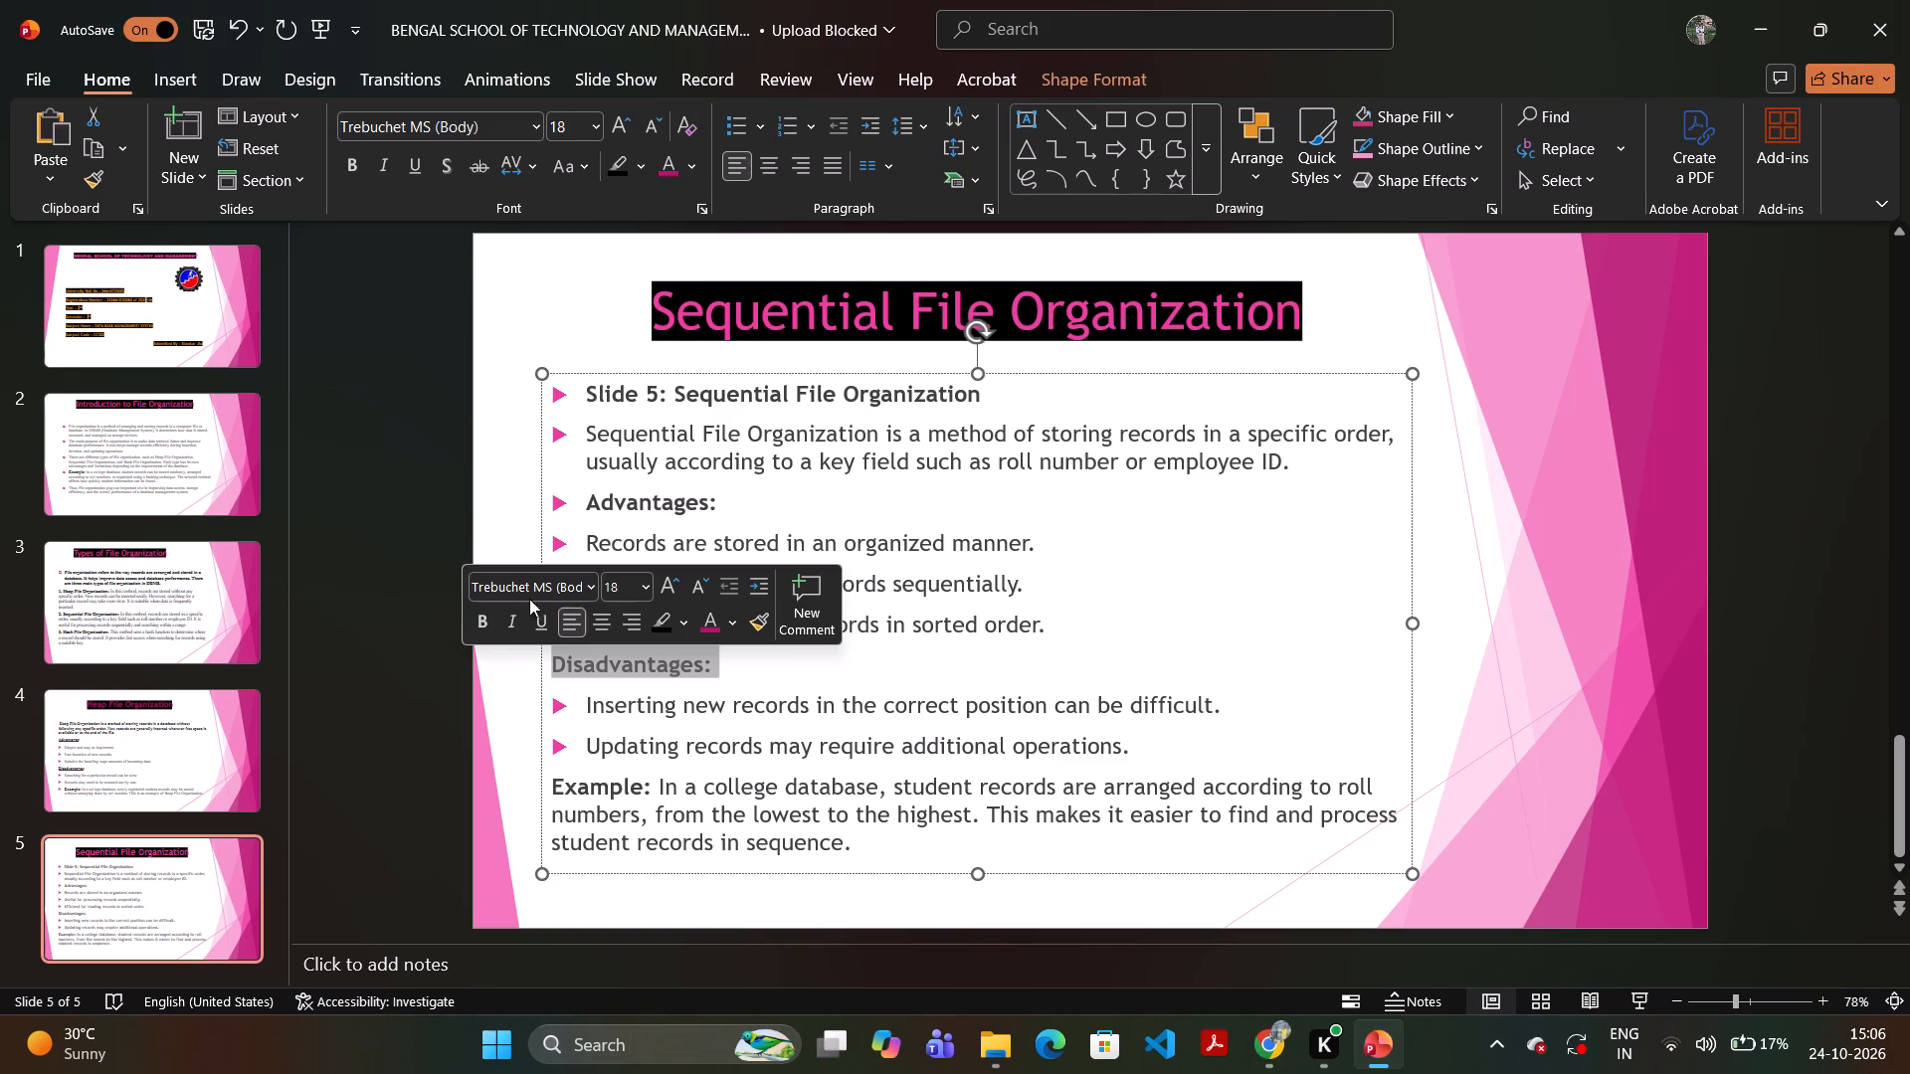
pyautogui.click(401, 158)
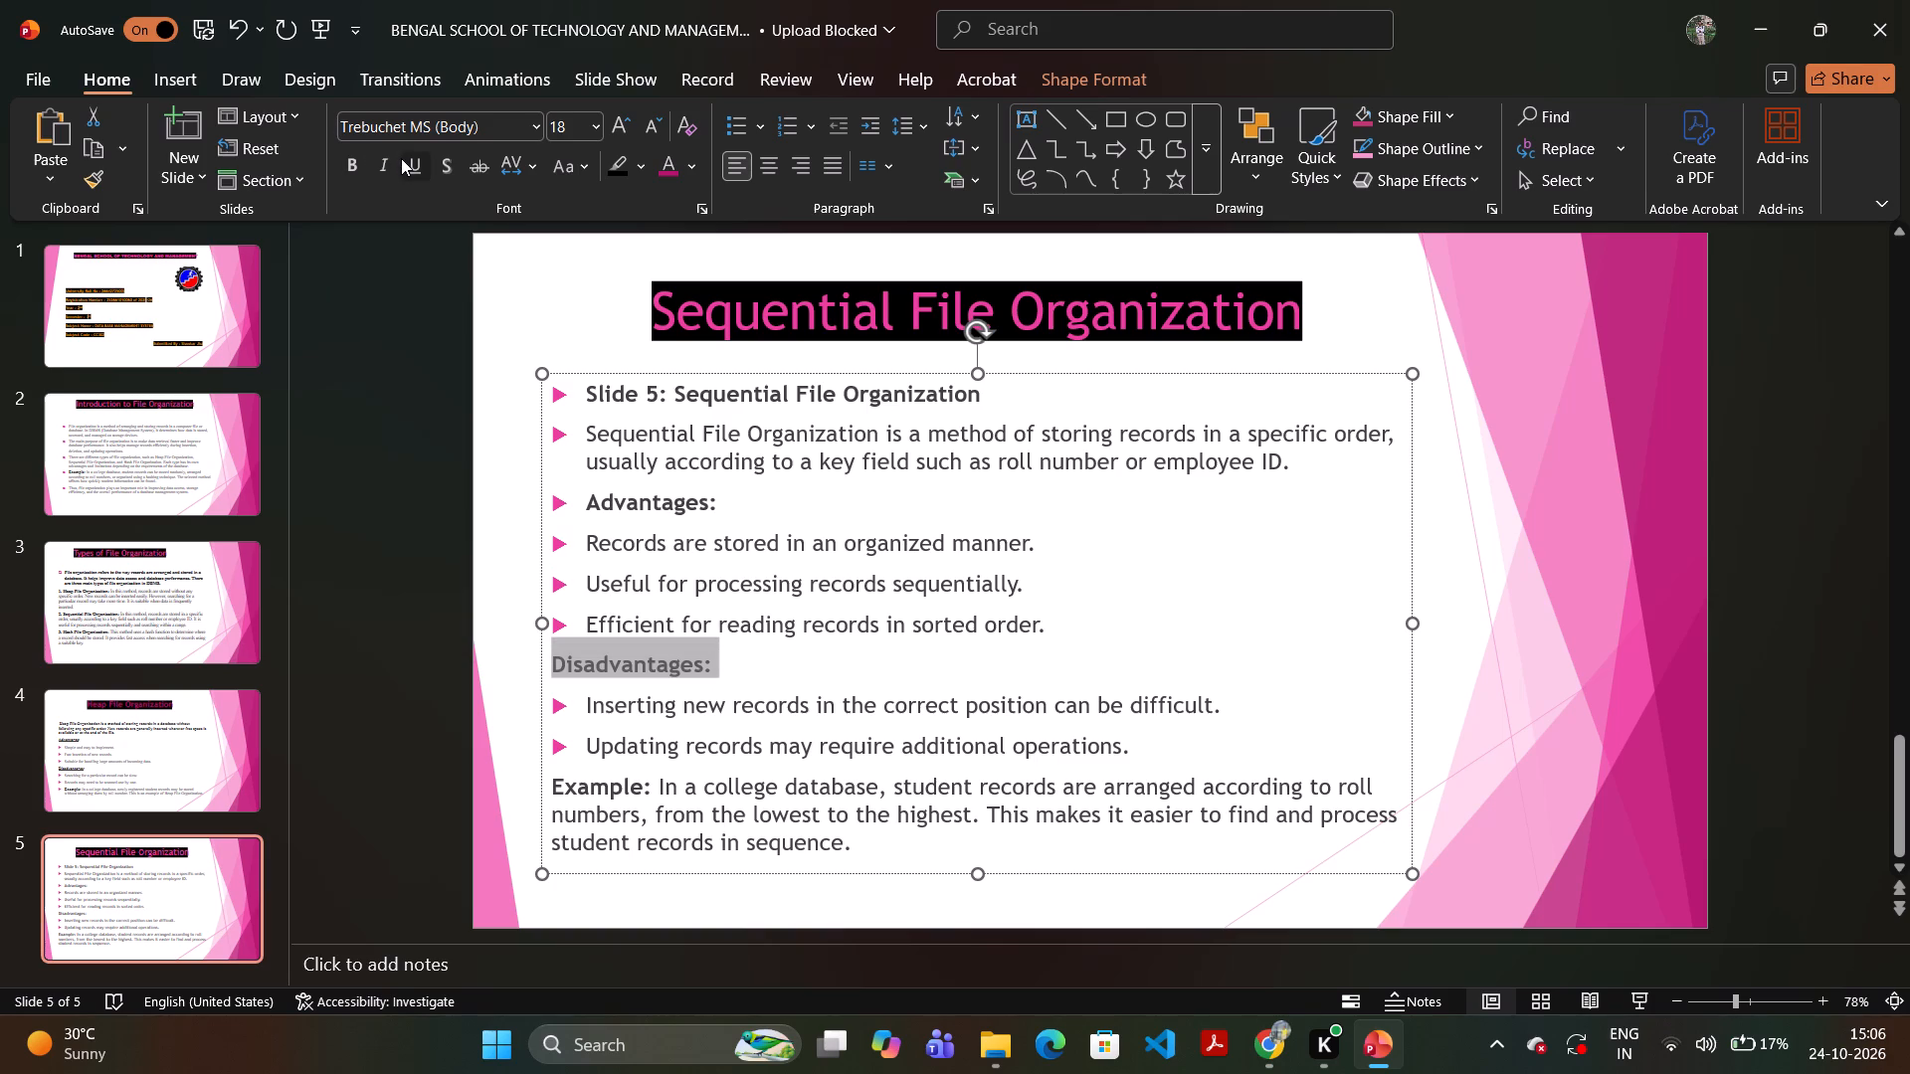
# Remove the bullet from slide 5's "Advantages:" heading and underline the heading.
pyautogui.click(578, 524)
pyautogui.click(576, 508)
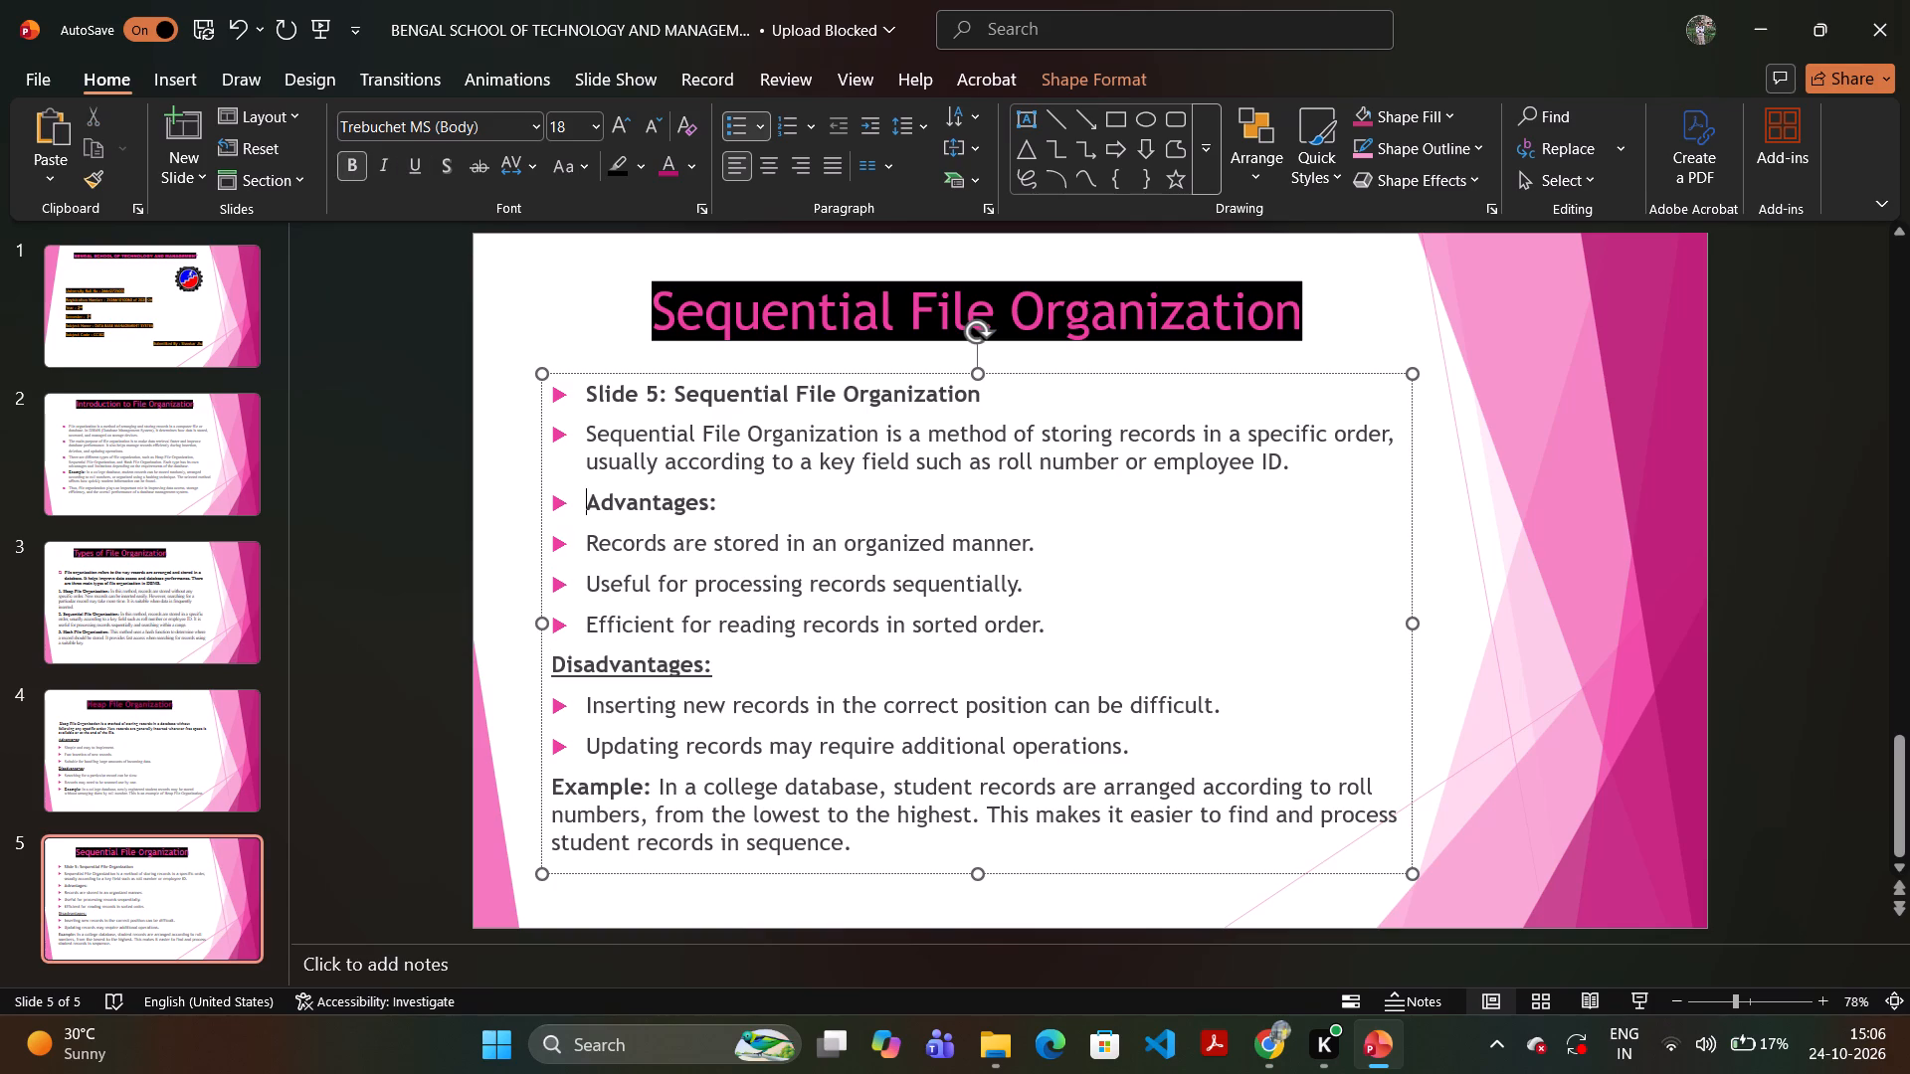
pyautogui.press('BackSpace')
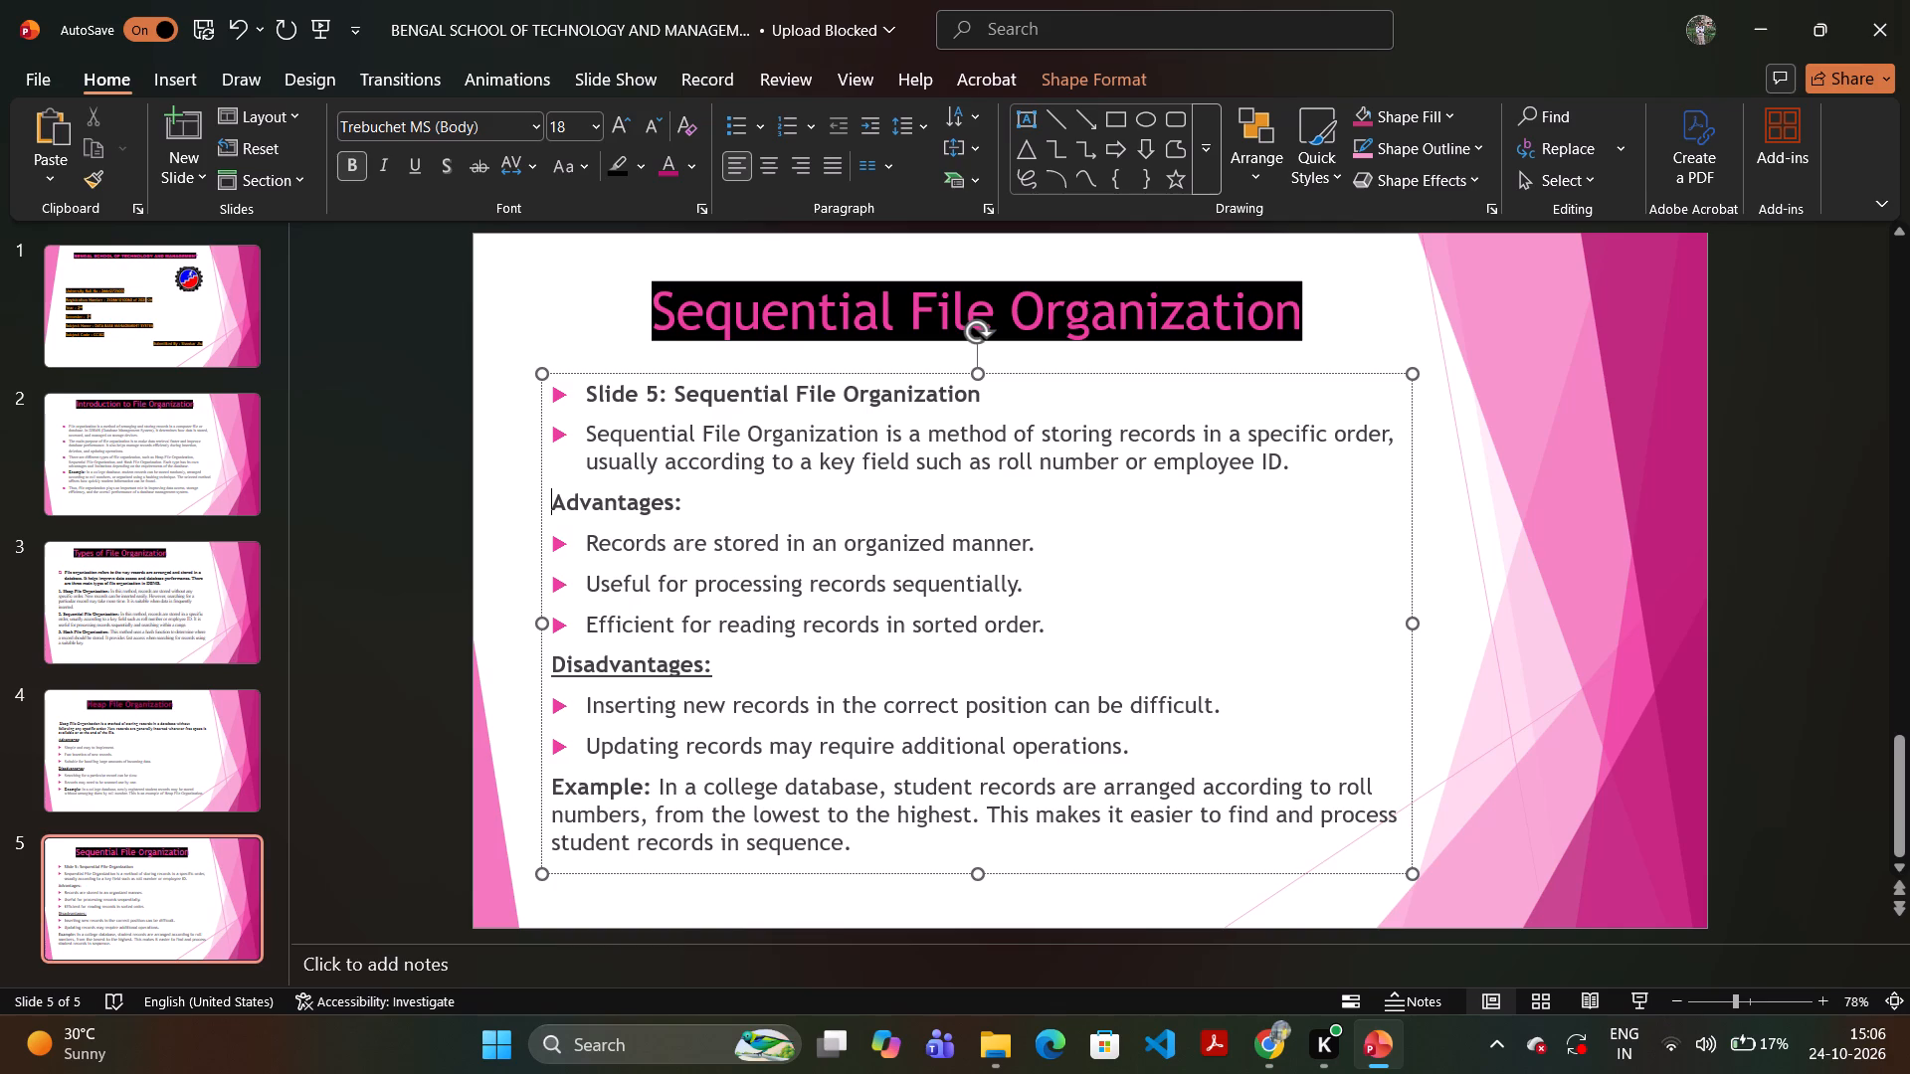
pyautogui.moveTo(674, 509); pyautogui.dragTo(696, 503)
pyautogui.click(696, 503)
pyautogui.moveTo(696, 503); pyautogui.dragTo(444, 494)
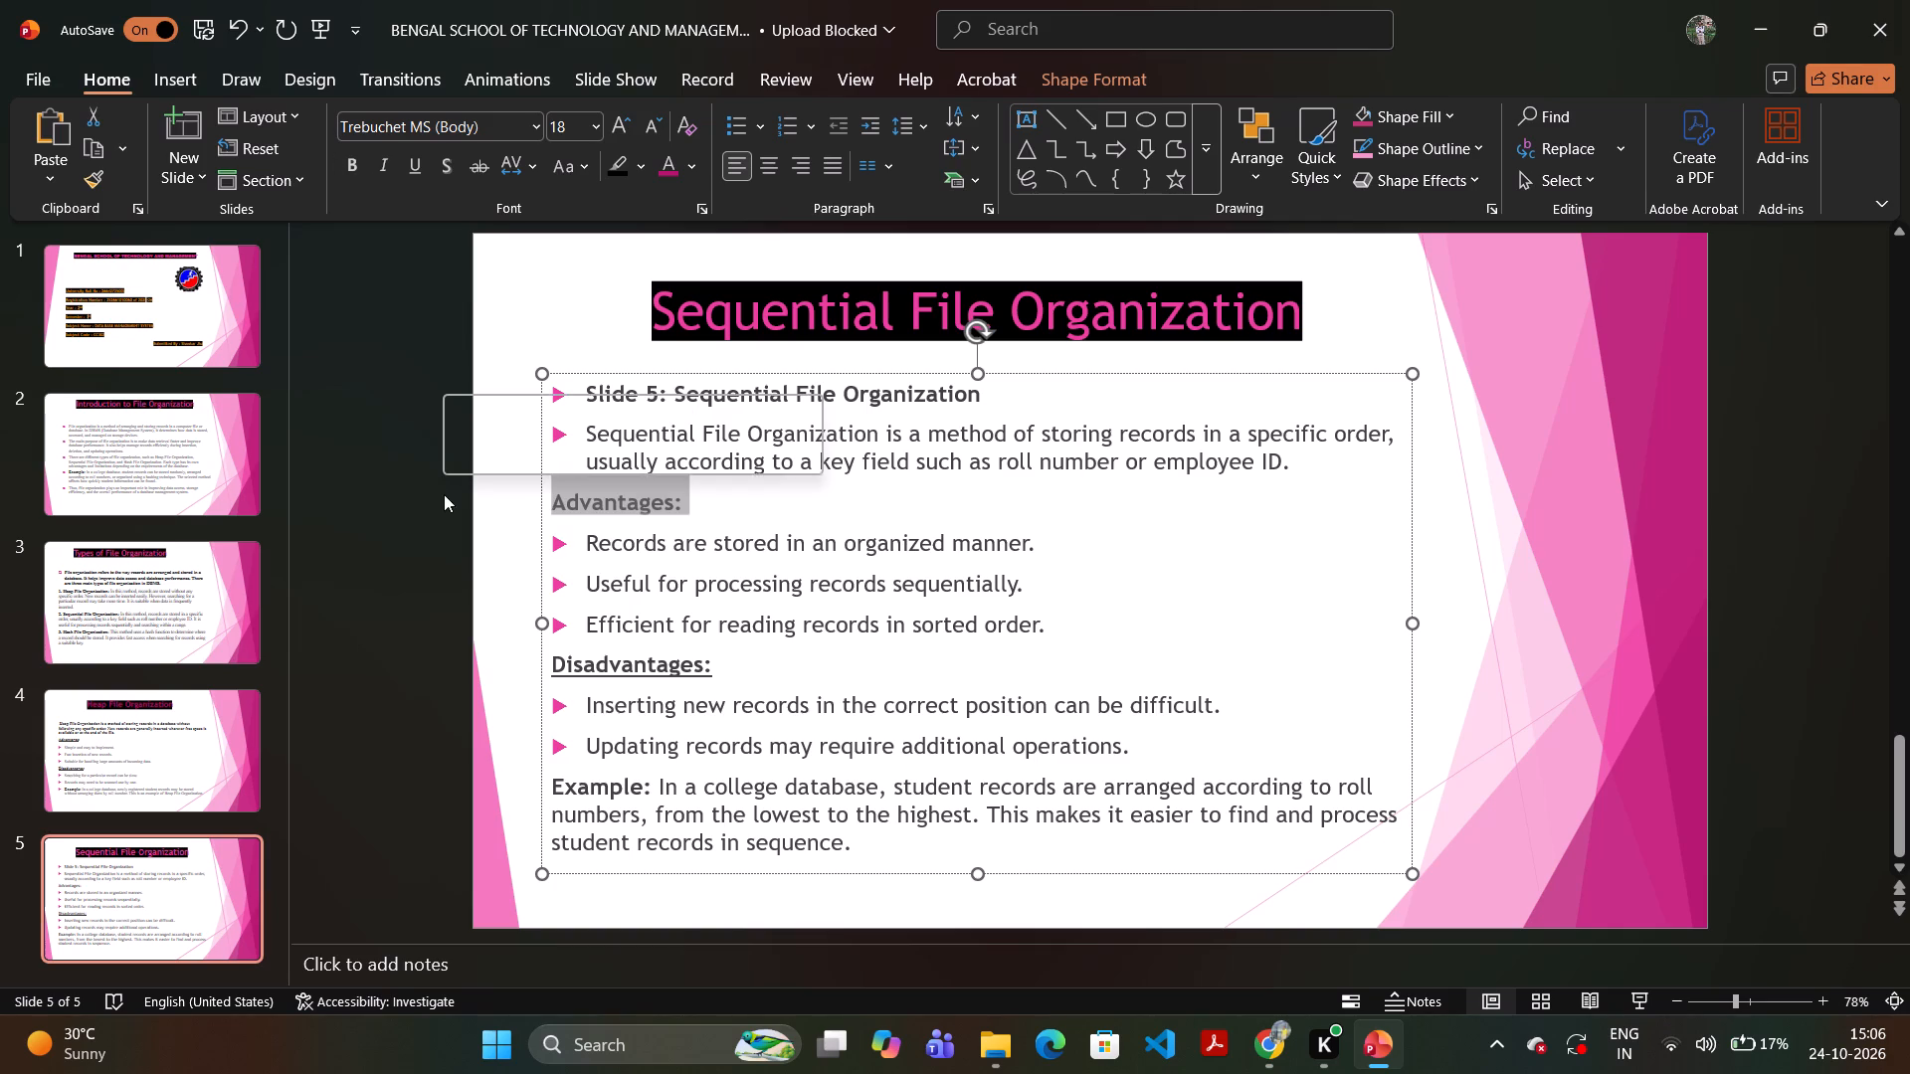
pyautogui.click(511, 449)
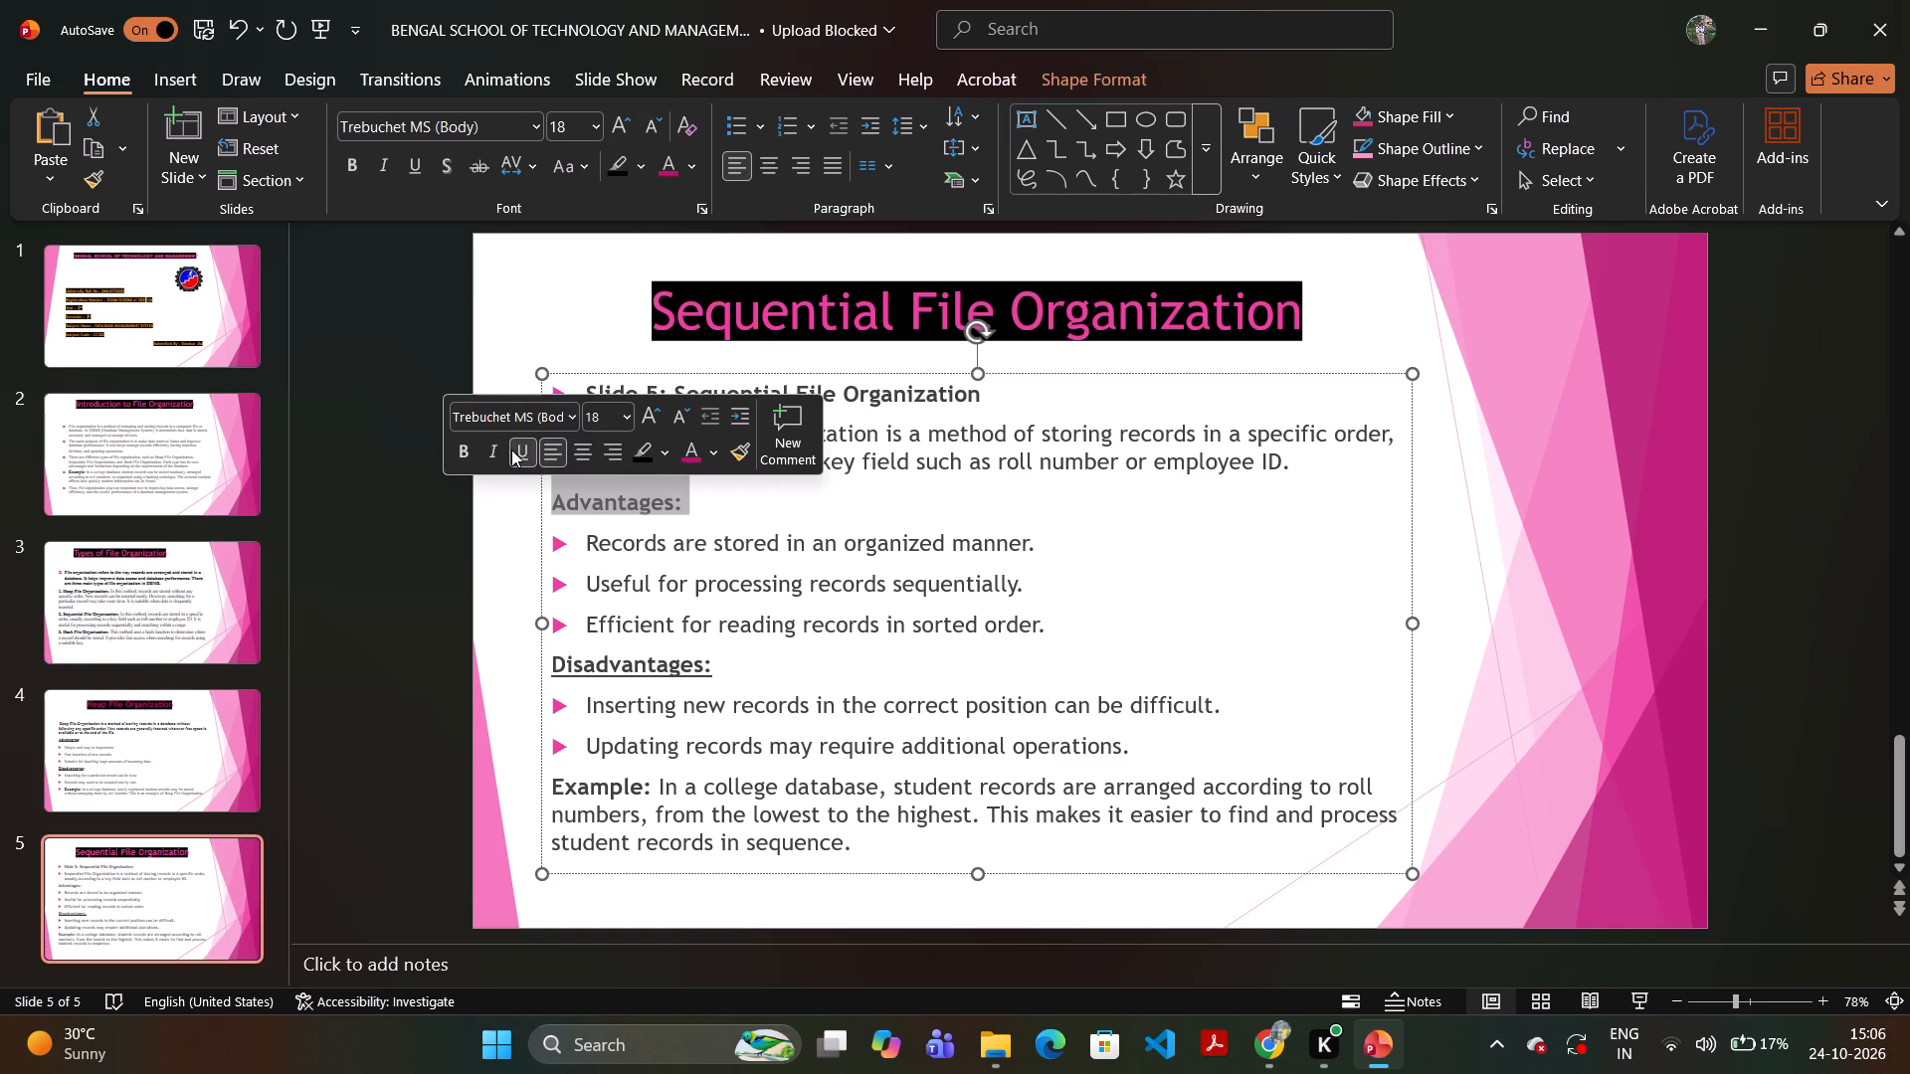
pyautogui.click(911, 496)
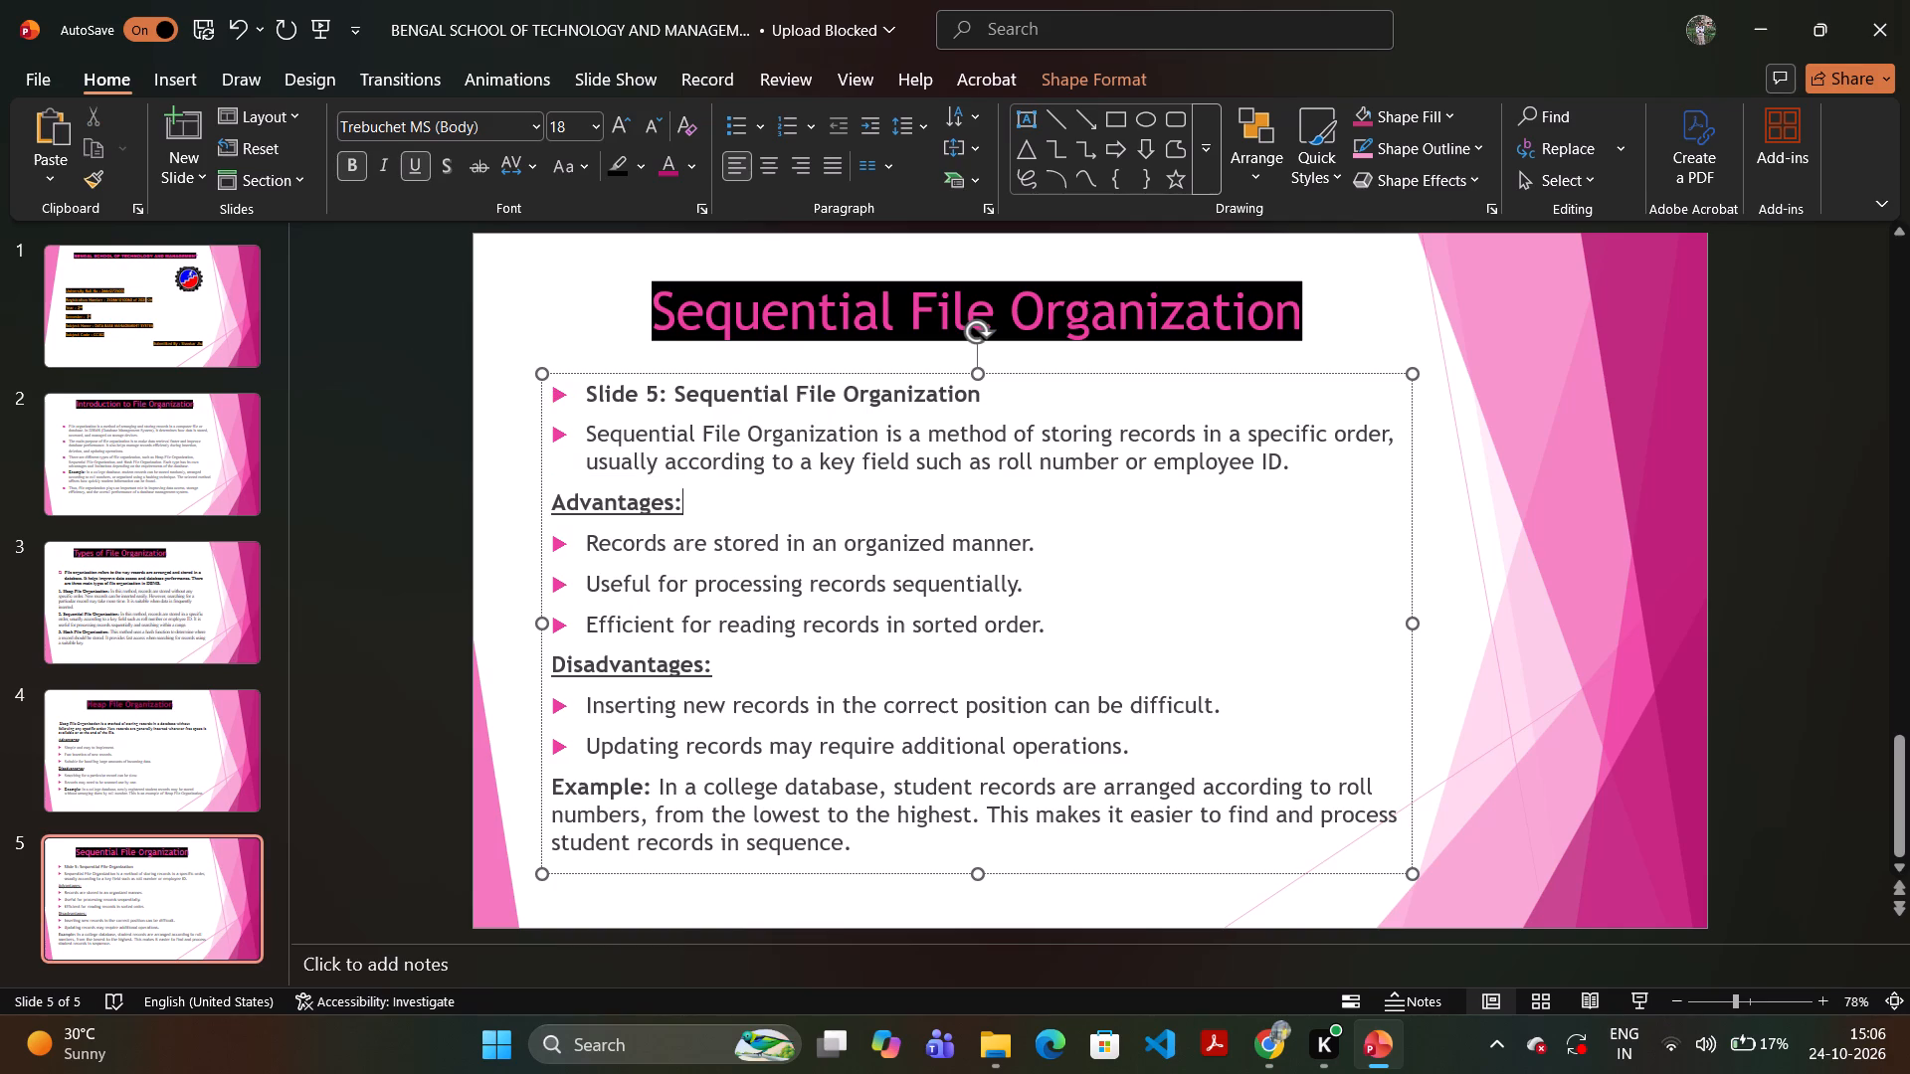
# Delete the duplicate heading "Slide 5: Sequential File Organization" and its bullet from the first line of the body.
pyautogui.click(987, 391)
pyautogui.press('BackSpace')
pyautogui.press('BackSpace')
pyautogui.press('BackSpace')
pyautogui.press('BackSpace')
pyautogui.press('BackSpace')
pyautogui.press('BackSpace')
pyautogui.press('BackSpace')
pyautogui.press('BackSpace')
pyautogui.press('BackSpace')
pyautogui.press('BackSpace')
pyautogui.press('BackSpace')
pyautogui.press('BackSpace')
pyautogui.press('BackSpace')
pyautogui.press('BackSpace')
pyautogui.press('BackSpace')
pyautogui.press('BackSpace')
pyautogui.press('BackSpace')
pyautogui.press('BackSpace')
pyautogui.press('BackSpace')
pyautogui.press('BackSpace')
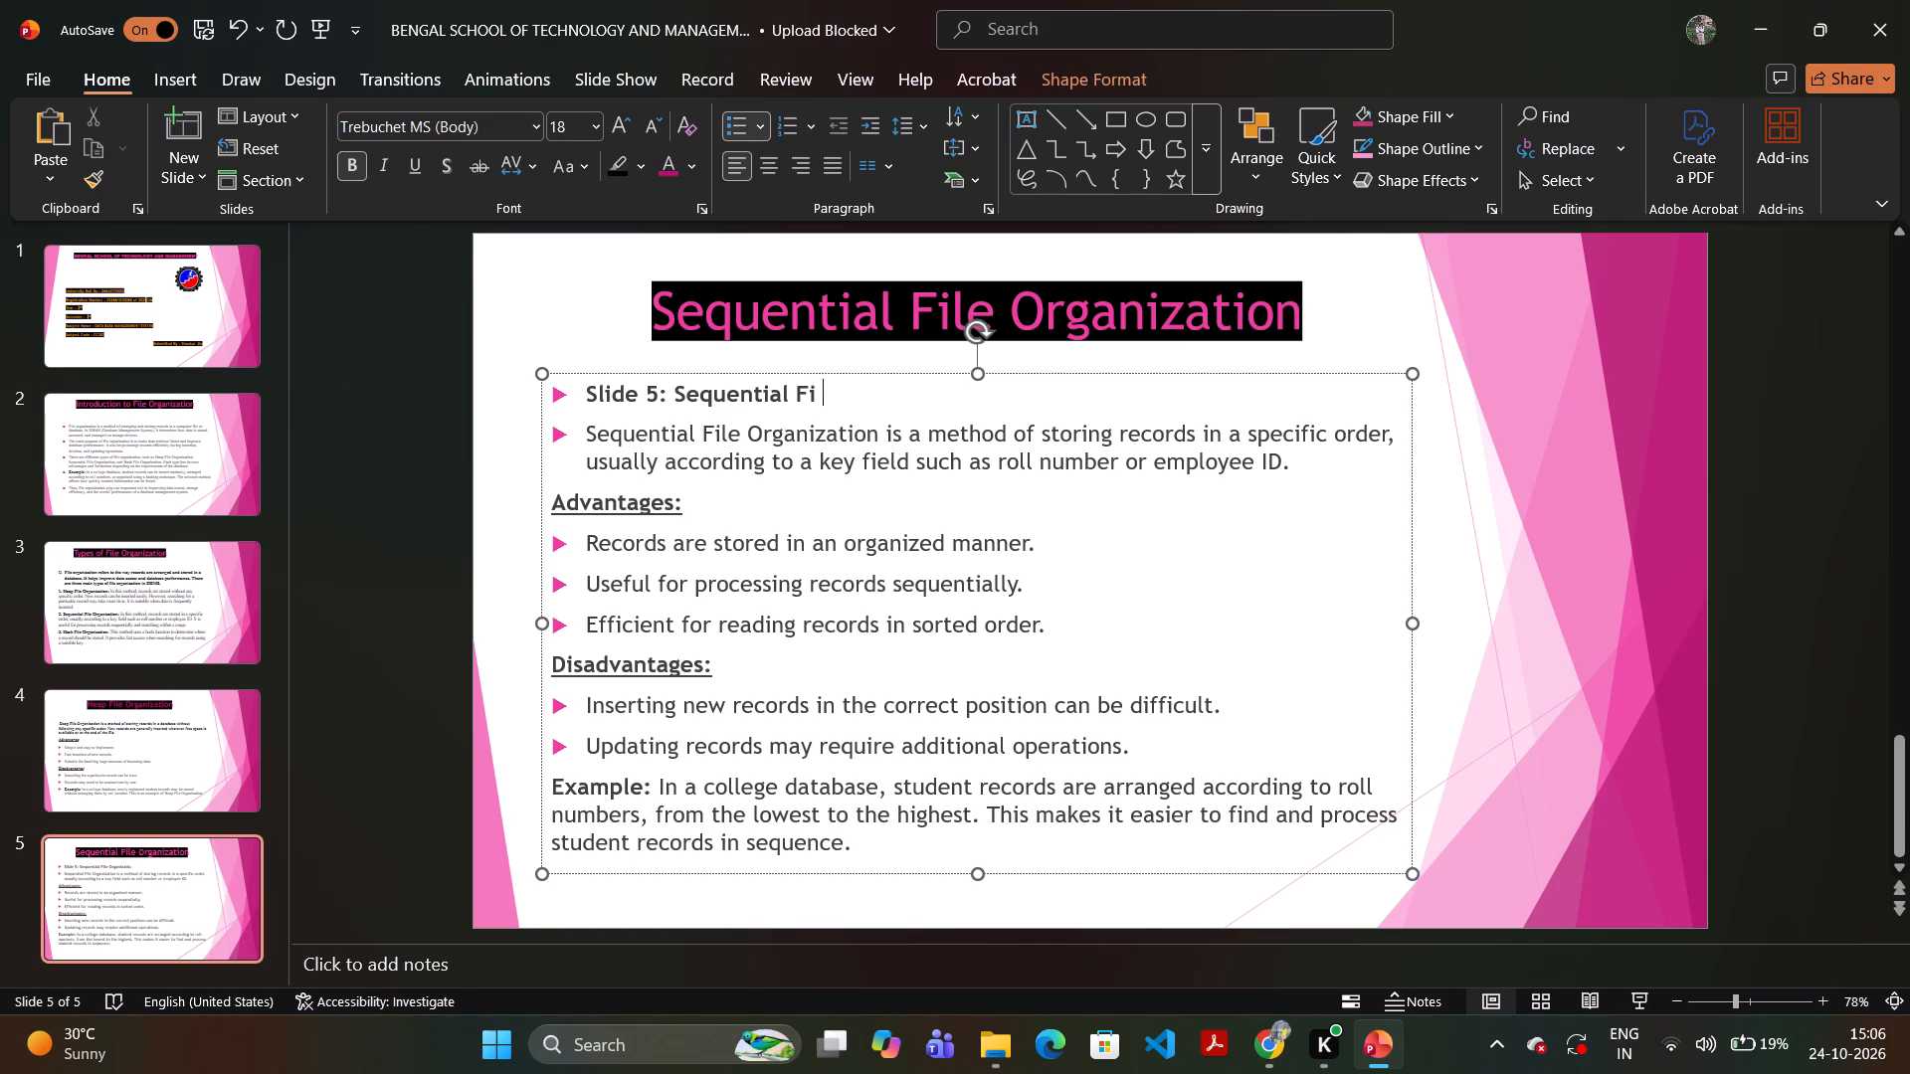
pyautogui.press('BackSpace')
pyautogui.press('BackSpace')
pyautogui.press('BackSpace')
pyautogui.press('BackSpace')
pyautogui.press('BackSpace')
pyautogui.press('BackSpace')
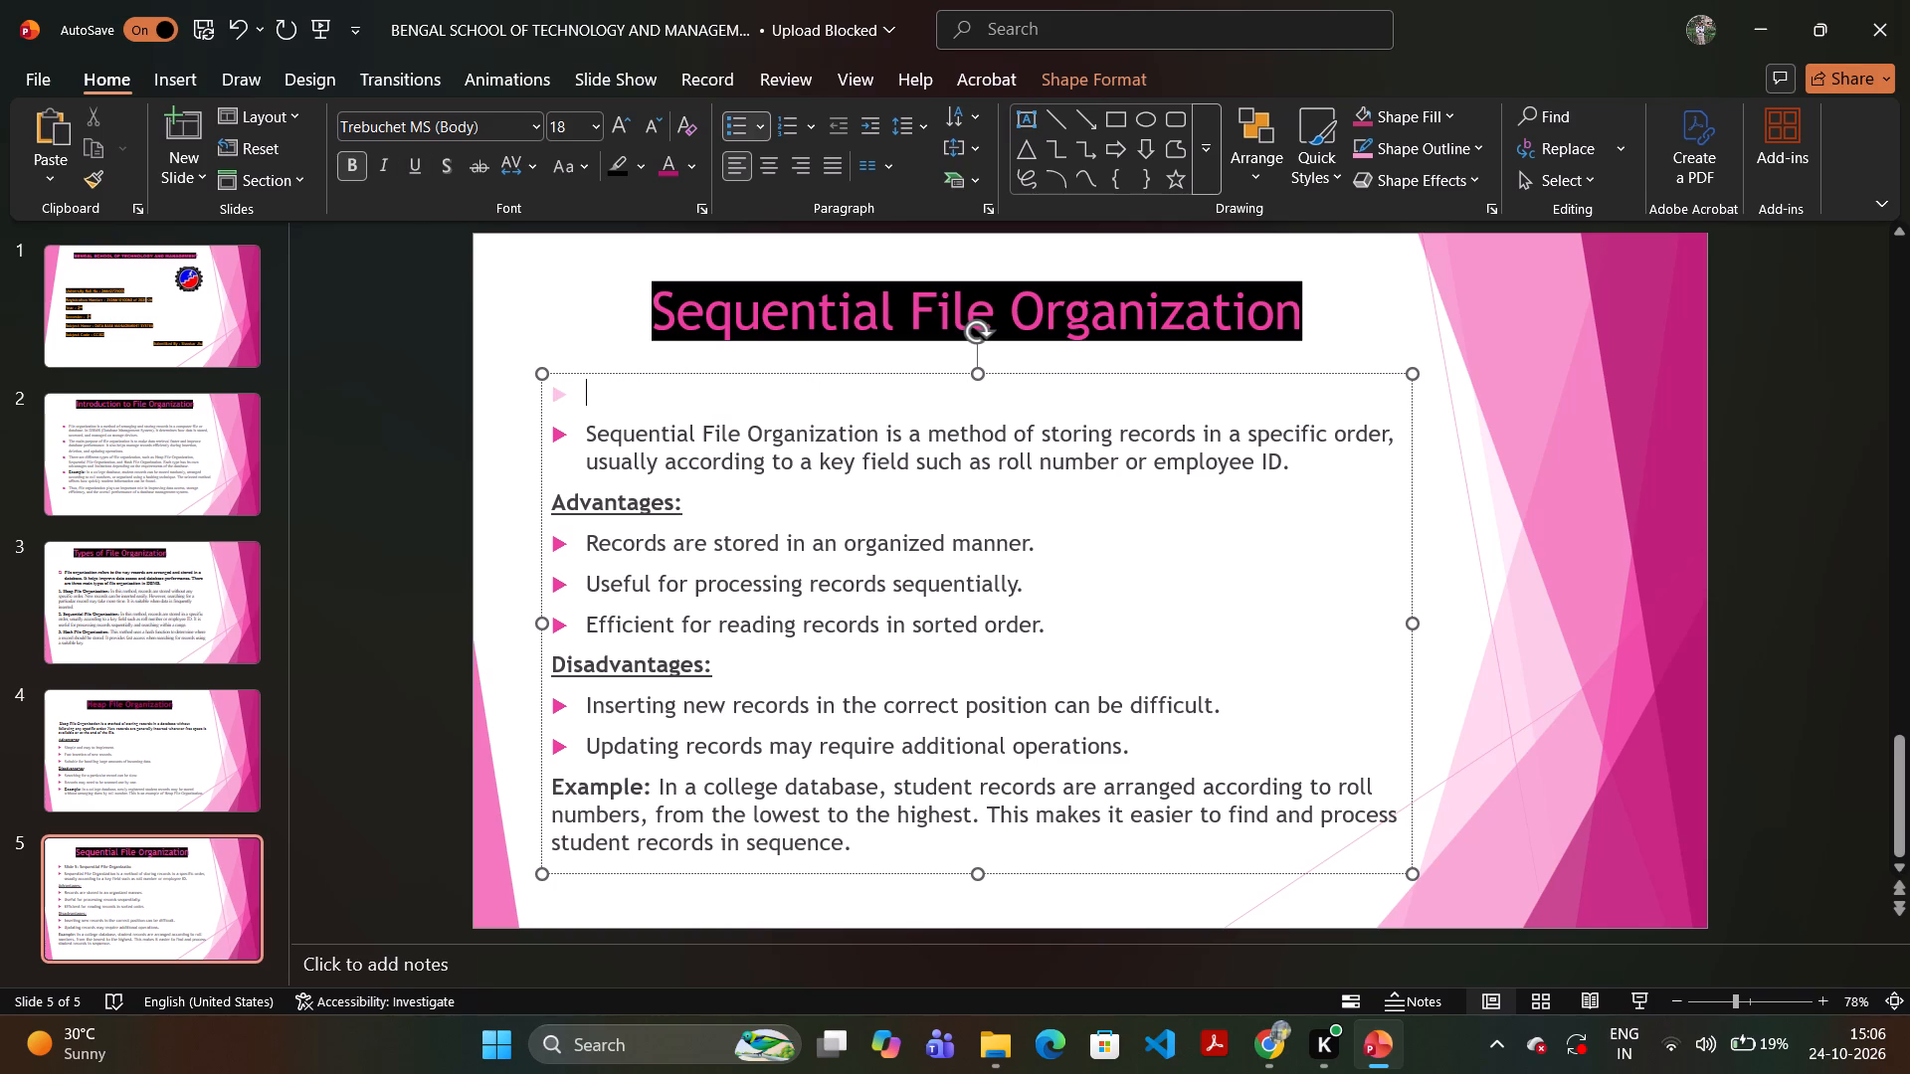
pyautogui.press('BackSpace')
# Remove the bullet from slide 5's definition paragraph and delete the empty line above it.
pyautogui.press('Right')
pyautogui.press('BackSpace')
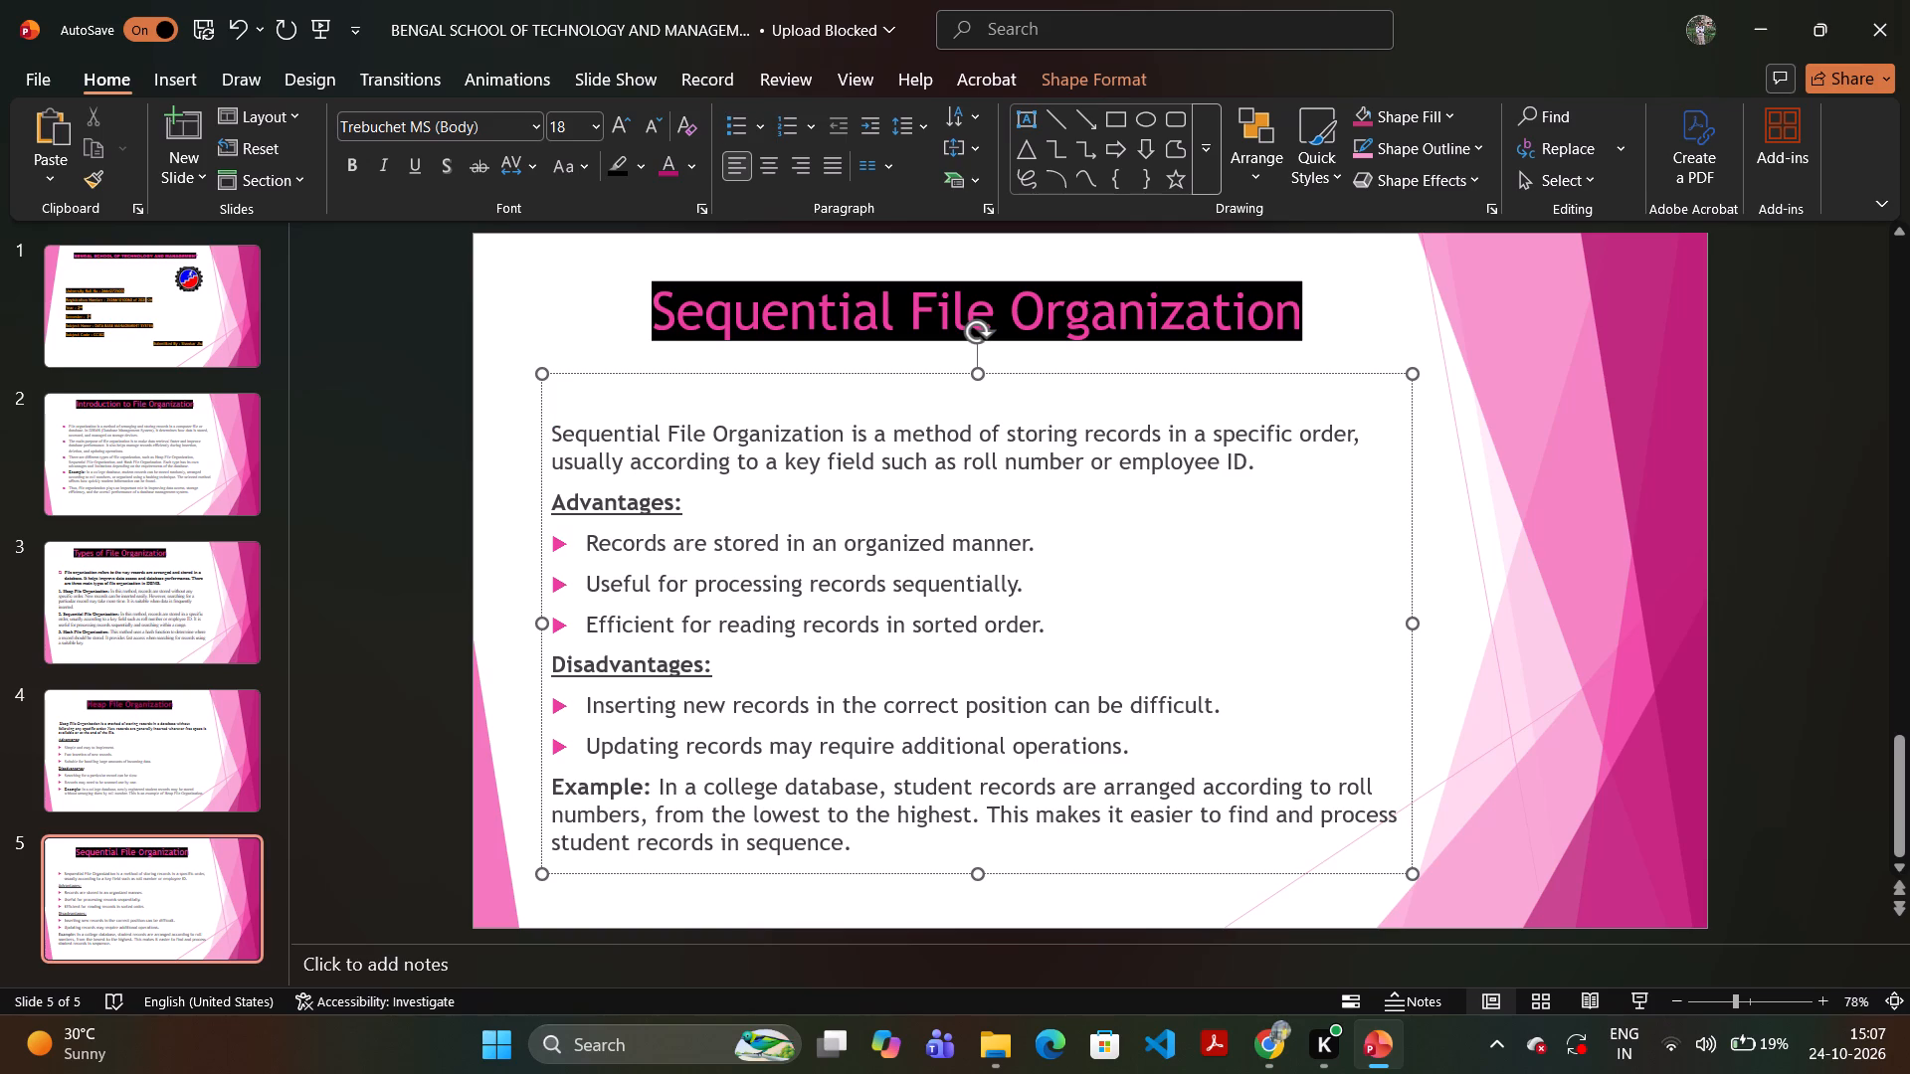
pyautogui.press('BackSpace')
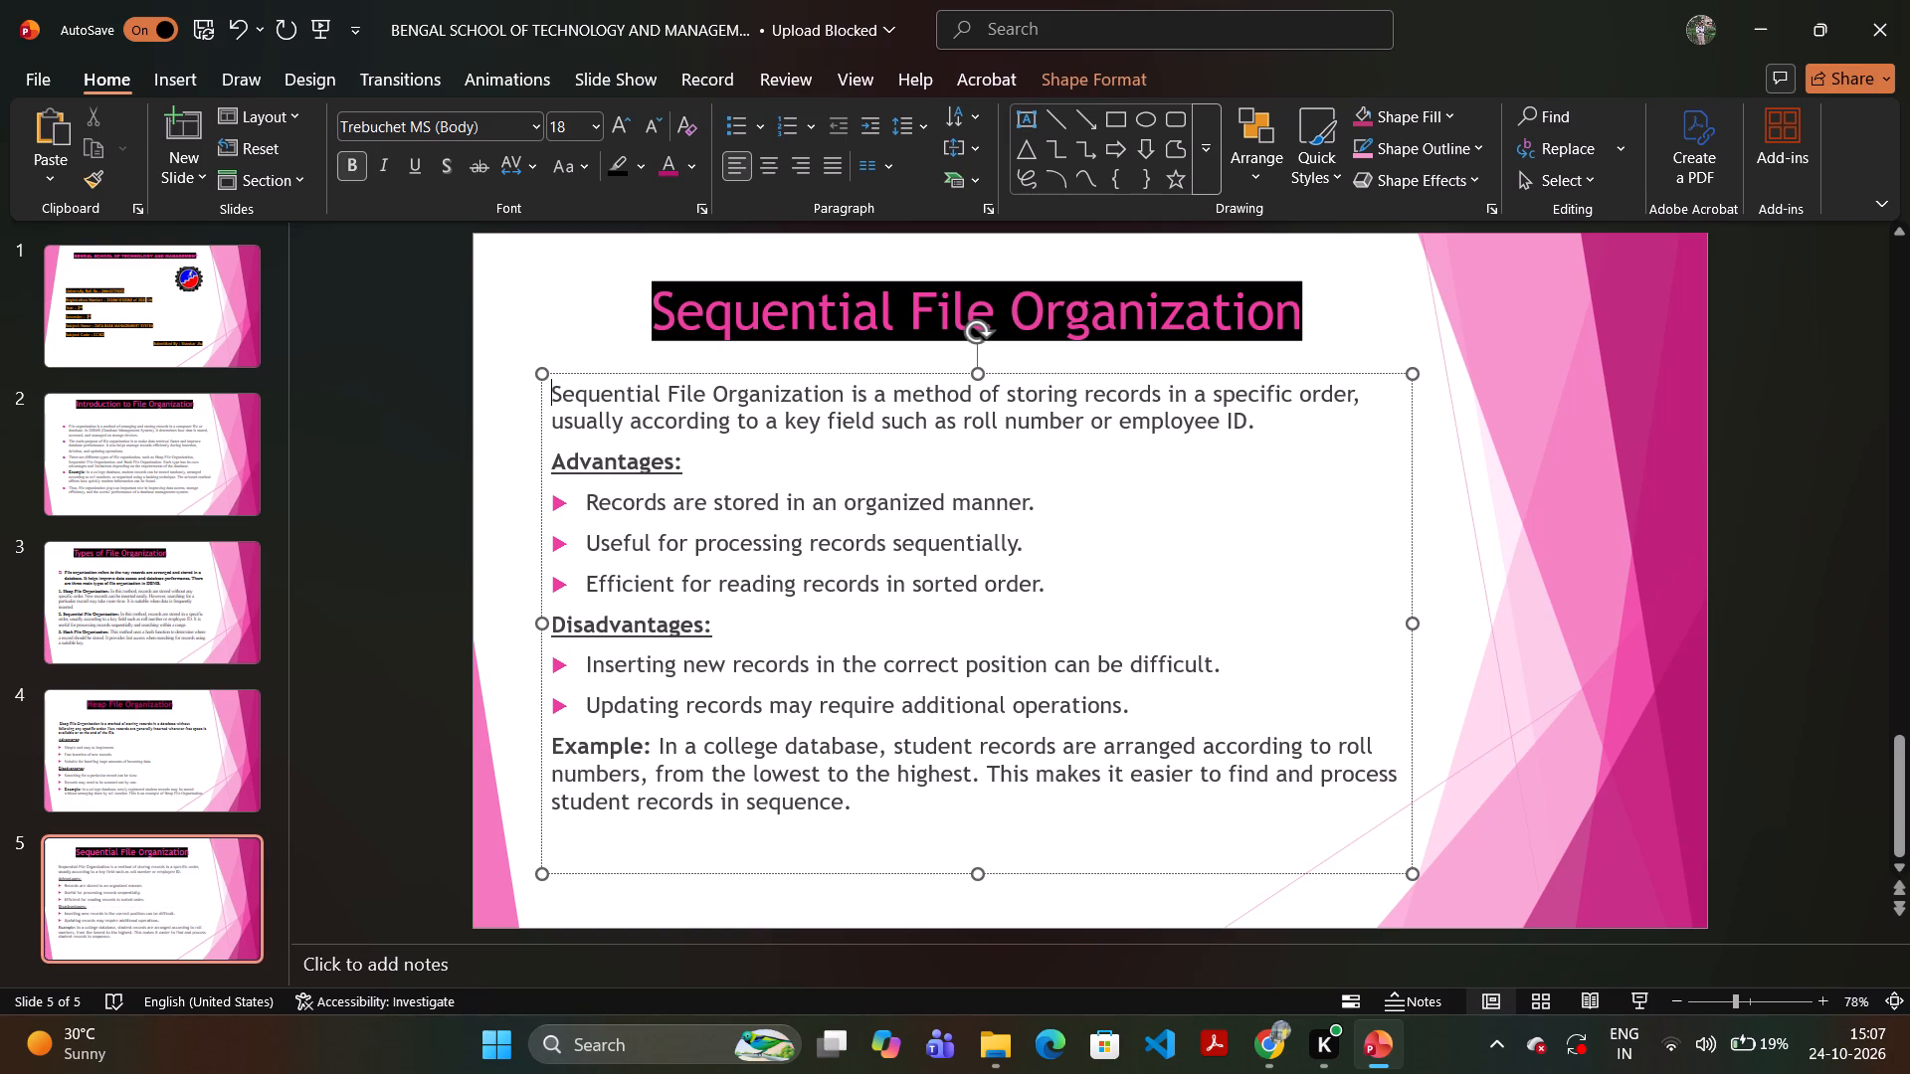
# Change the font of all of slide 5's body text to Times New Roman.
pyautogui.moveTo(897, 821); pyautogui.dragTo(513, 475)
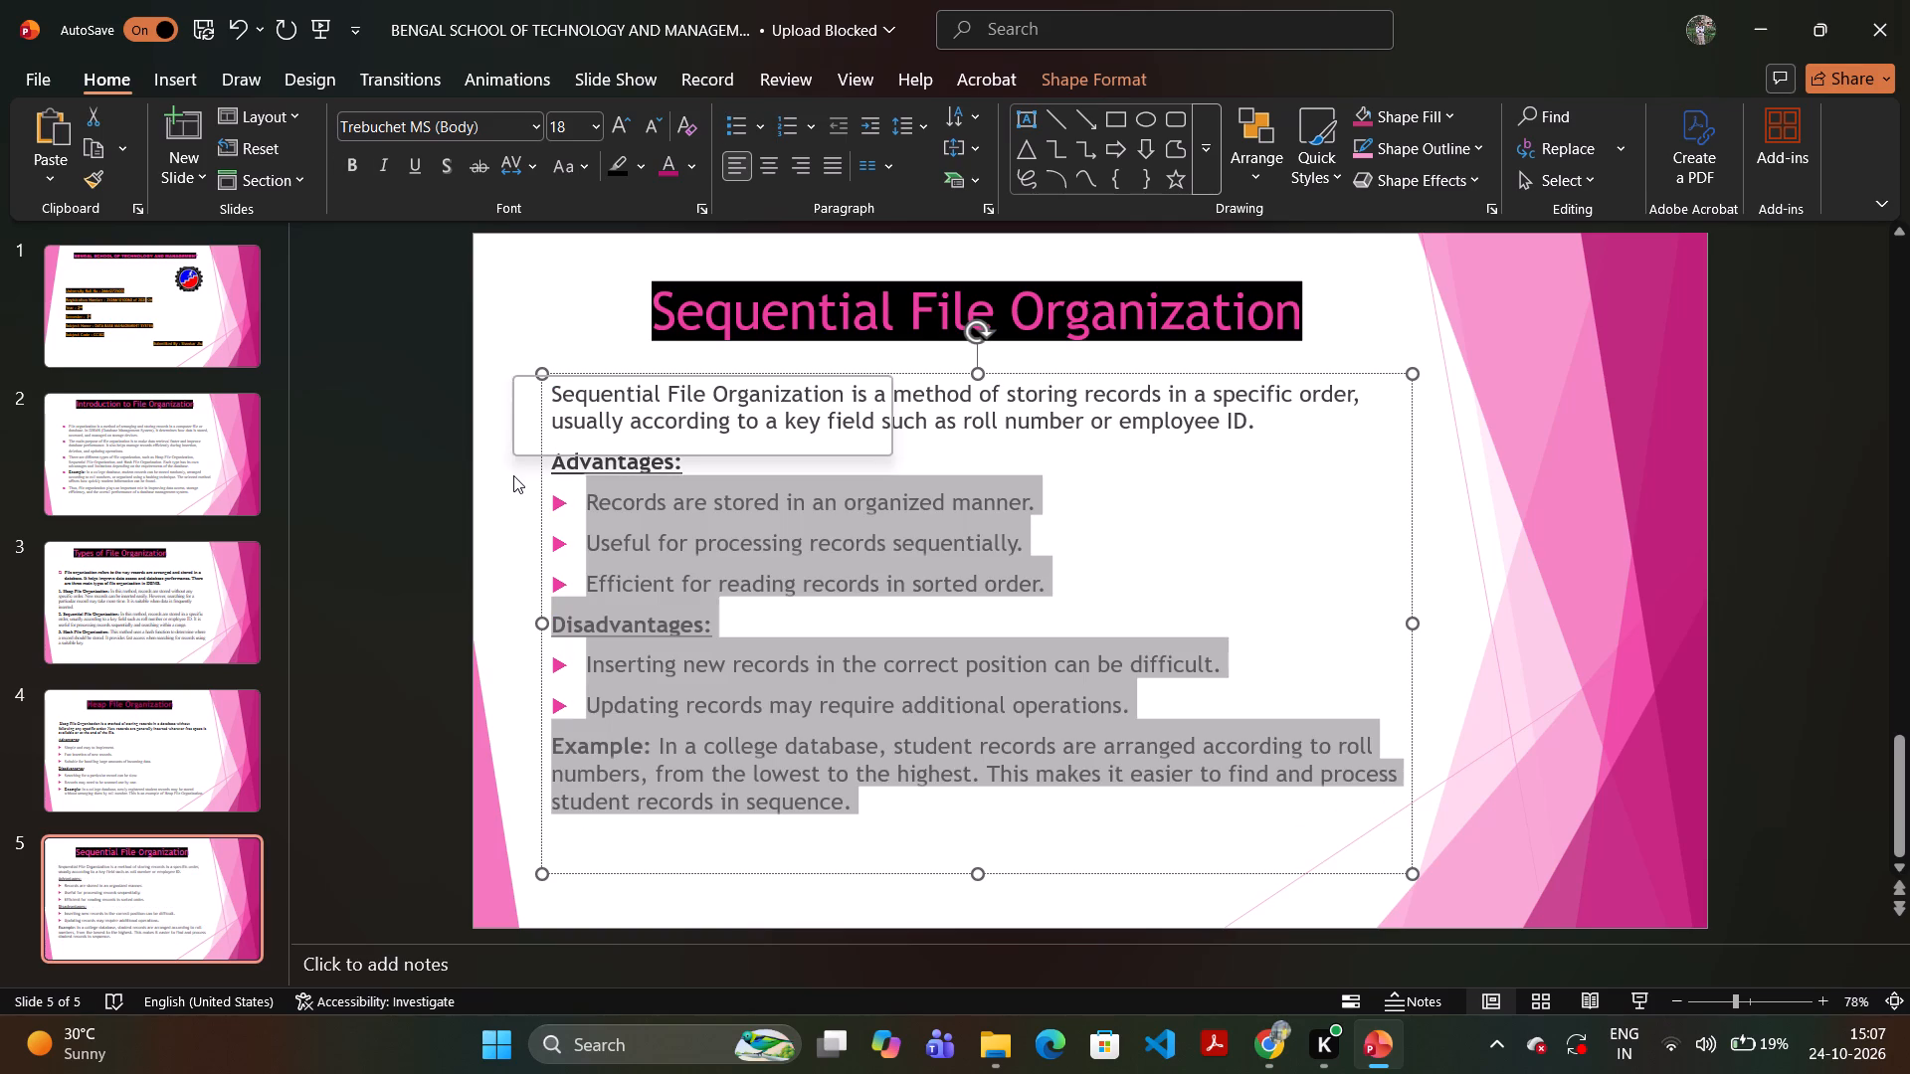
pyautogui.doubleClick(893, 840)
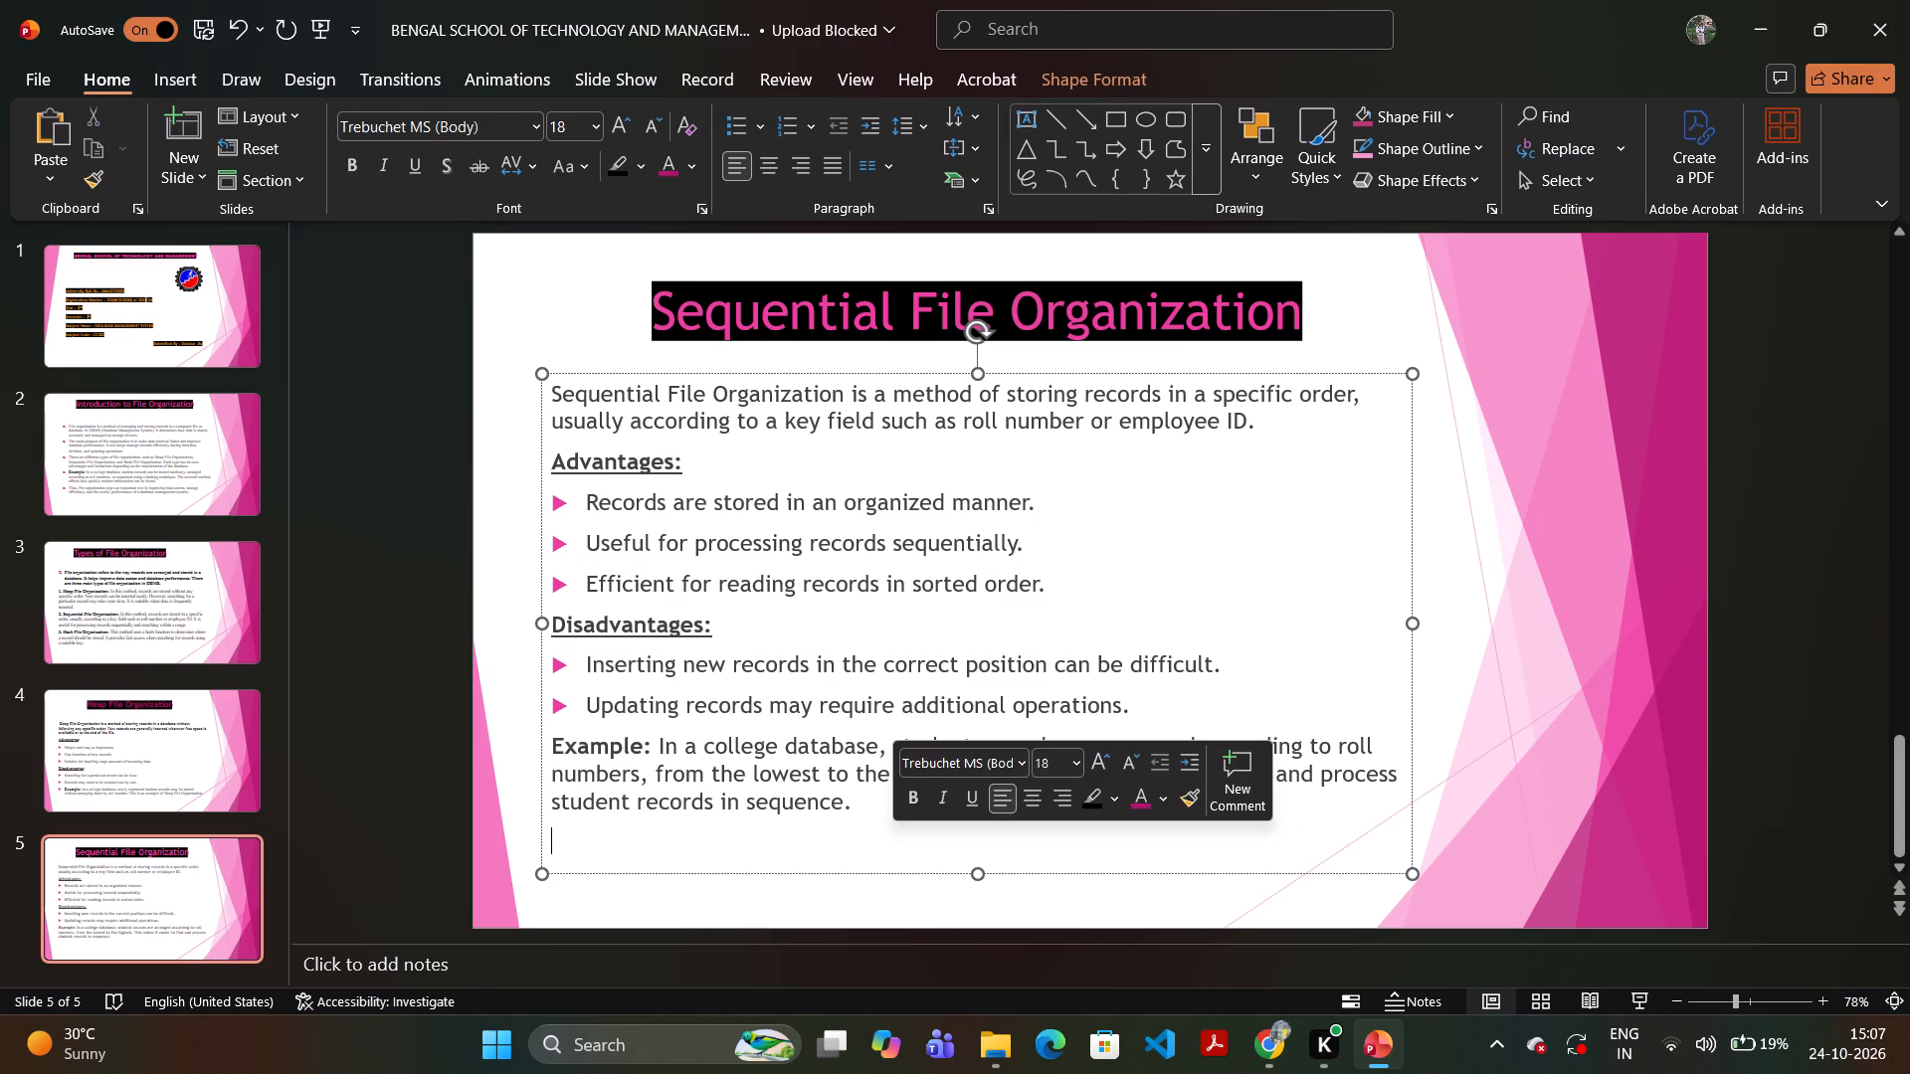
pyautogui.click(831, 778)
pyautogui.hotkey('ctrl', 'a')
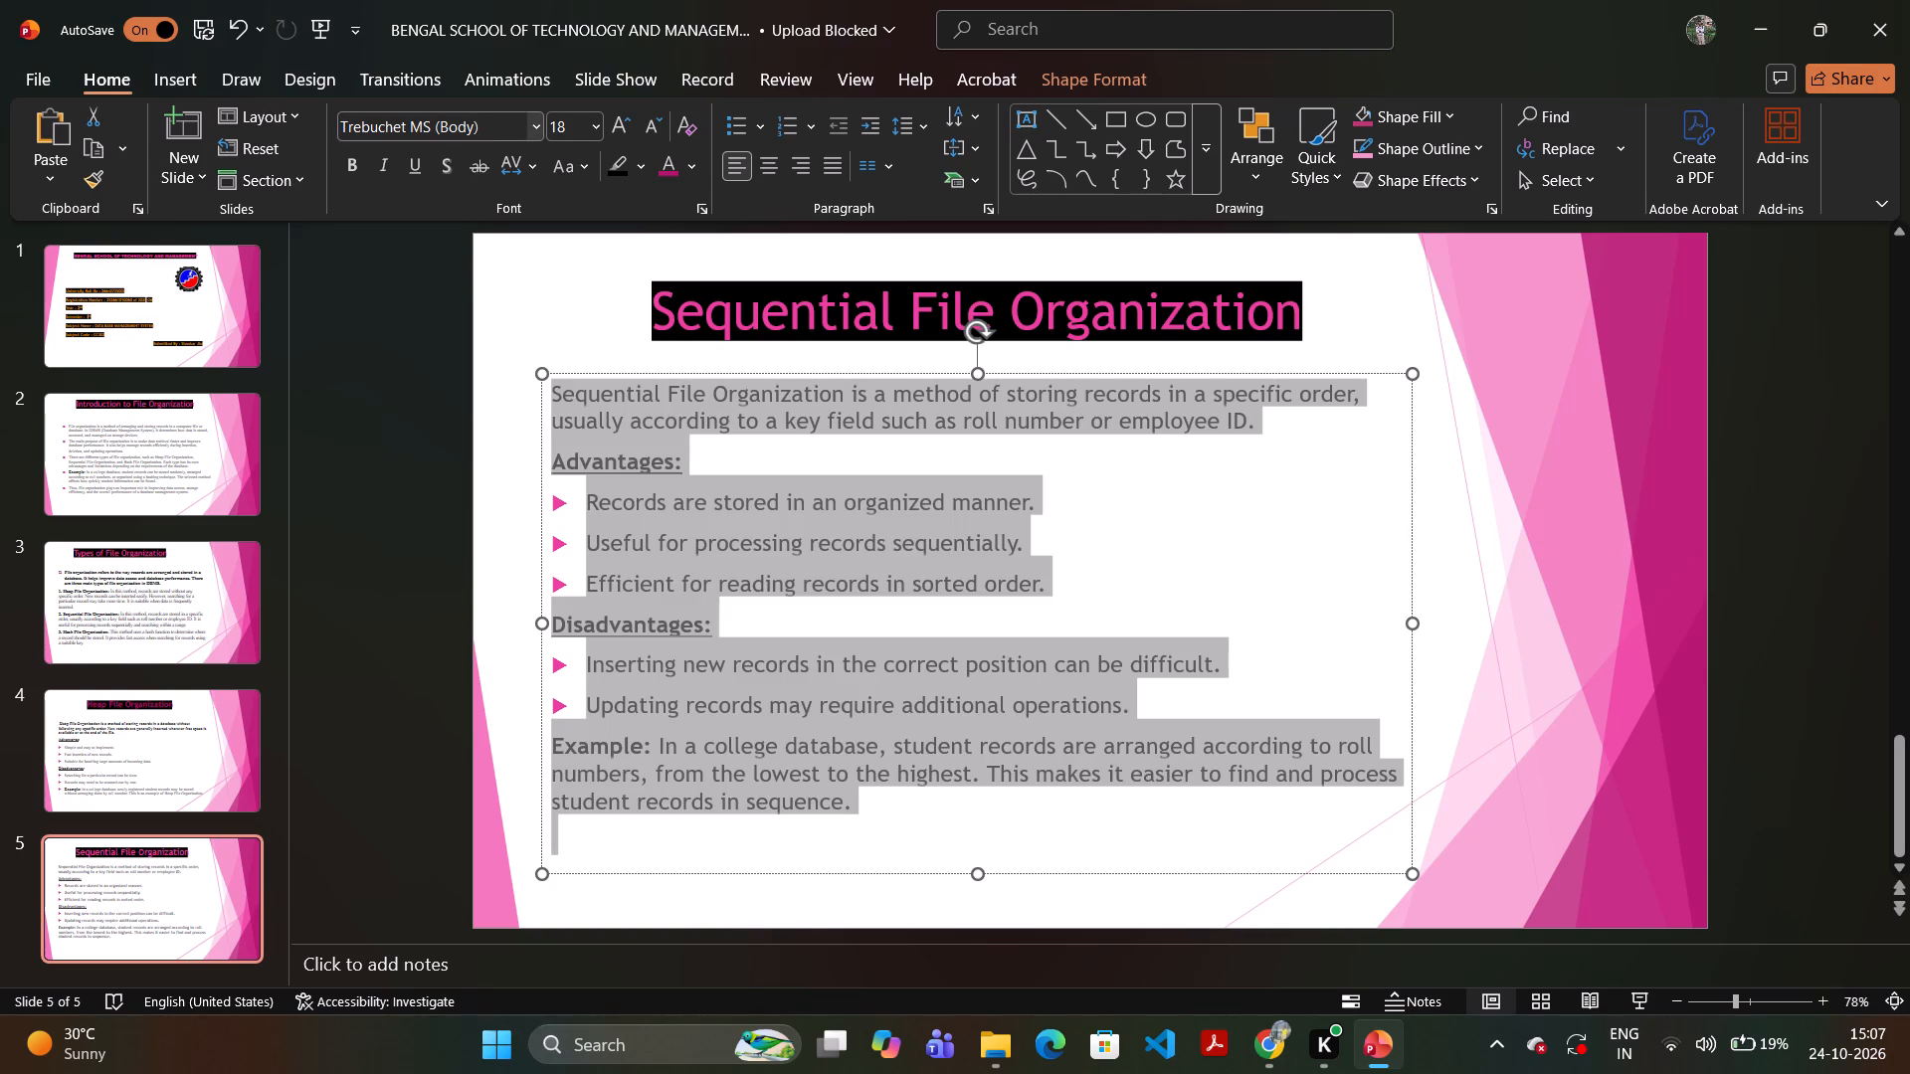
pyautogui.click(504, 125)
pyautogui.write('times')
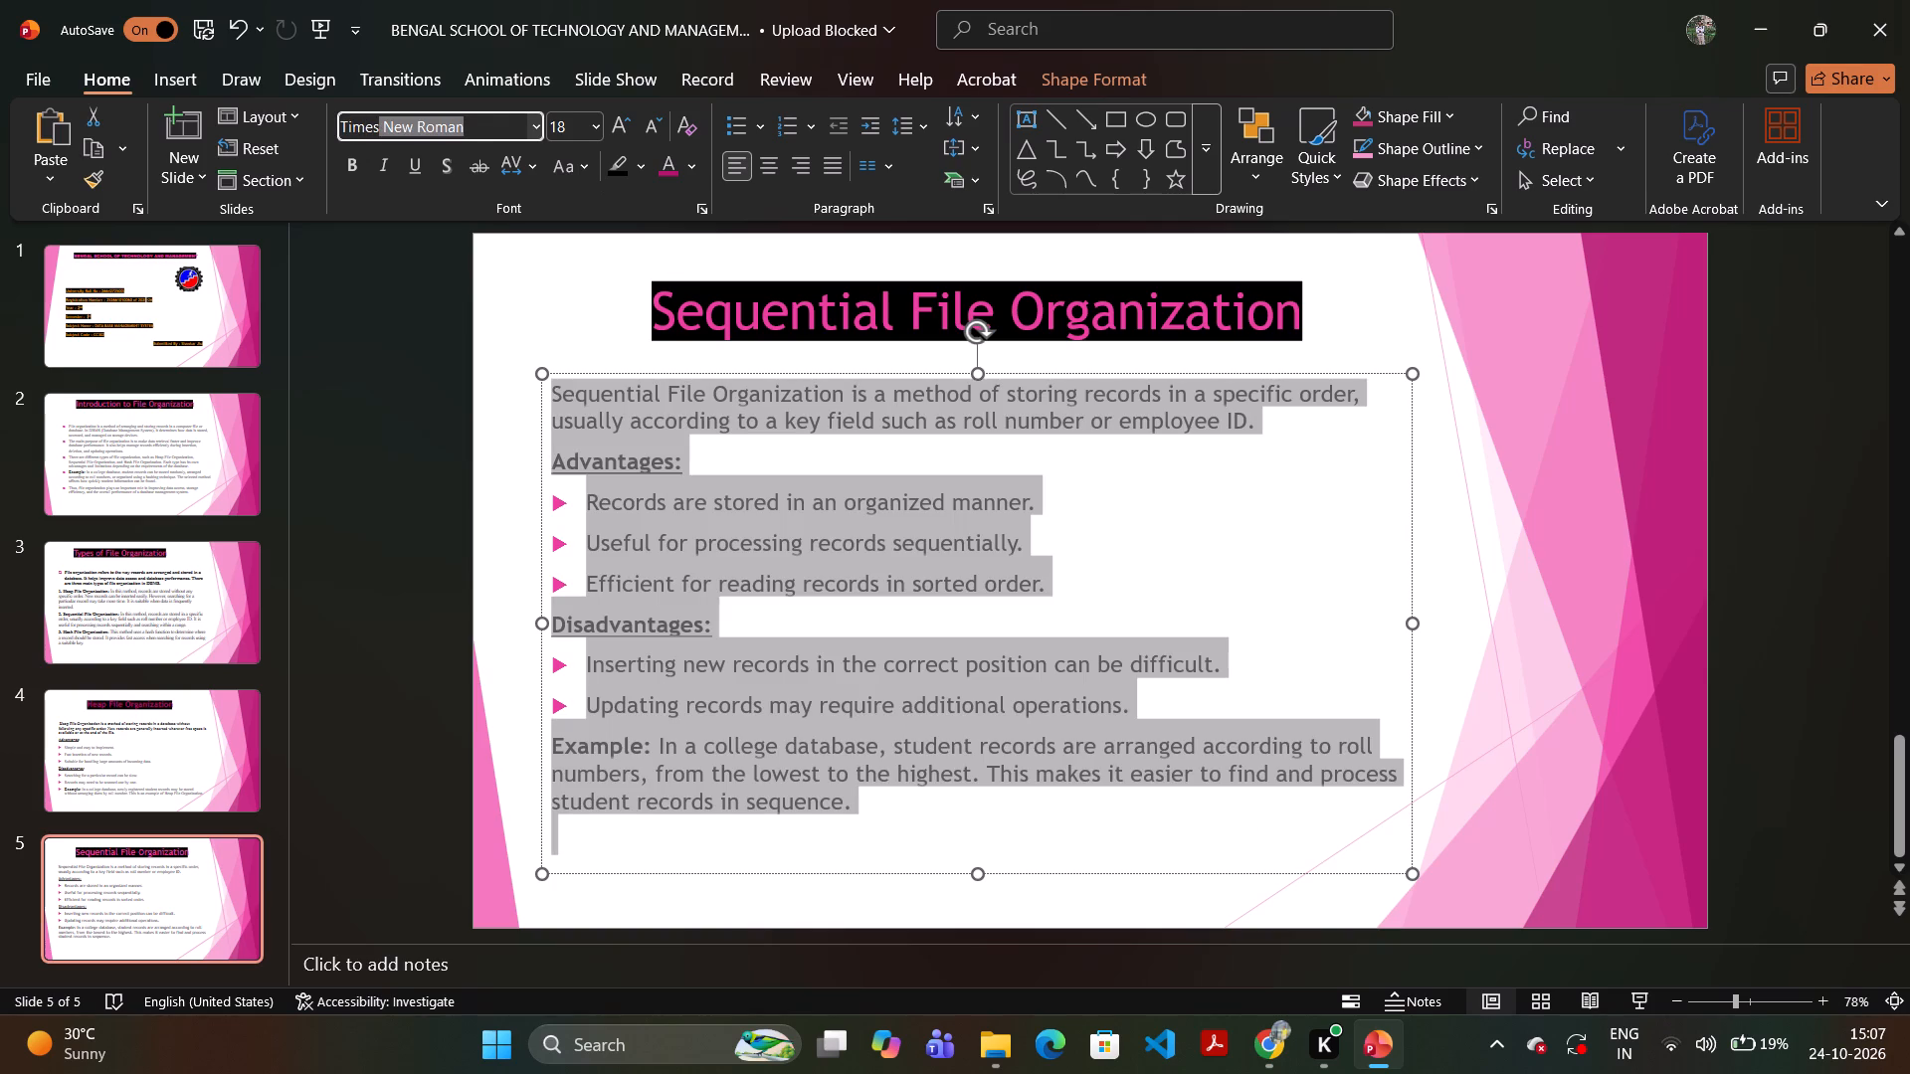
pyautogui.press('Return')
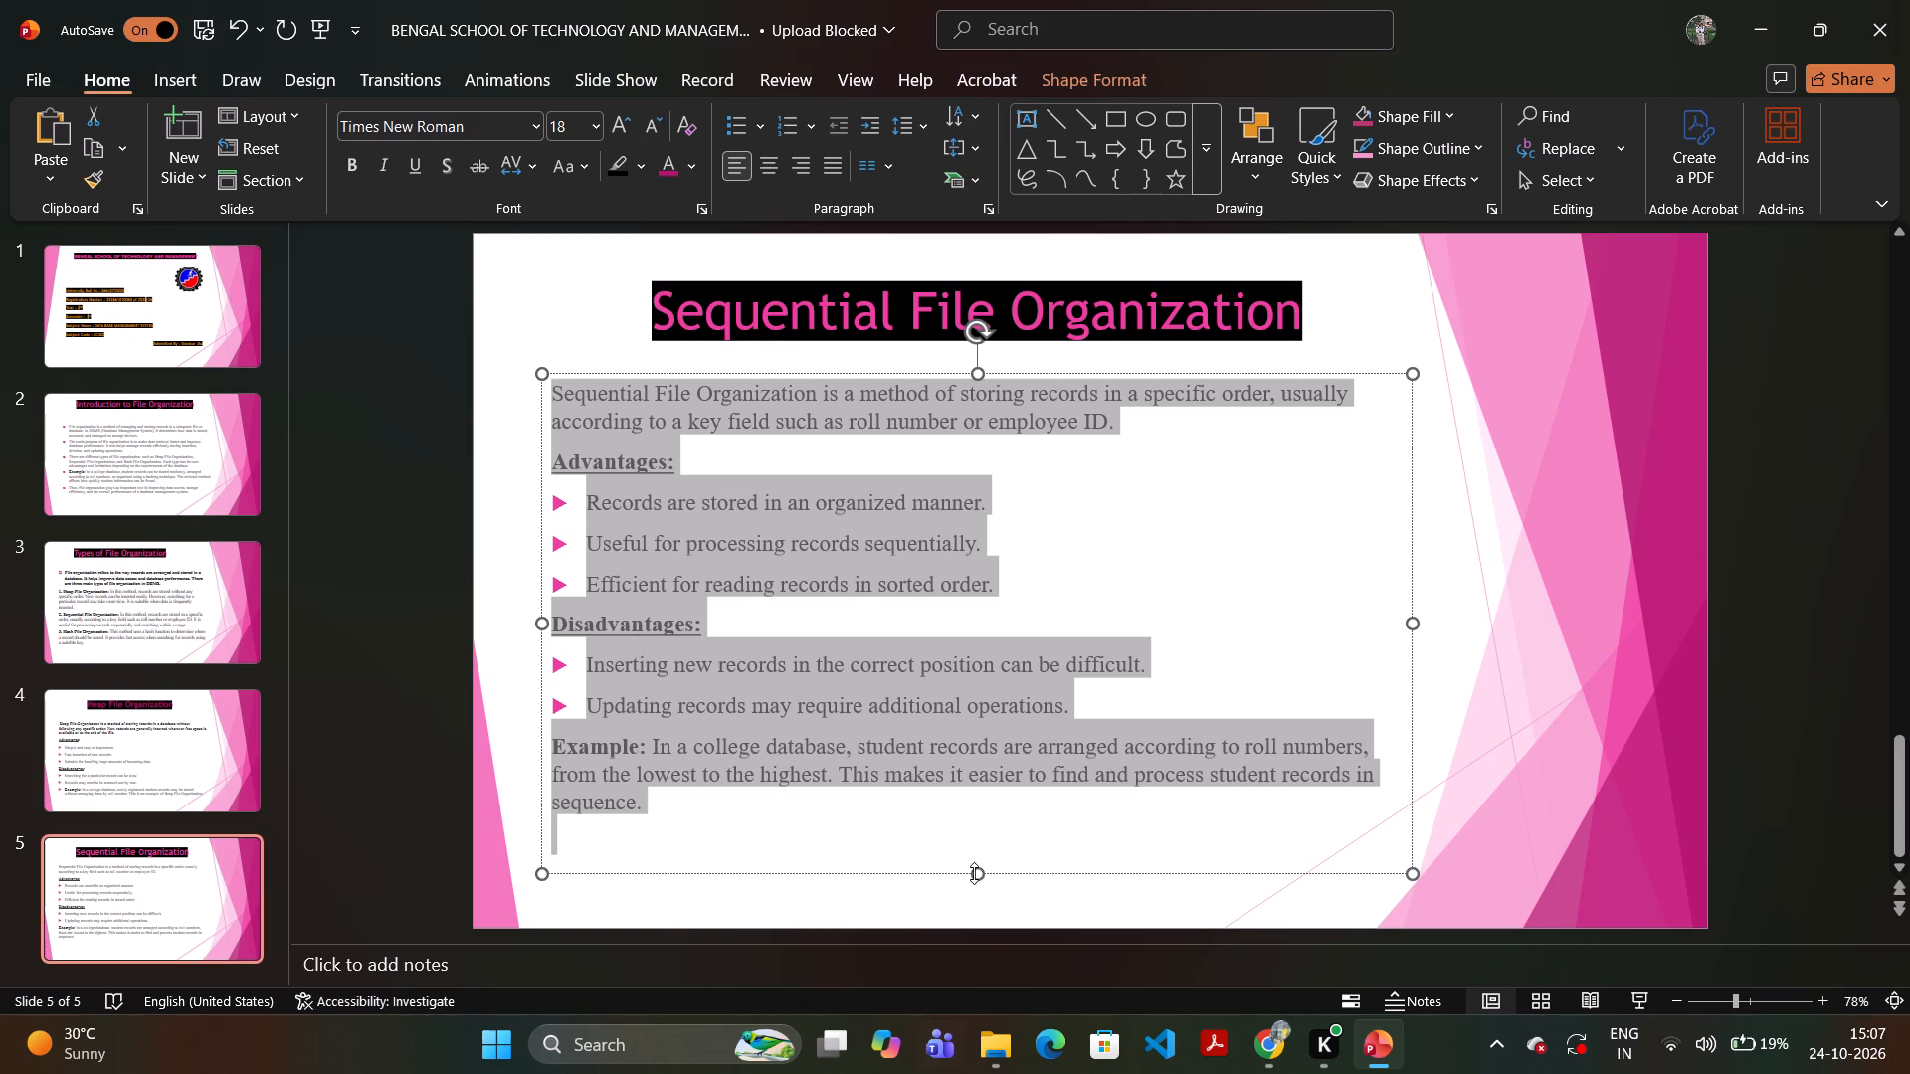
# Shorten slide 5's body text box from its bottom edge and move it slightly down and to the right.
pyautogui.moveTo(974, 873); pyautogui.dragTo(972, 840)
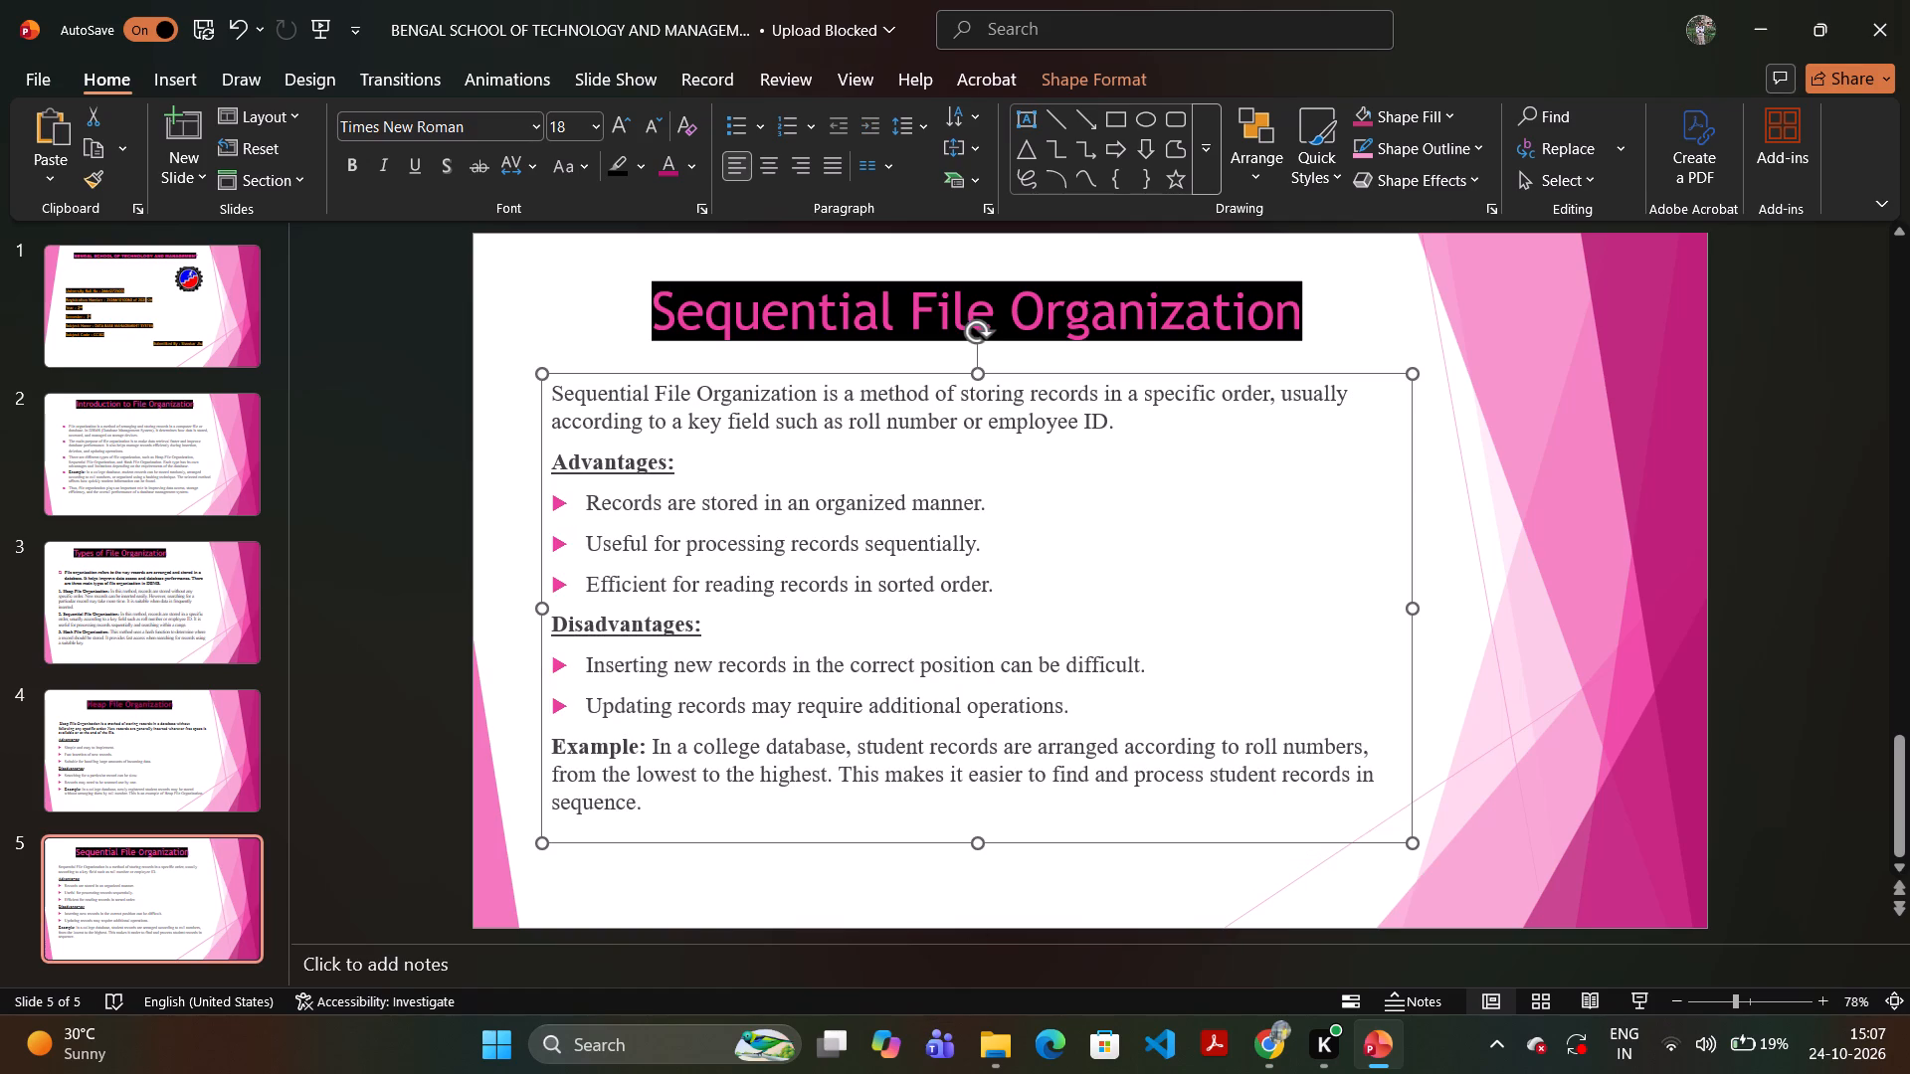
pyautogui.moveTo(941, 843); pyautogui.dragTo(940, 860)
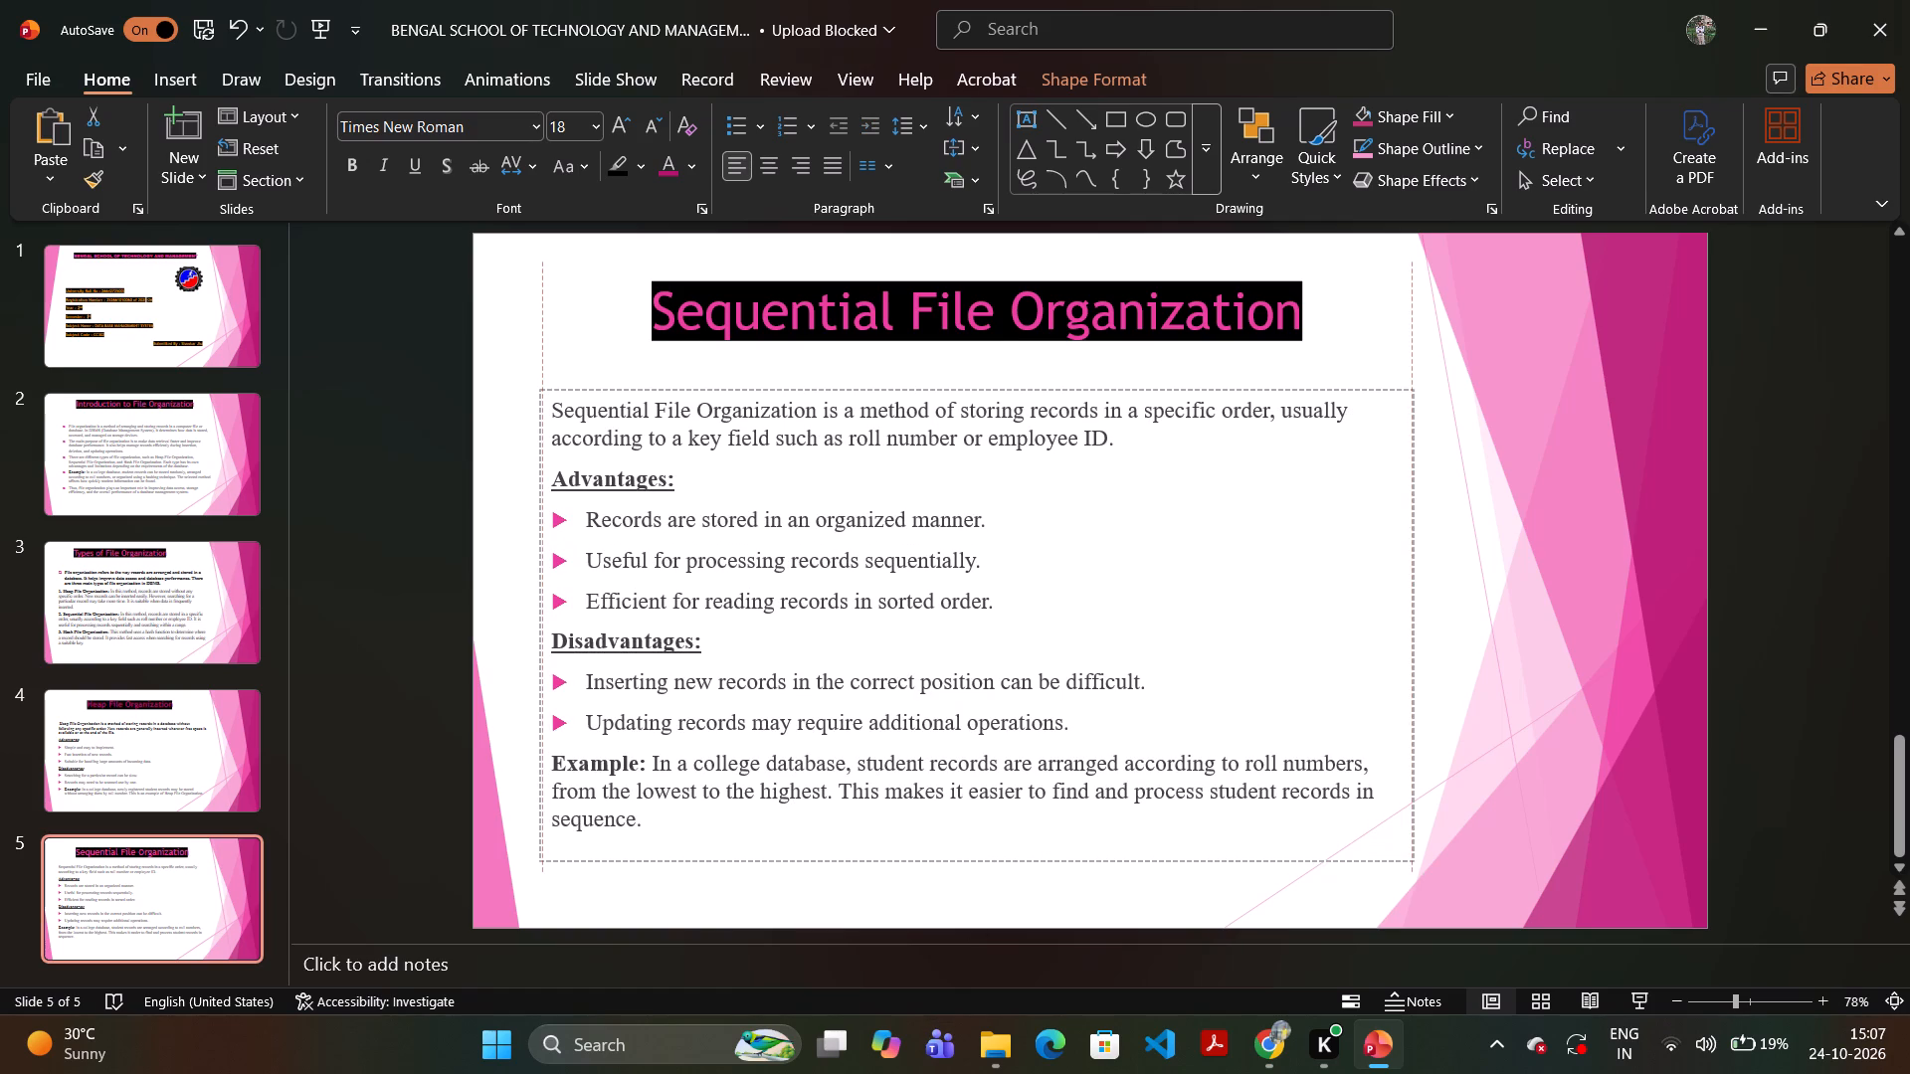
pyautogui.moveTo(940, 860); pyautogui.dragTo(951, 854)
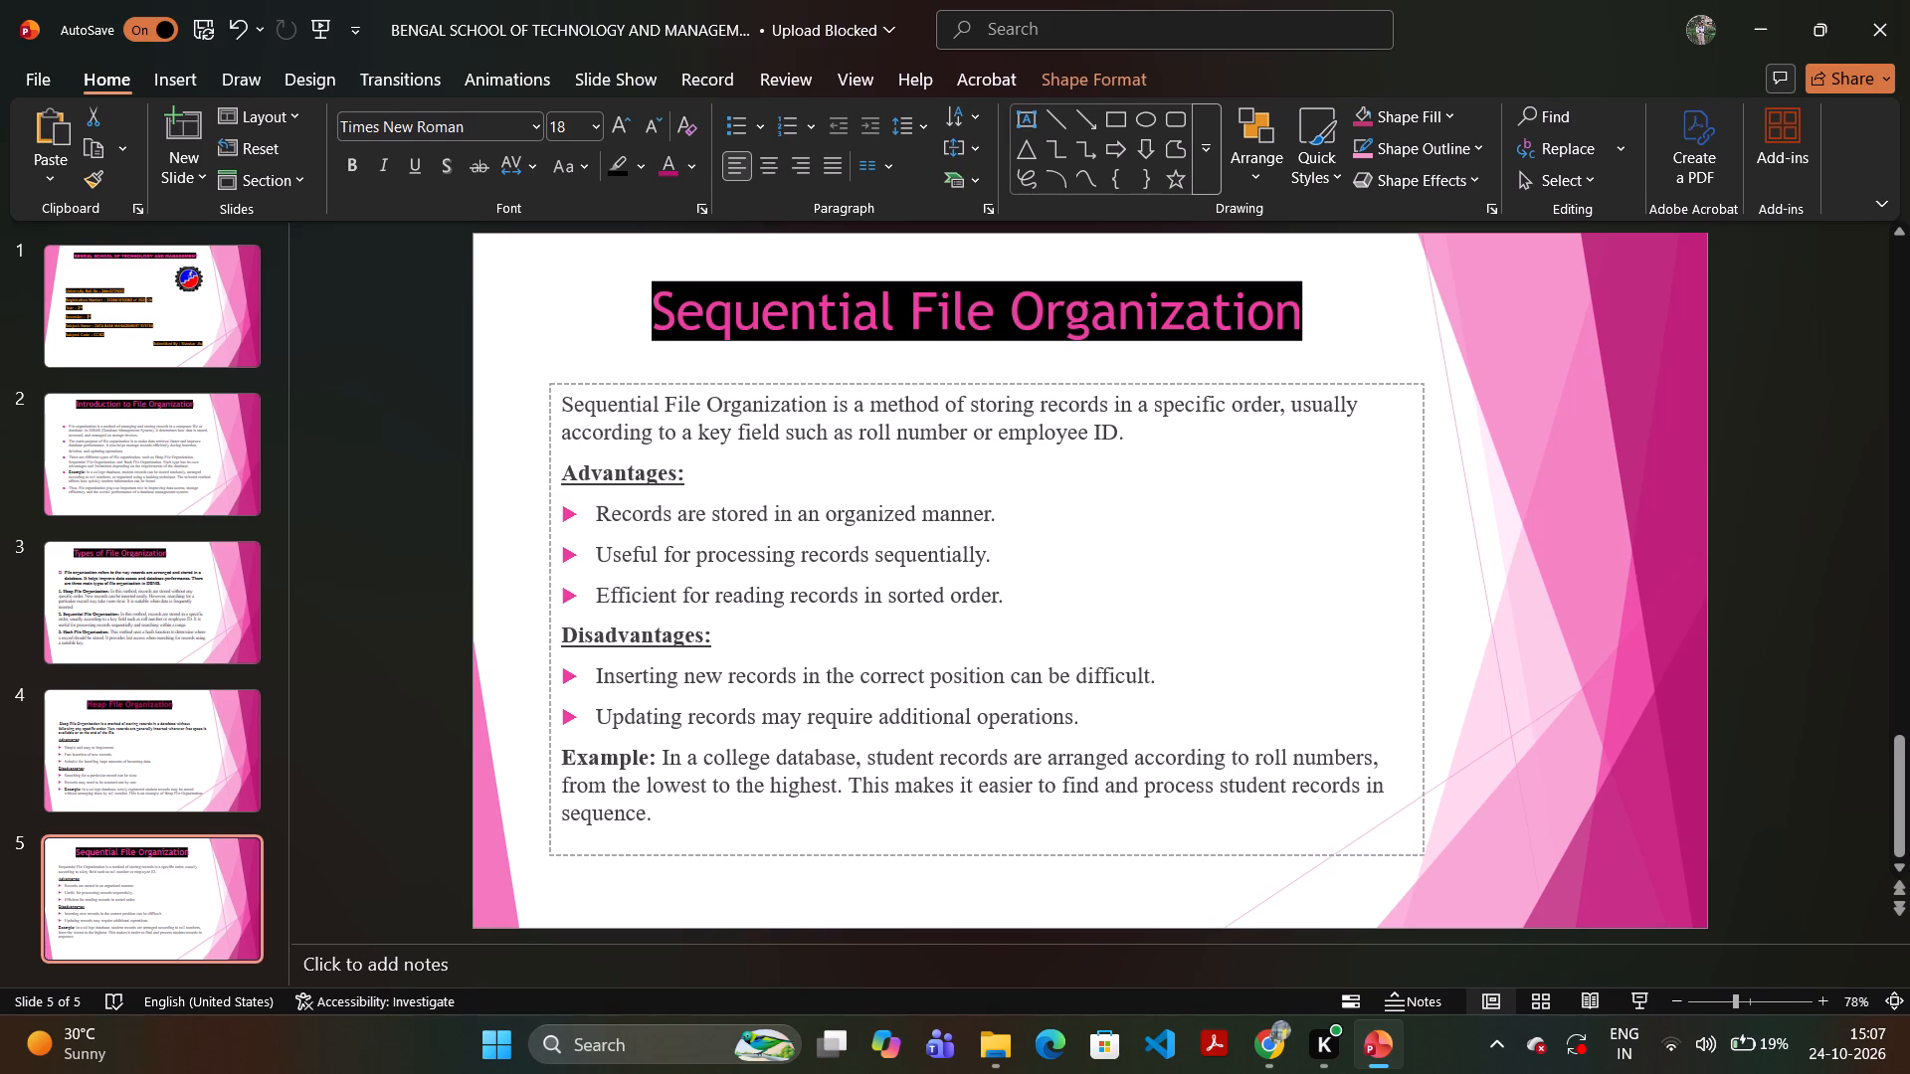
pyautogui.moveTo(951, 854); pyautogui.dragTo(948, 854)
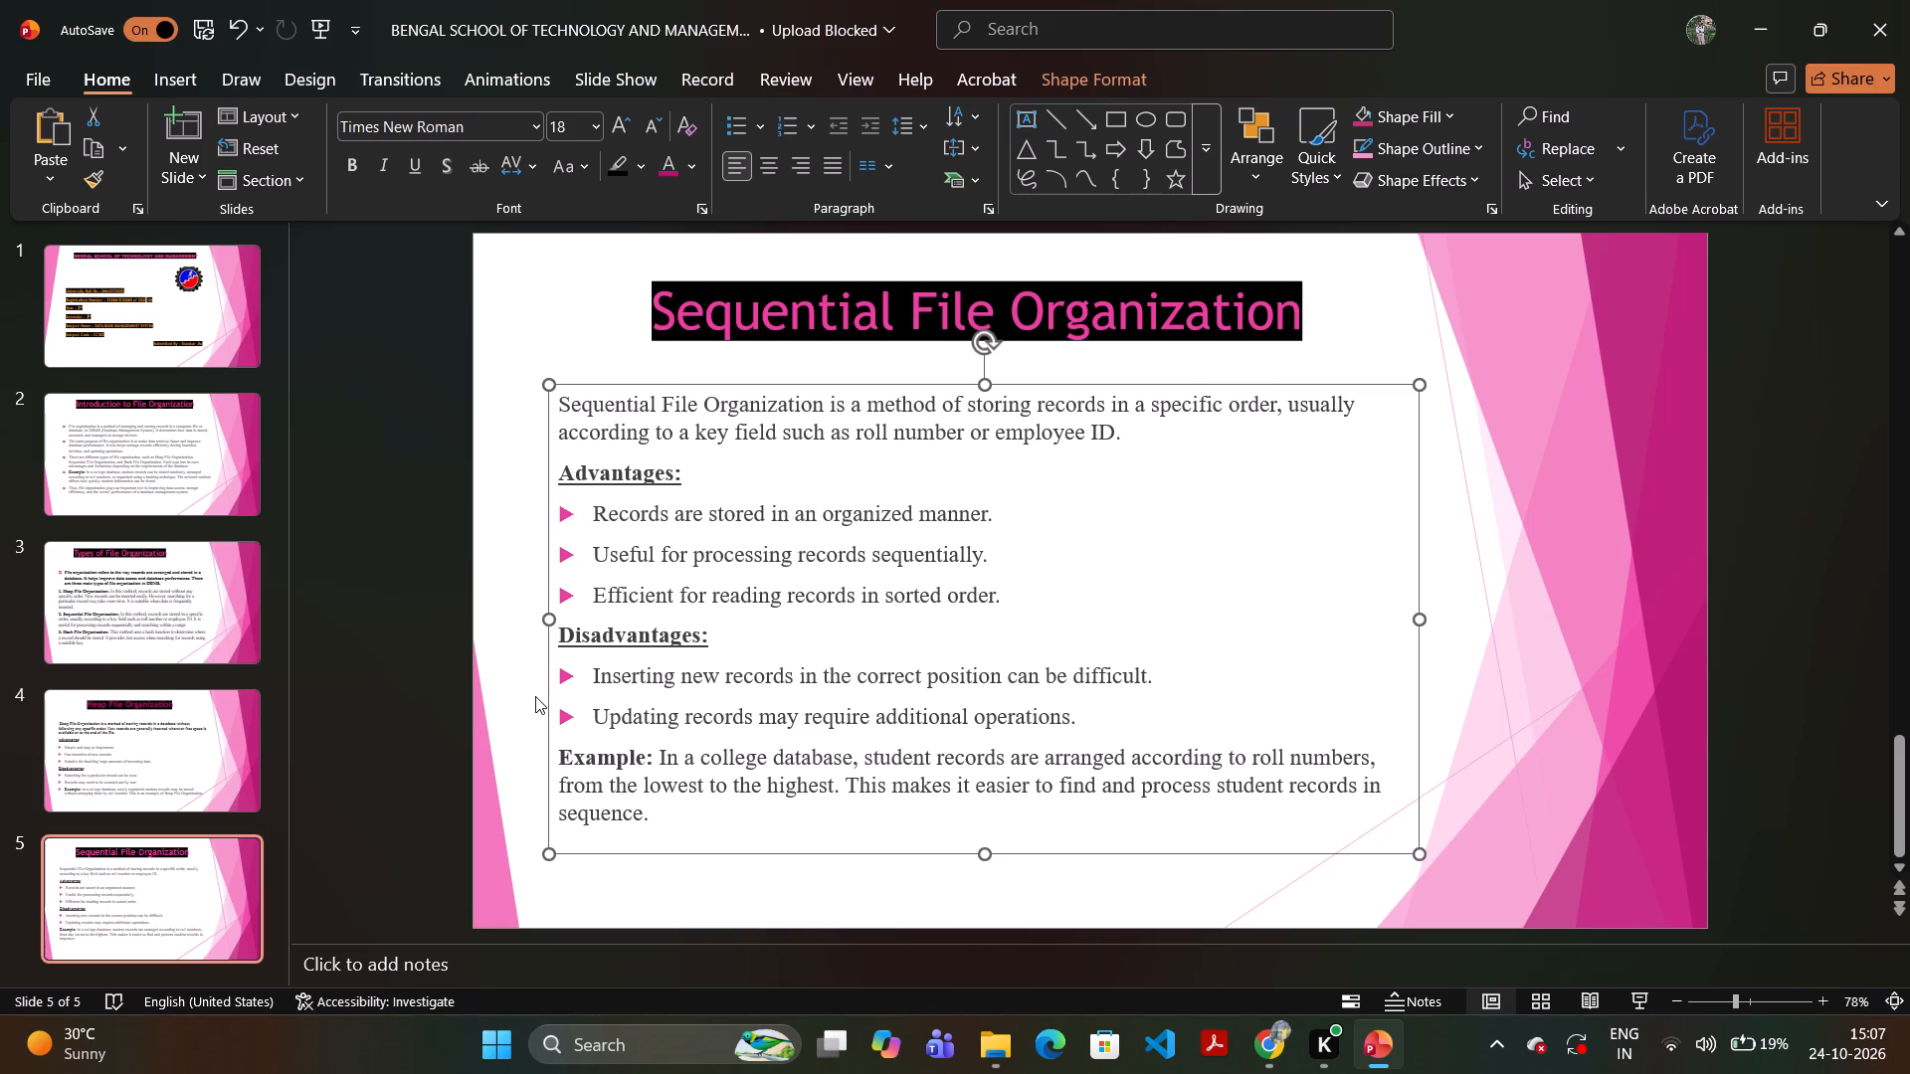
pyautogui.click(535, 696)
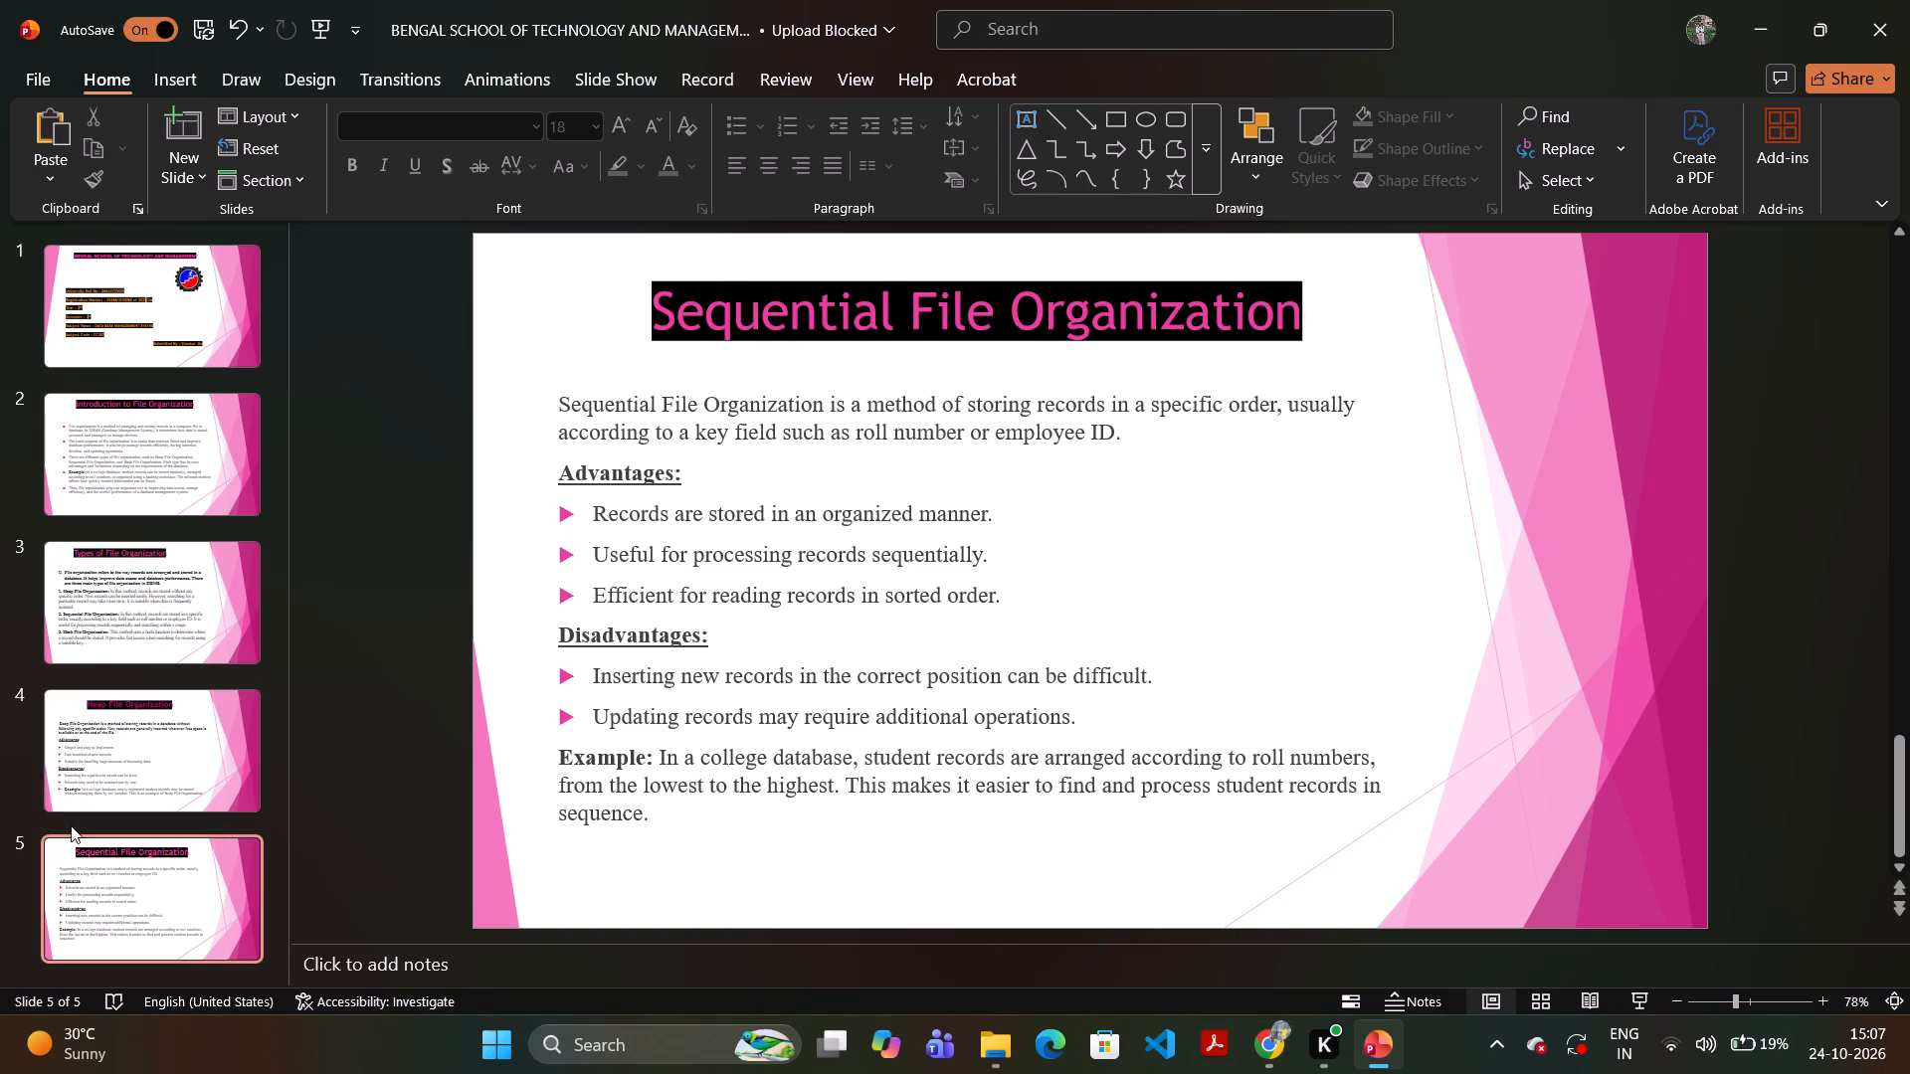
# Add a new title-and-content slide after slide 5.
pyautogui.rightClick(117, 971)
pyautogui.click(151, 921)
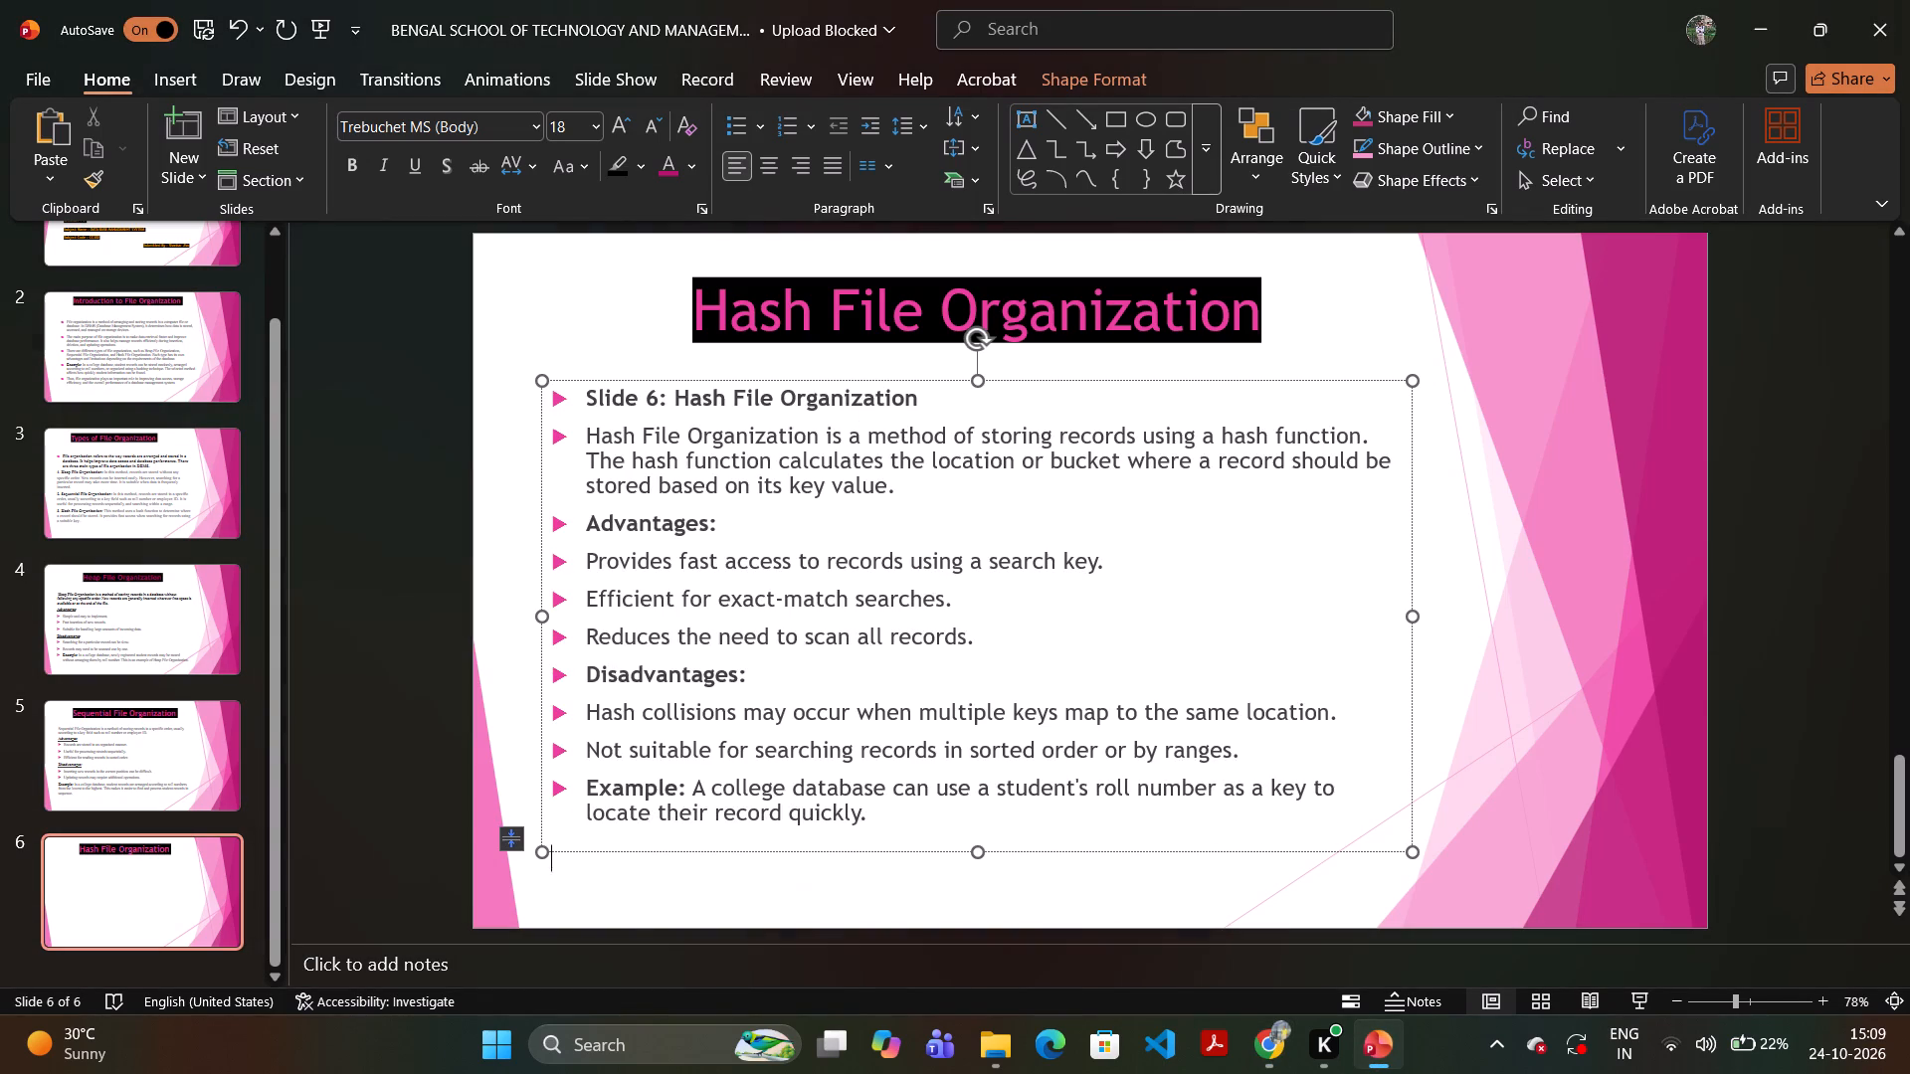
# Delete the duplicate heading "Slide 6: Hash File Organization" and its bullet from the first line of the body text.
pyautogui.click(965, 399)
pyautogui.press('BackSpace')
pyautogui.press('BackSpace')
pyautogui.press('BackSpace')
pyautogui.press('BackSpace')
pyautogui.press('BackSpace')
pyautogui.press('BackSpace')
pyautogui.press('BackSpace')
pyautogui.press('BackSpace')
pyautogui.press('BackSpace')
pyautogui.press('BackSpace')
pyautogui.press('BackSpace')
pyautogui.press('BackSpace')
pyautogui.press('BackSpace')
pyautogui.press('BackSpace')
pyautogui.press('BackSpace')
pyautogui.press('BackSpace')
pyautogui.press('BackSpace')
pyautogui.press('BackSpace')
pyautogui.press('BackSpace')
pyautogui.press('BackSpace')
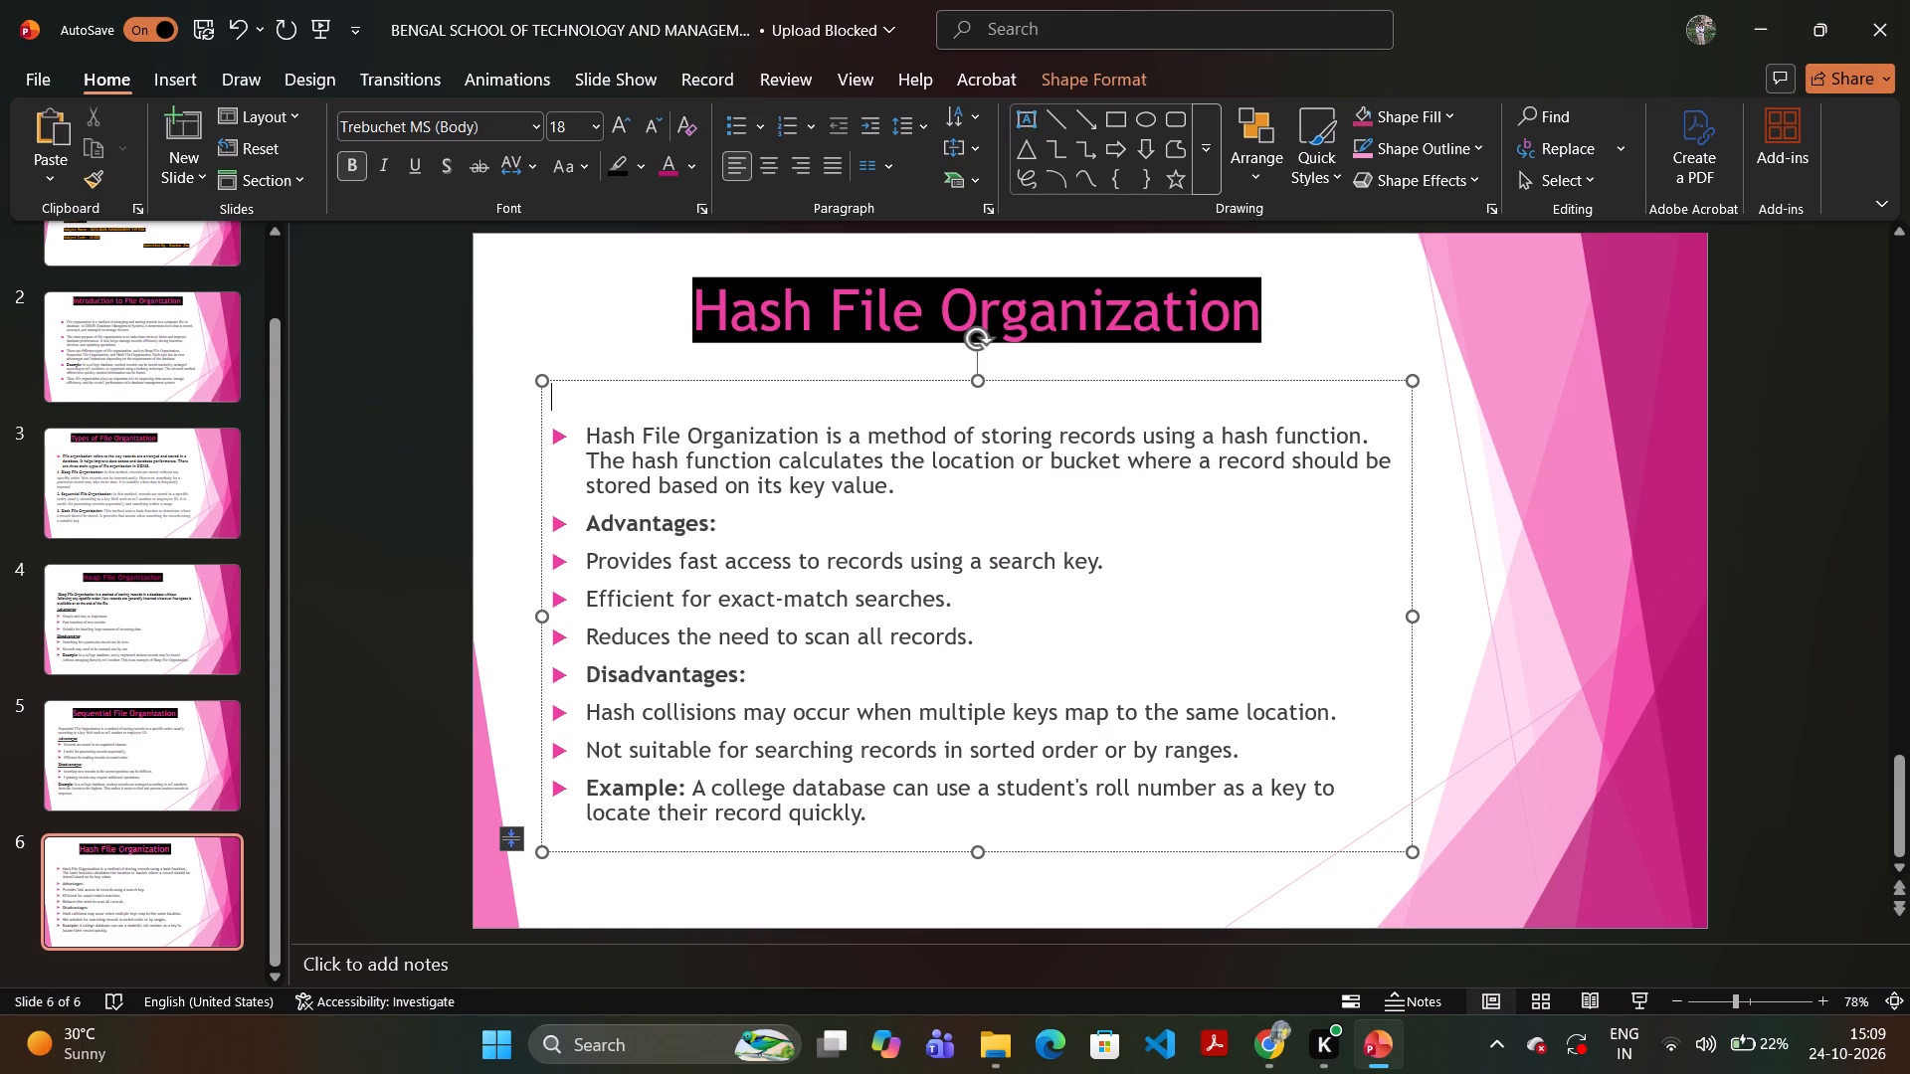
# Remove the bullet from slide 6's definition paragraph about Hash File Organization.
pyautogui.press('Down')
pyautogui.press('BackSpace')
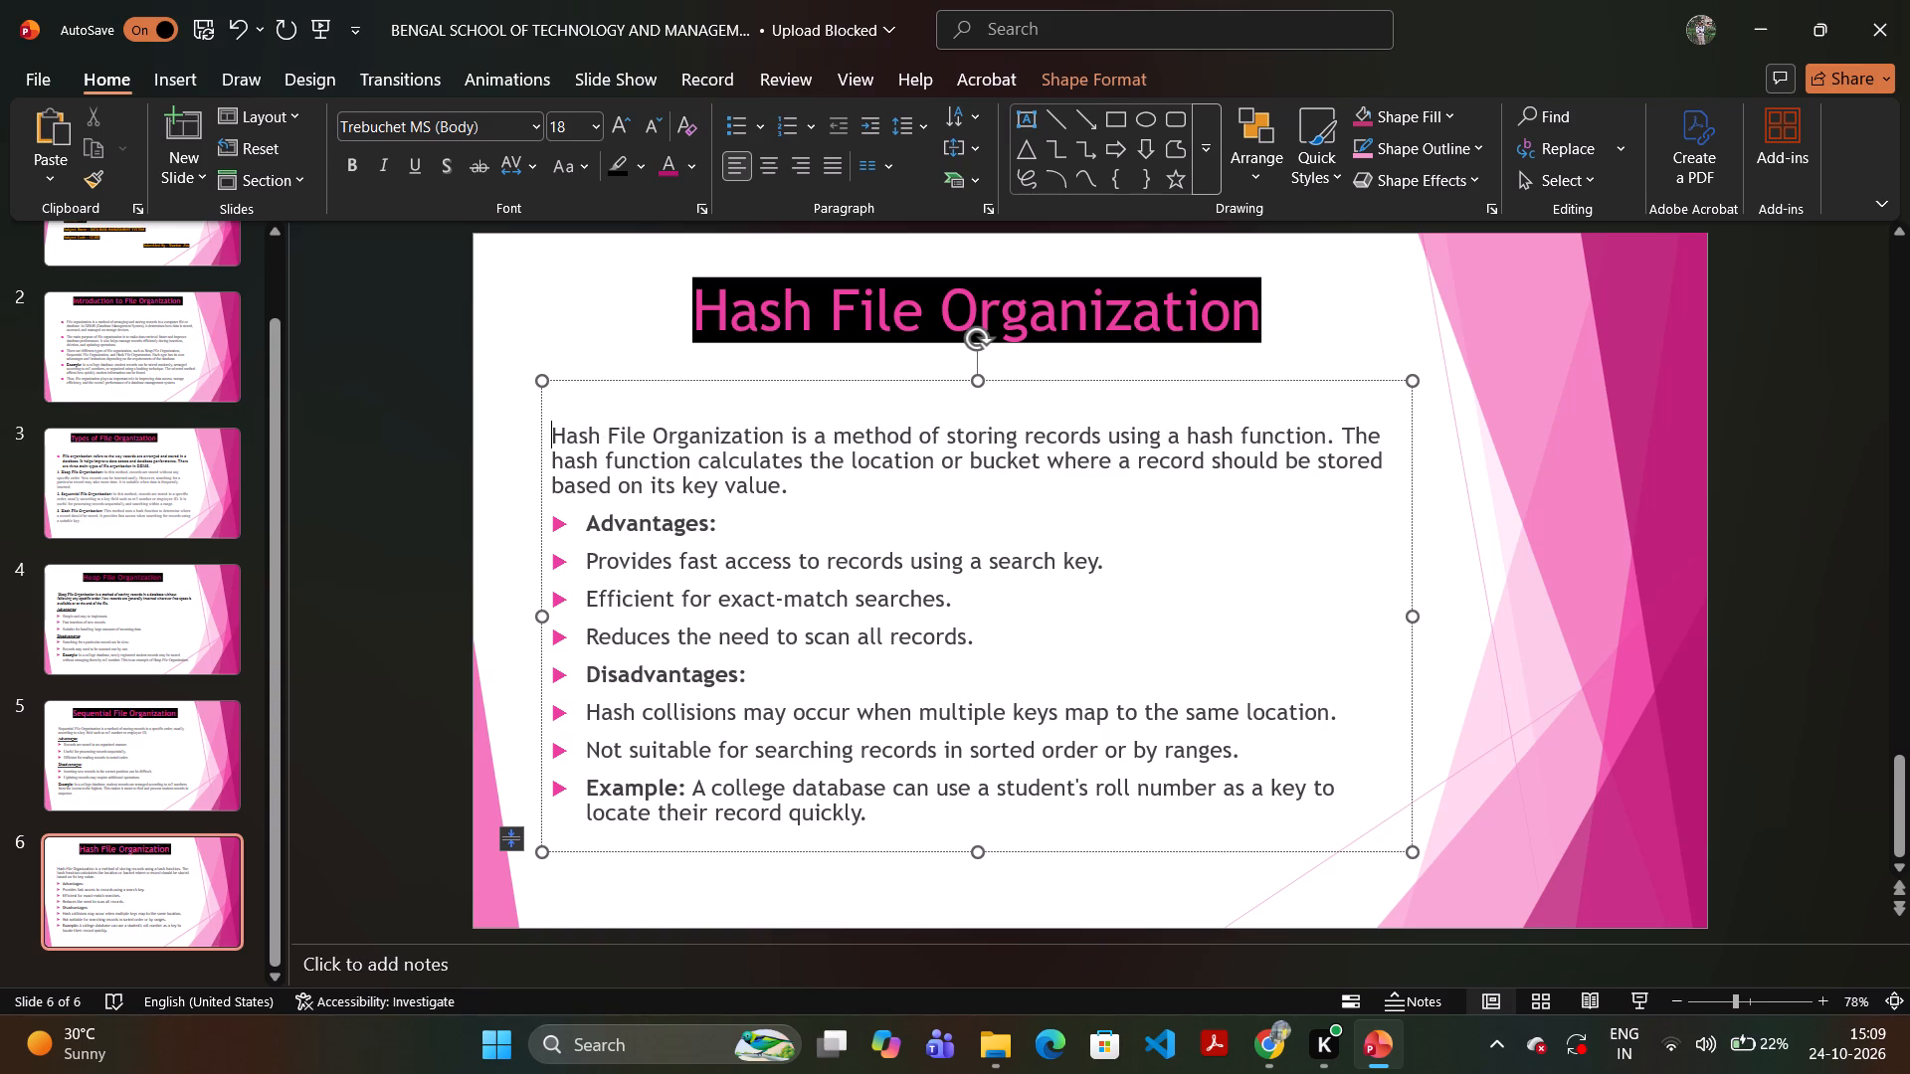
# Remove the bullets from slide 6's "Advantages:" and "Disadvantages:" headings and underline both headings.
pyautogui.click(581, 521)
pyautogui.press('BackSpace')
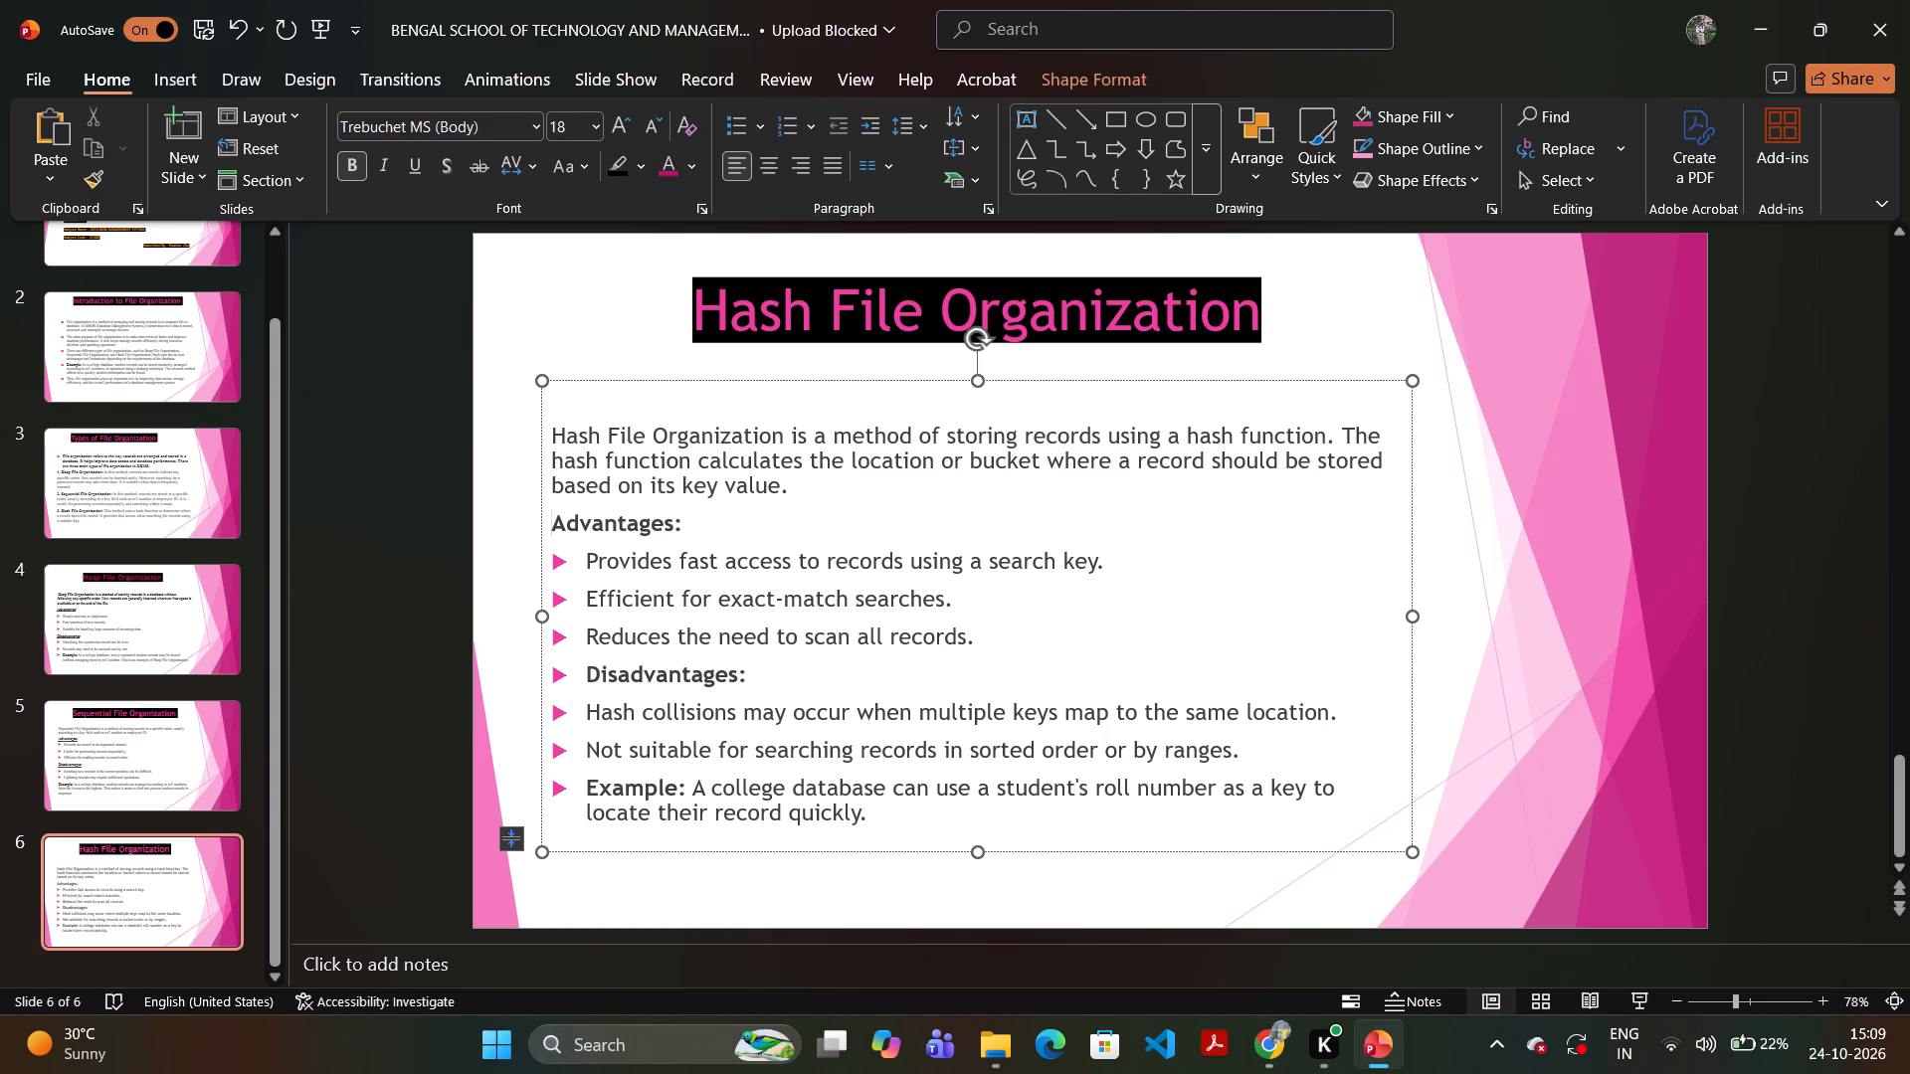
pyautogui.moveTo(682, 523); pyautogui.dragTo(366, 549)
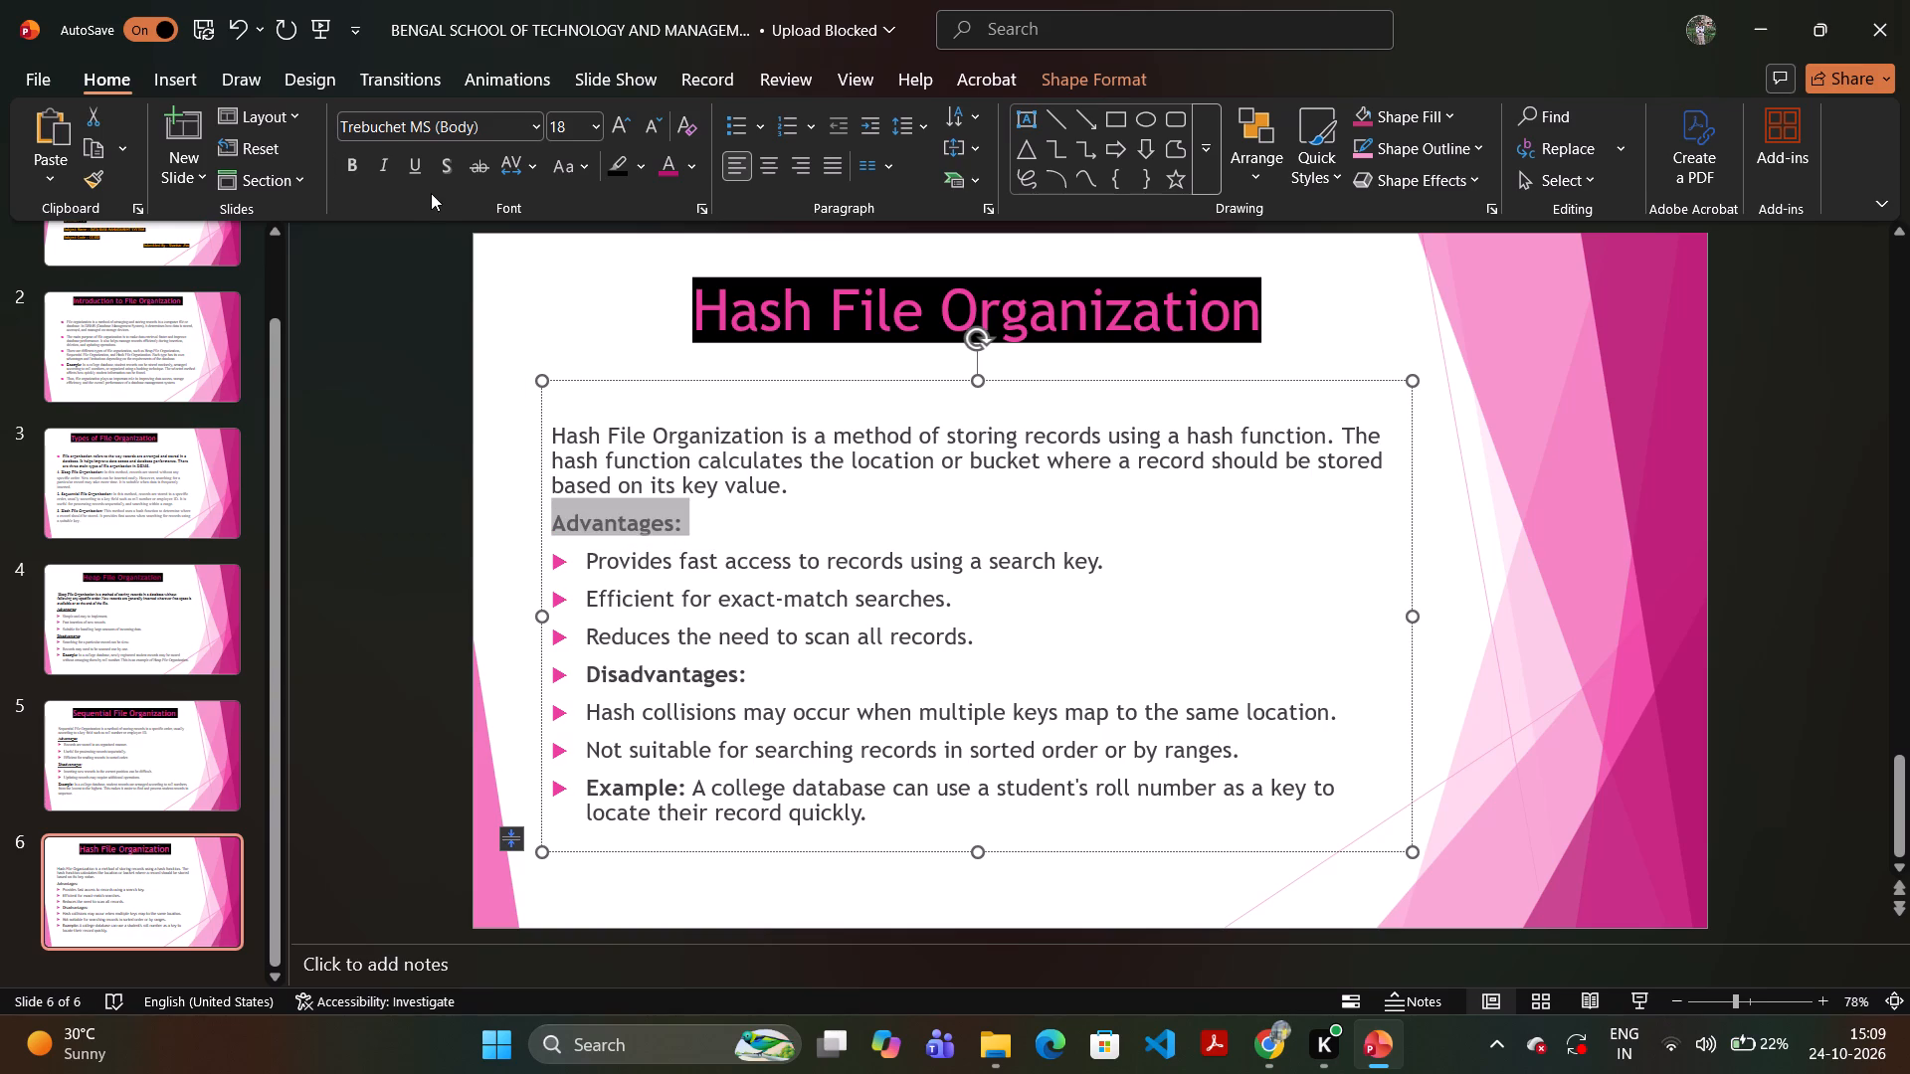
pyautogui.click(417, 175)
pyautogui.moveTo(748, 678); pyautogui.dragTo(579, 678)
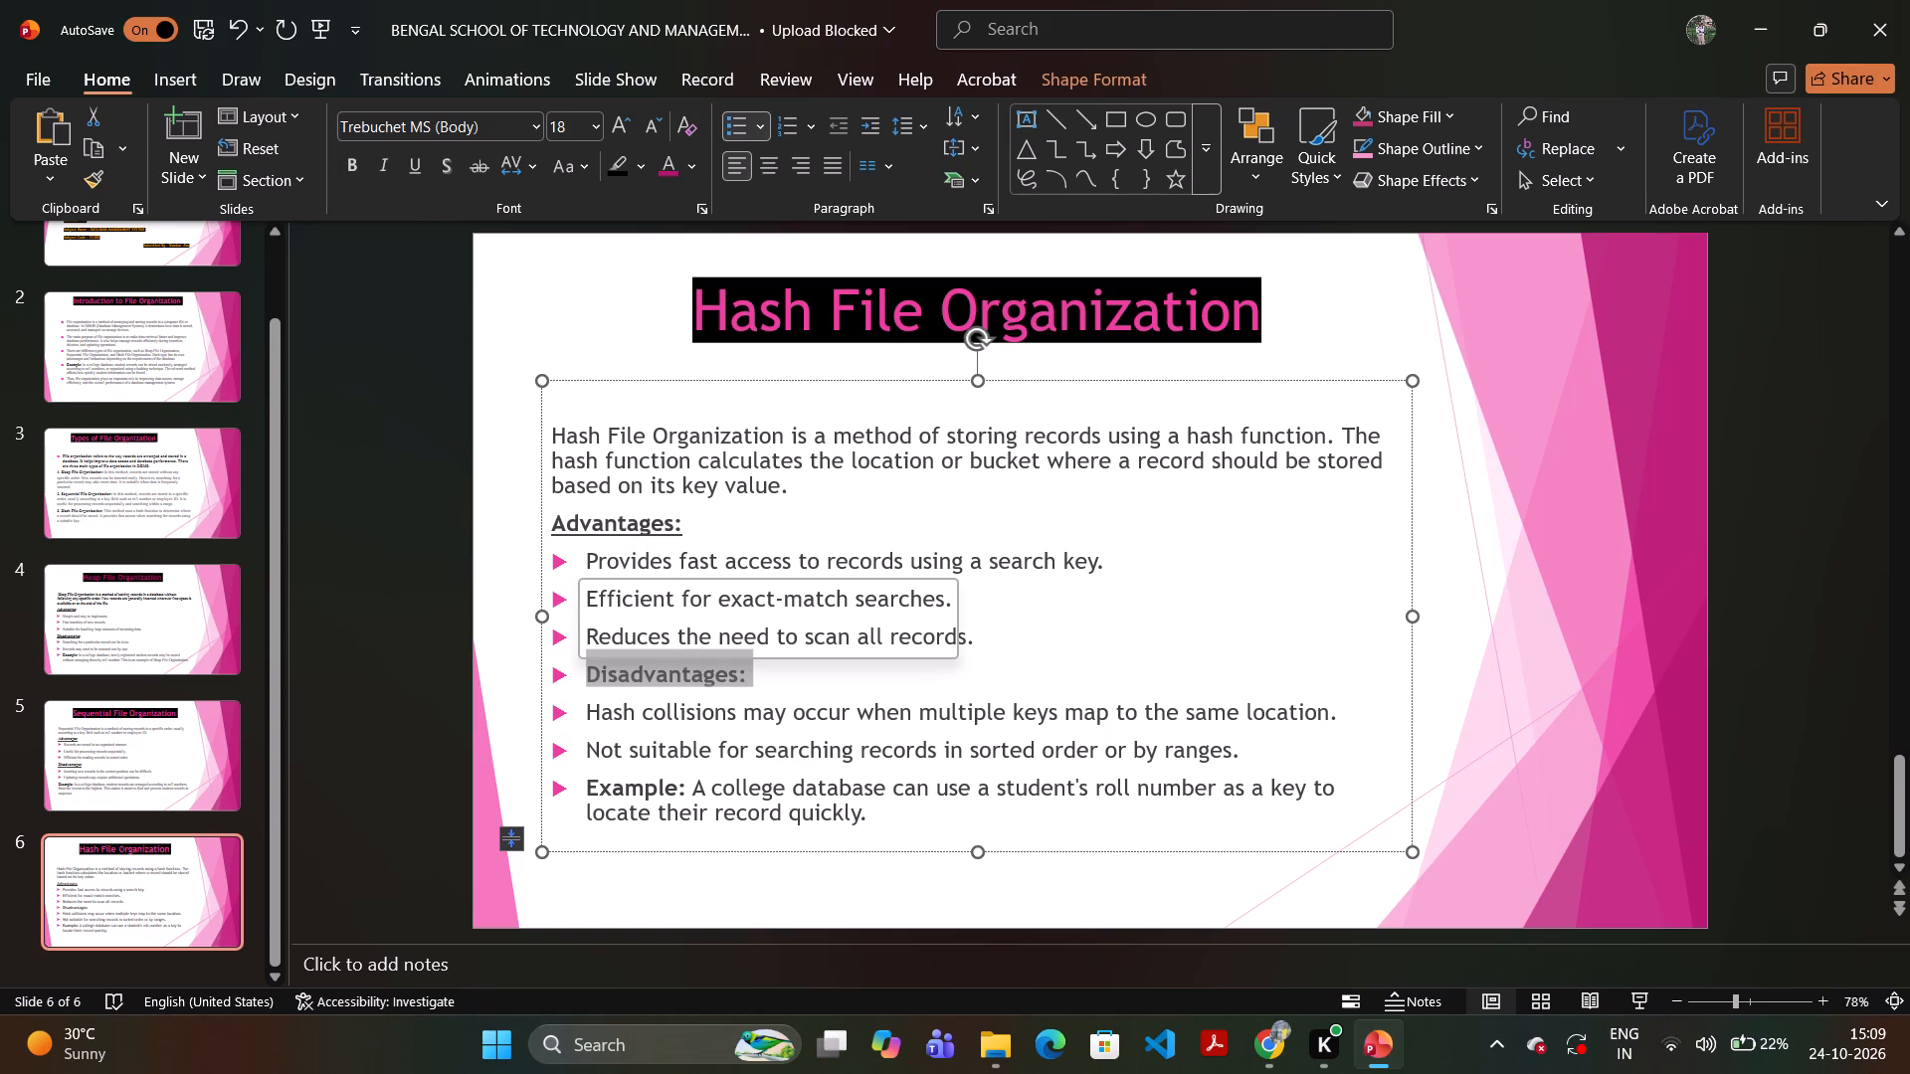
pyautogui.click(652, 640)
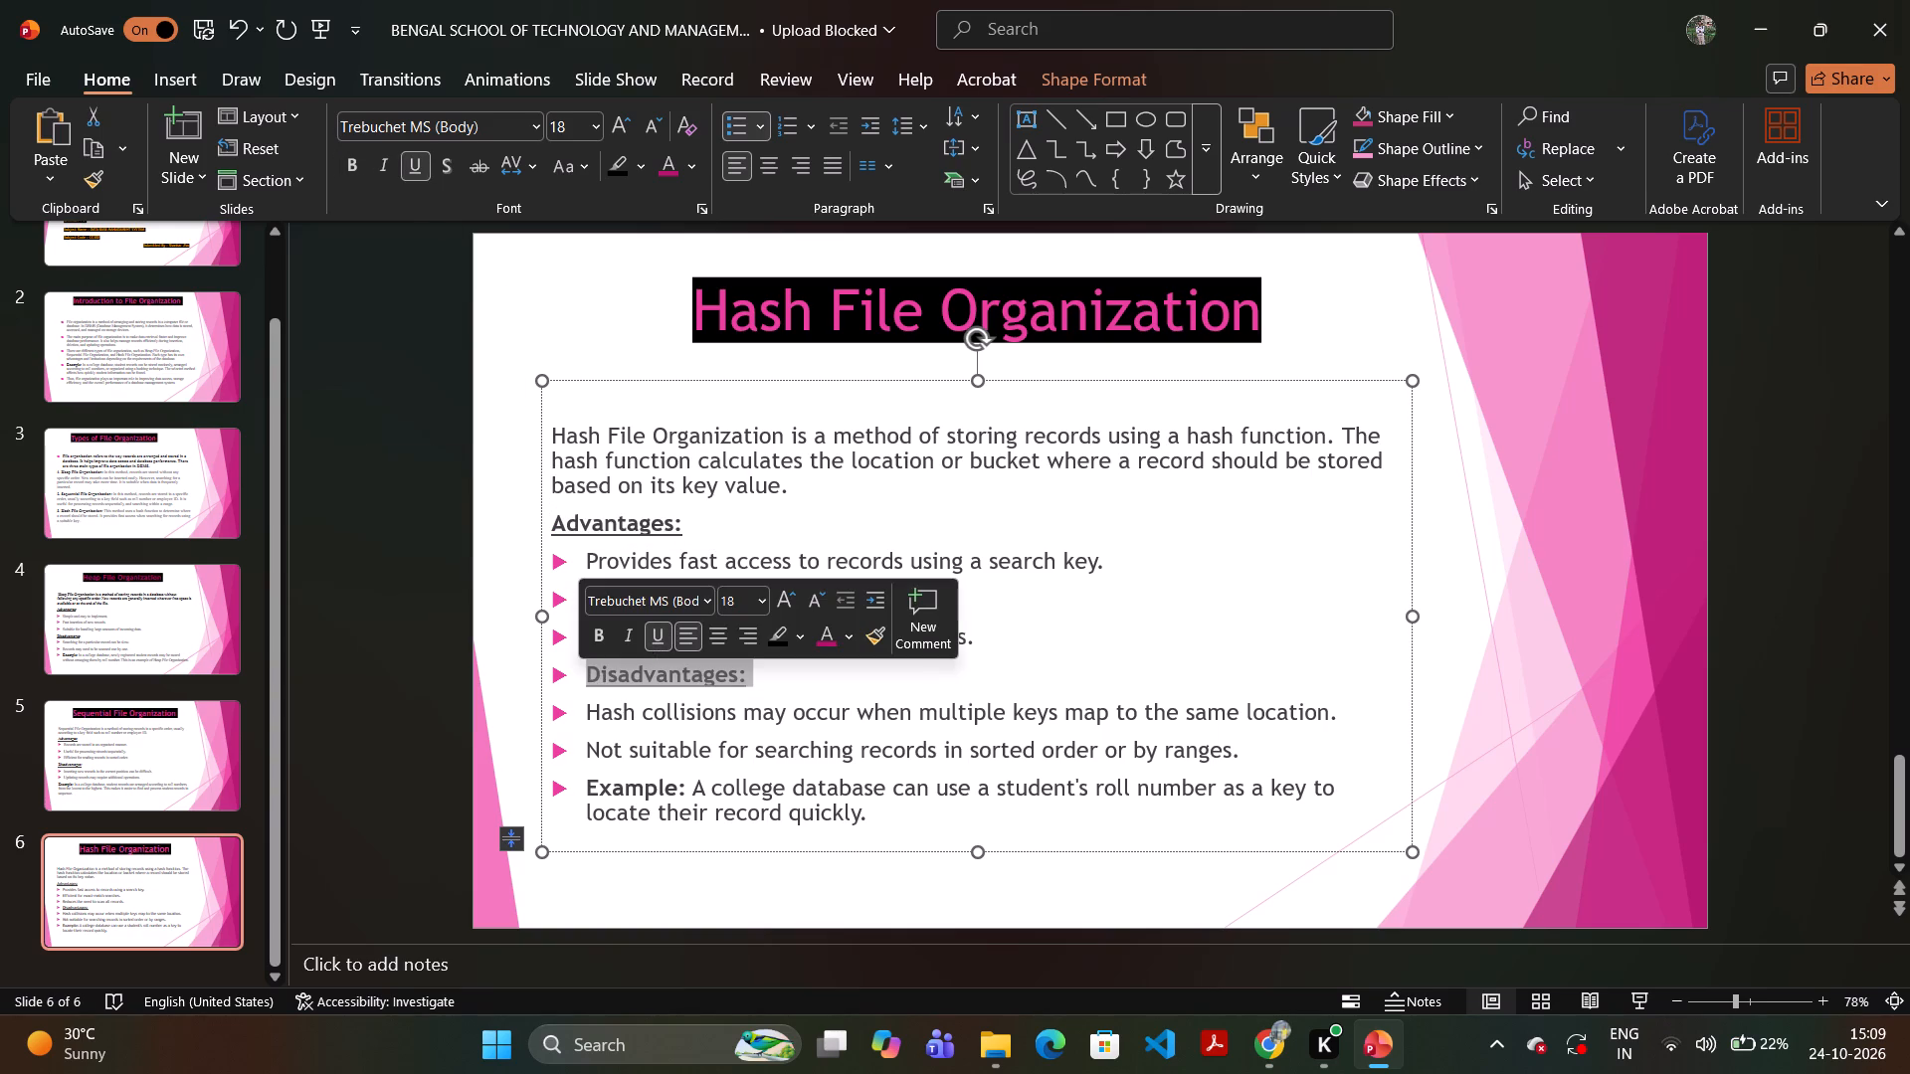
pyautogui.click(575, 672)
pyautogui.press('BackSpace')
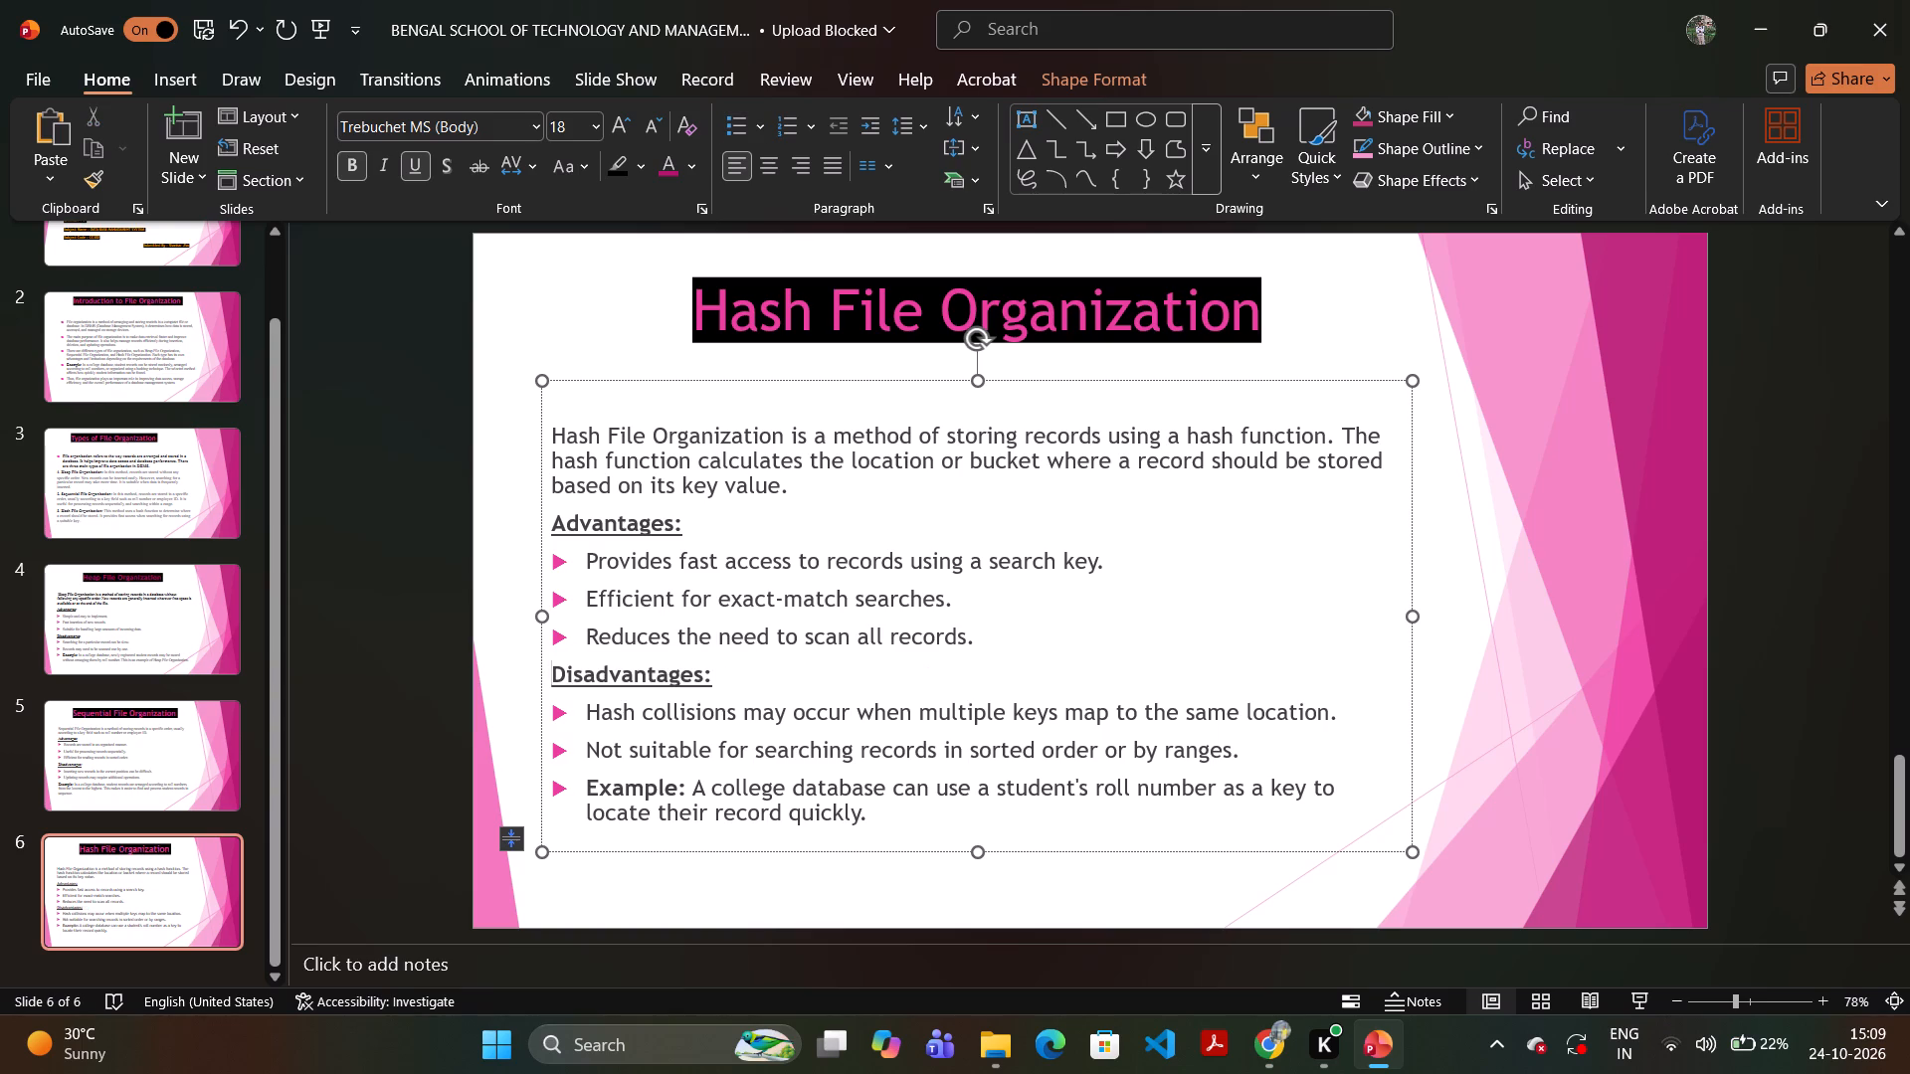
# Remove the bullet from slide 6's "Example:" paragraph about the college database.
pyautogui.click(585, 794)
pyautogui.press('BackSpace')
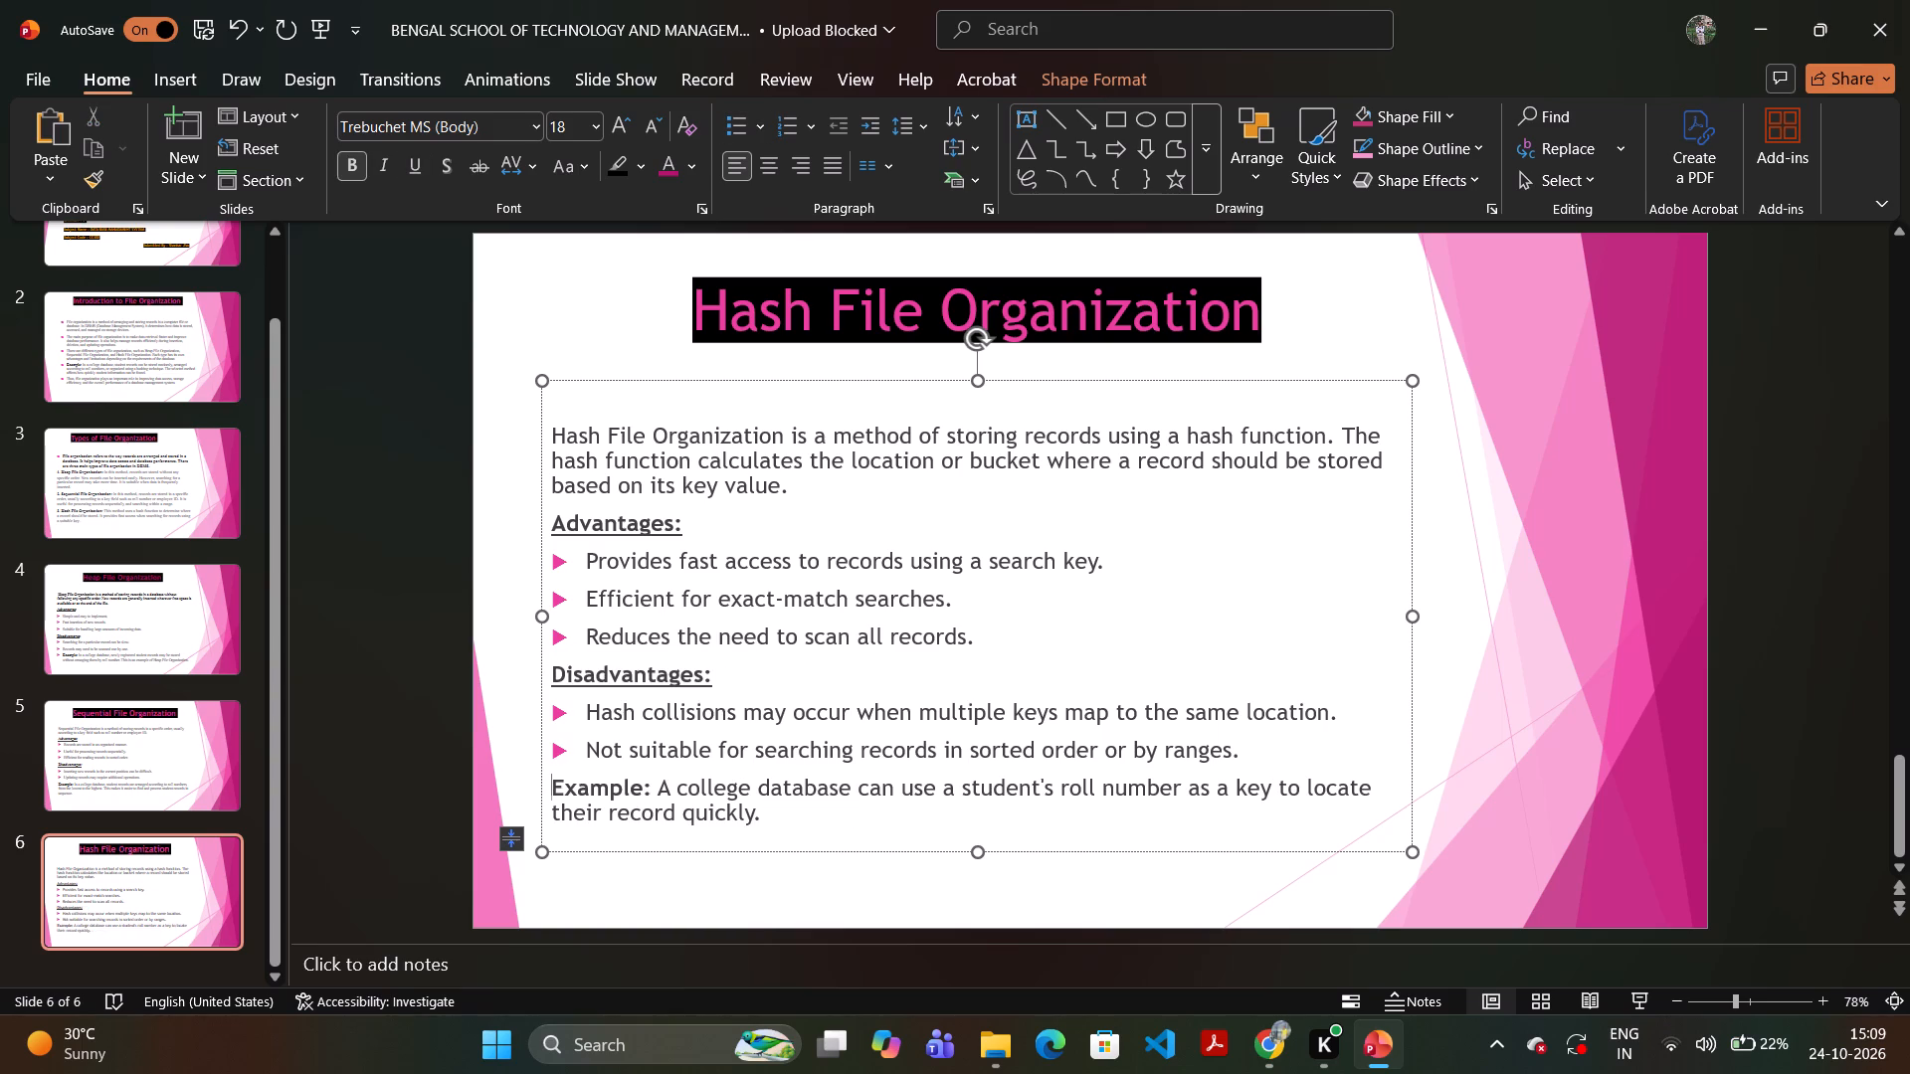
# Check the formatting of slides 4 and 5, and change all of slide 6's body text to Times New Roman.
pyautogui.click(137, 637)
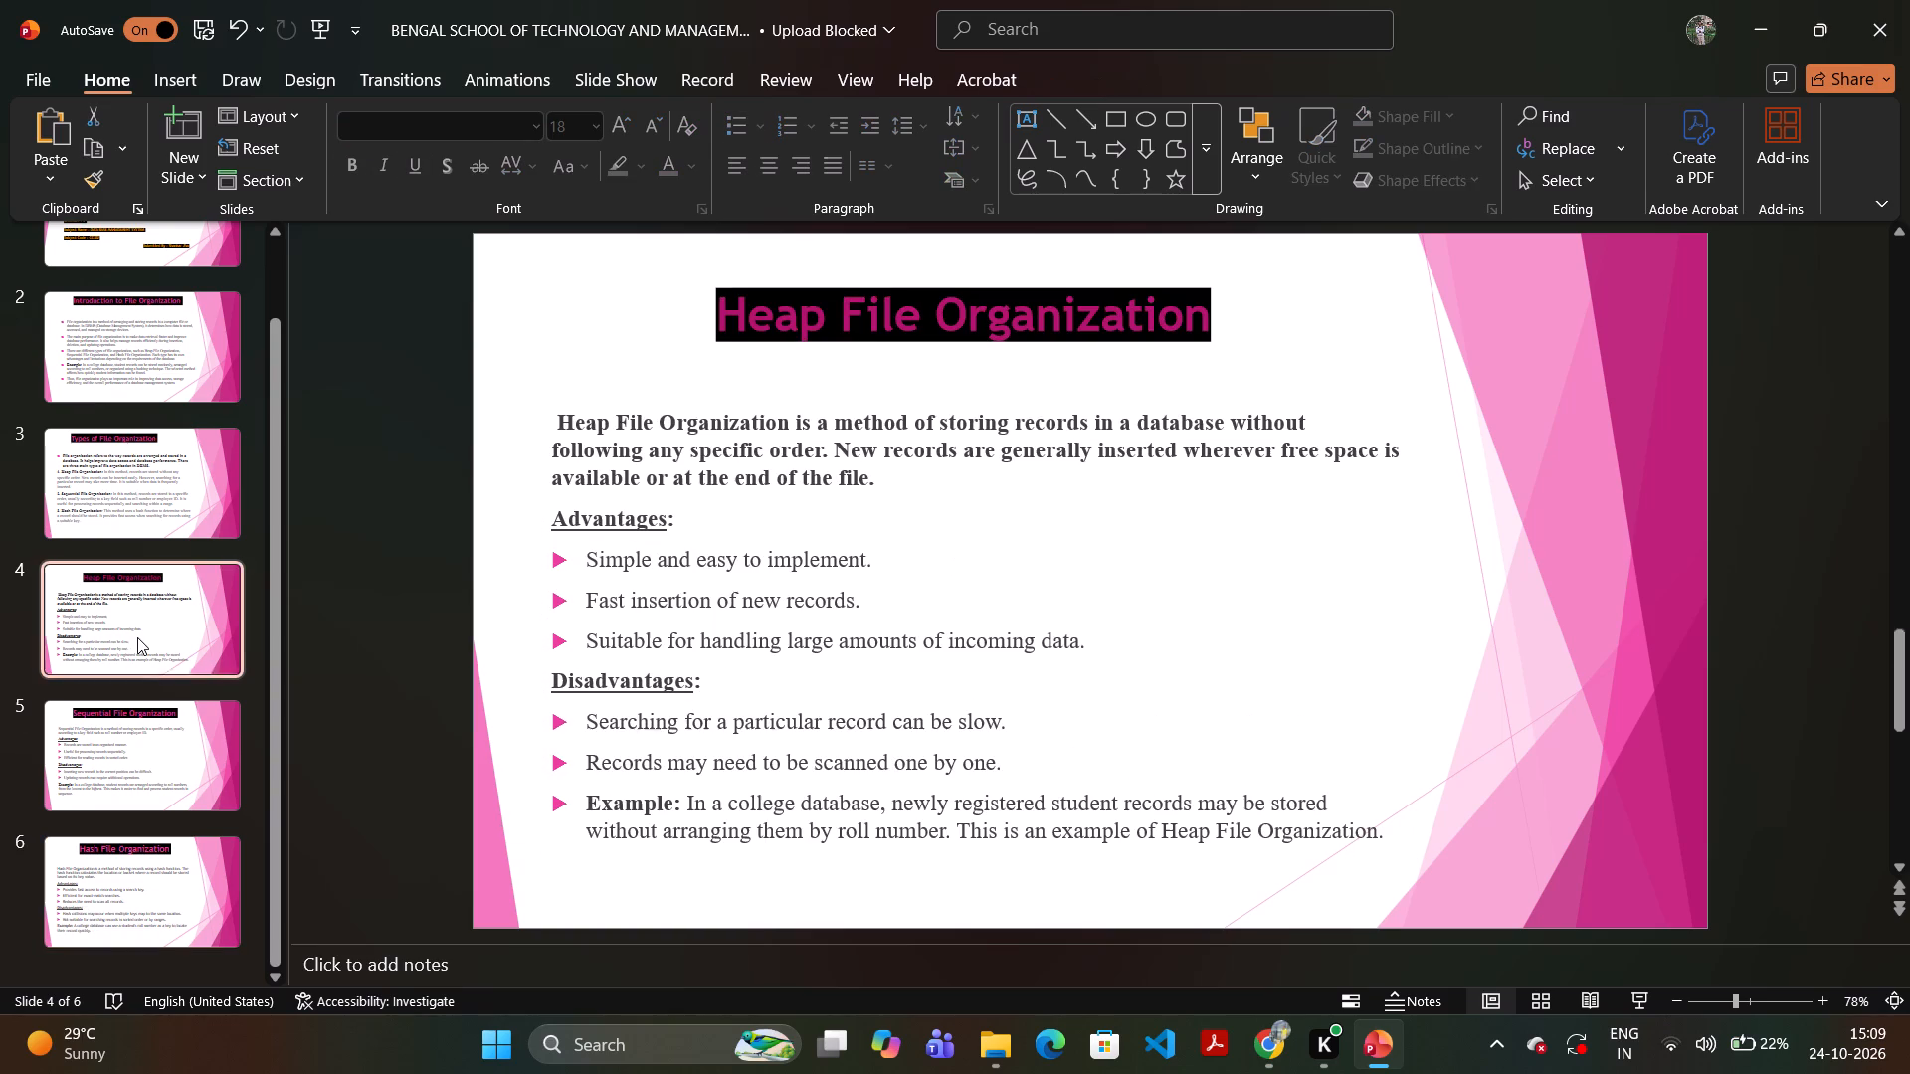
pyautogui.click(137, 731)
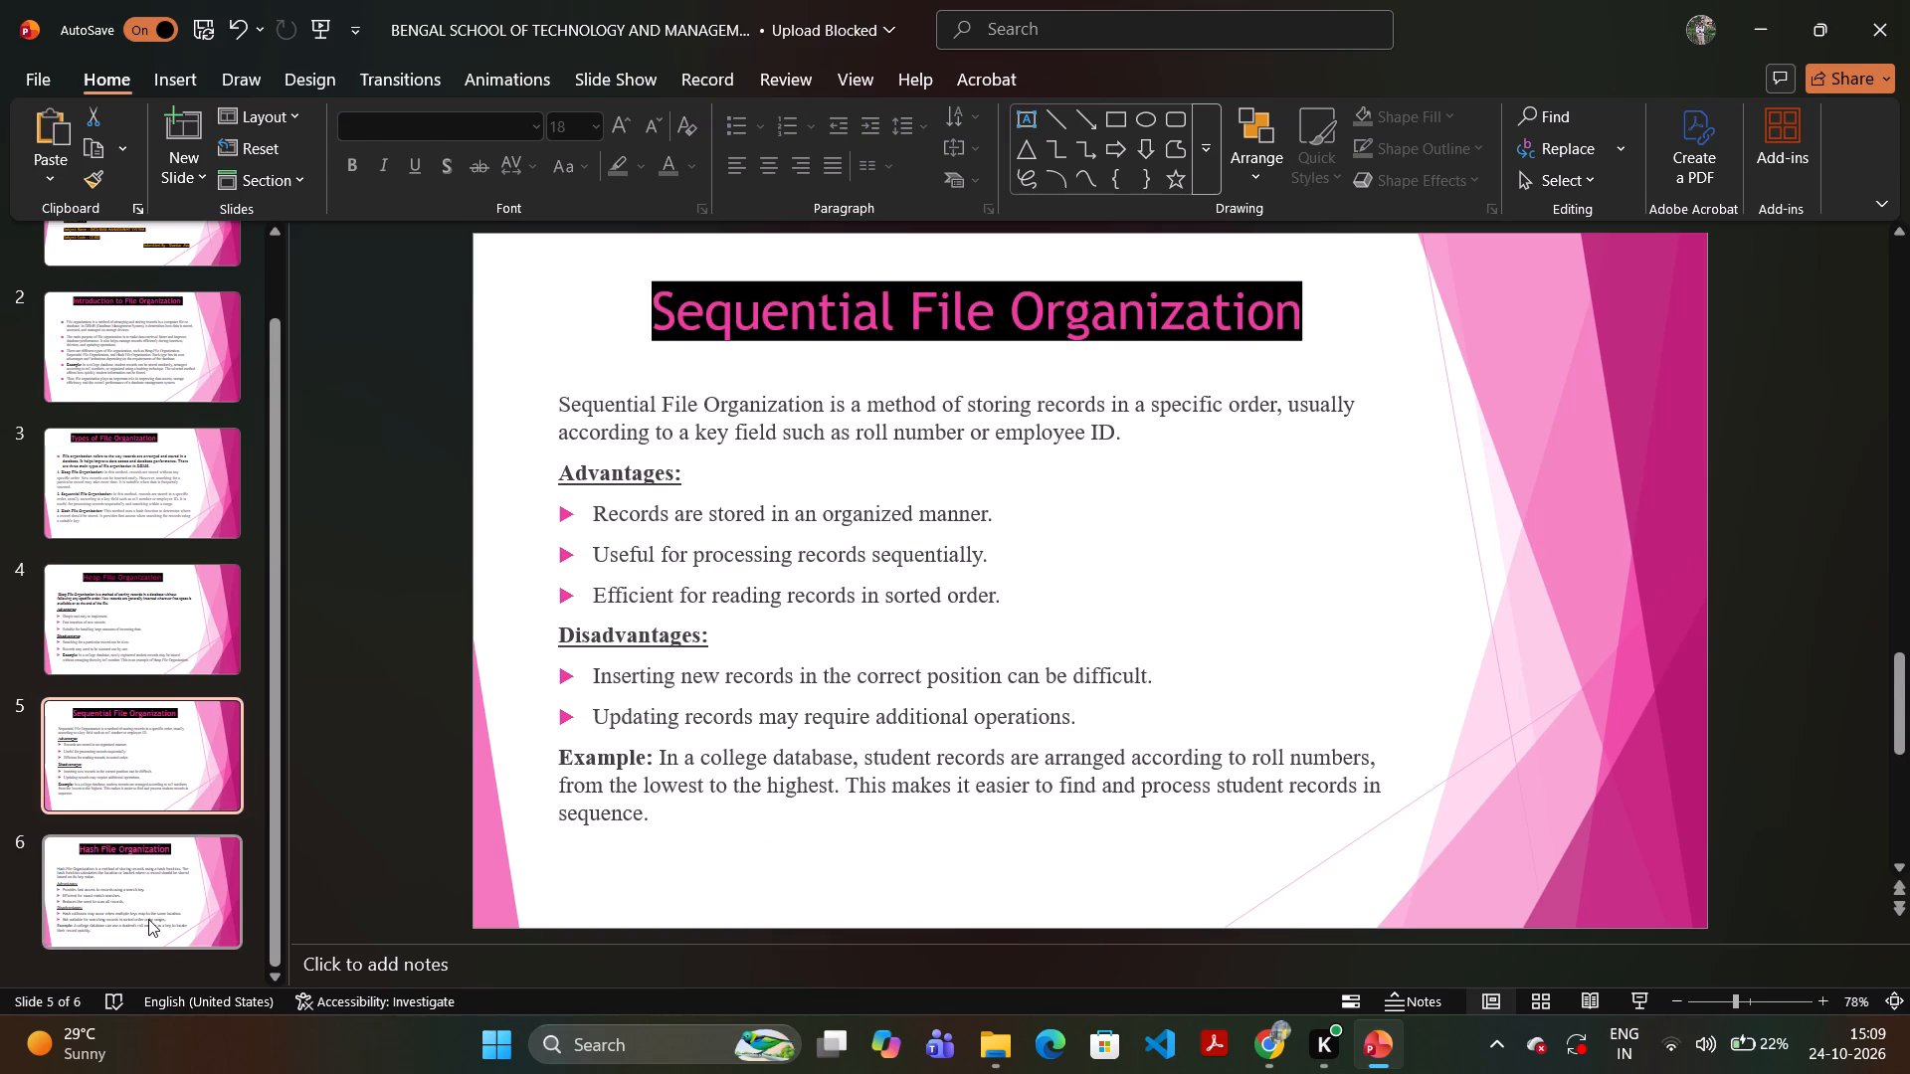
pyautogui.click(148, 919)
pyautogui.click(847, 814)
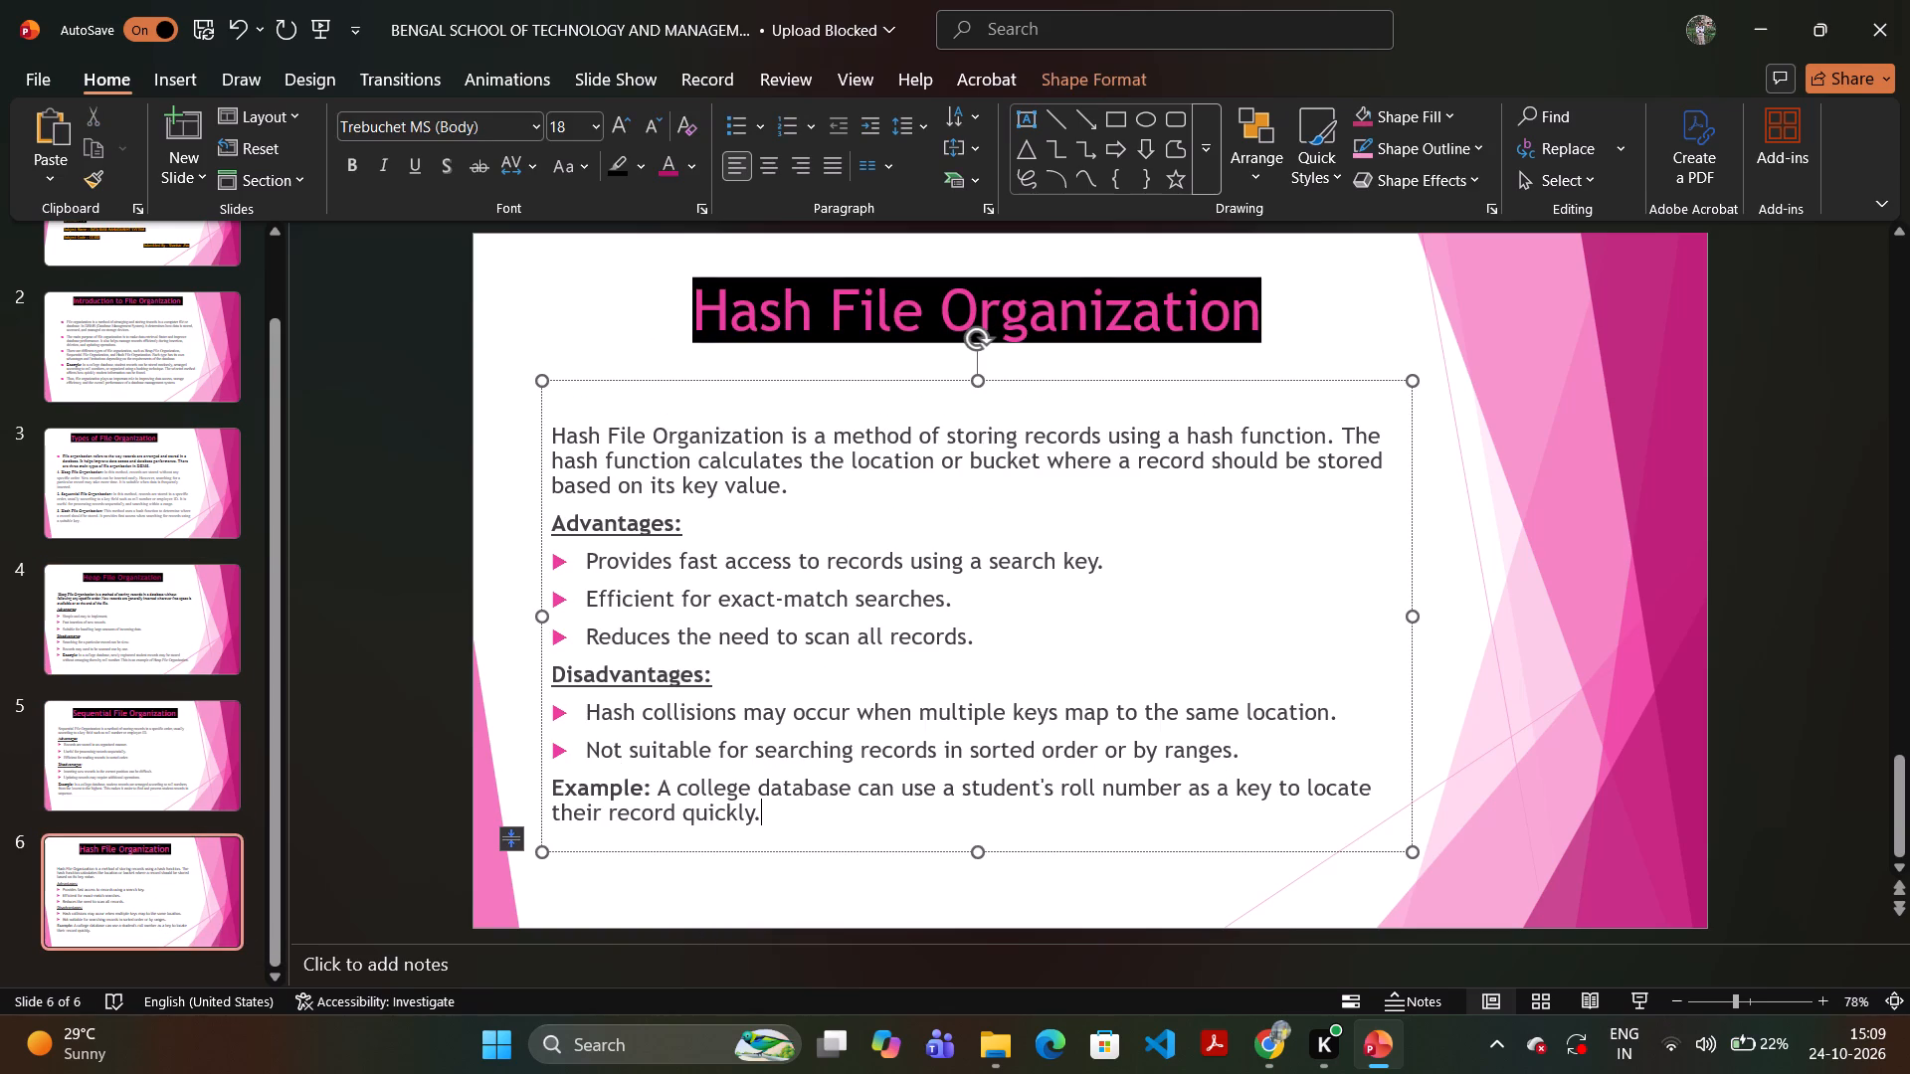
pyautogui.hotkey('ctrl', 'a')
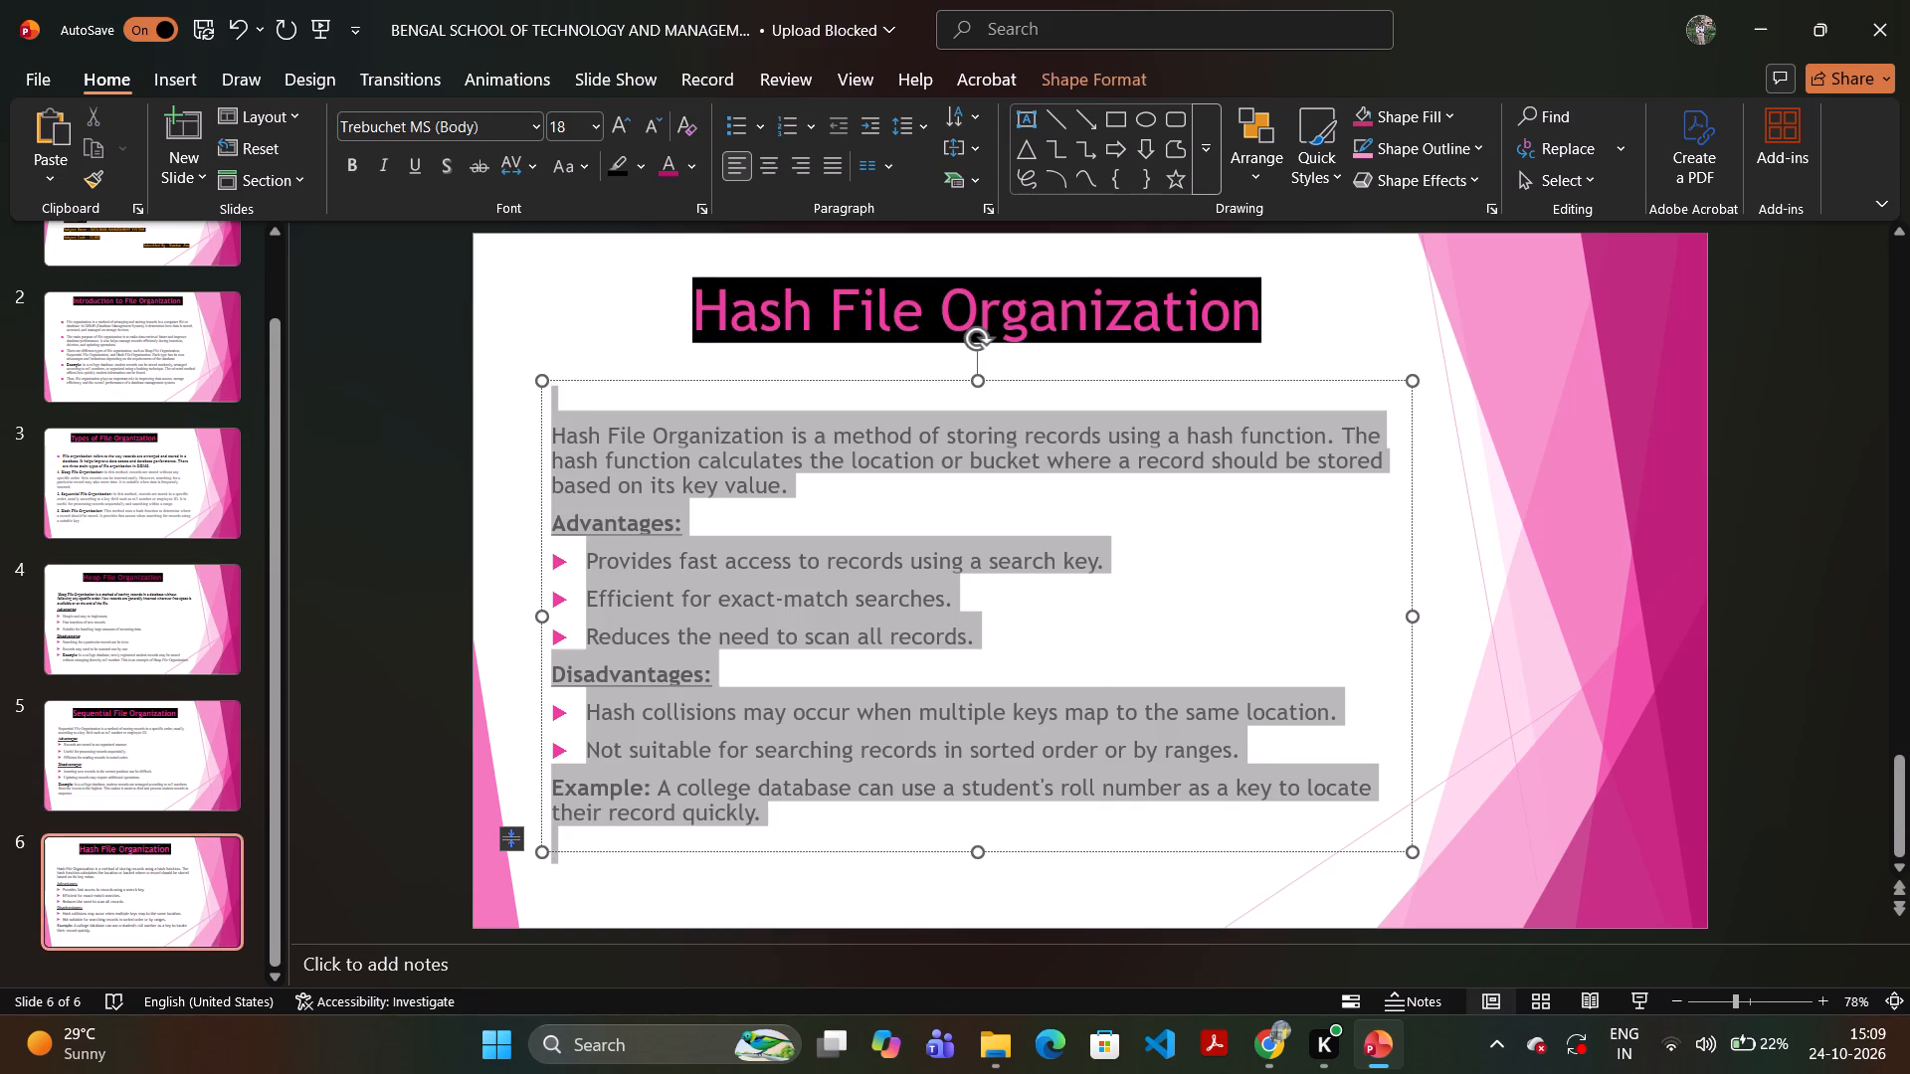
pyautogui.doubleClick(495, 117)
pyautogui.write('ti')
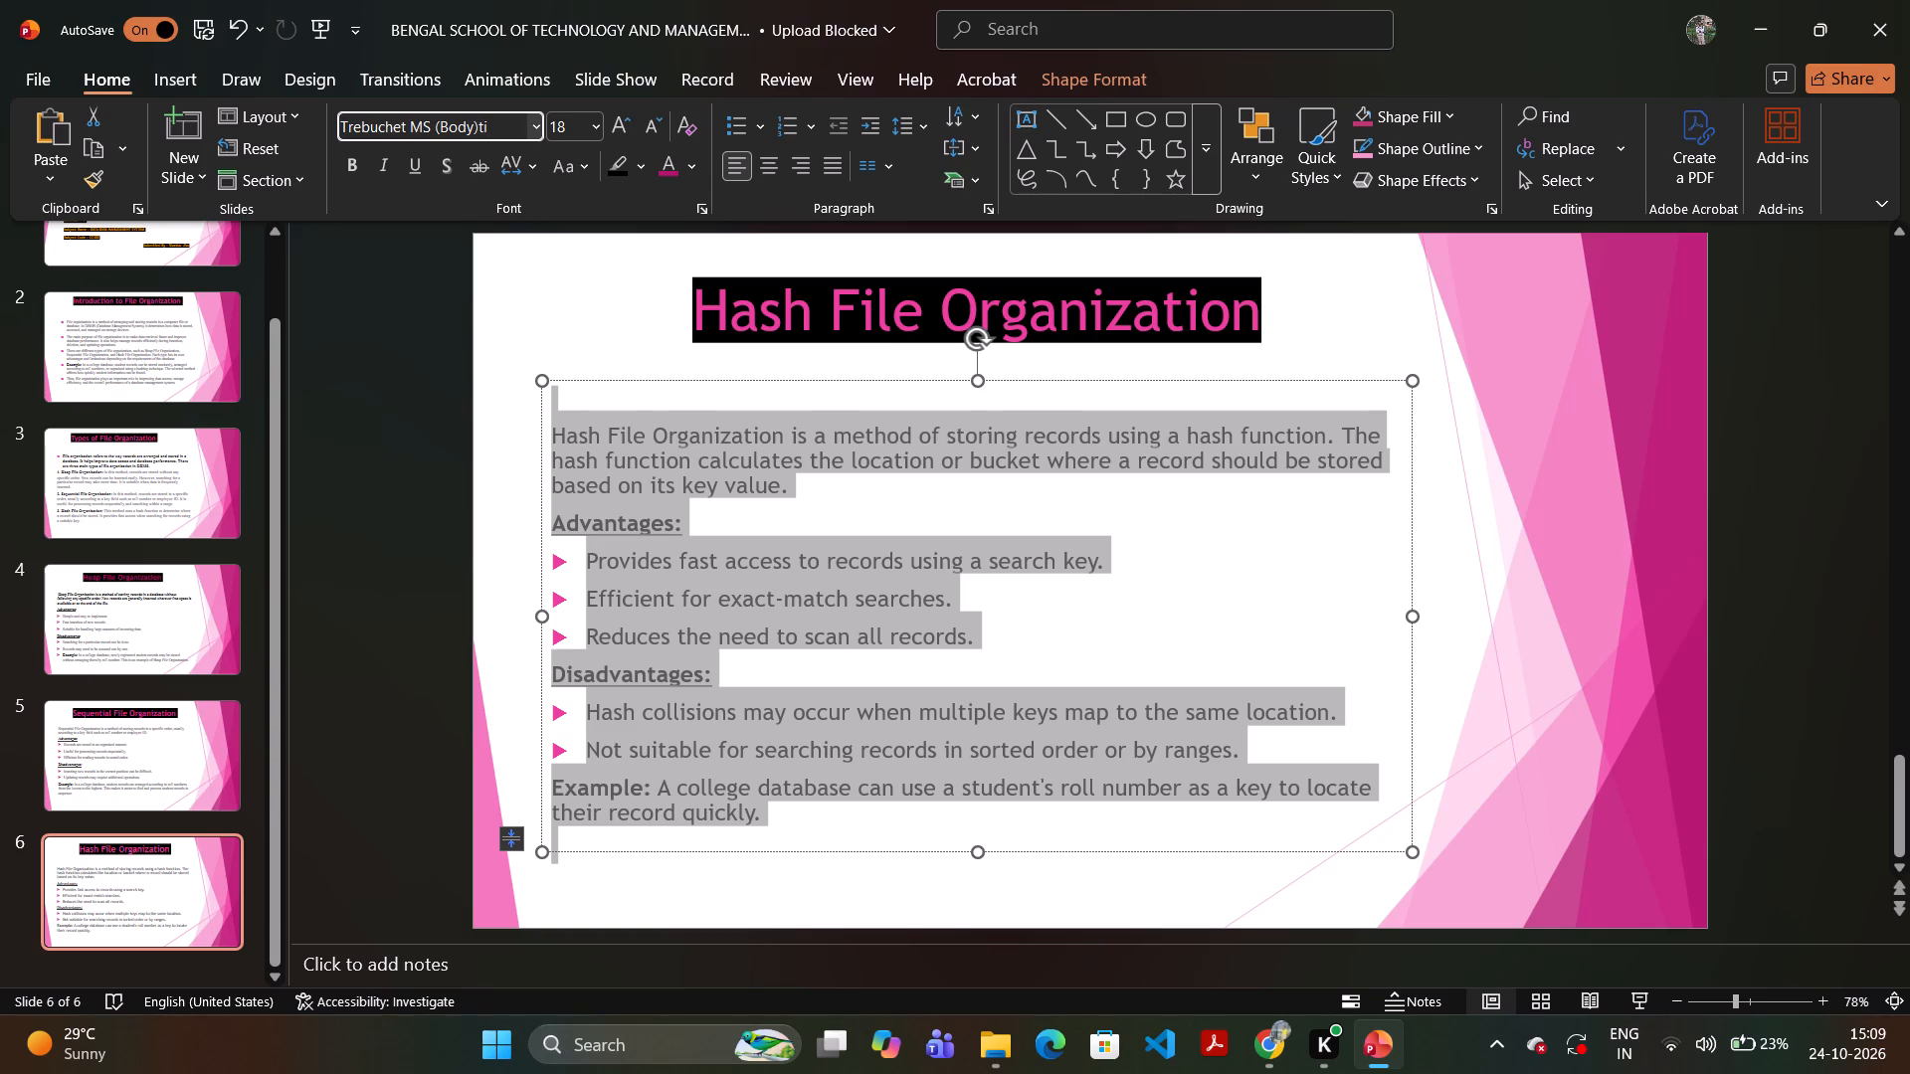
pyautogui.click(433, 126)
pyautogui.press('BackSpace')
pyautogui.press('BackSpace')
pyautogui.press('BackSpace')
pyautogui.press('BackSpace')
pyautogui.press('BackSpace')
pyautogui.press('BackSpace')
pyautogui.press('BackSpace')
pyautogui.press('BackSpace')
pyautogui.press('BackSpace')
pyautogui.press('BackSpace')
pyautogui.press('BackSpace')
pyautogui.press('BackSpace')
pyautogui.press('BackSpace')
pyautogui.press('BackSpace')
pyautogui.press('BackSpace')
pyautogui.press('BackSpace')
pyautogui.press('BackSpace')
pyautogui.press('BackSpace')
pyautogui.press('Right')
pyautogui.press('Right')
pyautogui.press('Right')
pyautogui.press('Right')
pyautogui.press('Right')
pyautogui.press('Right')
pyautogui.press('Right')
pyautogui.press('Right')
pyautogui.press('Right')
pyautogui.press('Right')
pyautogui.press('Right')
pyautogui.press('Right')
pyautogui.press('Right')
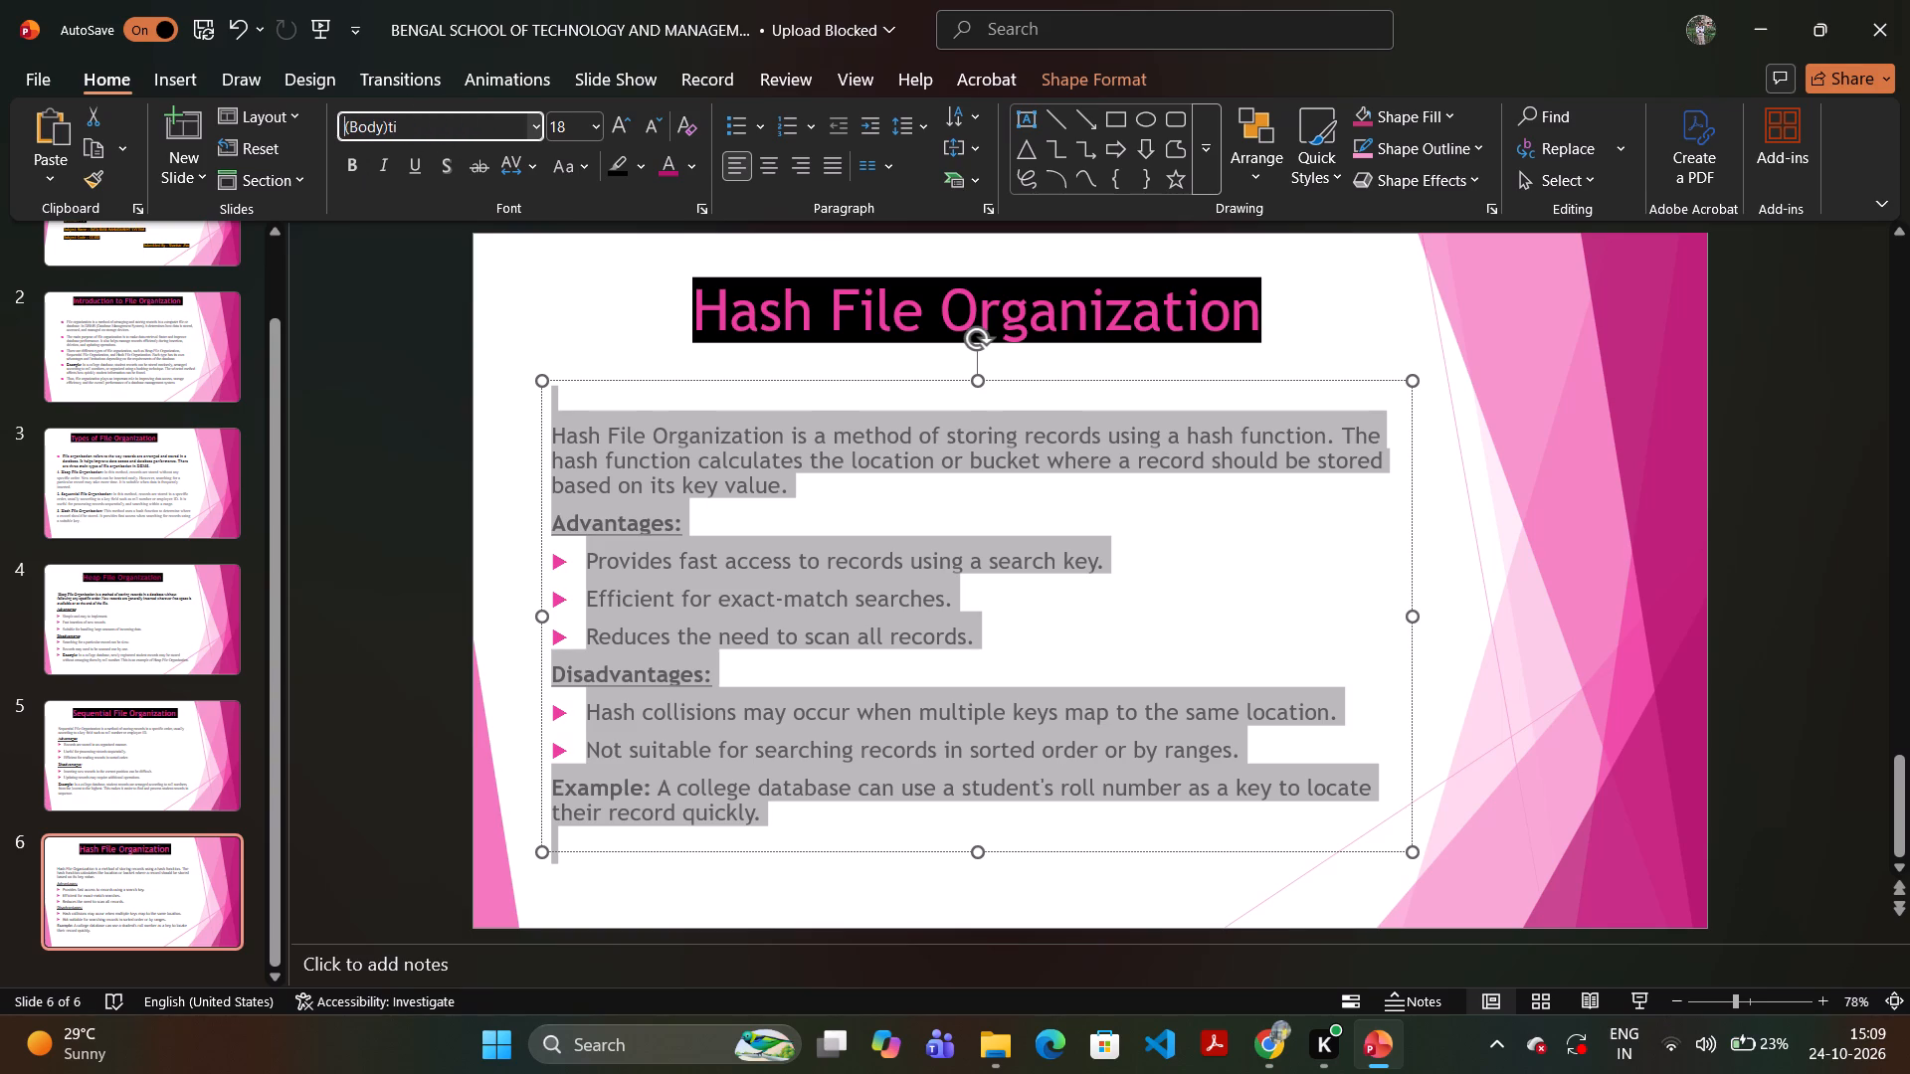
pyautogui.press('BackSpace')
pyautogui.press('BackSpace')
pyautogui.press('BackSpace')
pyautogui.press('BackSpace')
pyautogui.press('BackSpace')
pyautogui.press('BackSpace')
pyautogui.press('BackSpace')
pyautogui.press('BackSpace')
pyautogui.press('BackSpace')
pyautogui.press('BackSpace')
pyautogui.press('BackSpace')
pyautogui.press('BackSpace')
pyautogui.press('t')
pyautogui.write('im')
pyautogui.press('Return')
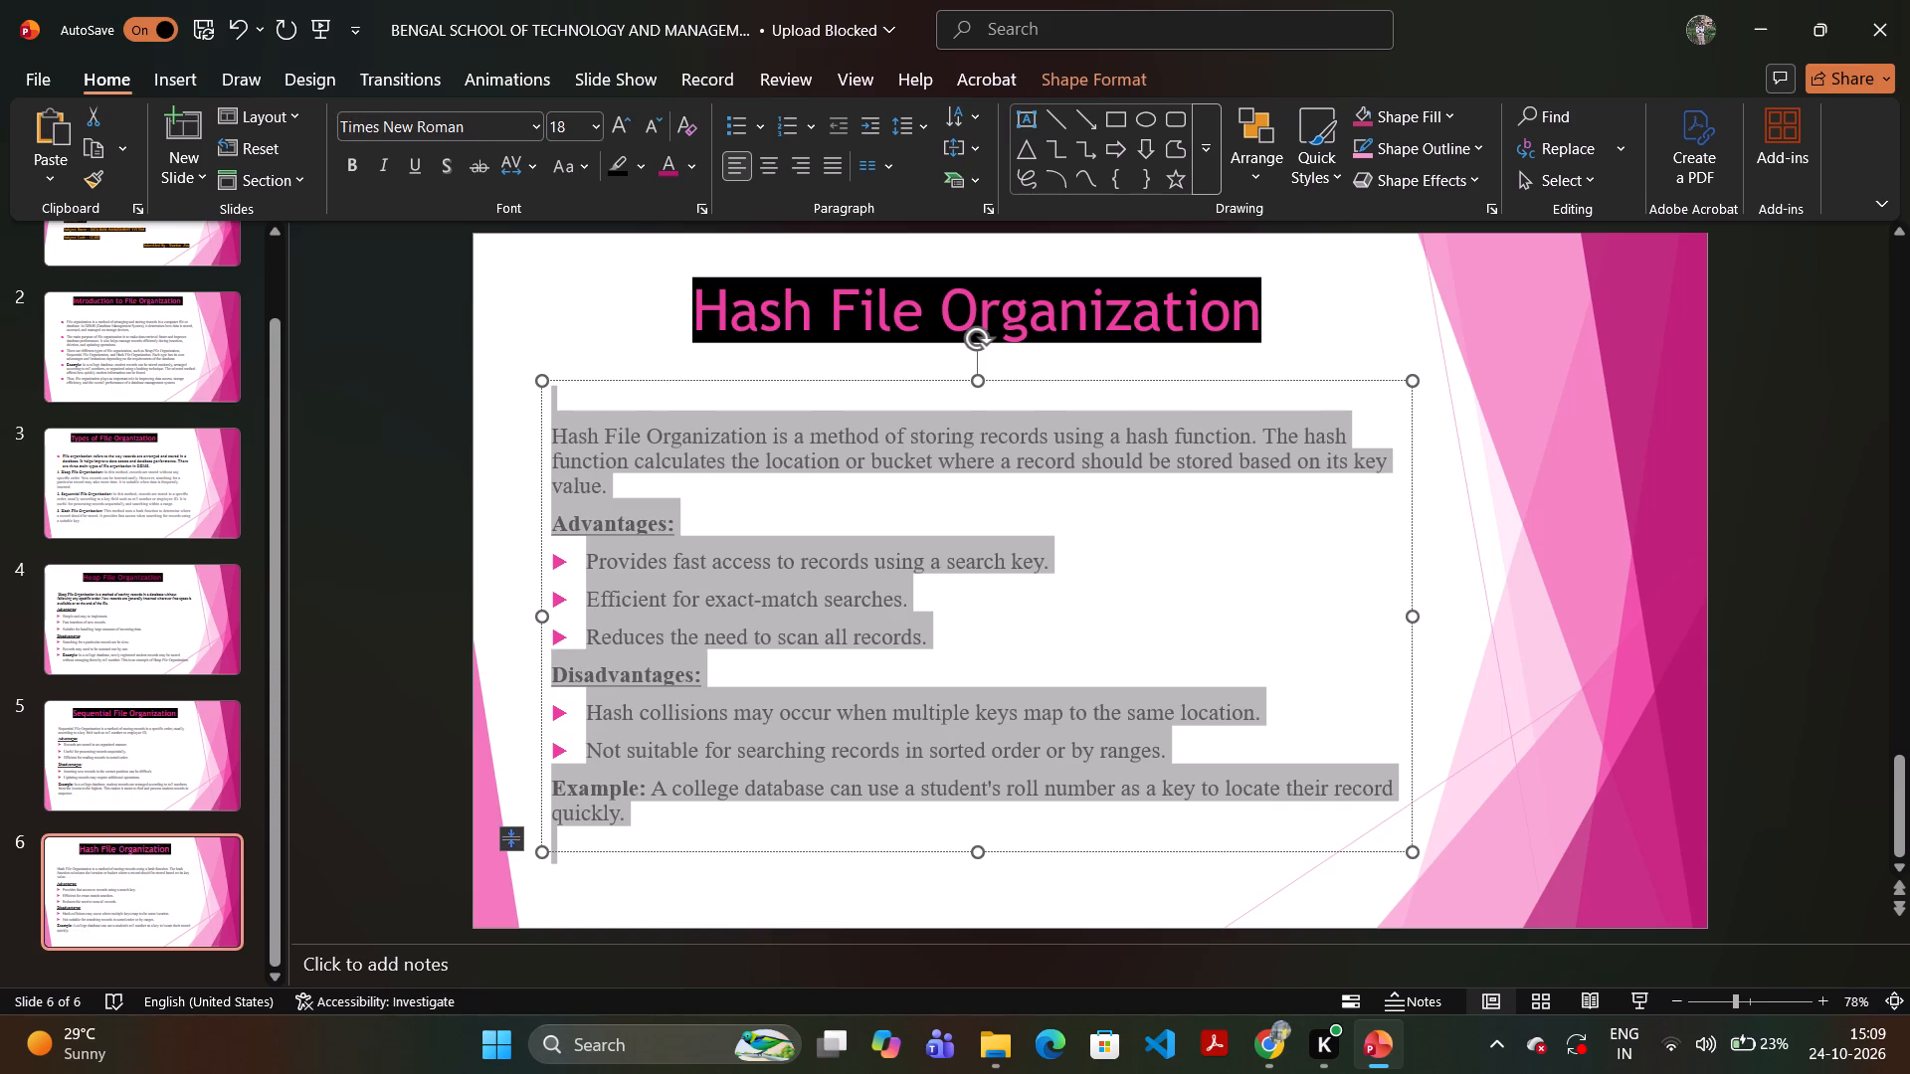
pyautogui.doubleClick(522, 464)
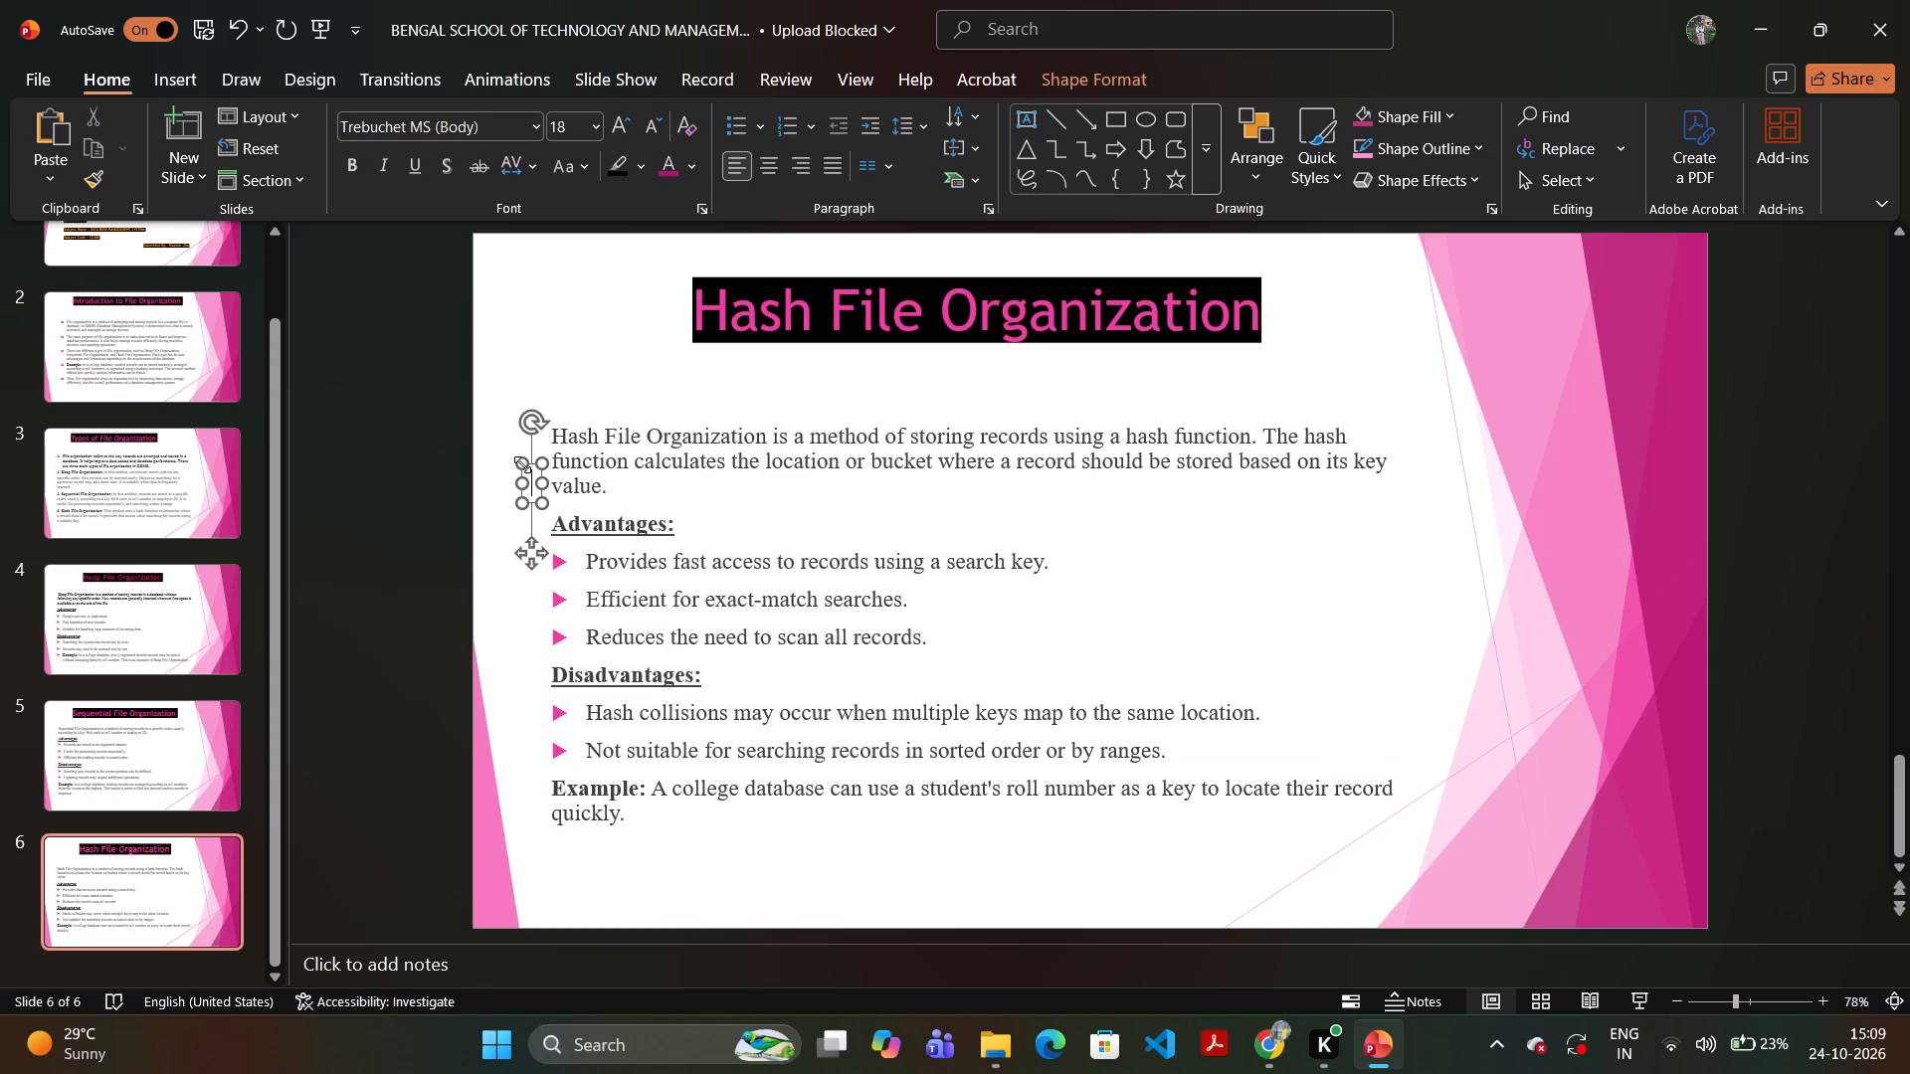
pyautogui.click(481, 465)
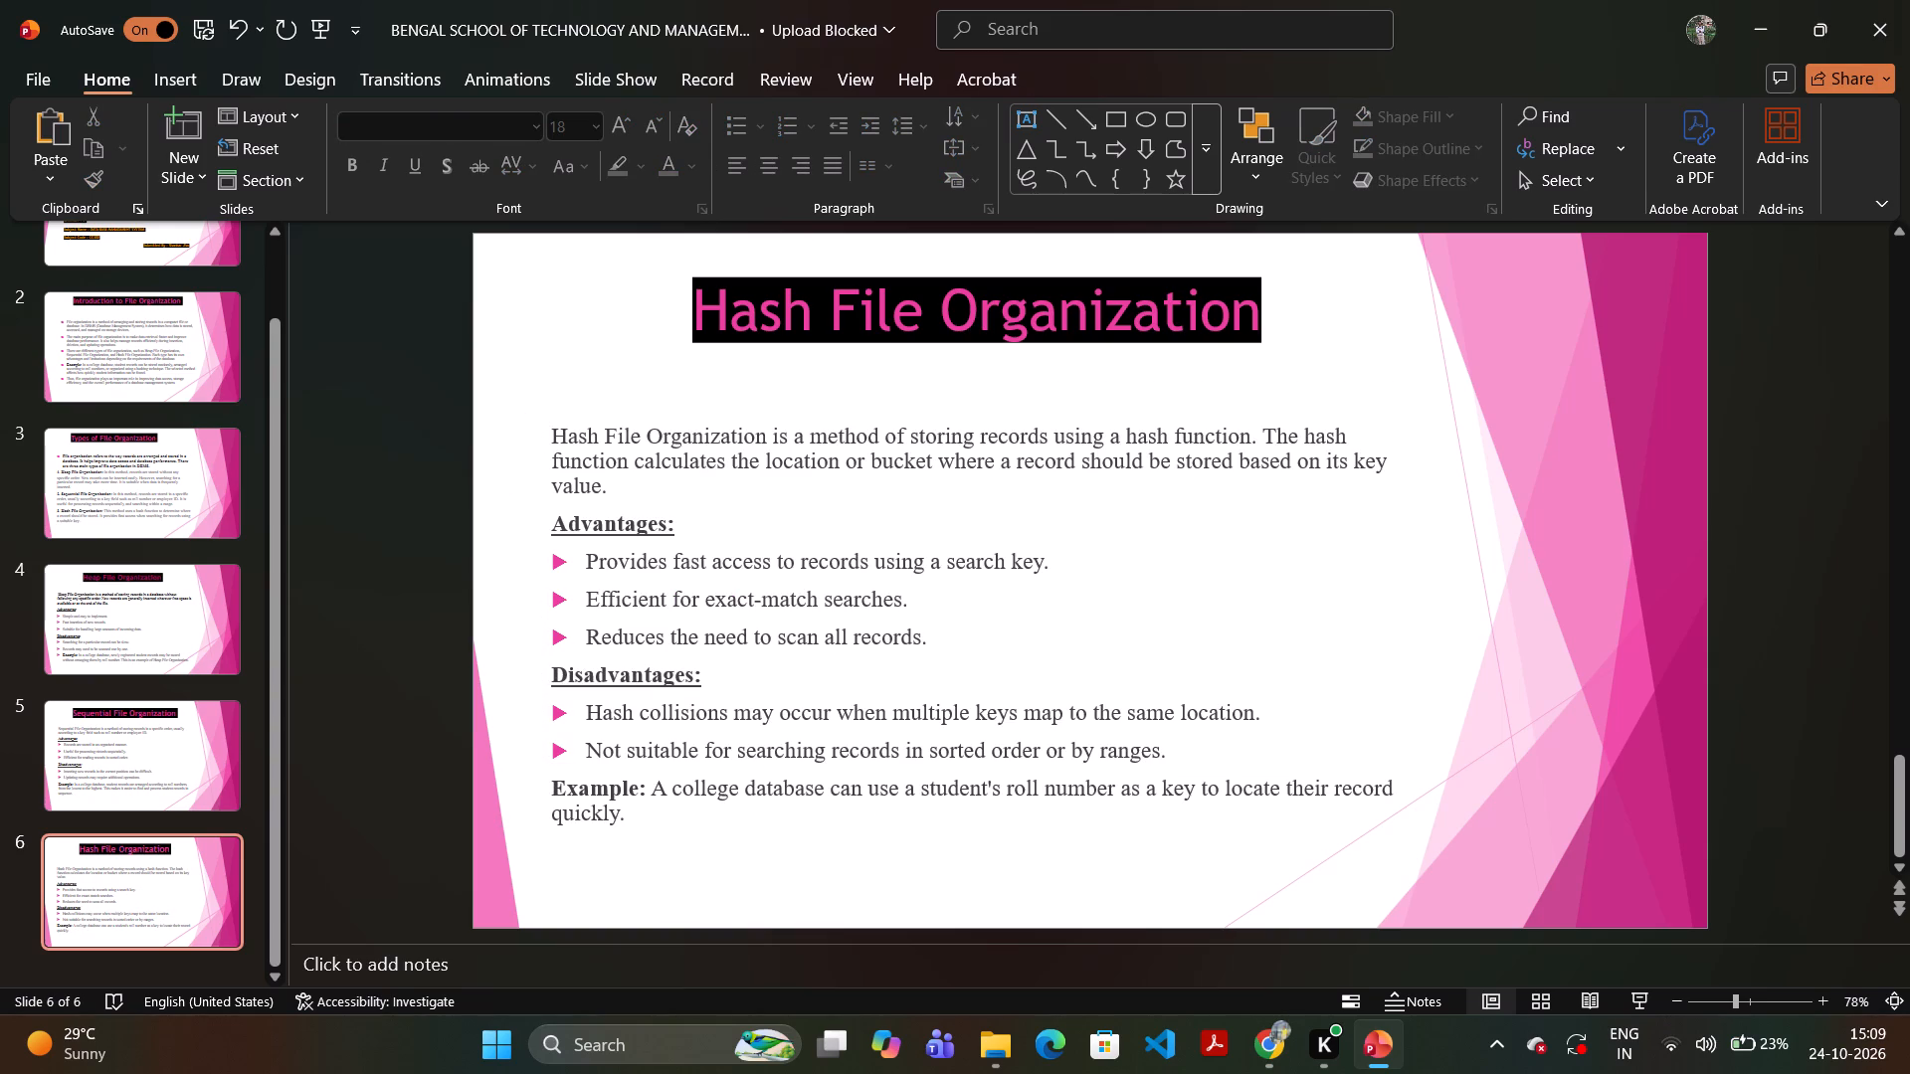
# Shift slide 6's body placeholder slightly to the right on the slide.
pyautogui.click(776, 608)
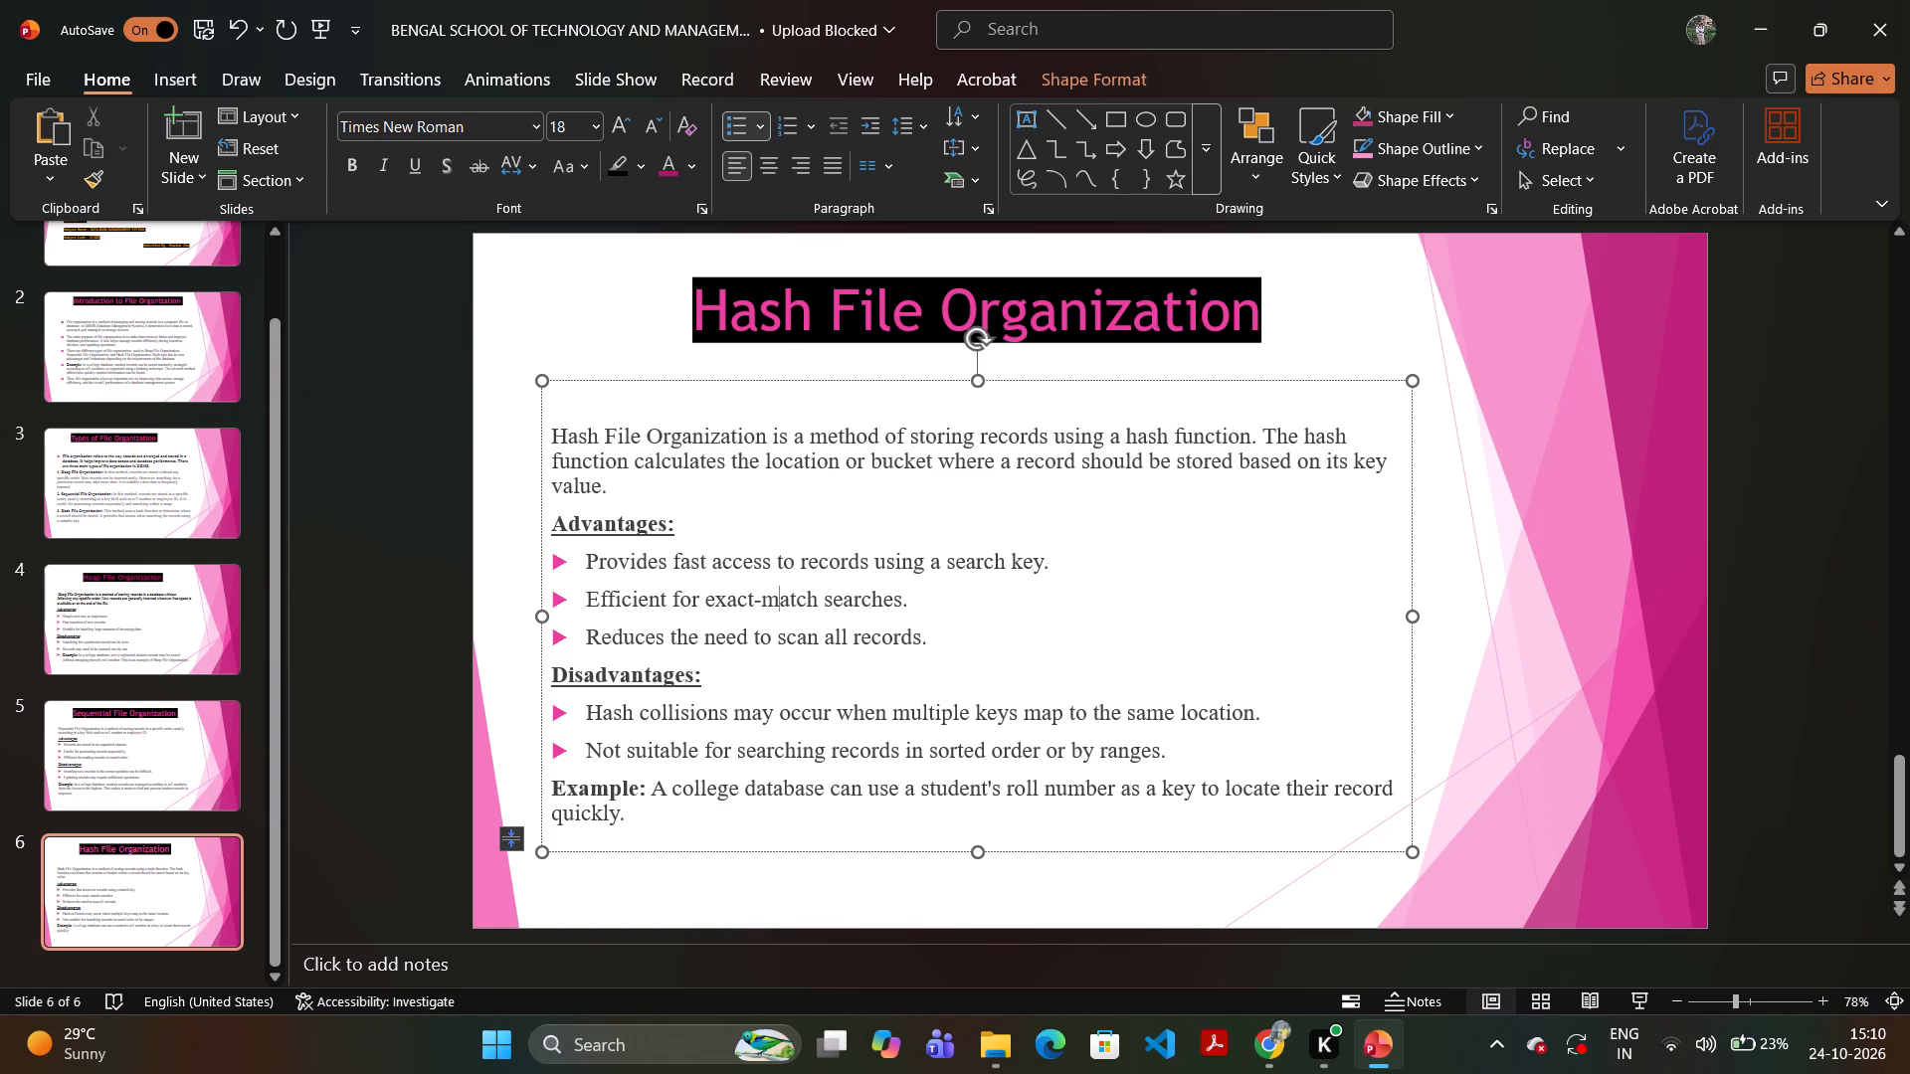
pyautogui.moveTo(800, 383); pyautogui.dragTo(805, 385)
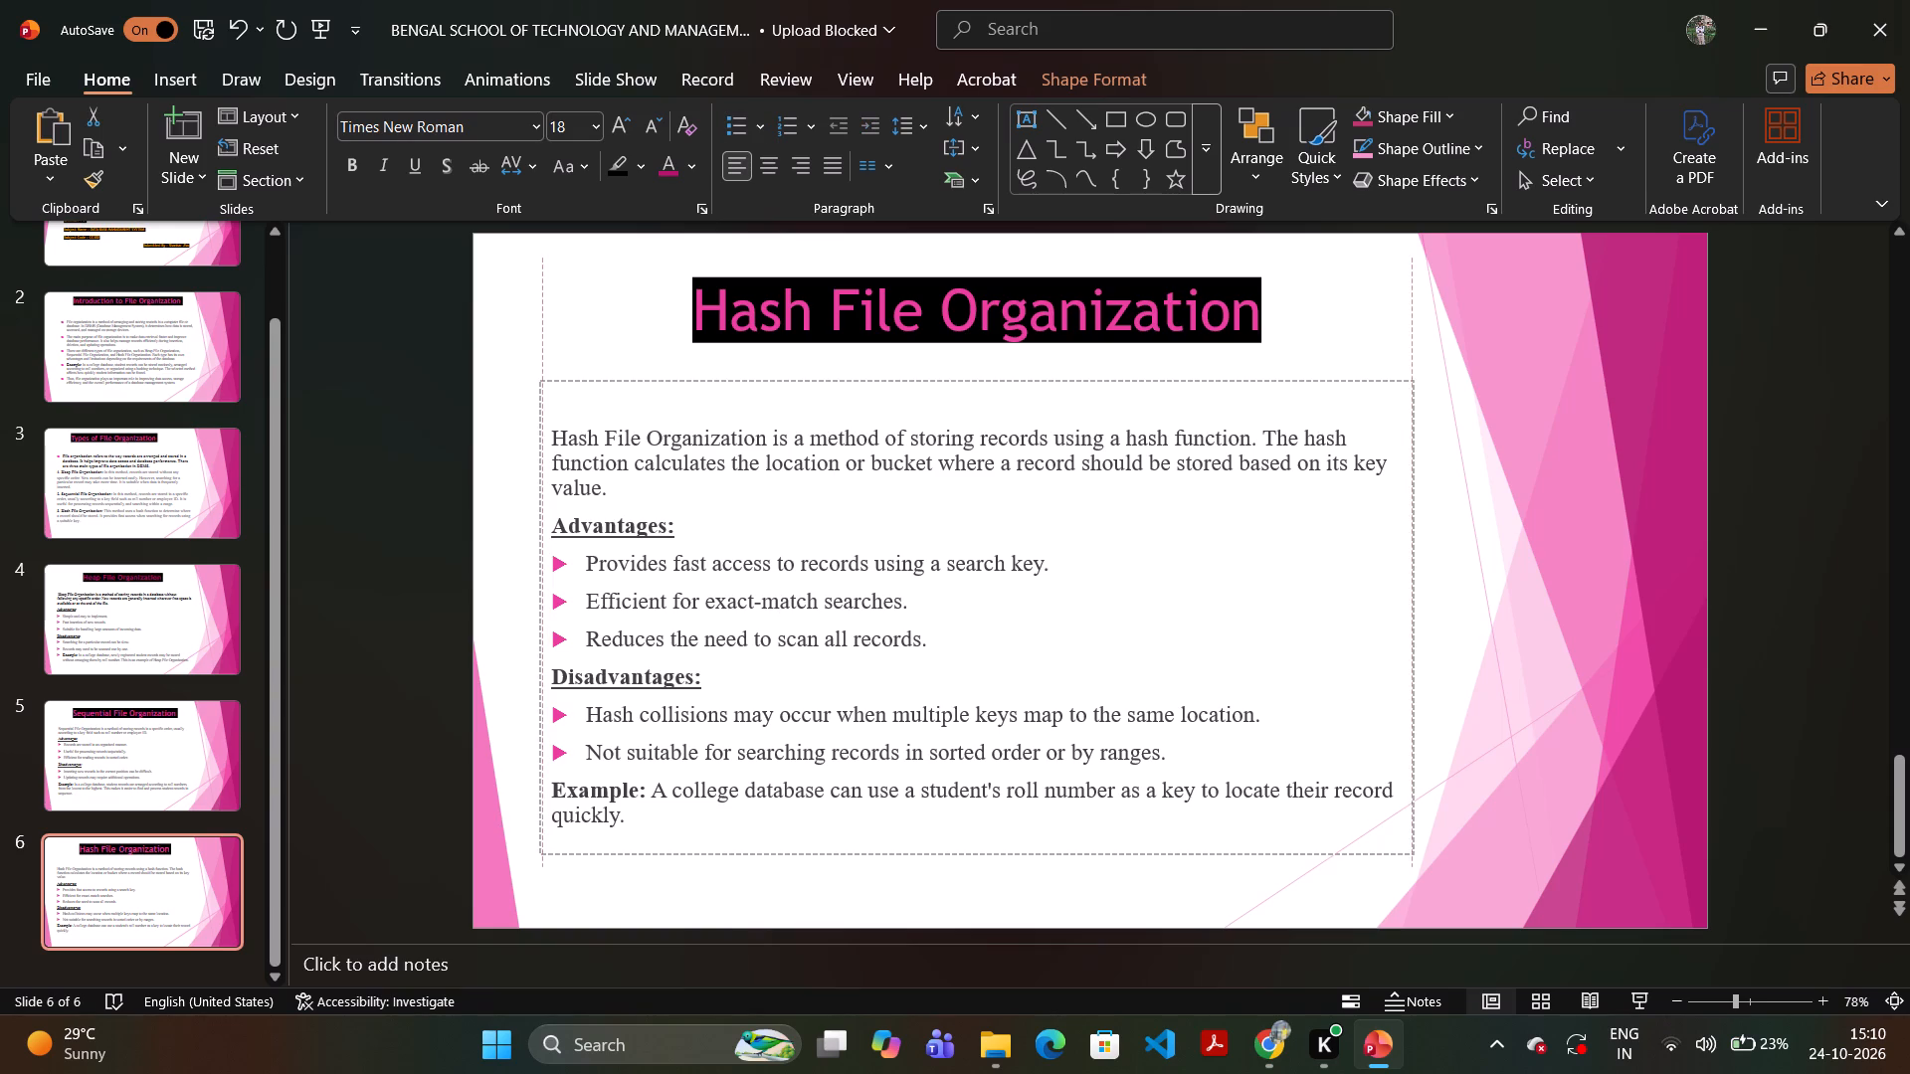
pyautogui.moveTo(805, 385); pyautogui.dragTo(819, 385)
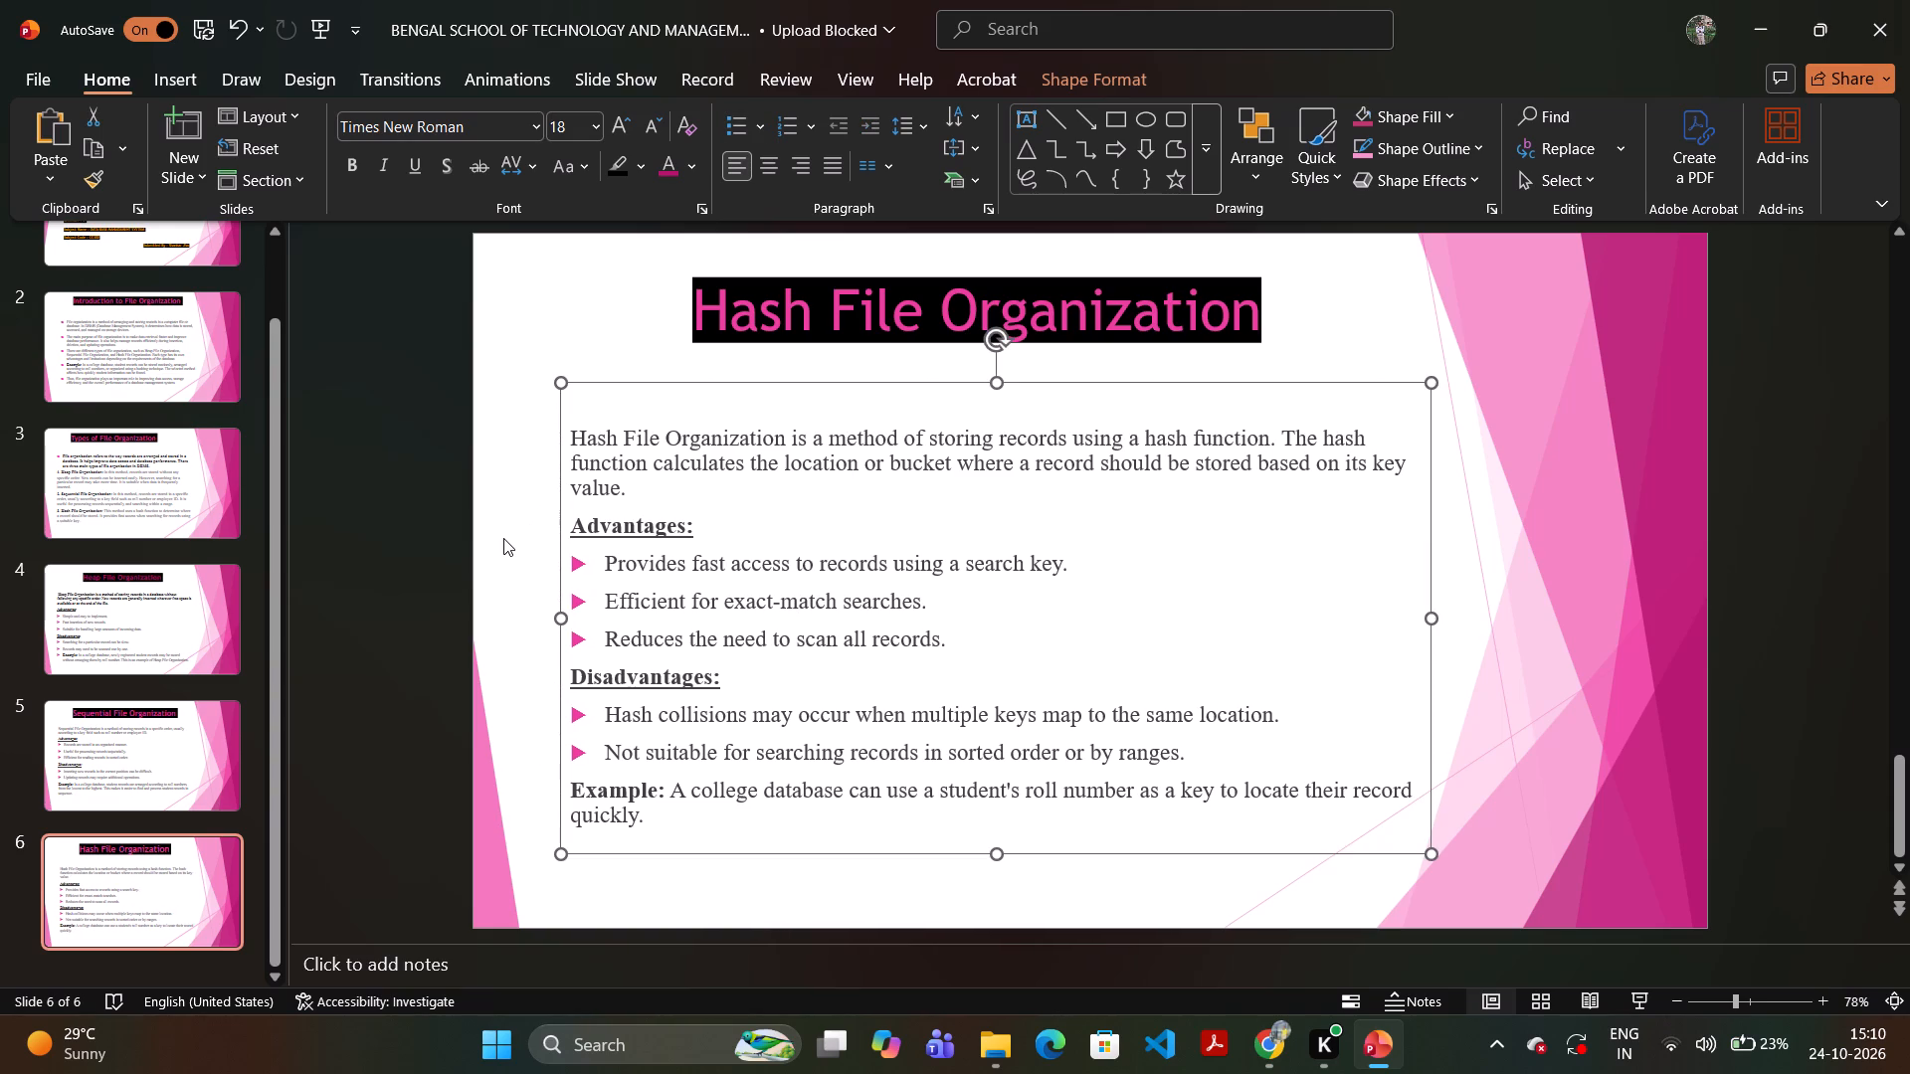
# Replace the name after "Submitted By :" on slide 1 with the new submitter's full name in capitals.
pyautogui.click(503, 538)
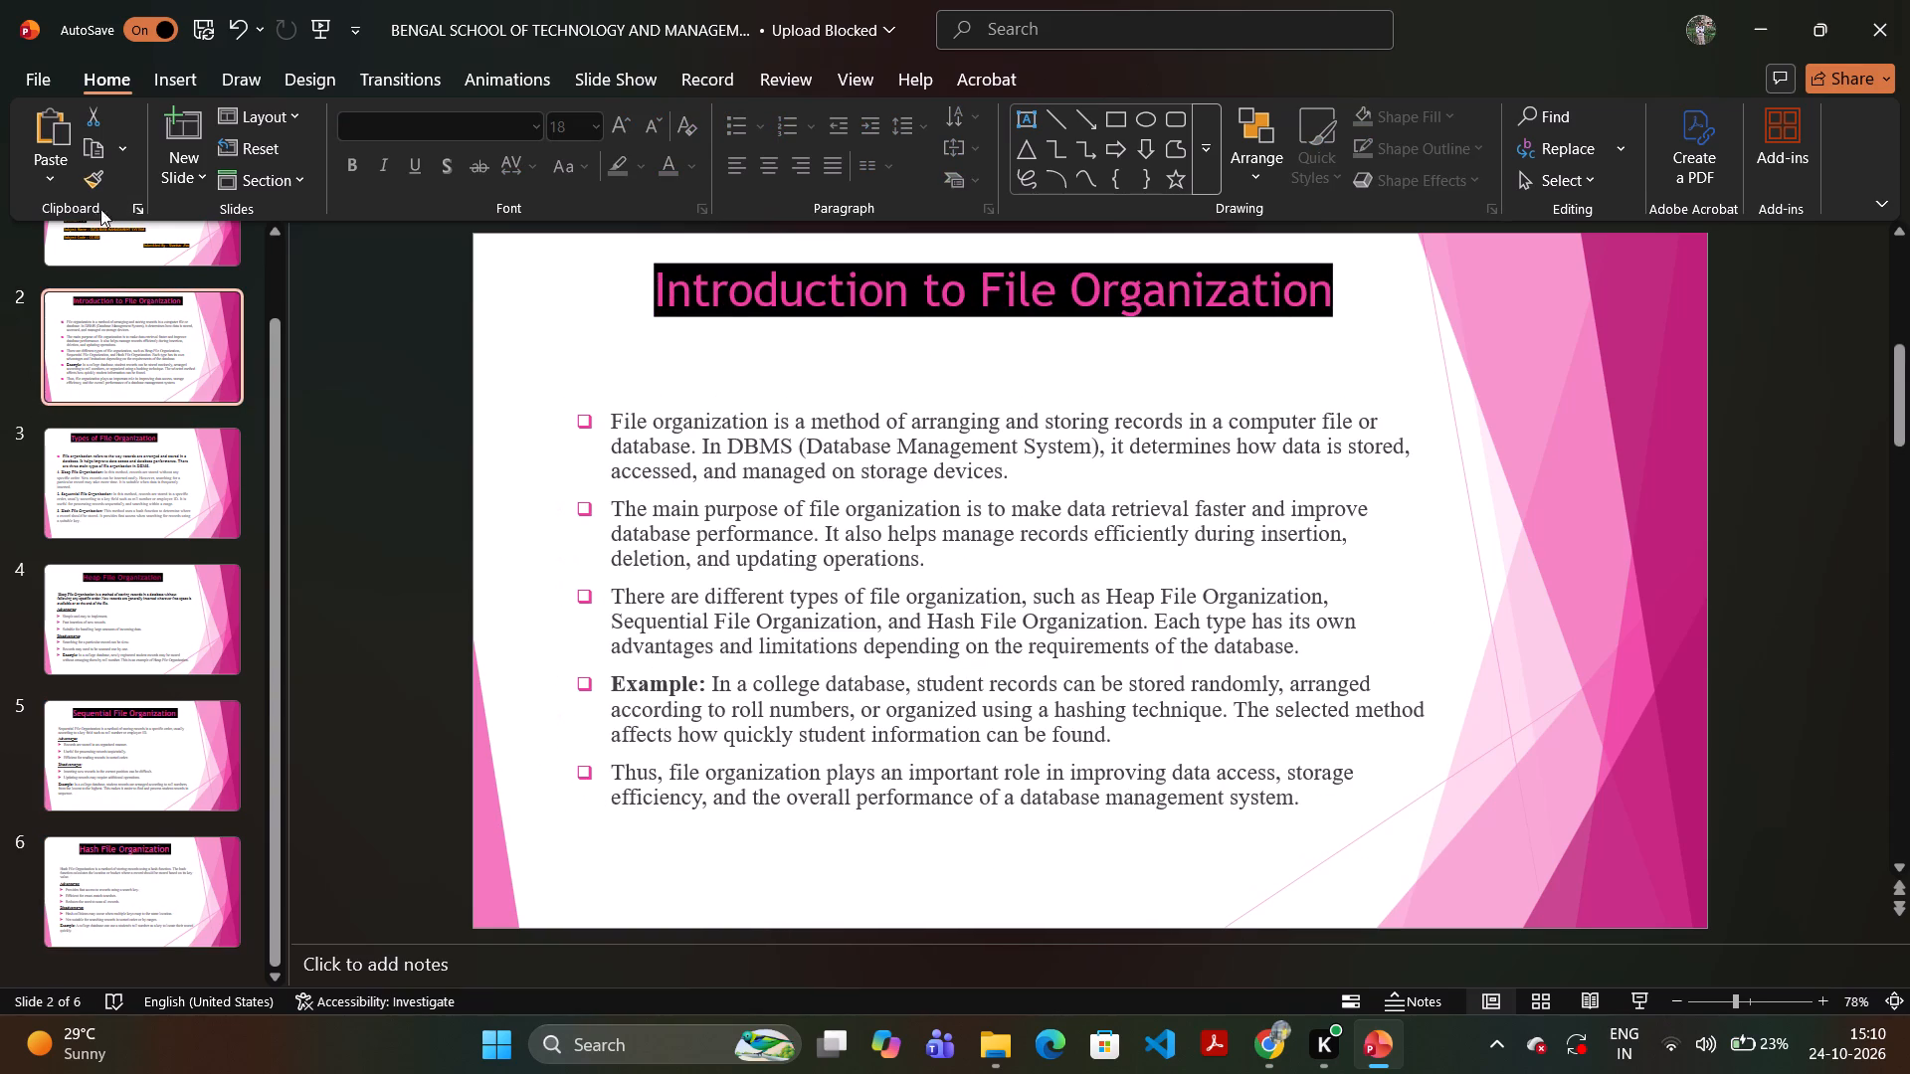
pyautogui.click(89, 230)
pyautogui.click(89, 230)
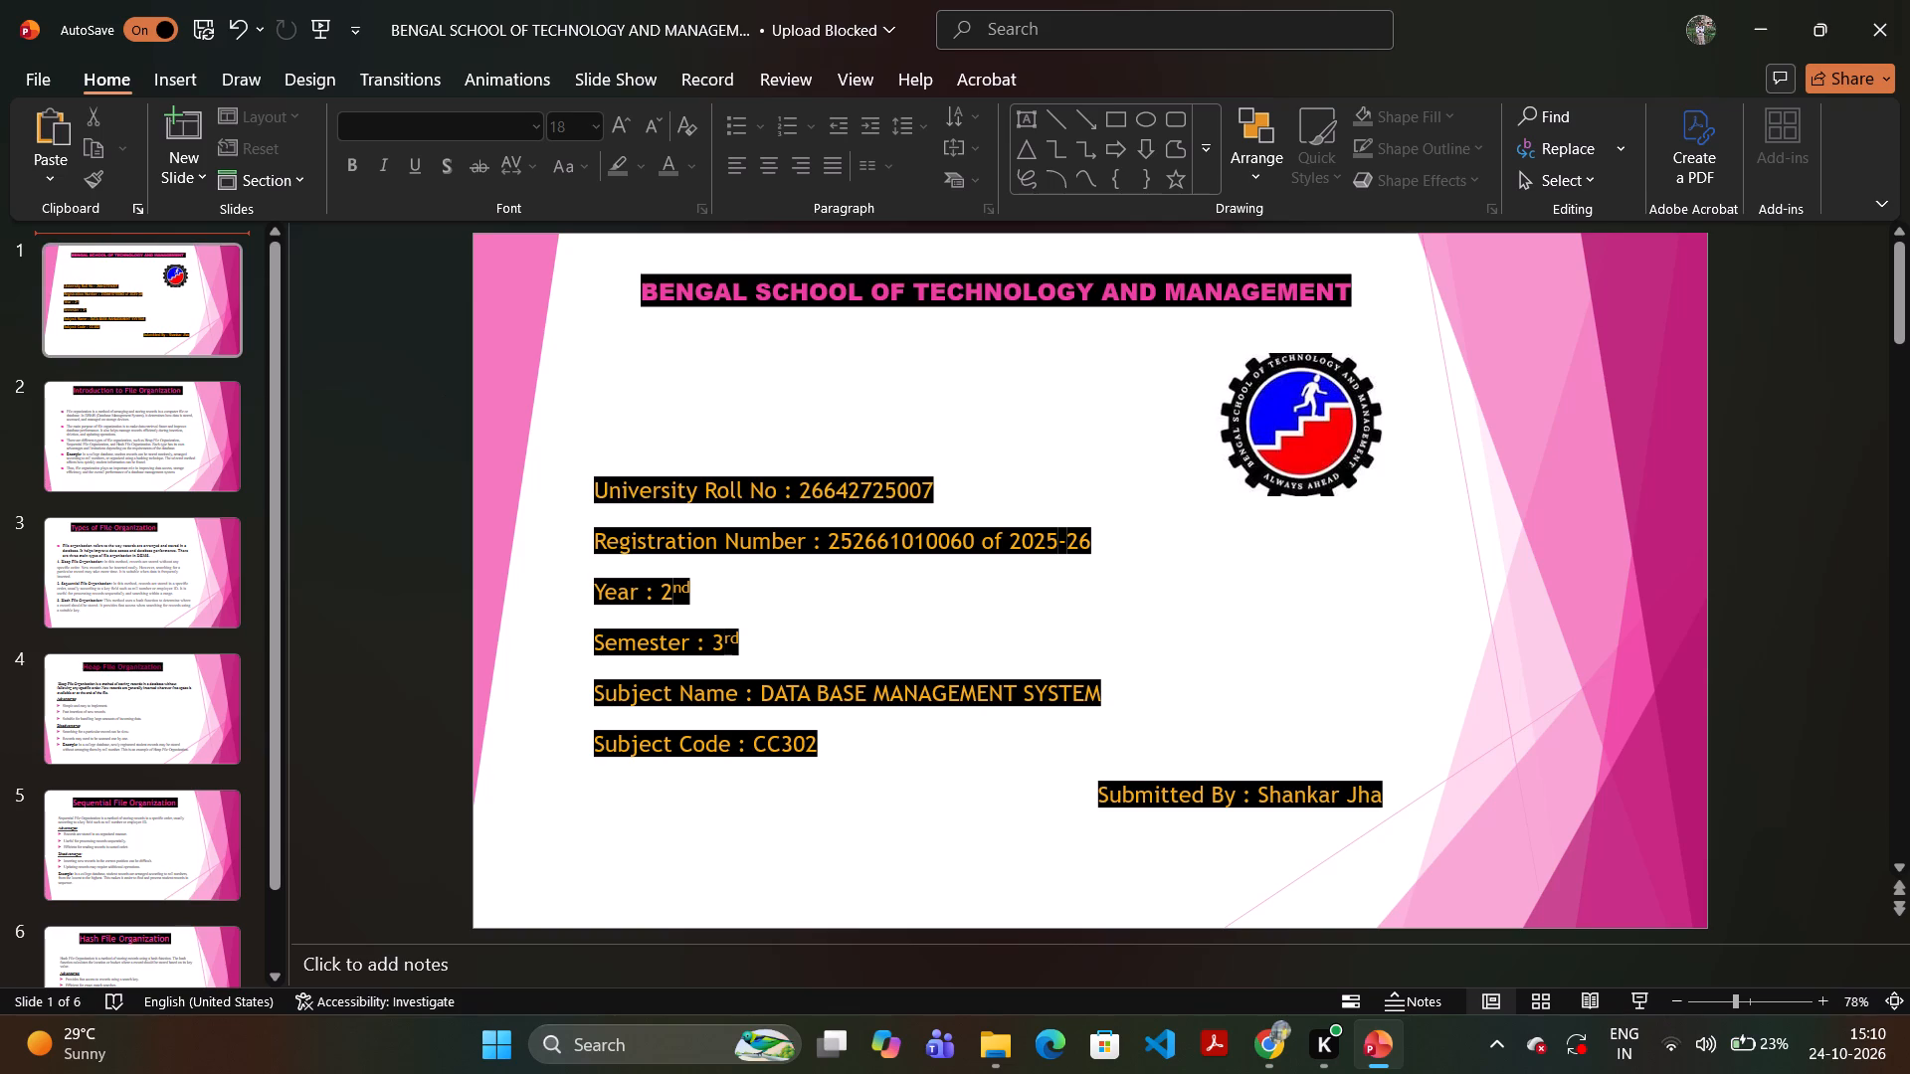
pyautogui.click(1376, 788)
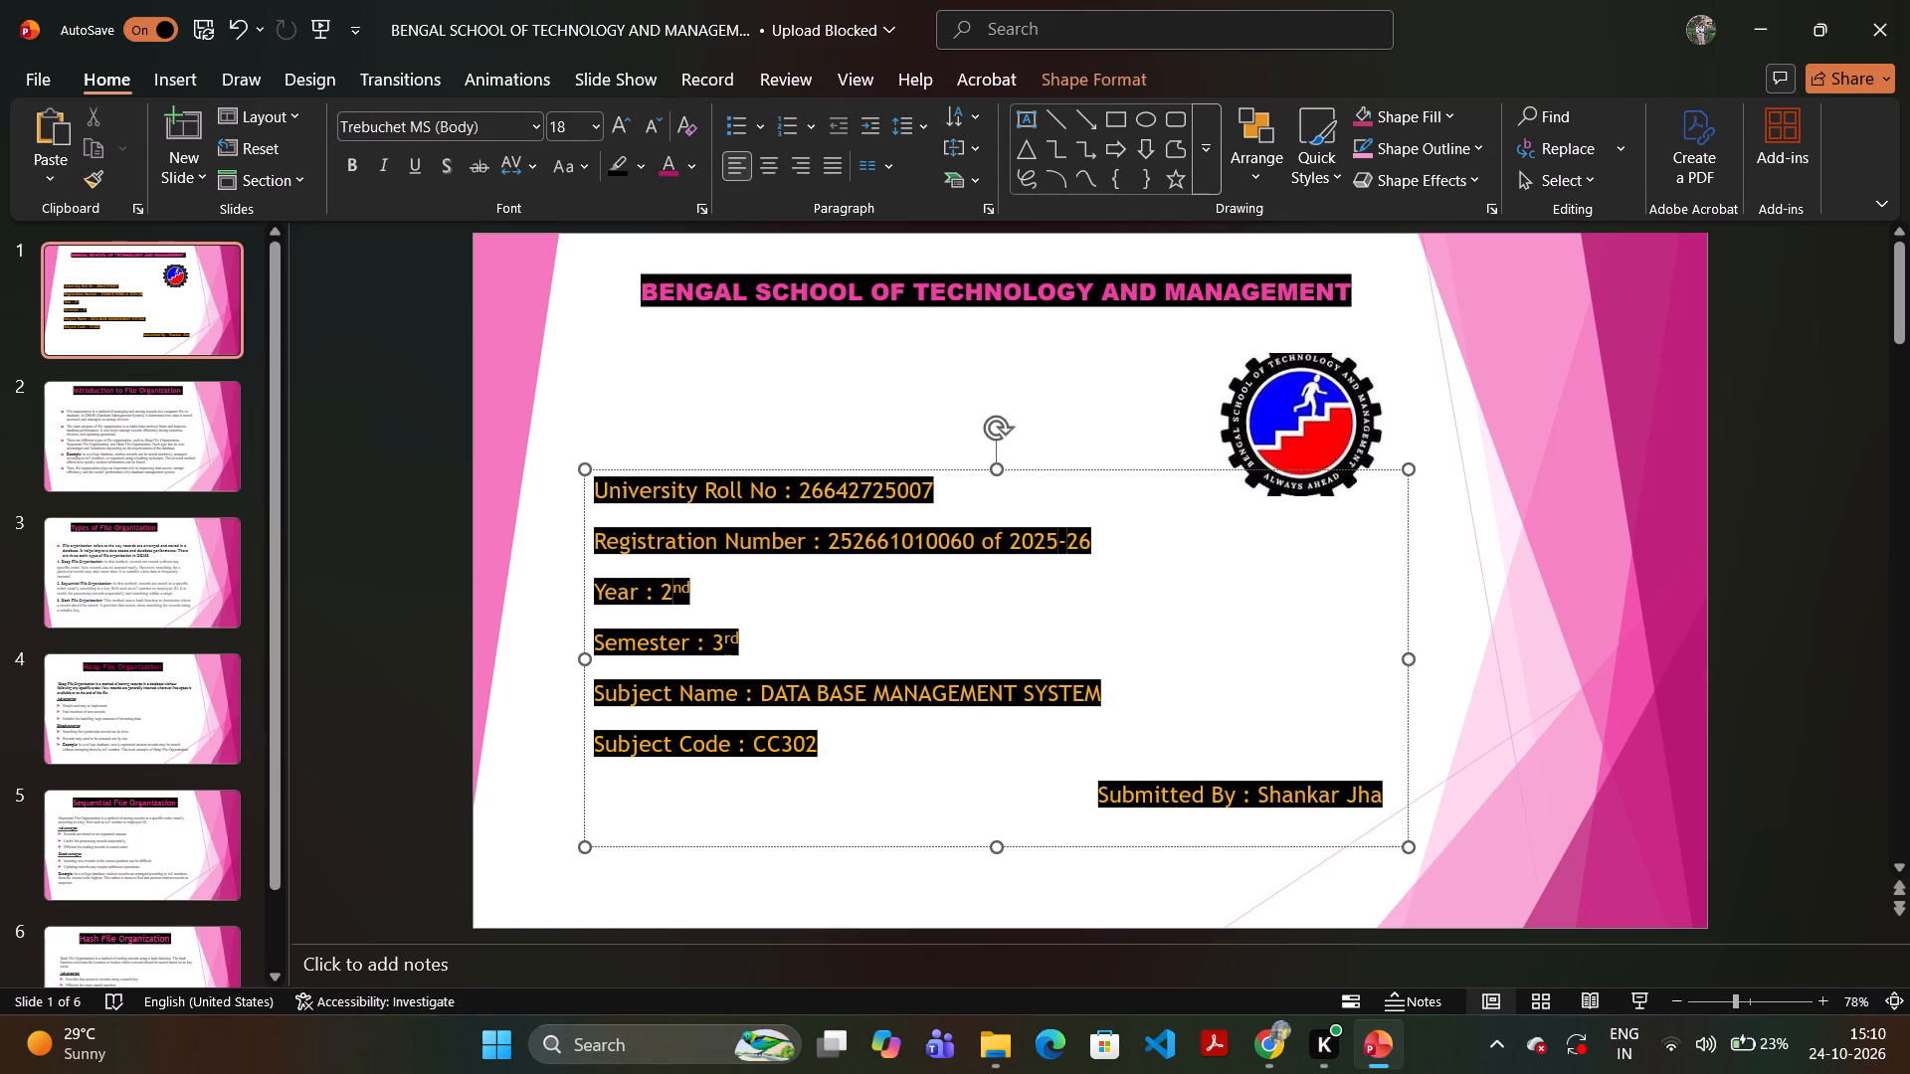
pyautogui.click(1384, 789)
pyautogui.press('BackSpace')
pyautogui.press('BackSpace')
pyautogui.press('BackSpace')
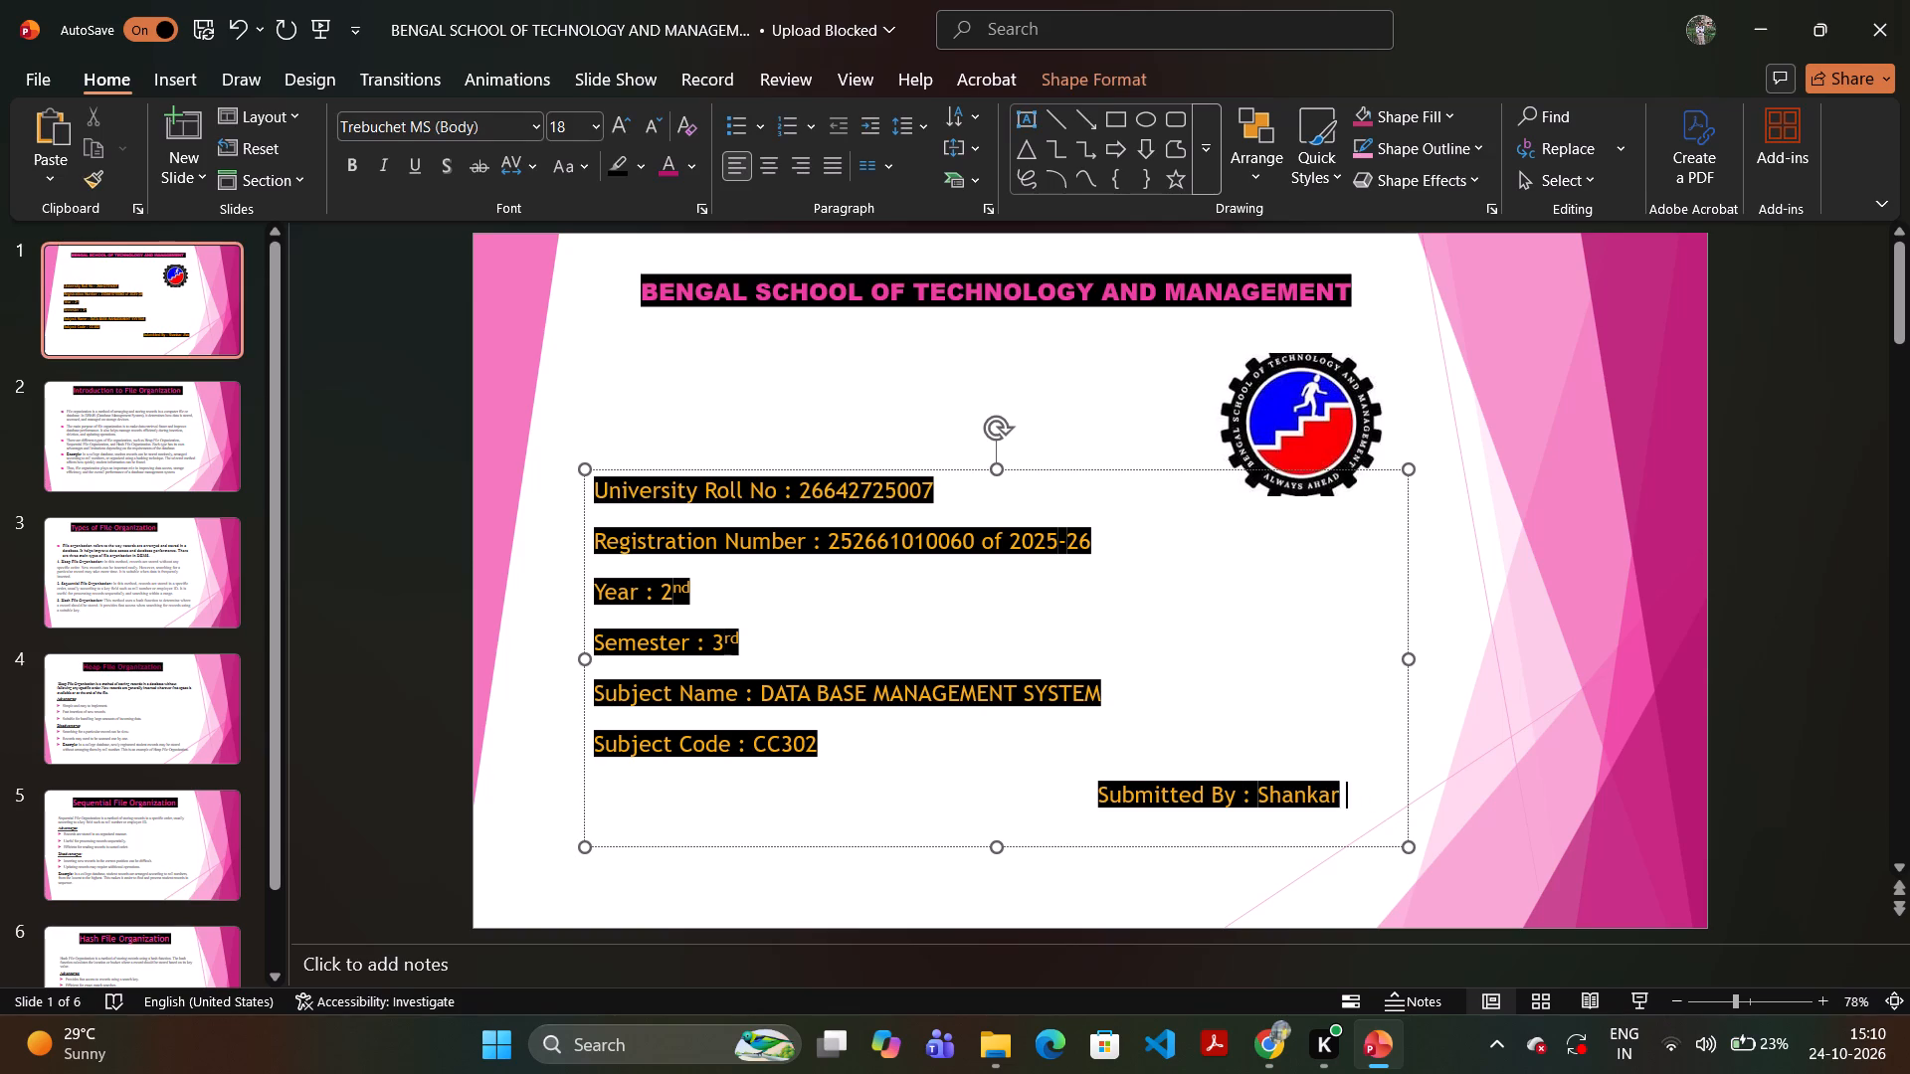
pyautogui.press('BackSpace')
pyautogui.press('BackSpace')
pyautogui.press('BackSpace')
pyautogui.press('BackSpace')
pyautogui.press('BackSpace')
pyautogui.press('BackSpace')
pyautogui.press('BackSpace')
pyautogui.press('BackSpace')
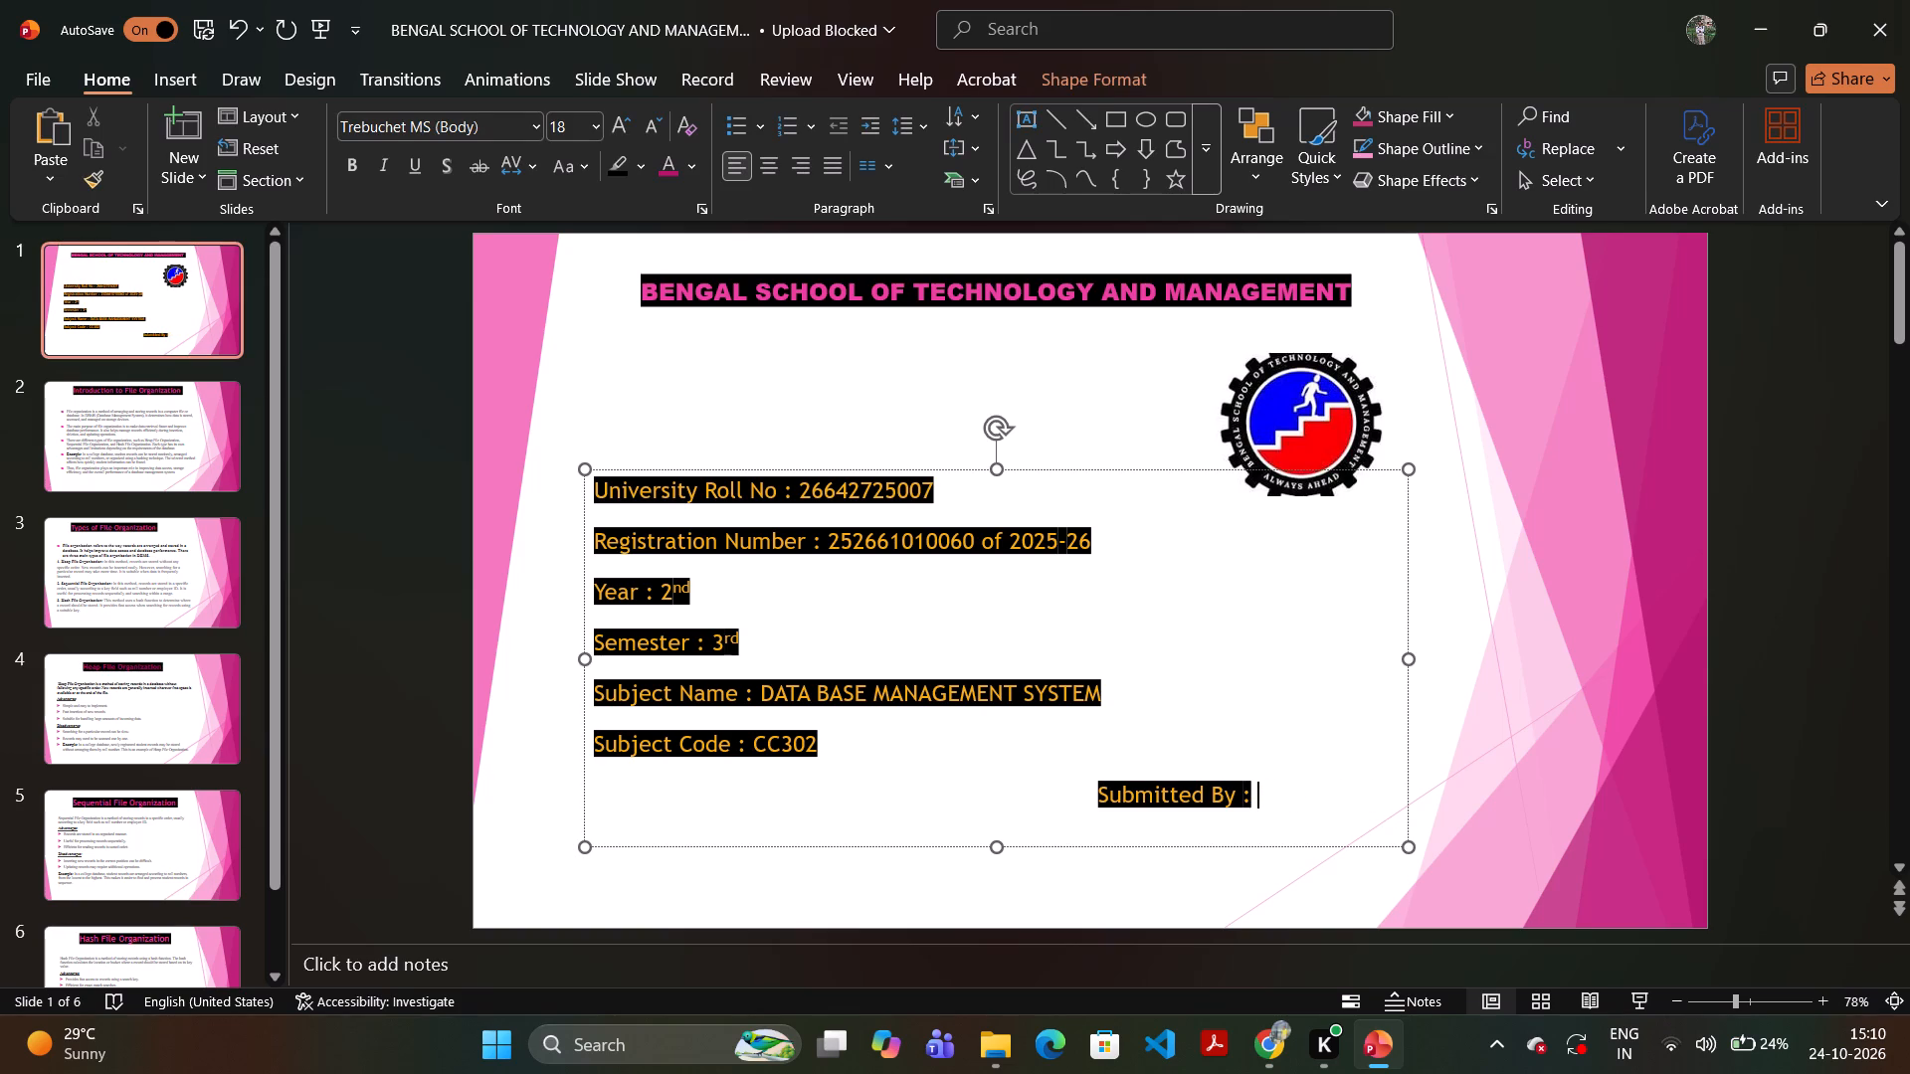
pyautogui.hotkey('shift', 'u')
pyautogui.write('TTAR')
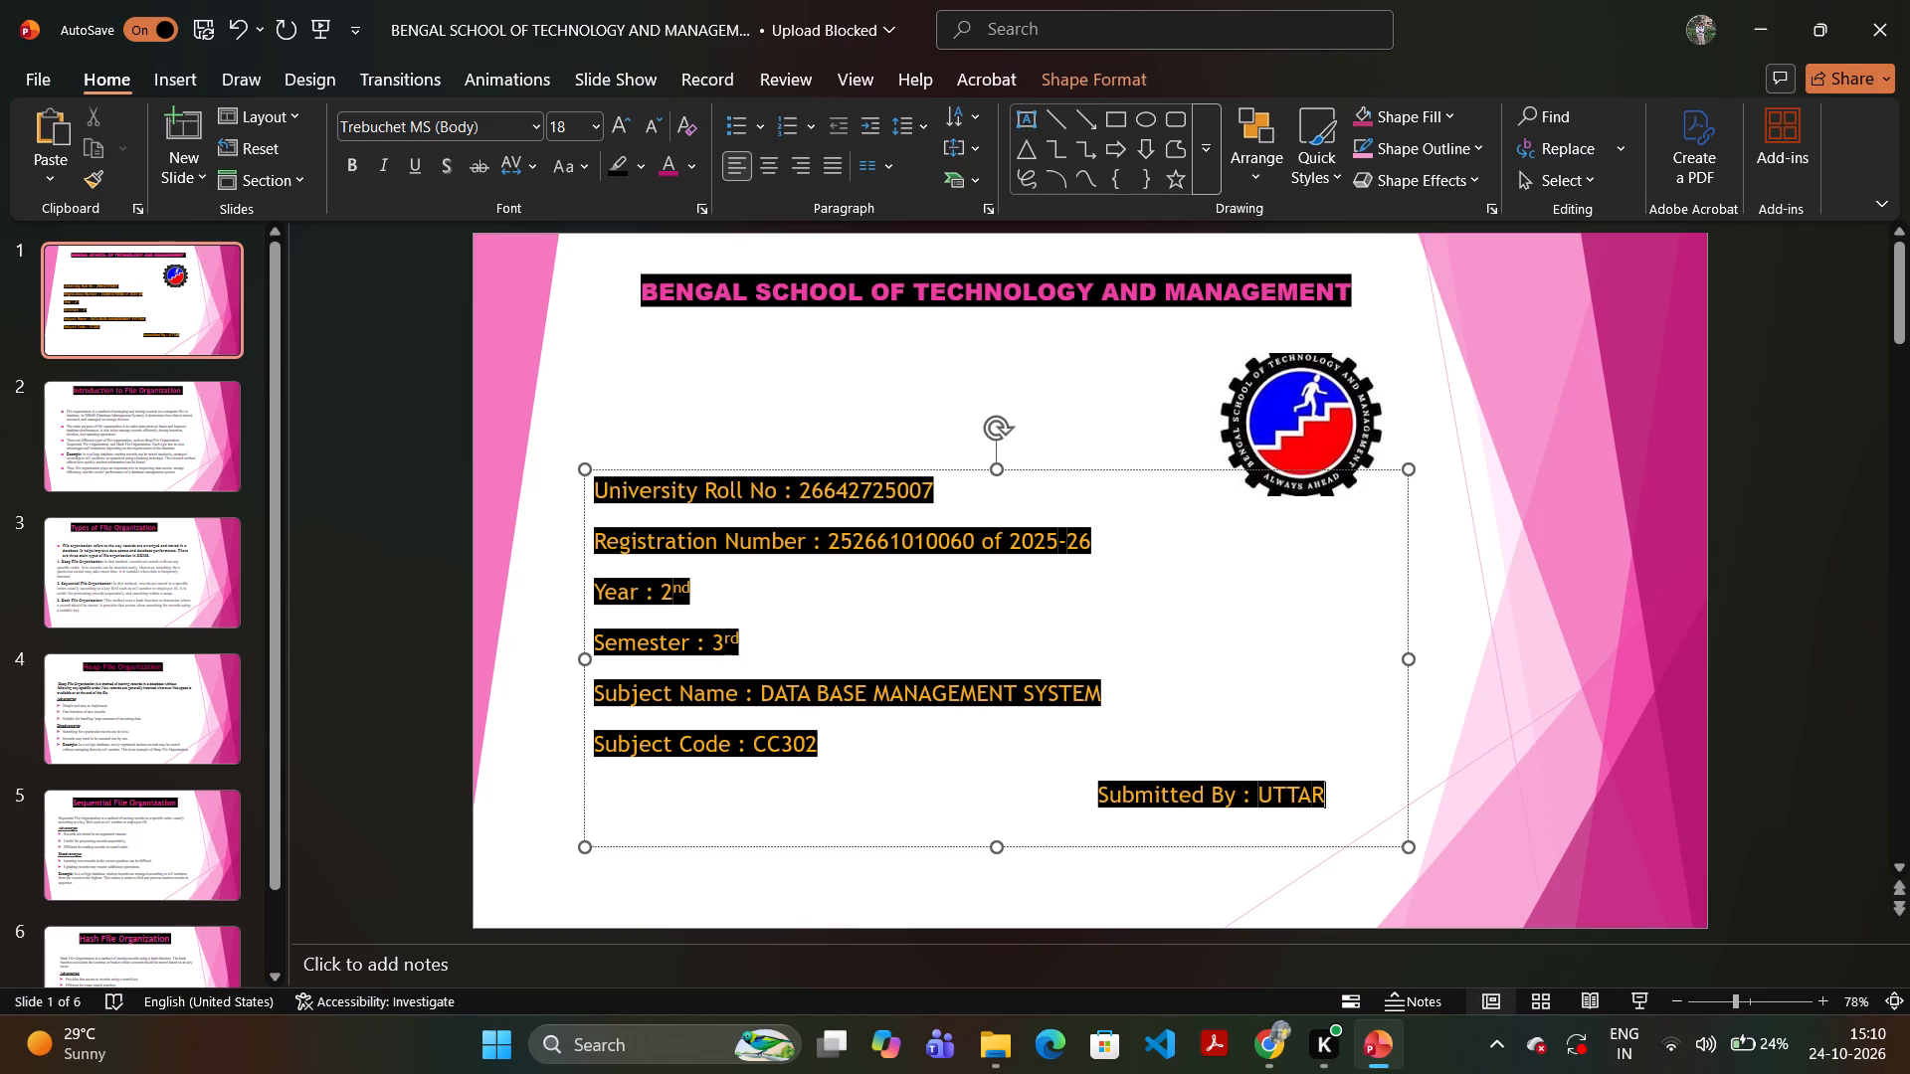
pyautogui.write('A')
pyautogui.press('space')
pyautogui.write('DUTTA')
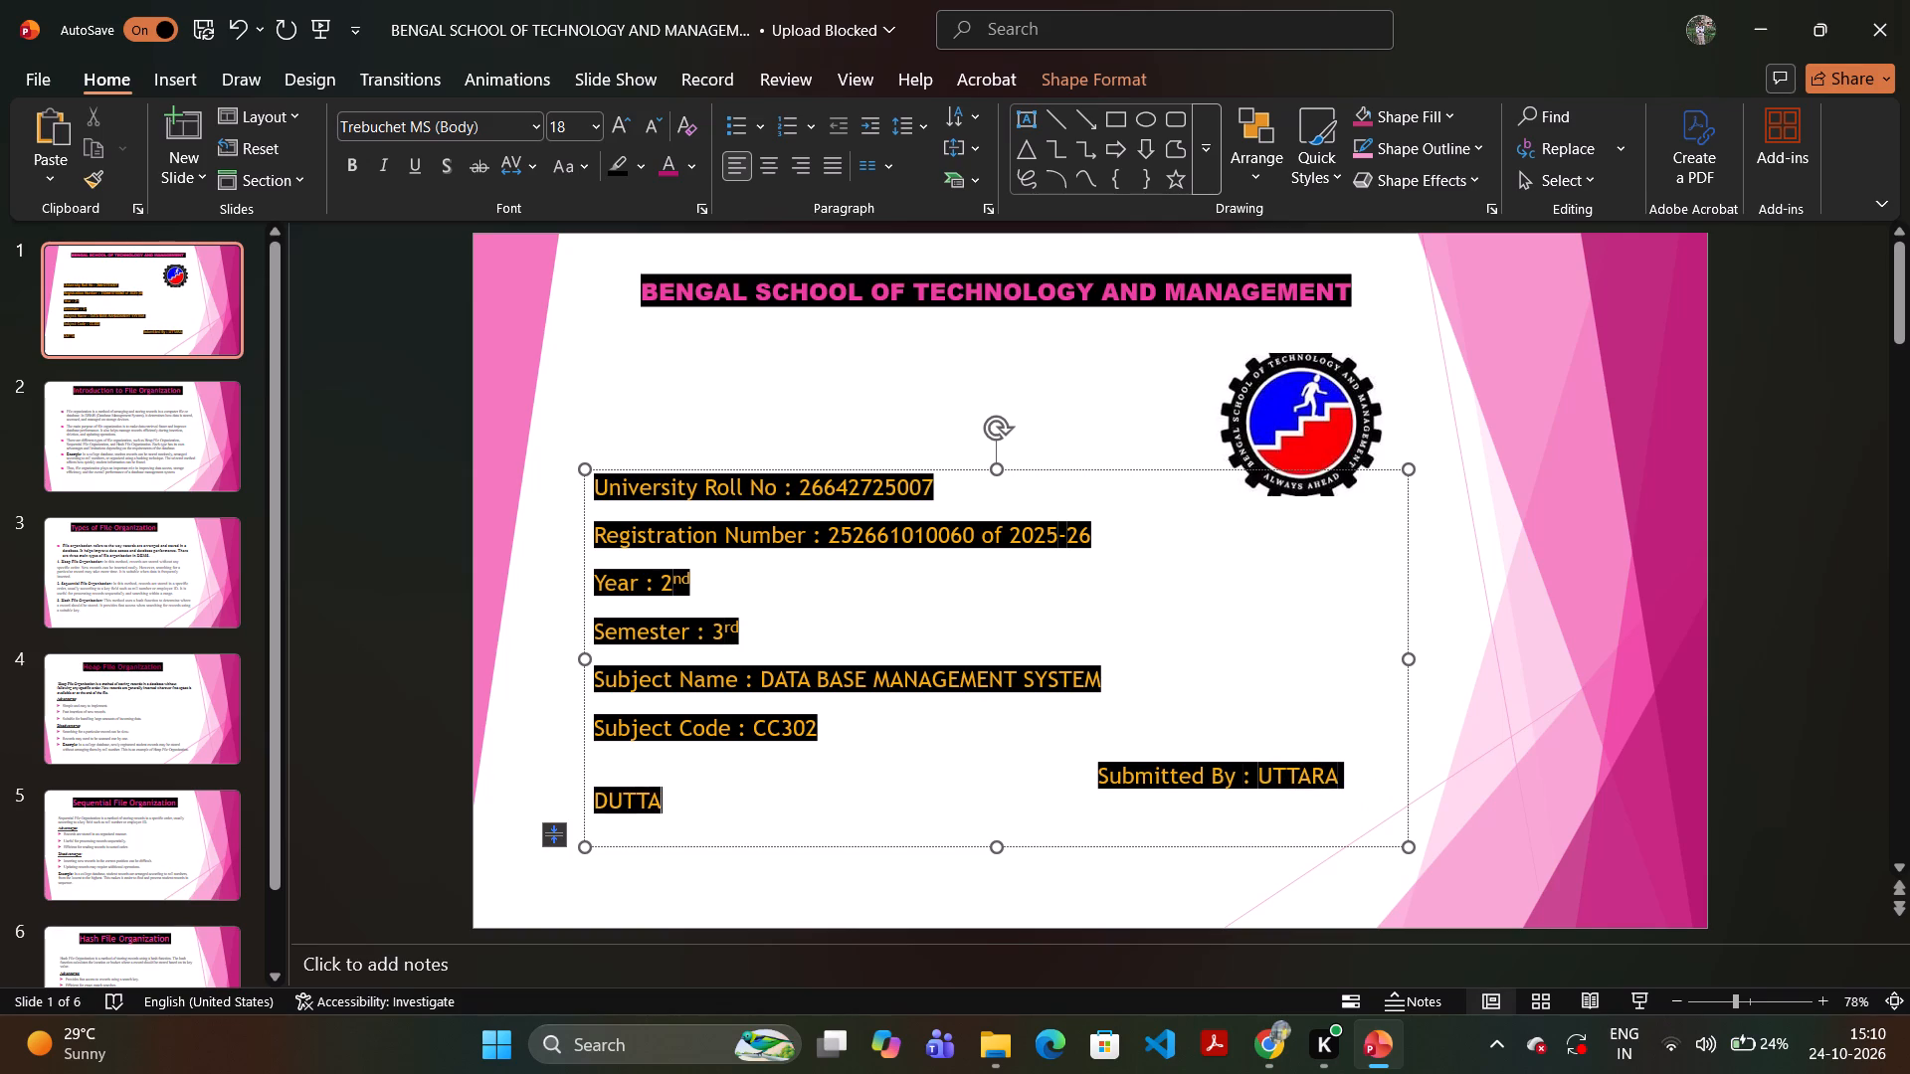
# Delete two spaces before "Submitted By" on slide 1 to fit the submitter line on one row.
pyautogui.click(1103, 785)
pyautogui.press('BackSpace')
pyautogui.press('BackSpace')
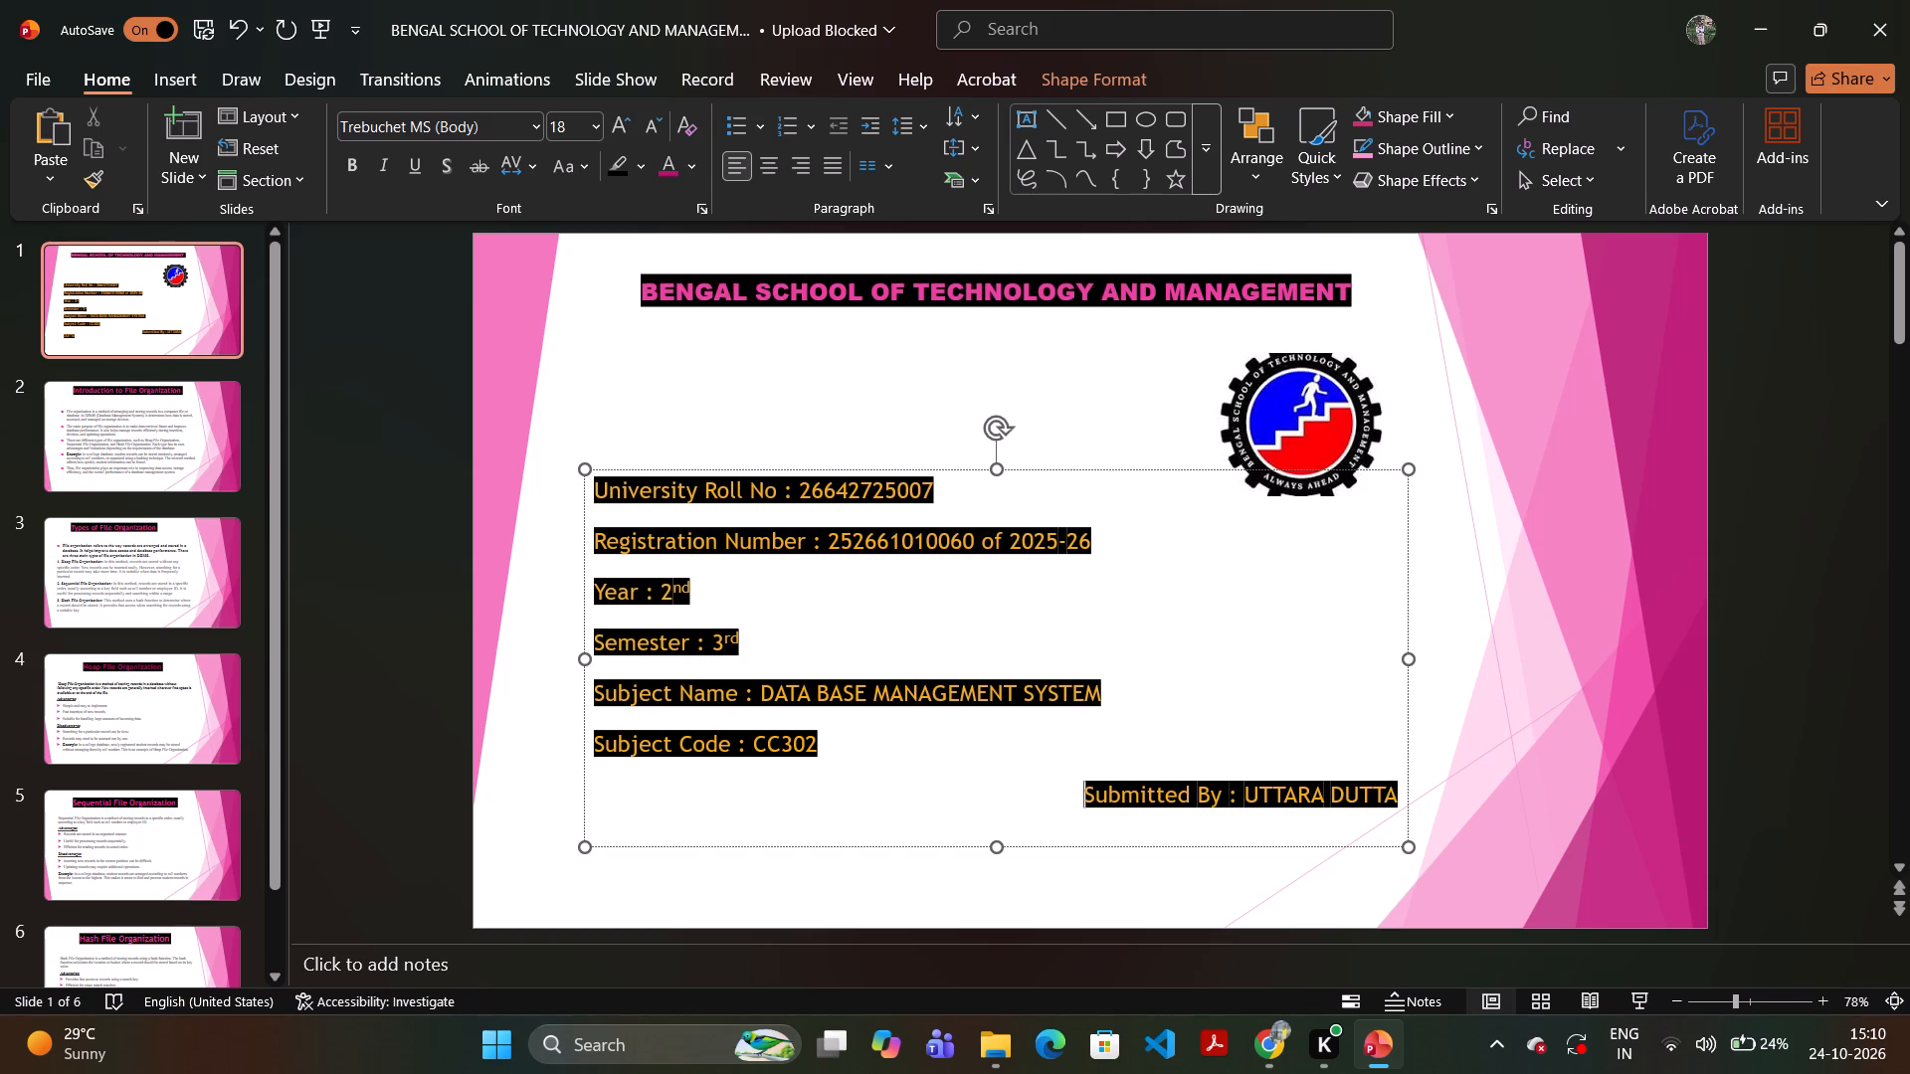
pyautogui.click(1239, 886)
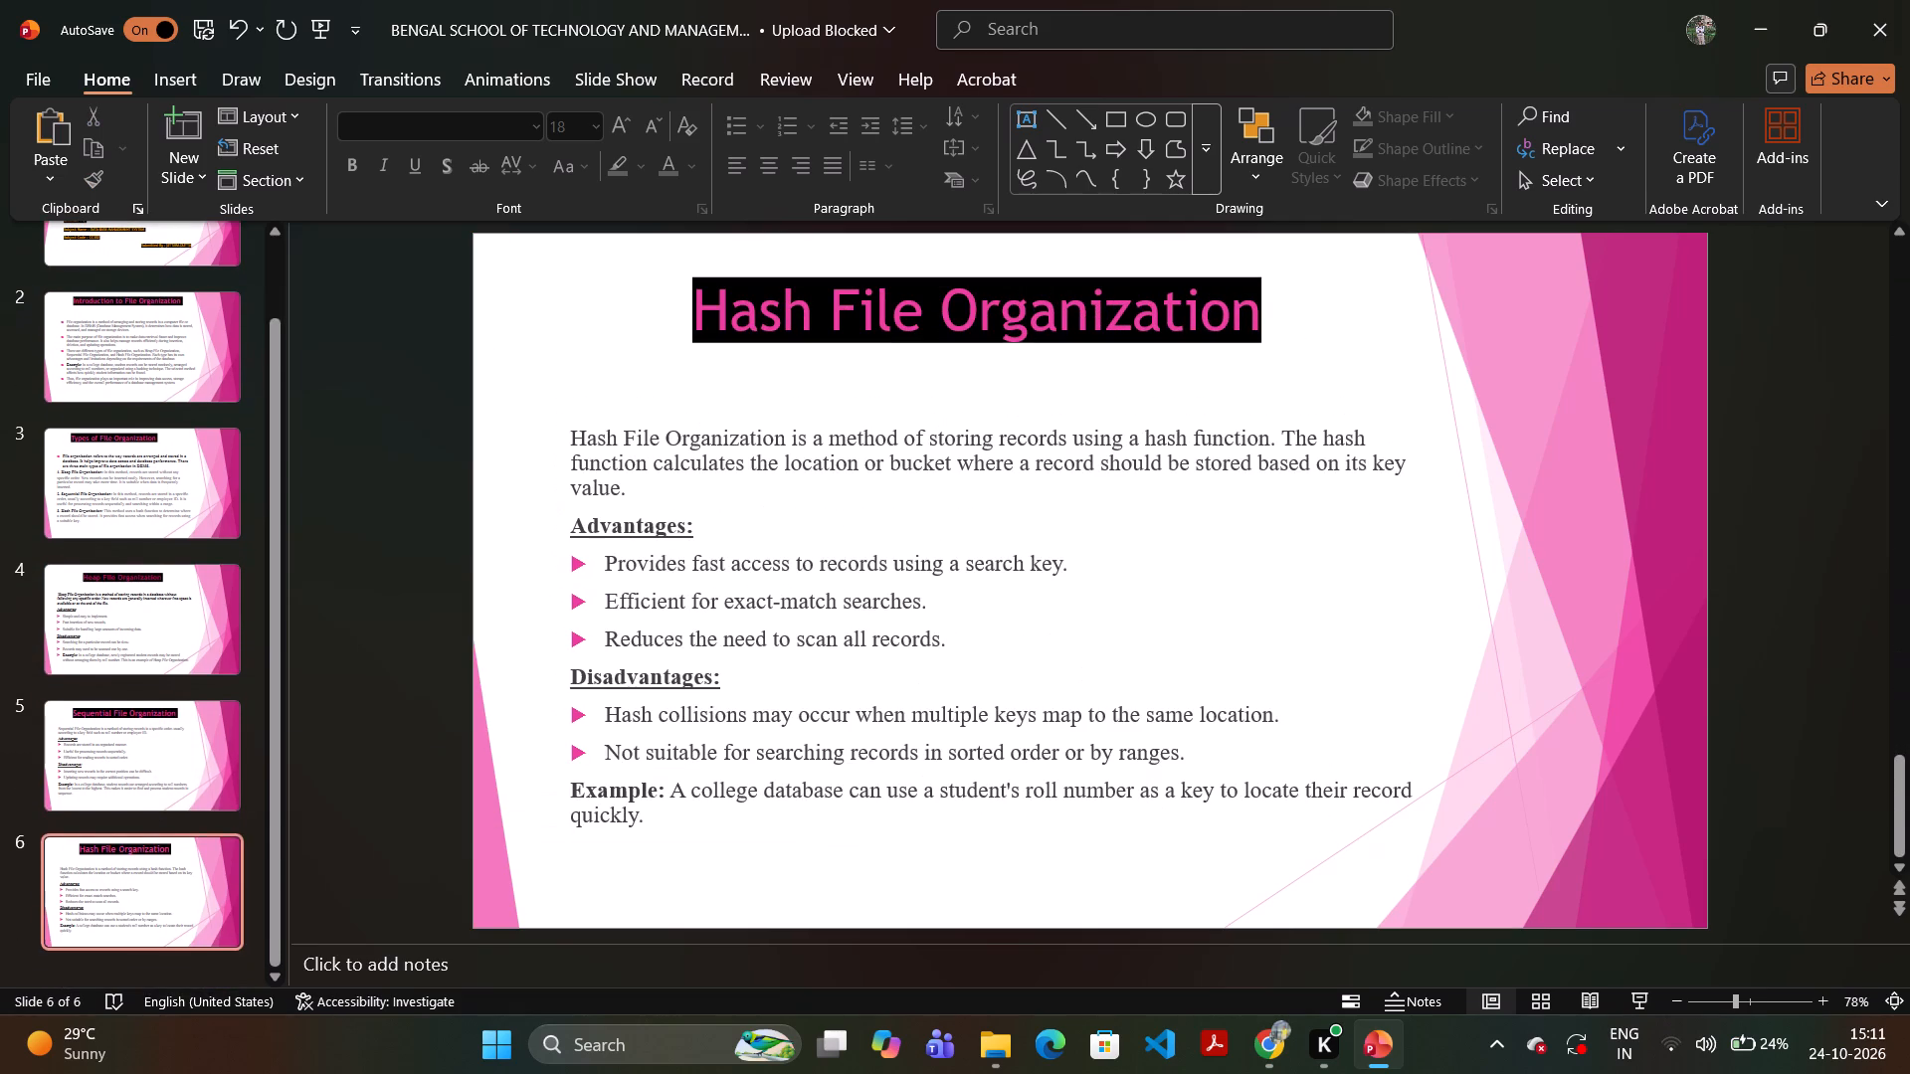
# Add a new blank title-and-content slide after slide 6.
pyautogui.rightClick(153, 965)
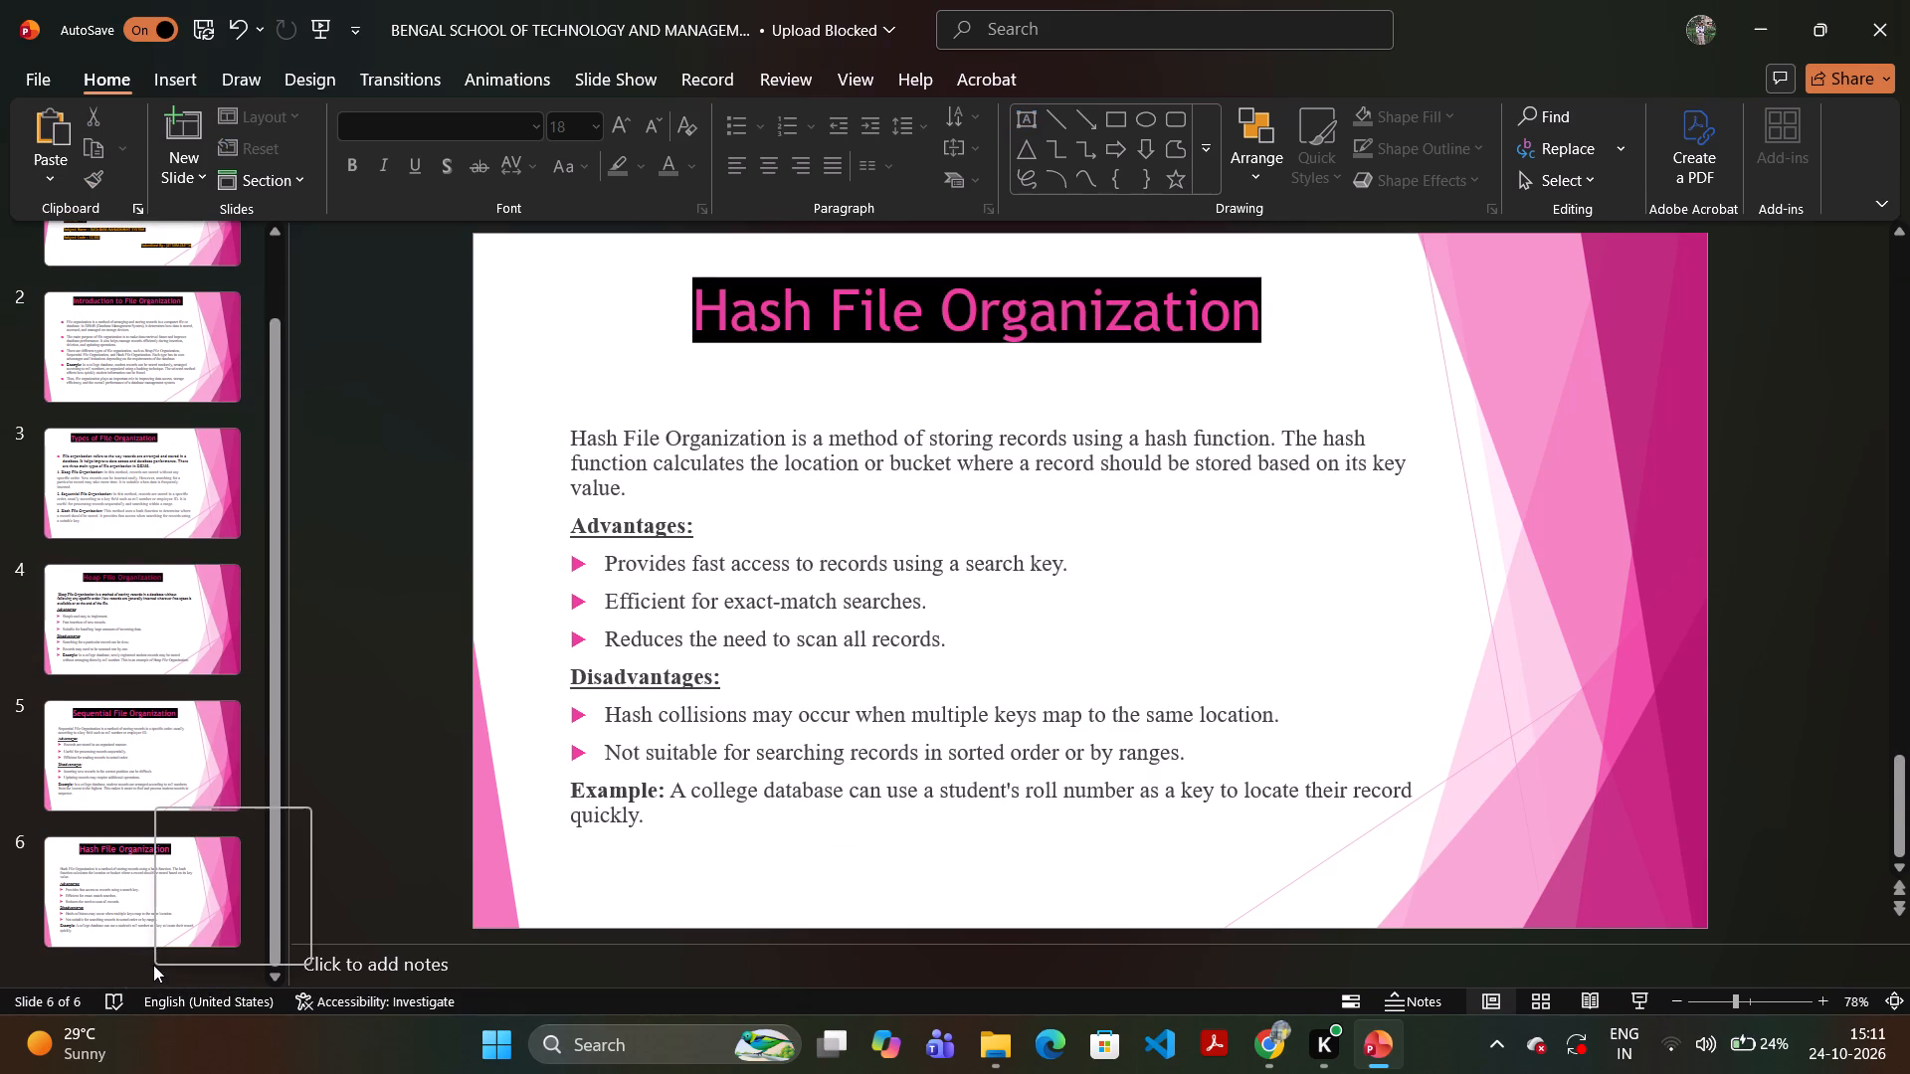
pyautogui.click(197, 894)
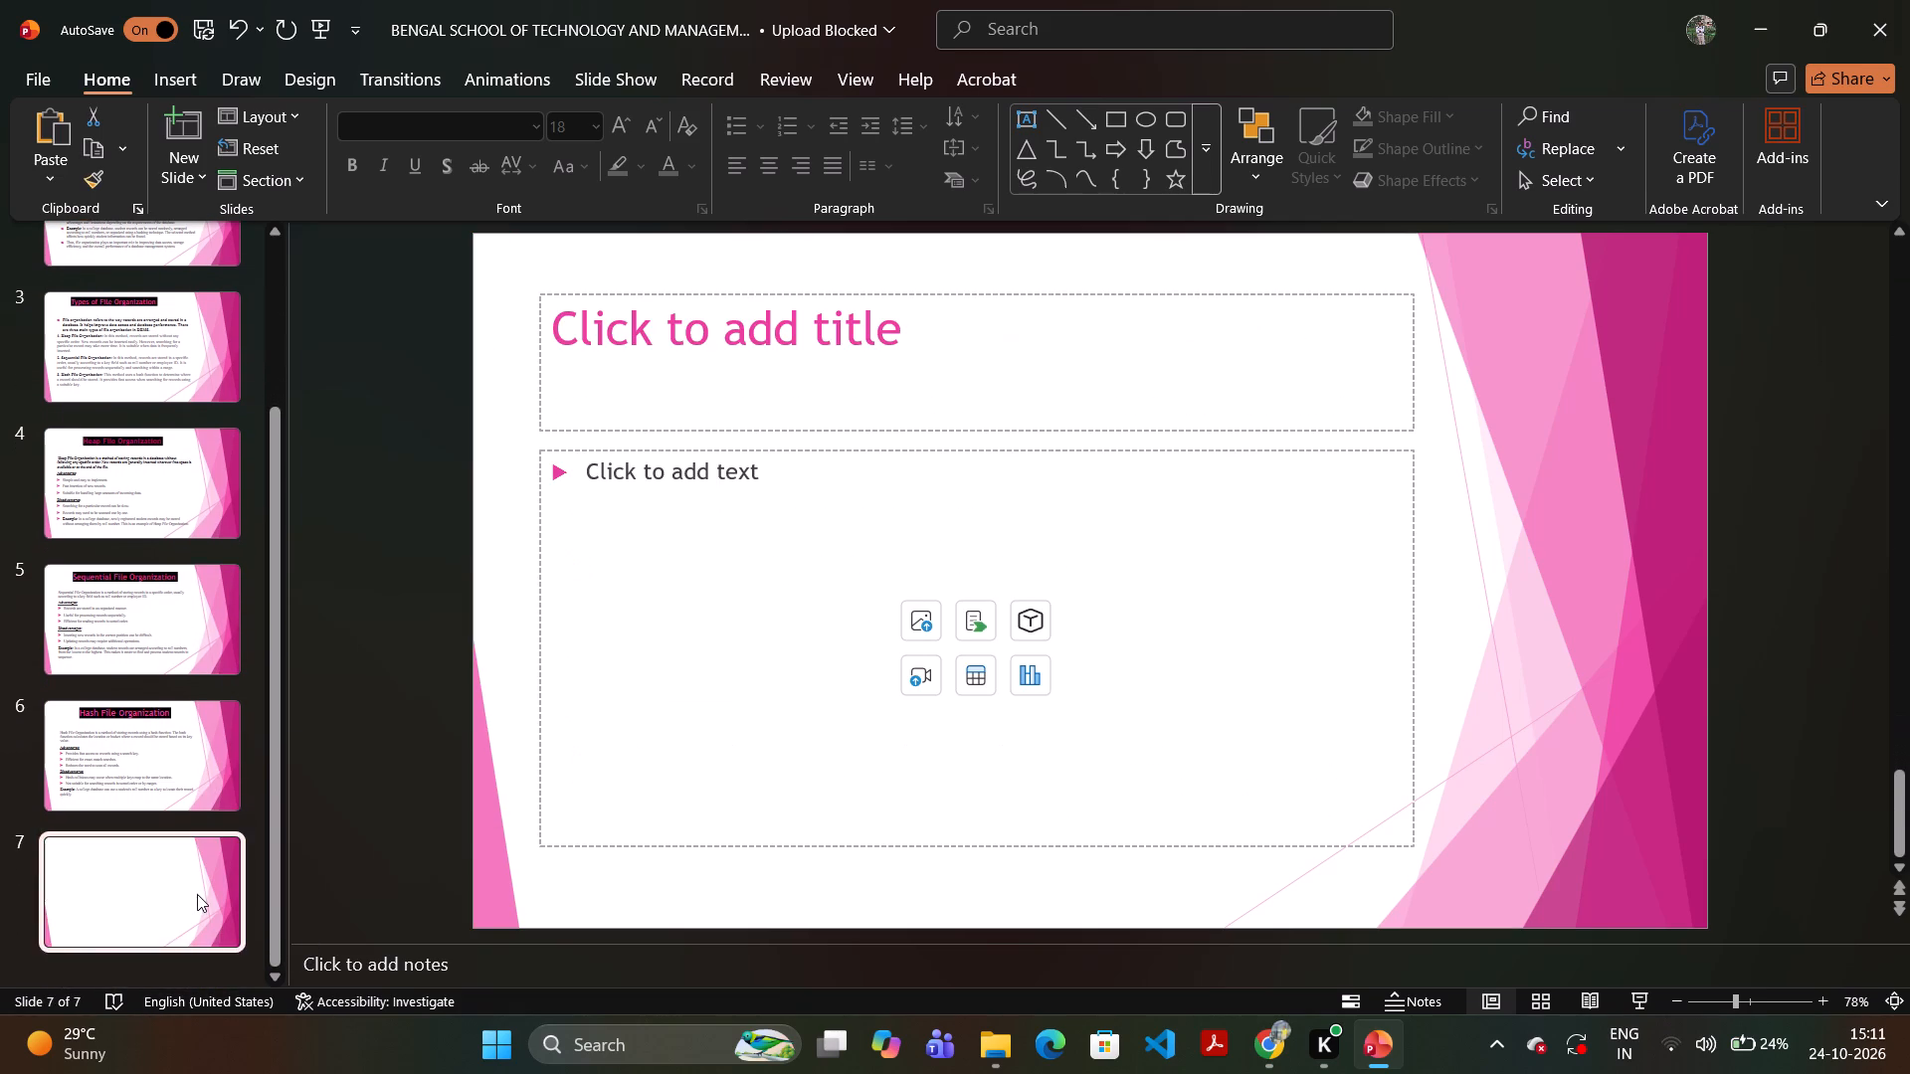
pyautogui.click(1283, 1037)
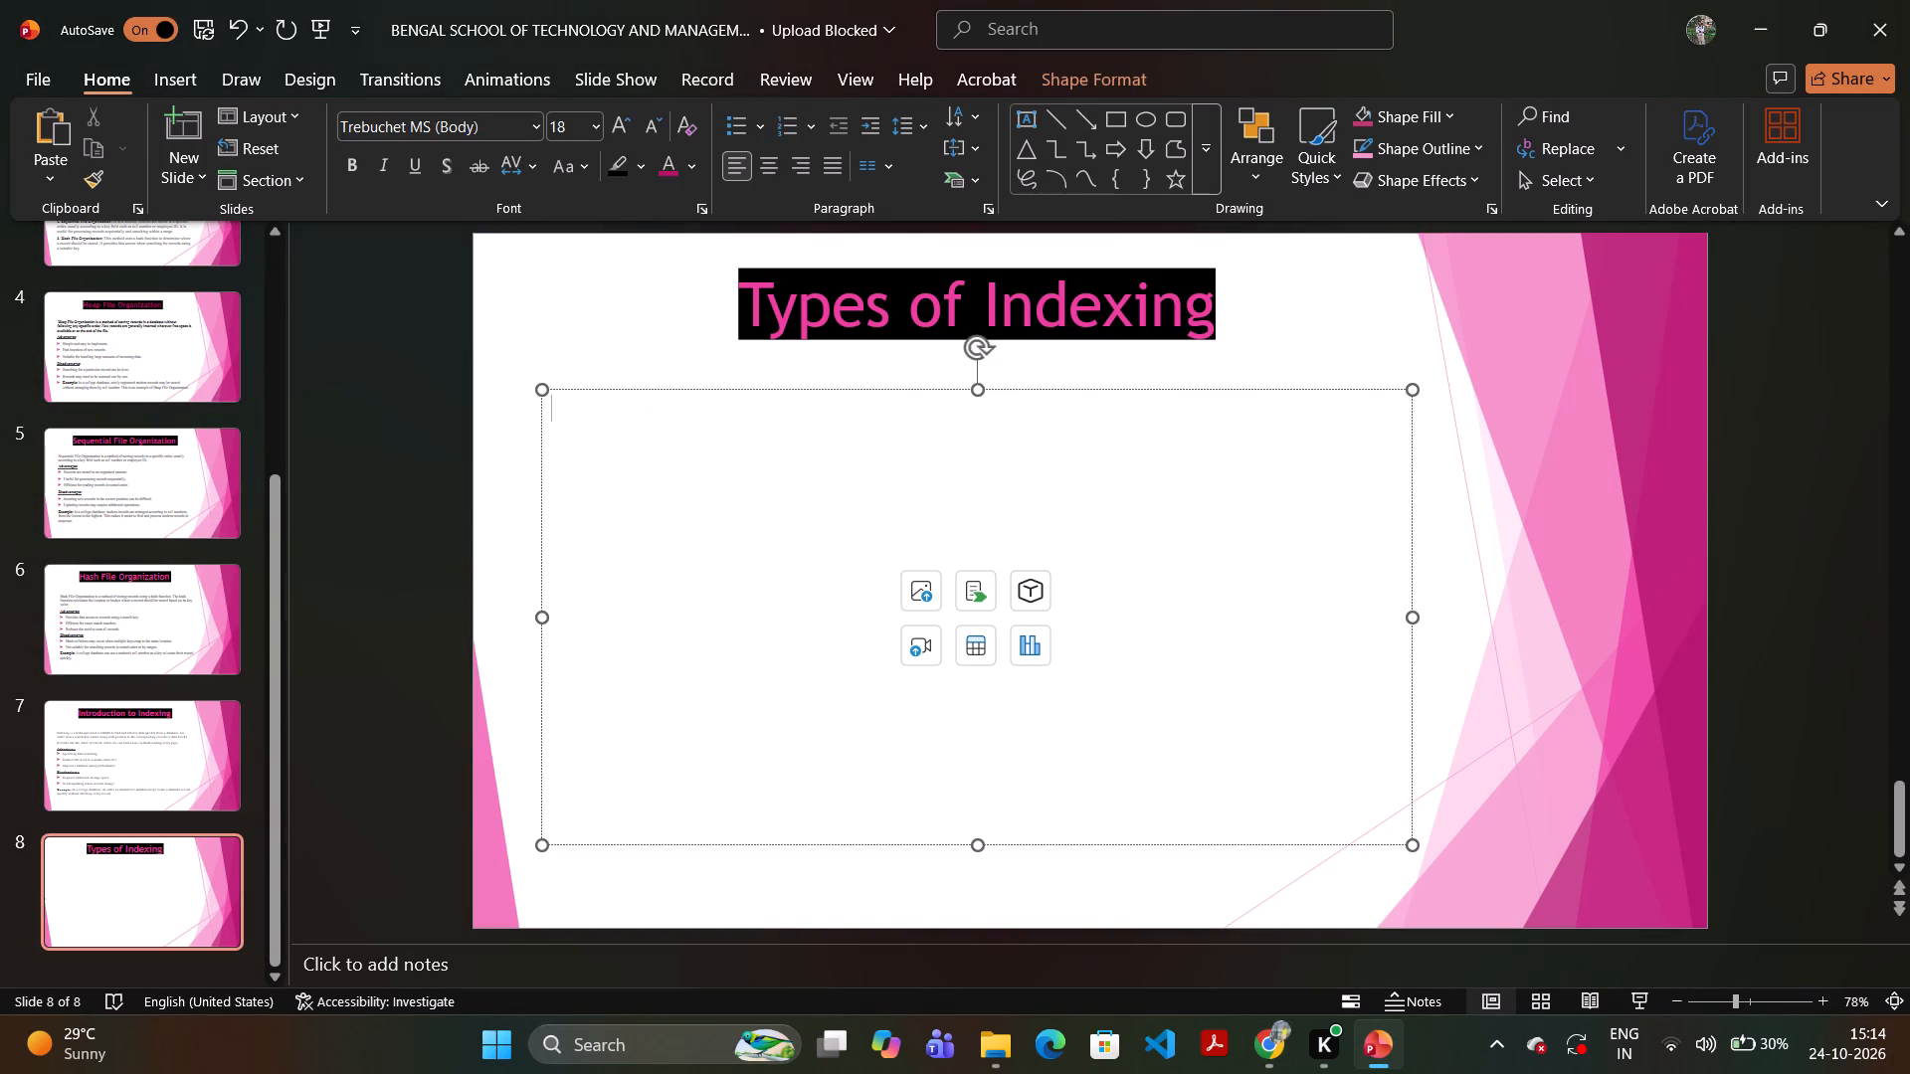
pyautogui.hotkey('ctrl', 'v')
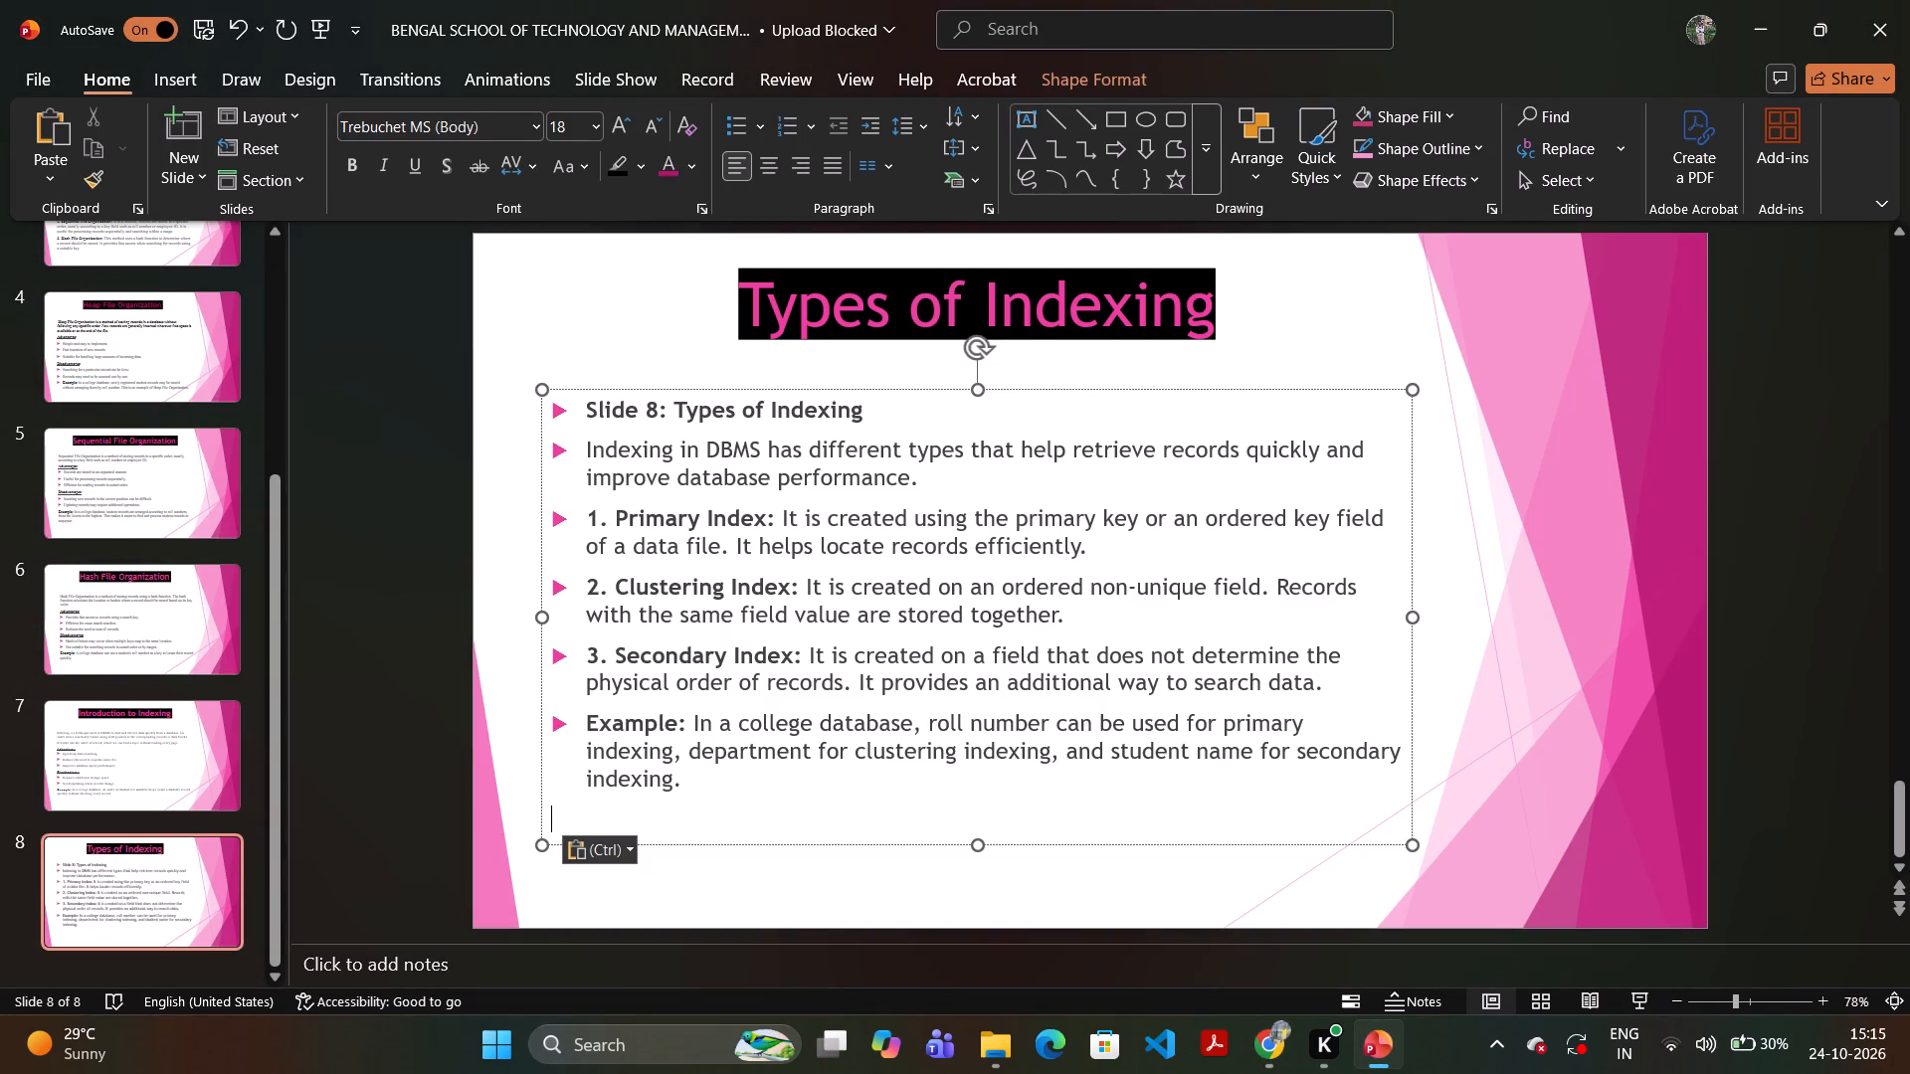
# Delete the pasted heading line "Slide 8: Types of Indexing" from the body and remove the introductory paragraph's bullet.
pyautogui.click(900, 427)
pyautogui.click(888, 401)
pyautogui.press('BackSpace')
pyautogui.press('BackSpace')
pyautogui.press('BackSpace')
pyautogui.press('BackSpace')
pyautogui.press('BackSpace')
pyautogui.press('BackSpace')
pyautogui.press('BackSpace')
pyautogui.press('BackSpace')
pyautogui.press('BackSpace')
pyautogui.press('BackSpace')
pyautogui.press('BackSpace')
pyautogui.press('BackSpace')
pyautogui.press('BackSpace')
pyautogui.press('BackSpace')
pyautogui.press('BackSpace')
pyautogui.press('BackSpace')
pyautogui.press('BackSpace')
pyautogui.press('BackSpace')
pyautogui.press('BackSpace')
pyautogui.press('BackSpace')
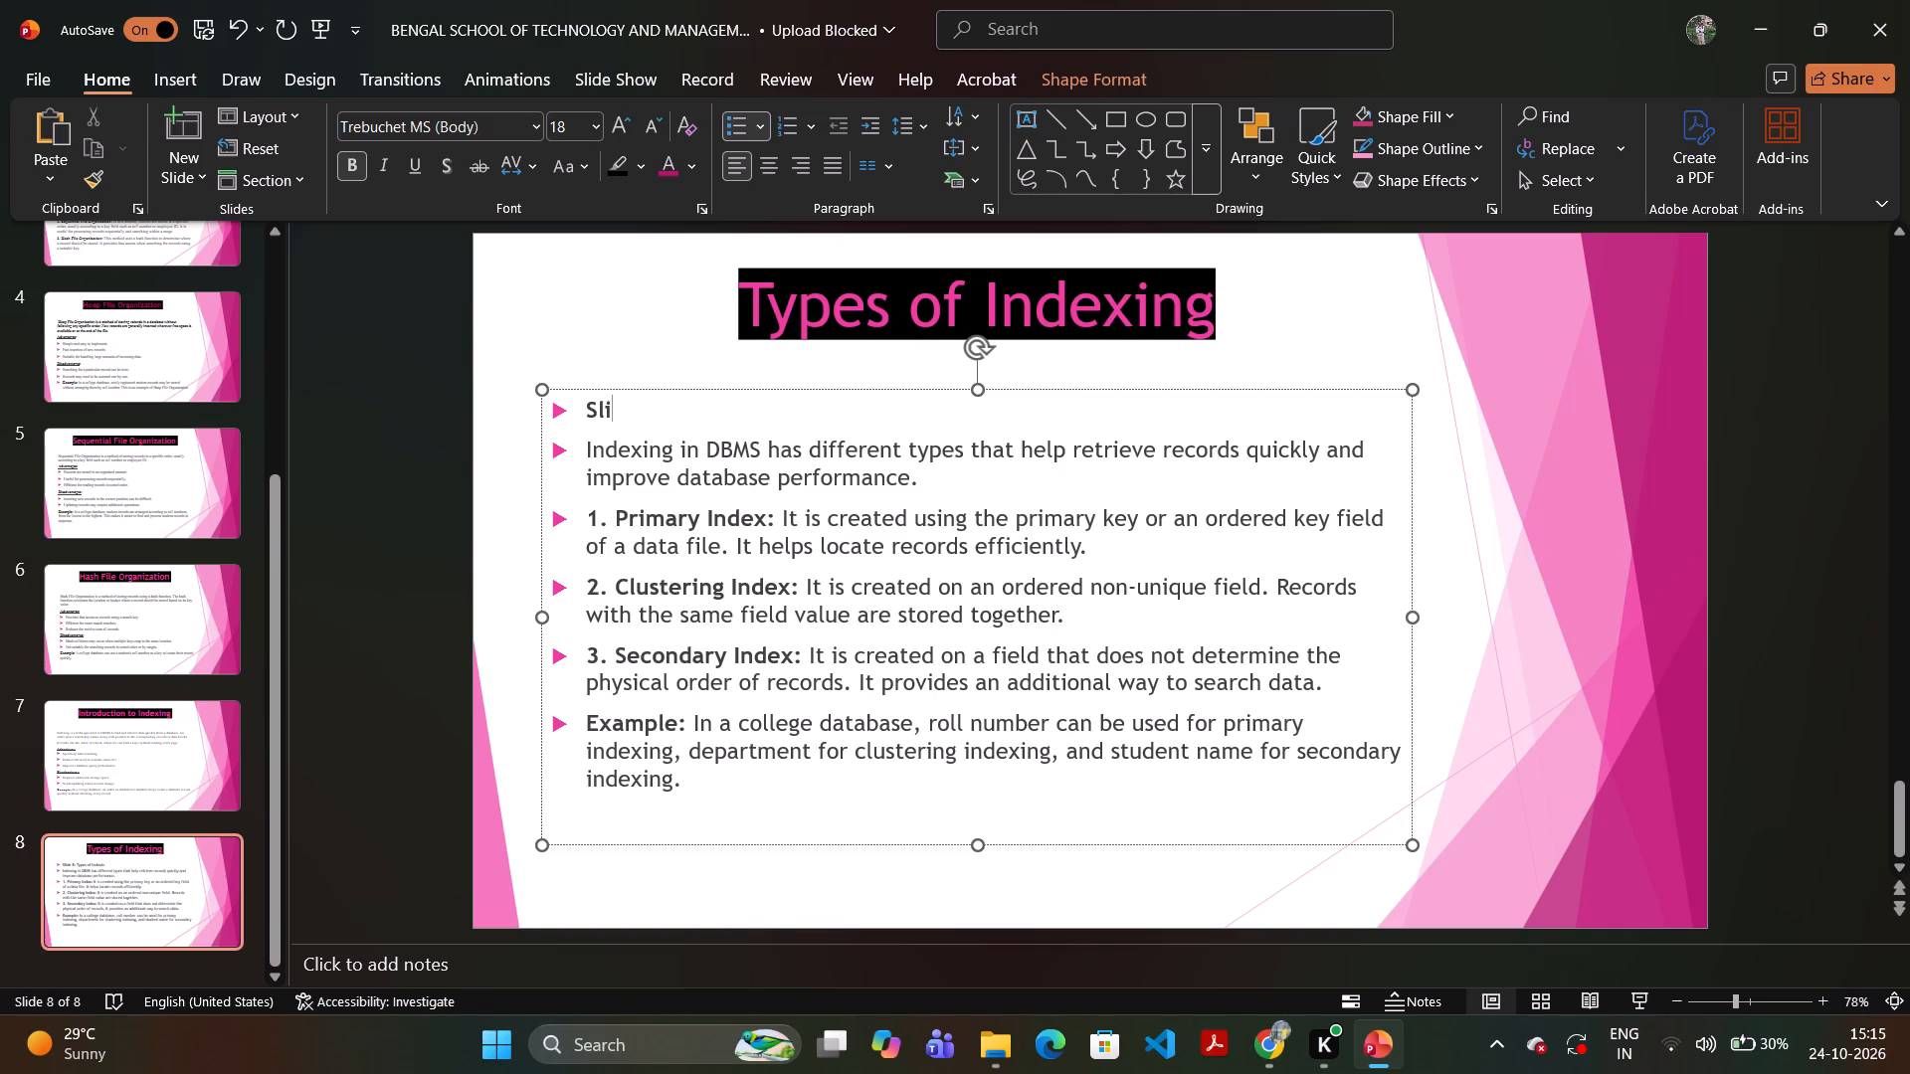
pyautogui.press('BackSpace')
pyautogui.press('BackSpace')
pyautogui.press('BackSpace')
pyautogui.press('BackSpace')
pyautogui.press('Down')
pyautogui.press('BackSpace')
pyautogui.press('BackSpace')
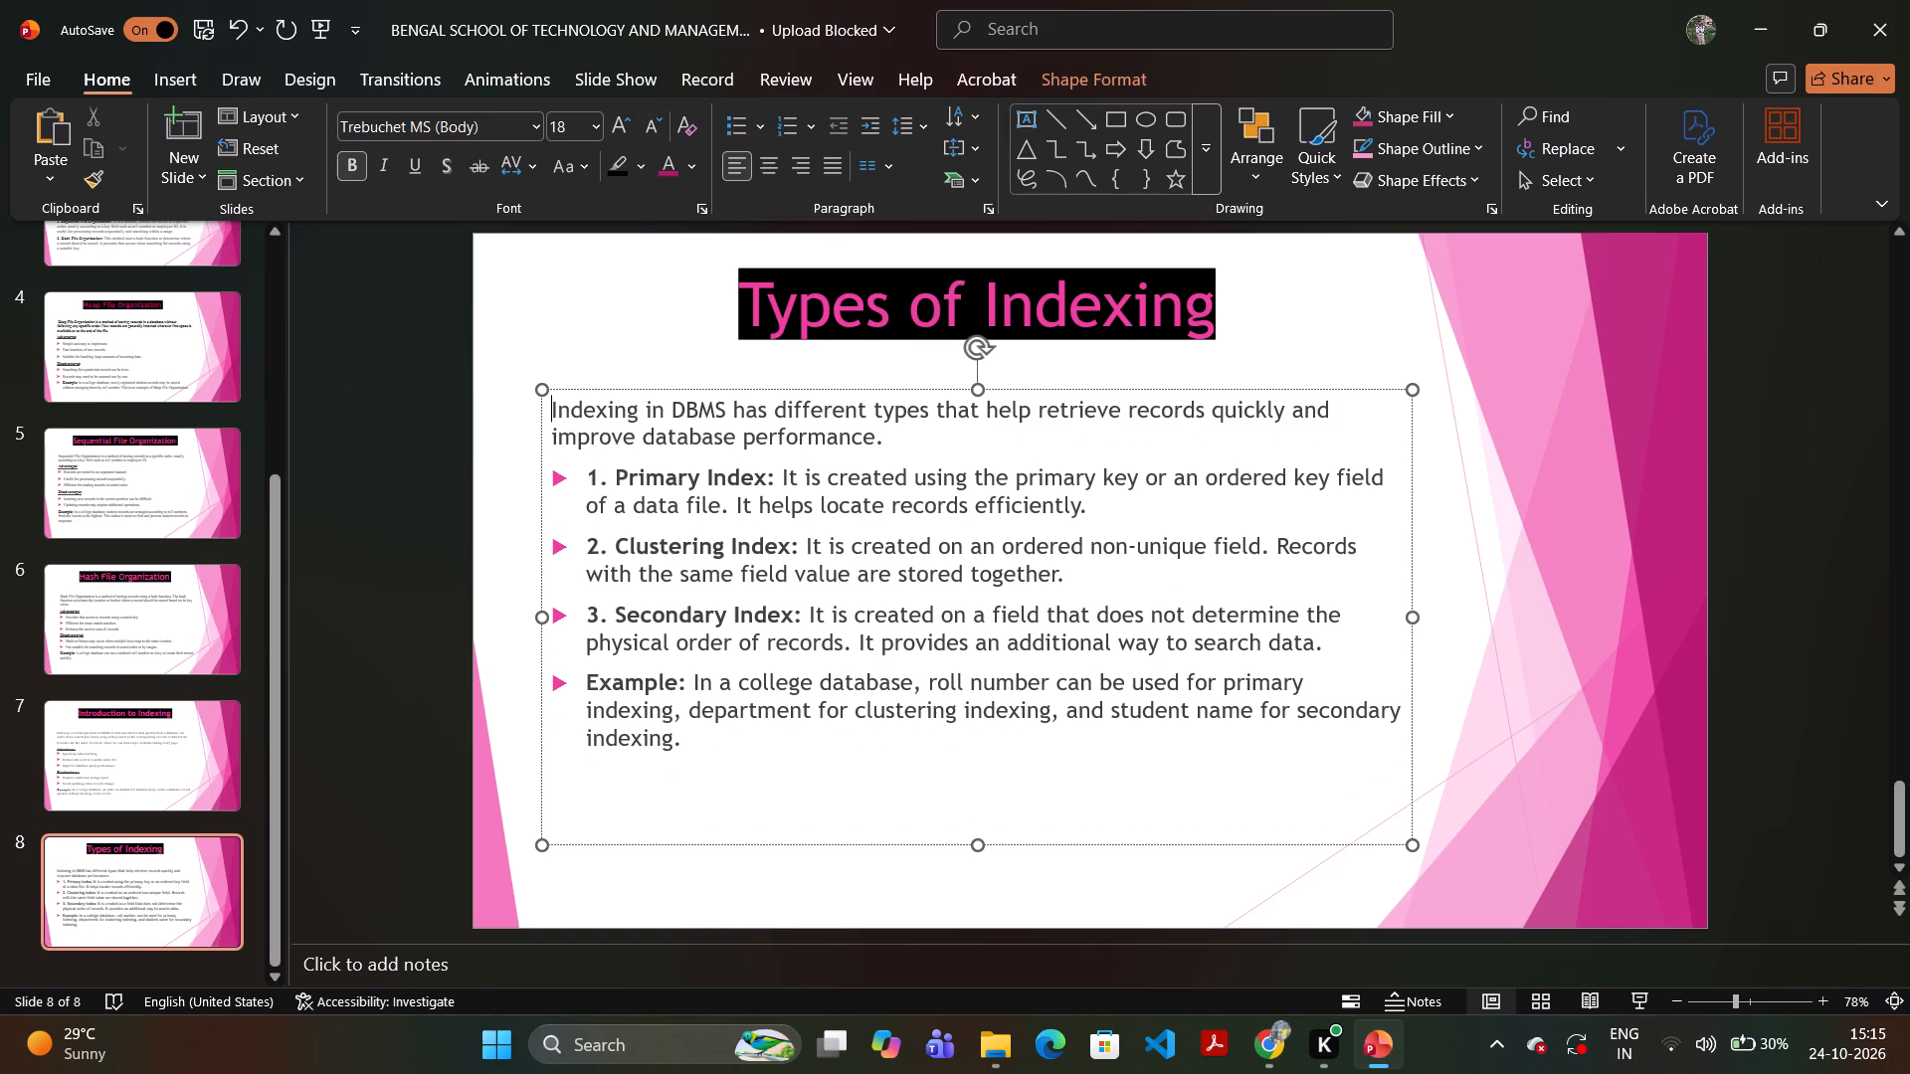
# Remove the bullets from the Primary Index, Clustering Index, Secondary Index and Example paragraphs on slide 8.
pyautogui.click(574, 479)
pyautogui.press('BackSpace')
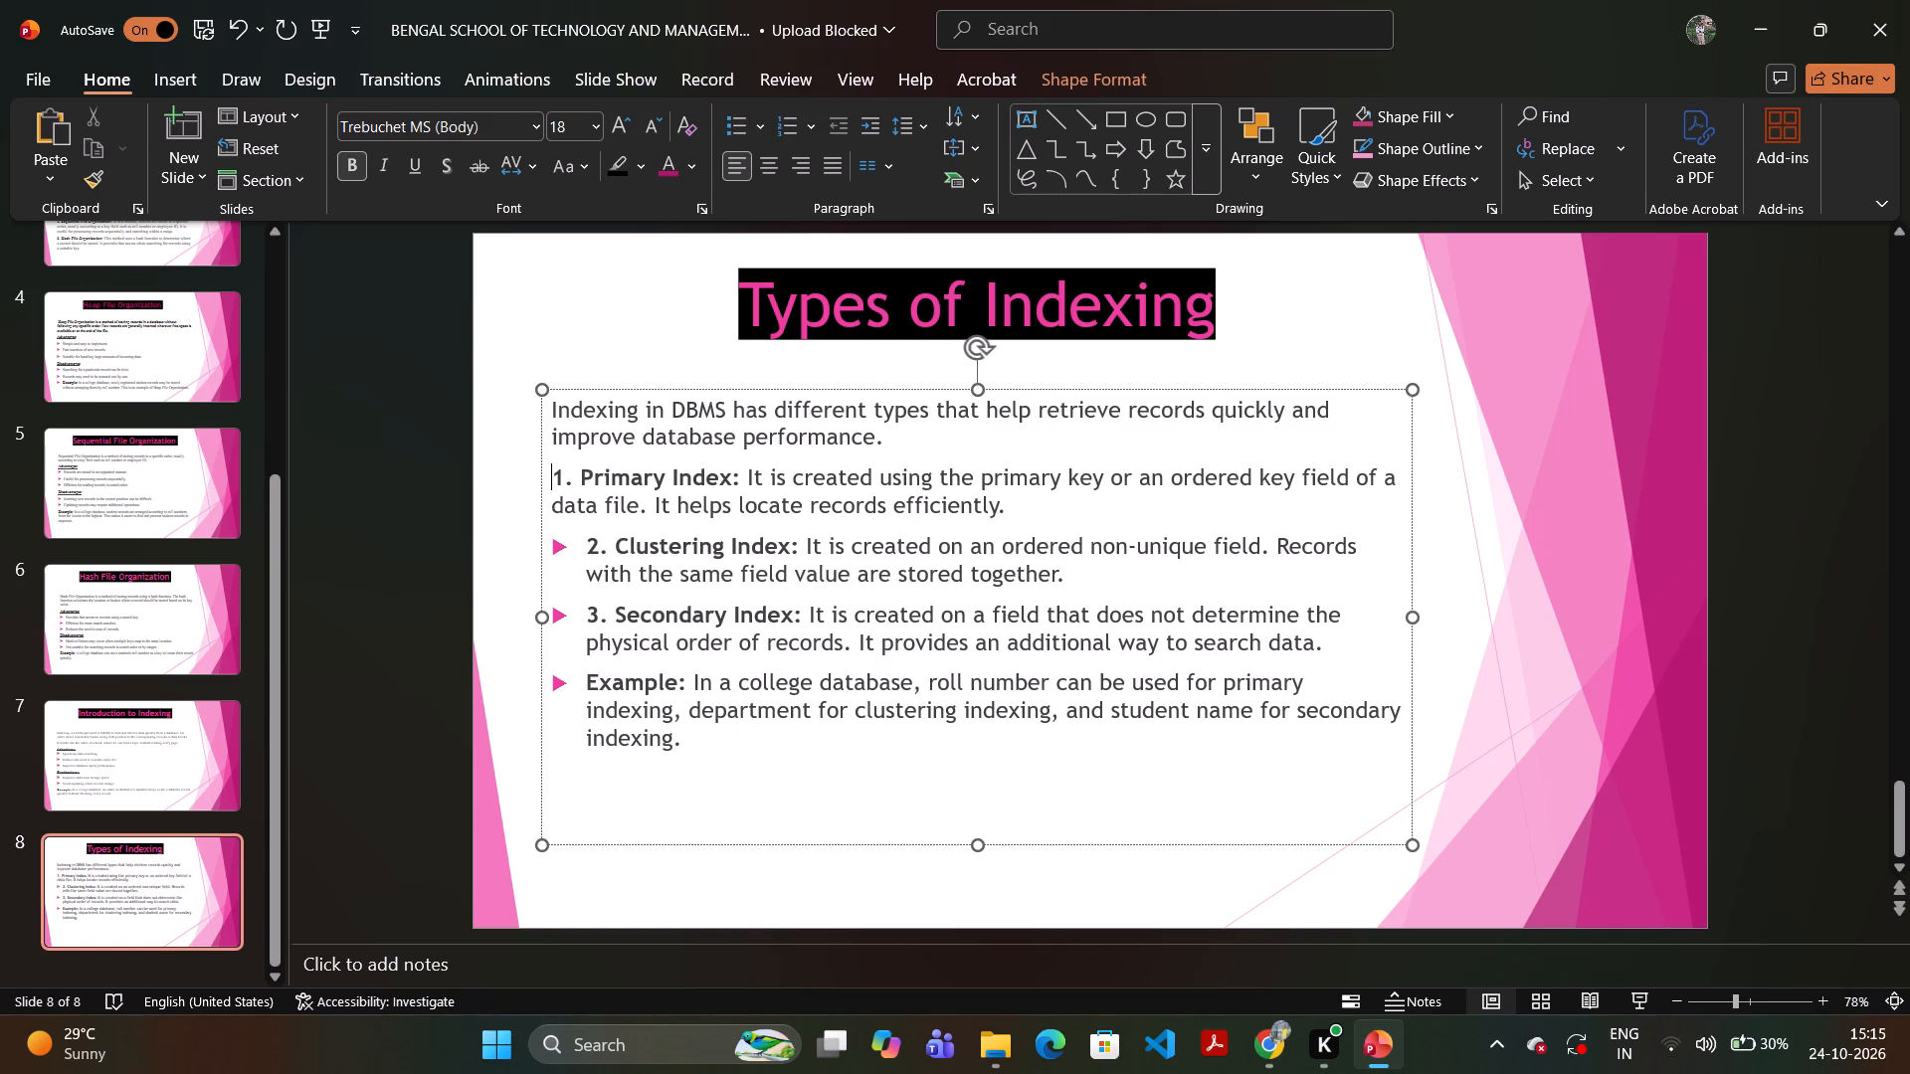
pyautogui.press('Down')
pyautogui.press('Down')
pyautogui.press('Down')
pyautogui.press('Up')
pyautogui.press('BackSpace')
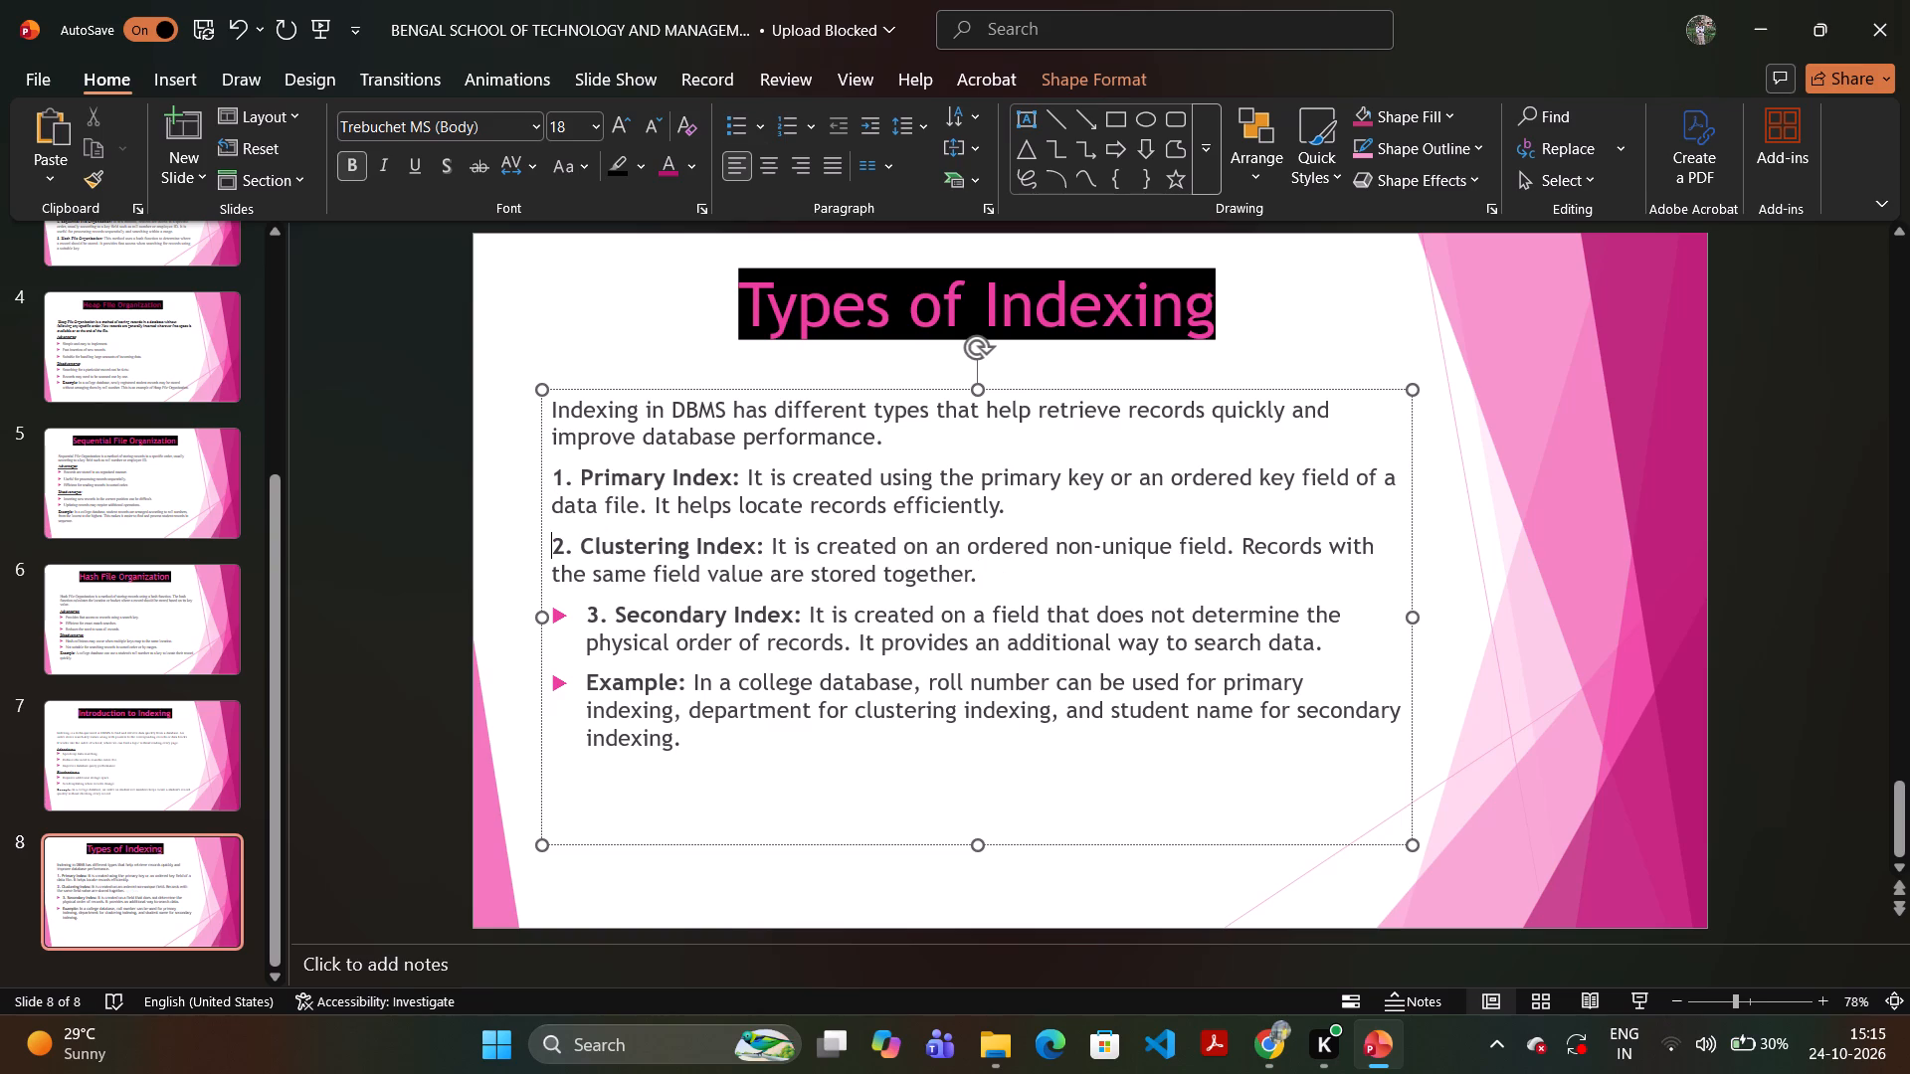
pyautogui.press('Down')
pyautogui.press('Down')
pyautogui.press('BackSpace')
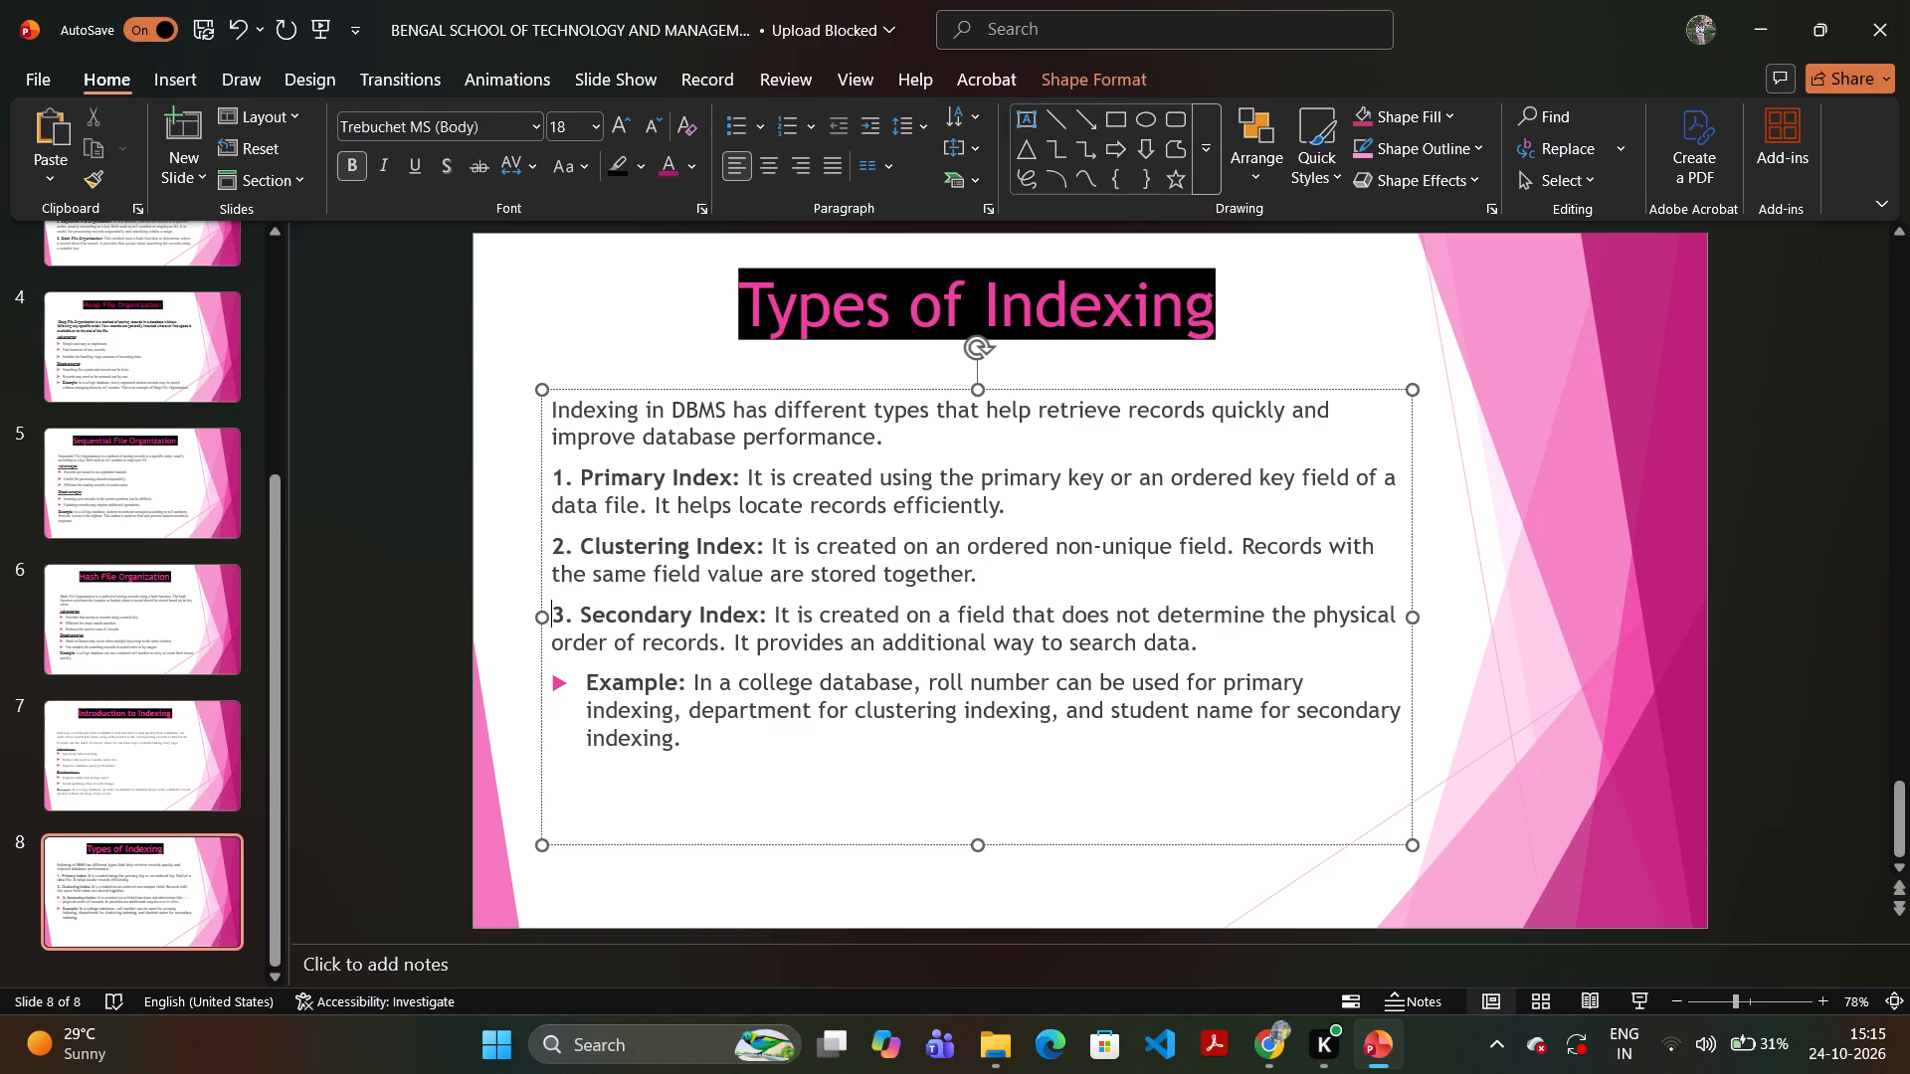
pyautogui.press('Down')
pyautogui.press('Down')
pyautogui.press('BackSpace')
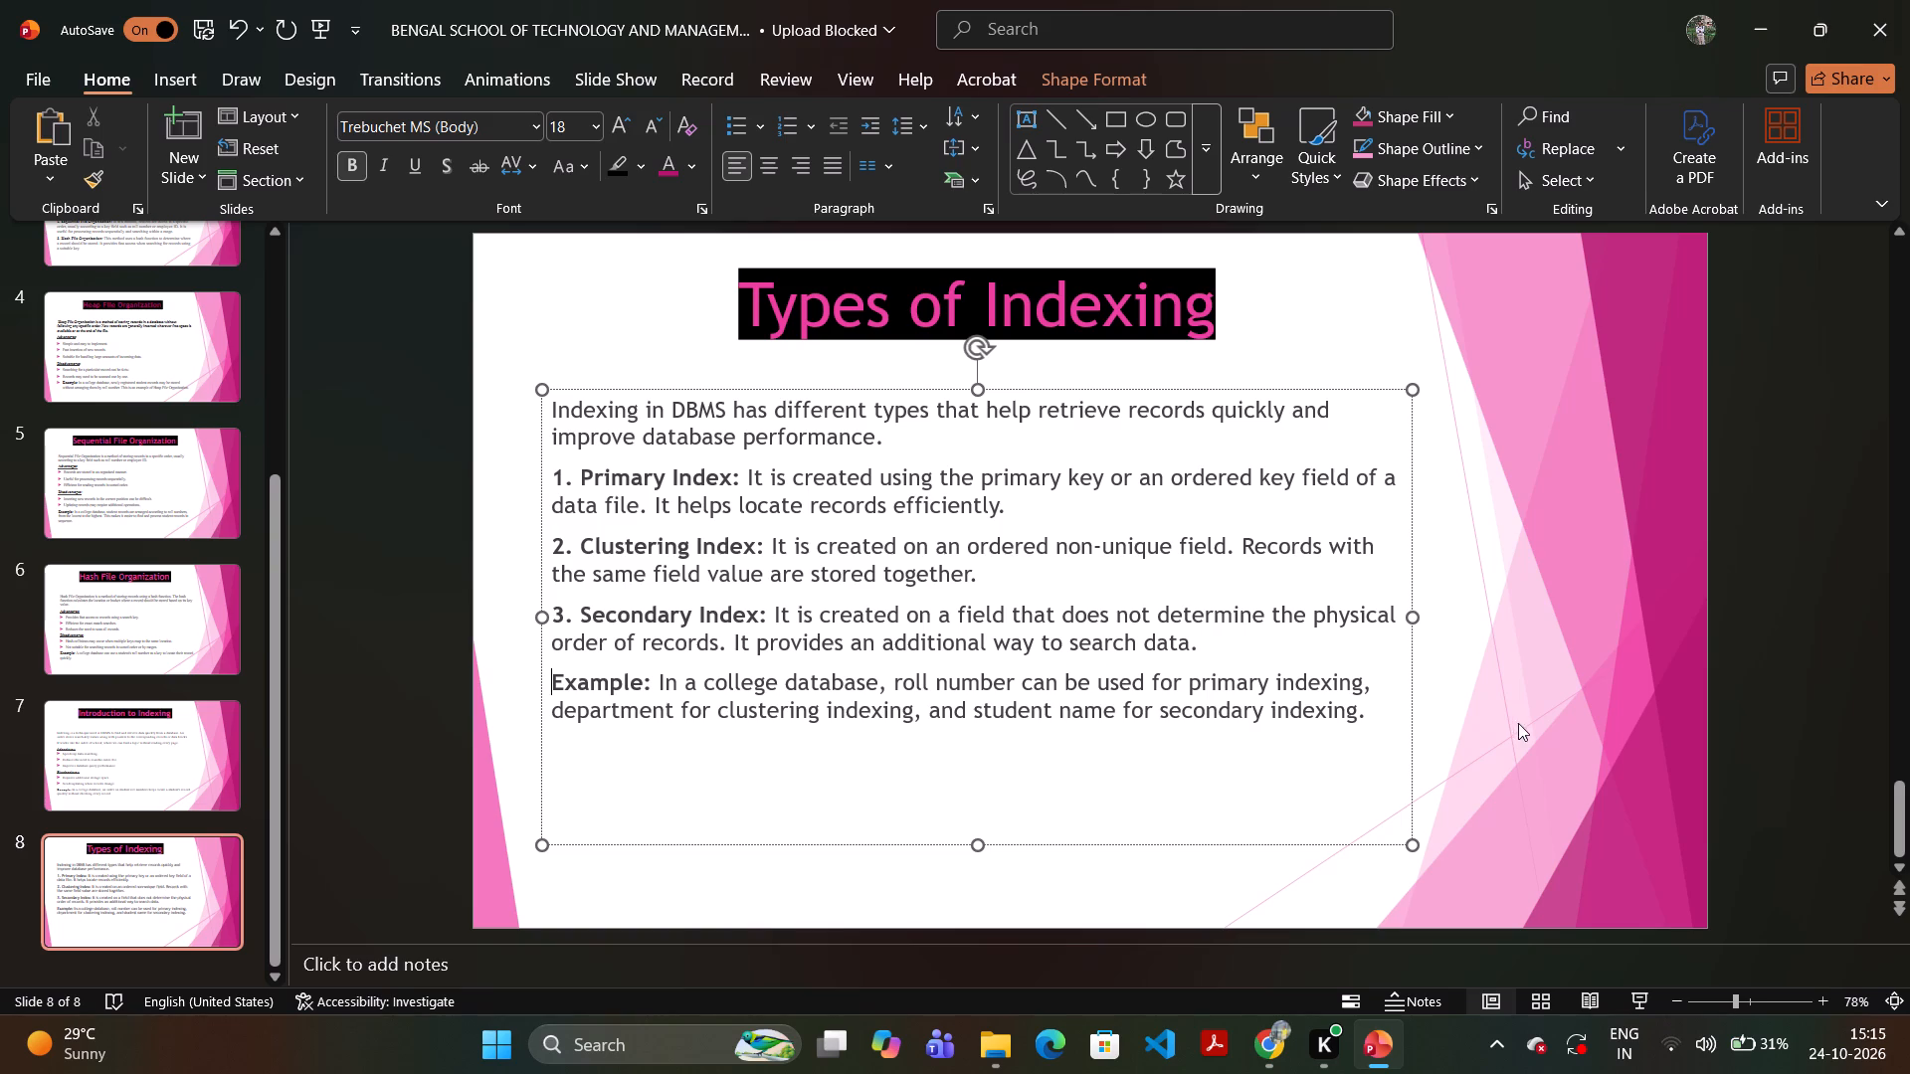
# Change the font of all of slide 8's body text to Times New Roman.
pyautogui.click(1365, 708)
pyautogui.hotkey('ctrl', 'a')
pyautogui.click(792, 517)
pyautogui.hotkey('ctrl', 'a')
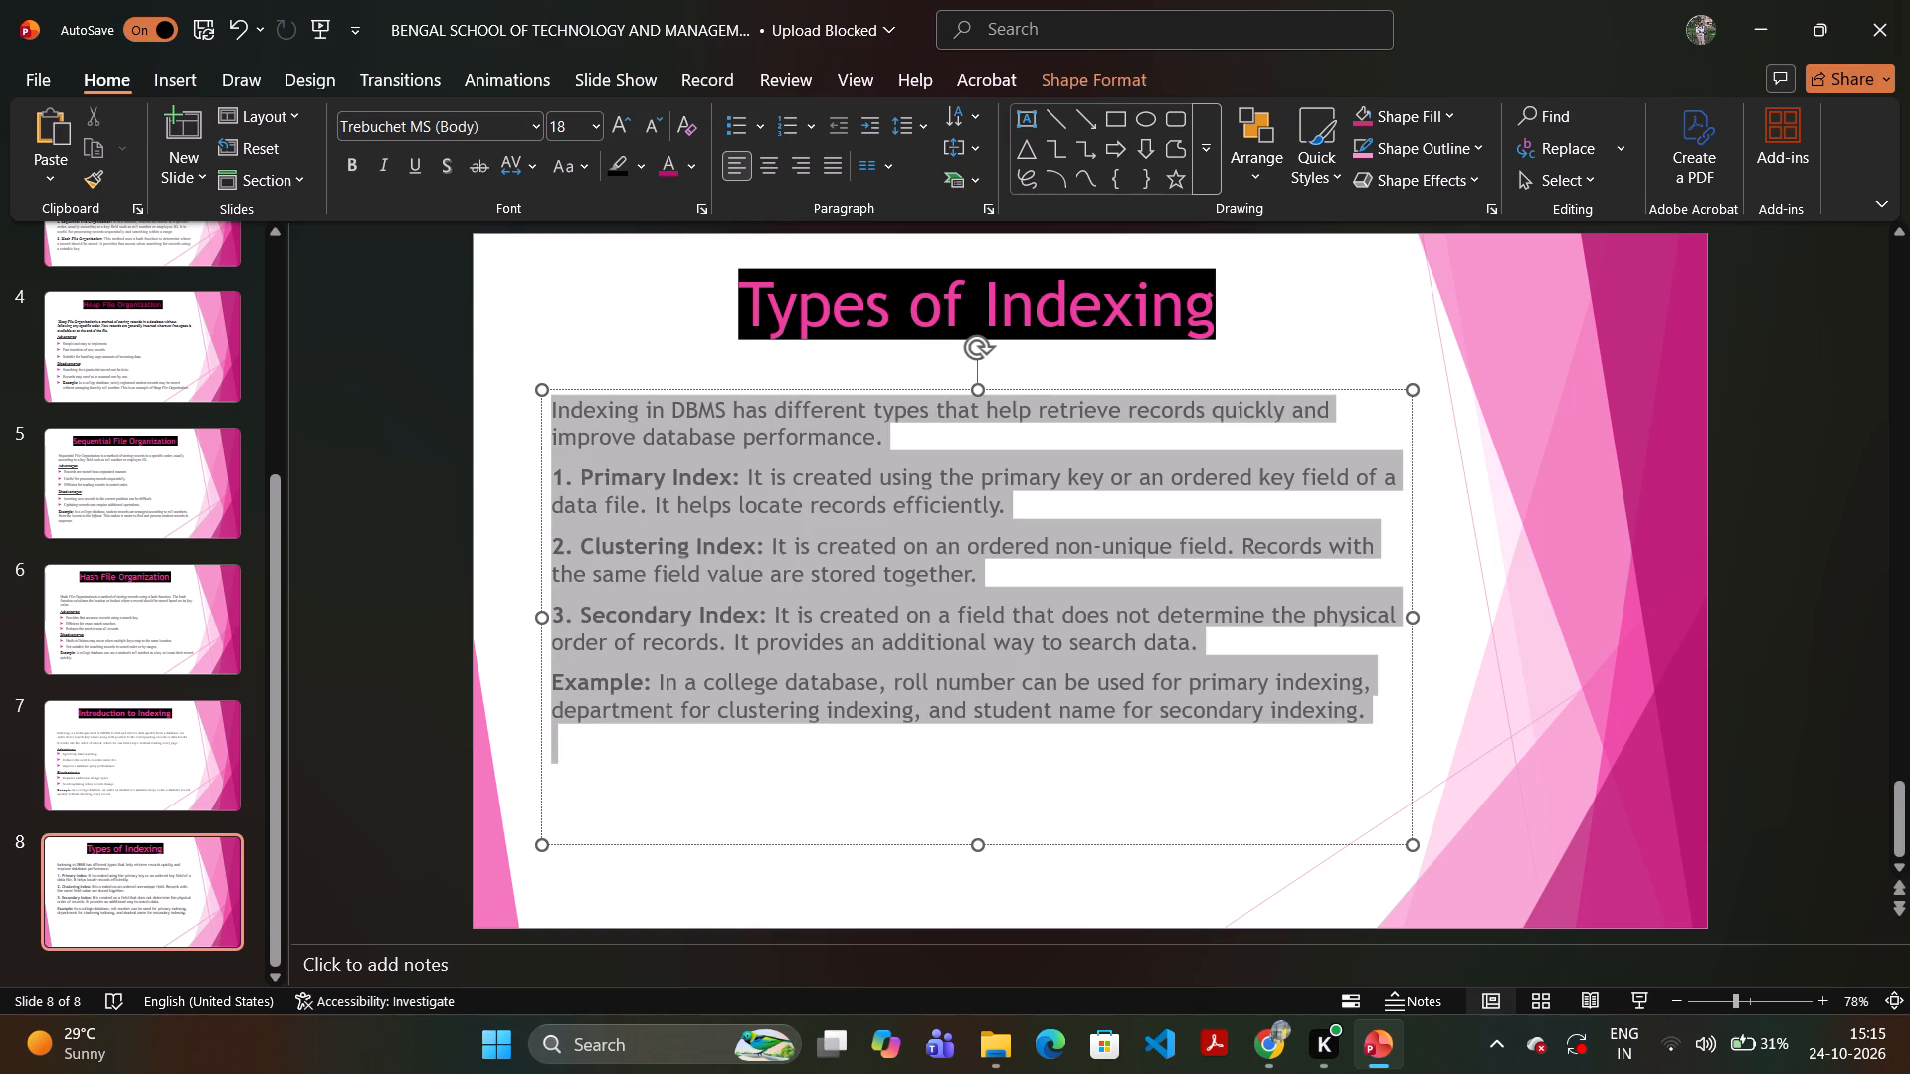
pyautogui.click(620, 507)
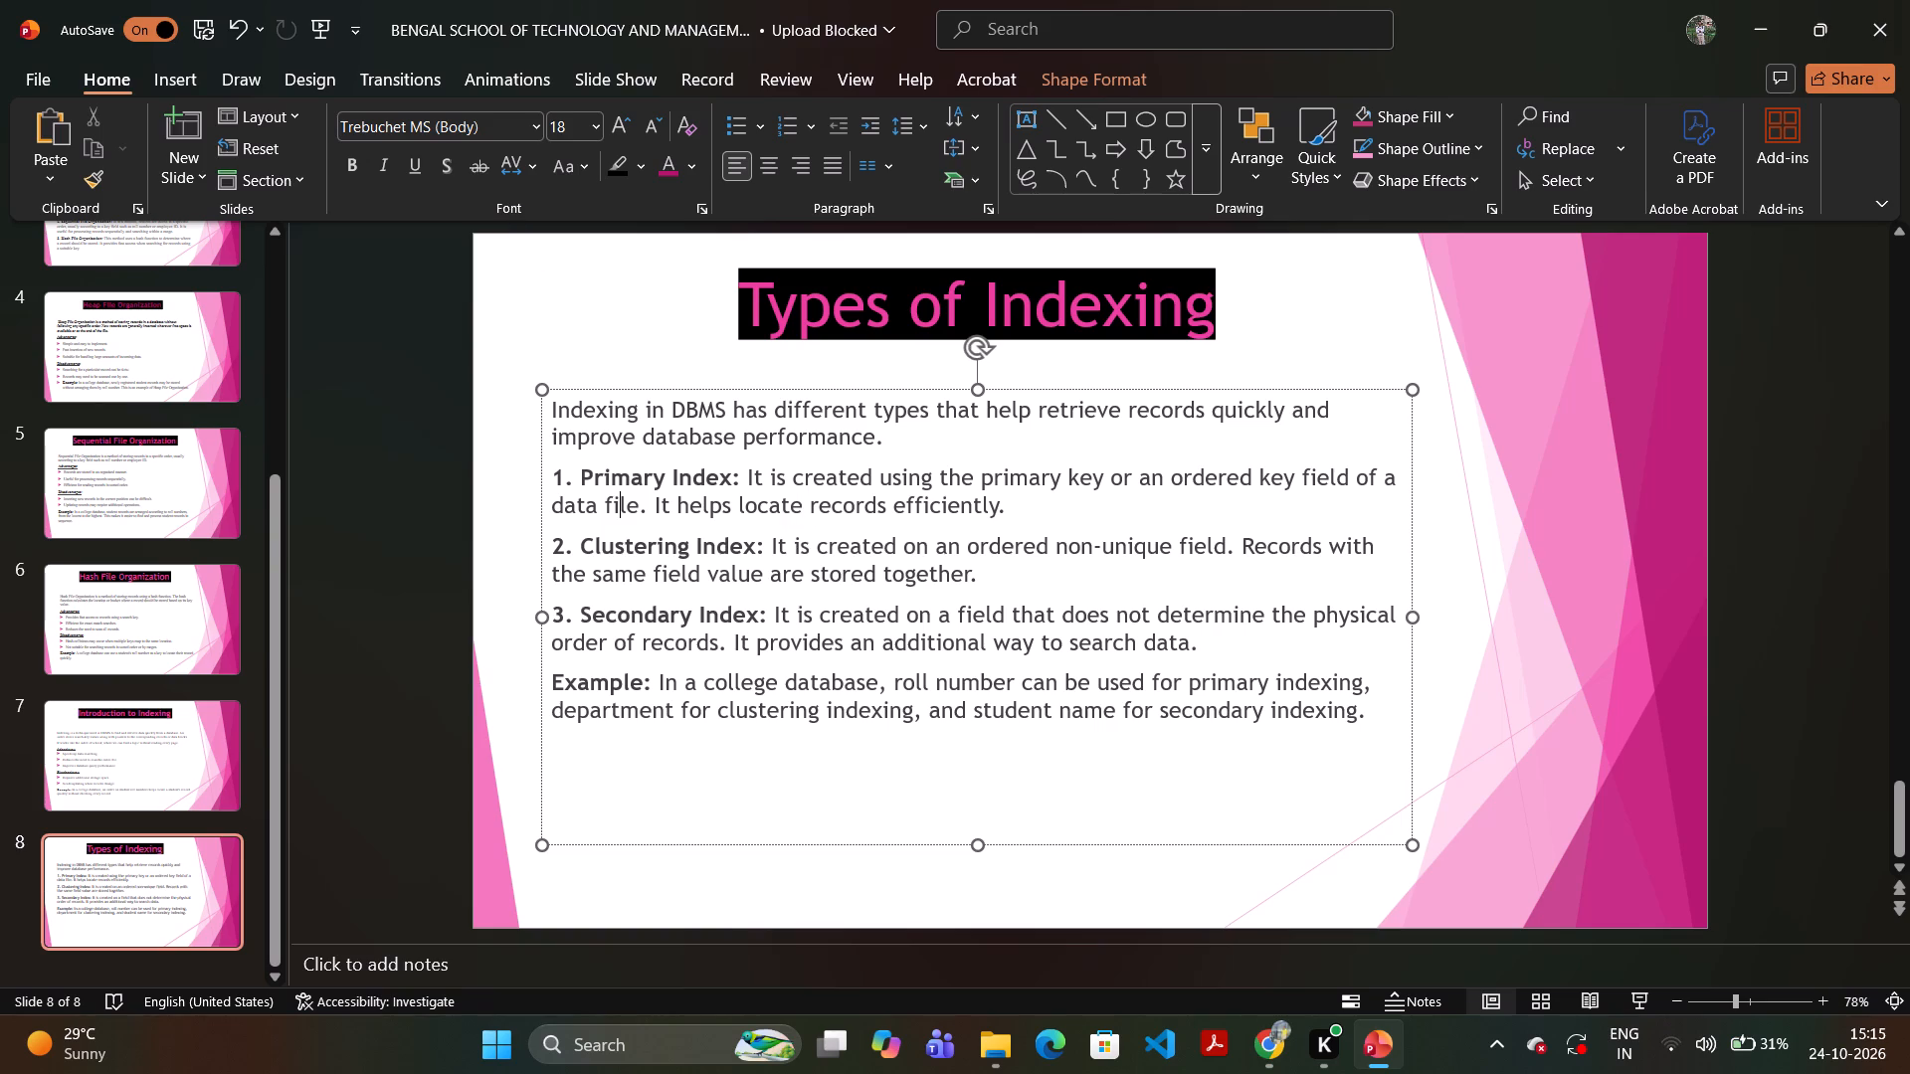
pyautogui.hotkey('ctrl', 'a')
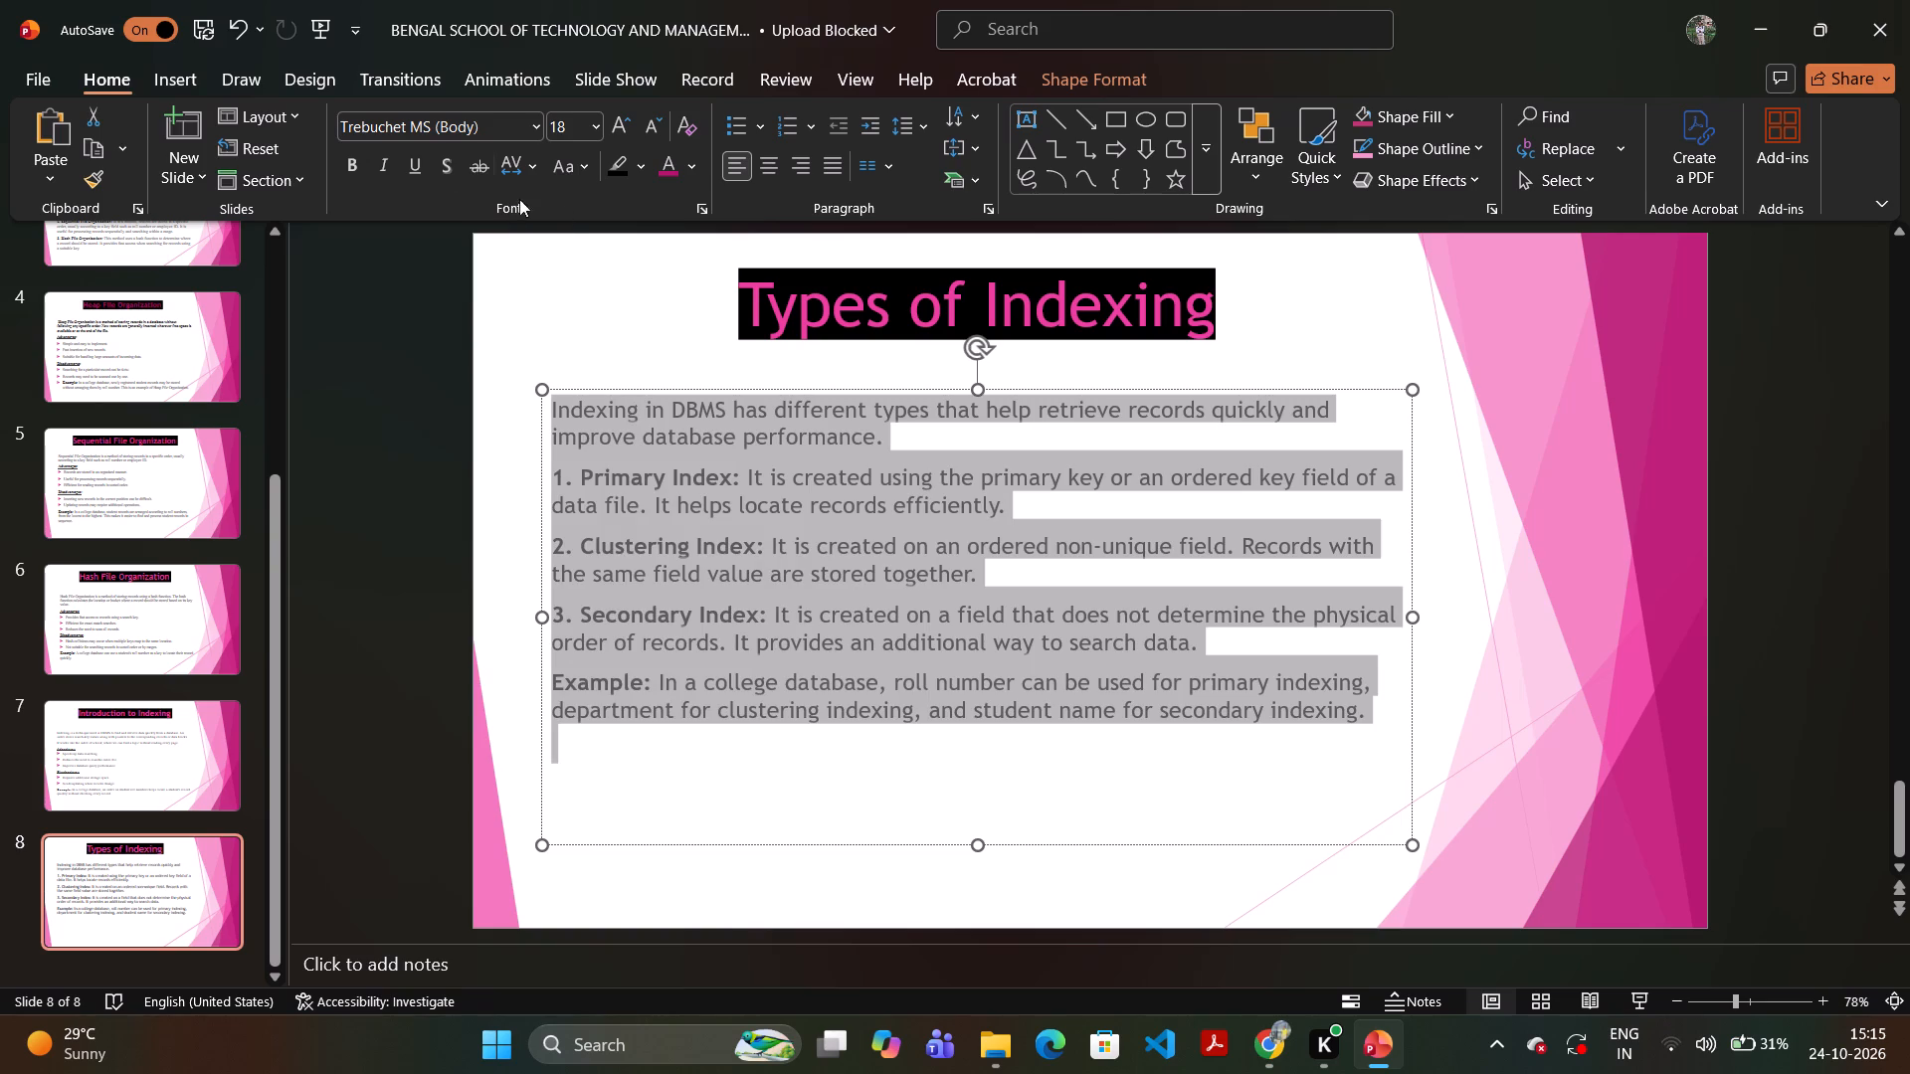
pyautogui.click(477, 131)
pyautogui.click(477, 131)
pyautogui.write('ti')
pyautogui.press('BackSpace')
pyautogui.press('BackSpace')
pyautogui.press('BackSpace')
pyautogui.press('BackSpace')
pyautogui.press('BackSpace')
pyautogui.press('BackSpace')
pyautogui.press('BackSpace')
pyautogui.press('BackSpace')
pyautogui.press('BackSpace')
pyautogui.press('BackSpace')
pyautogui.press('BackSpace')
pyautogui.press('BackSpace')
pyautogui.press('BackSpace')
pyautogui.press('BackSpace')
pyautogui.press('BackSpace')
pyautogui.press('BackSpace')
pyautogui.press('BackSpace')
pyautogui.press('BackSpace')
pyautogui.press('BackSpace')
pyautogui.press('BackSpace')
pyautogui.press('BackSpace')
pyautogui.press('BackSpace')
pyautogui.press('BackSpace')
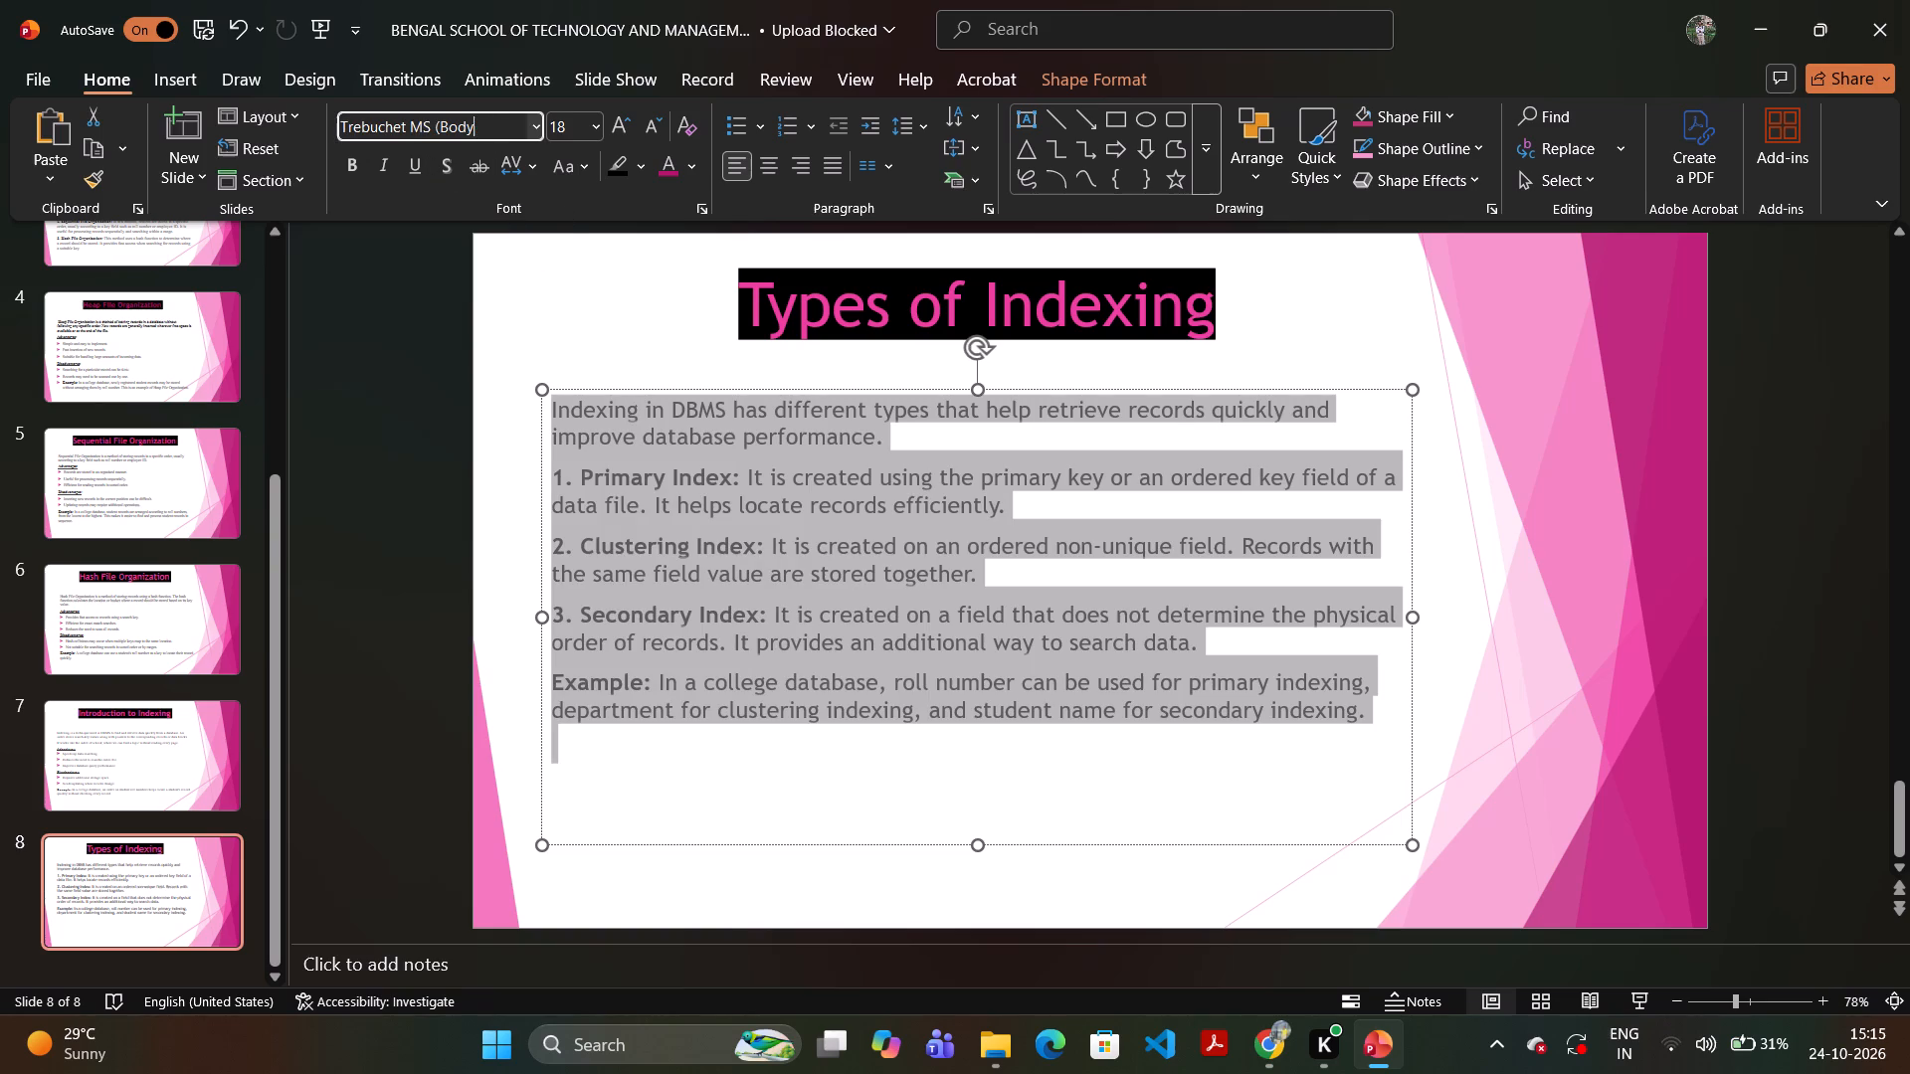
pyautogui.write('times')
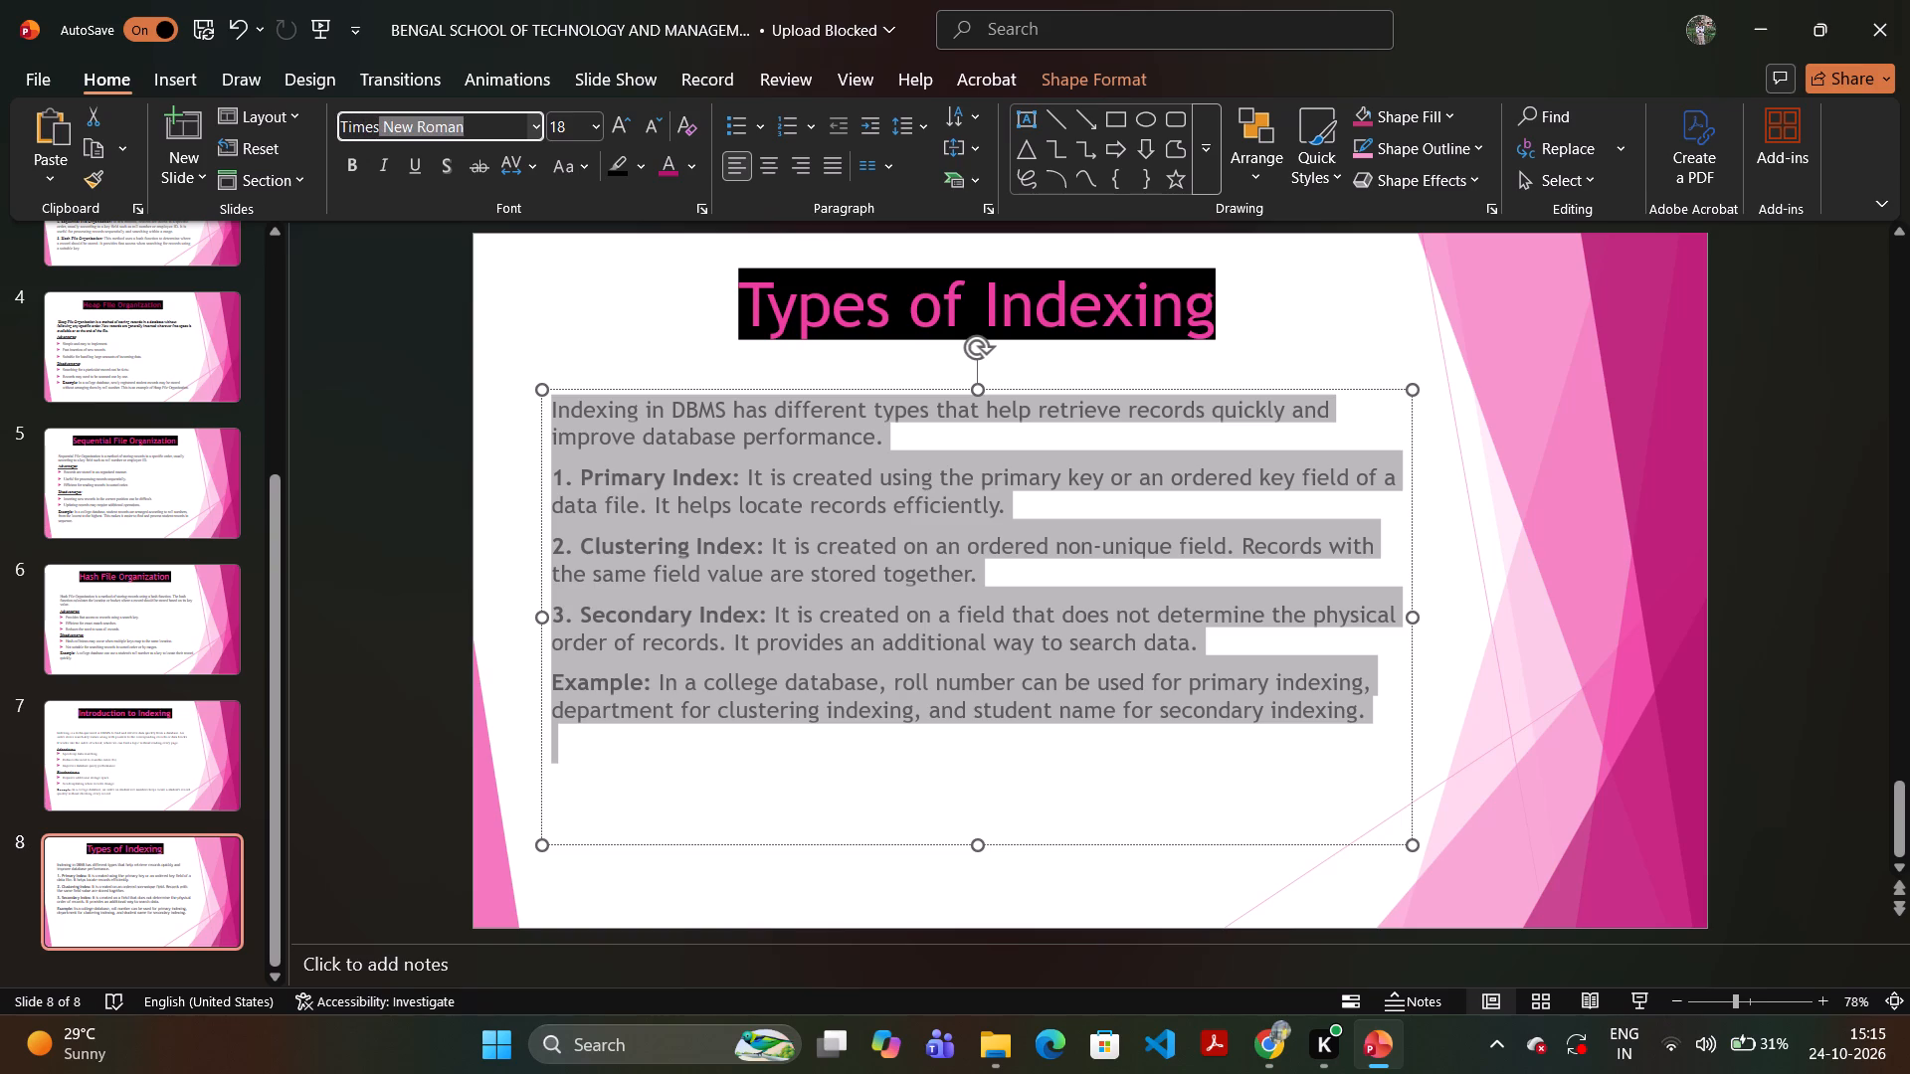
pyautogui.press('Return')
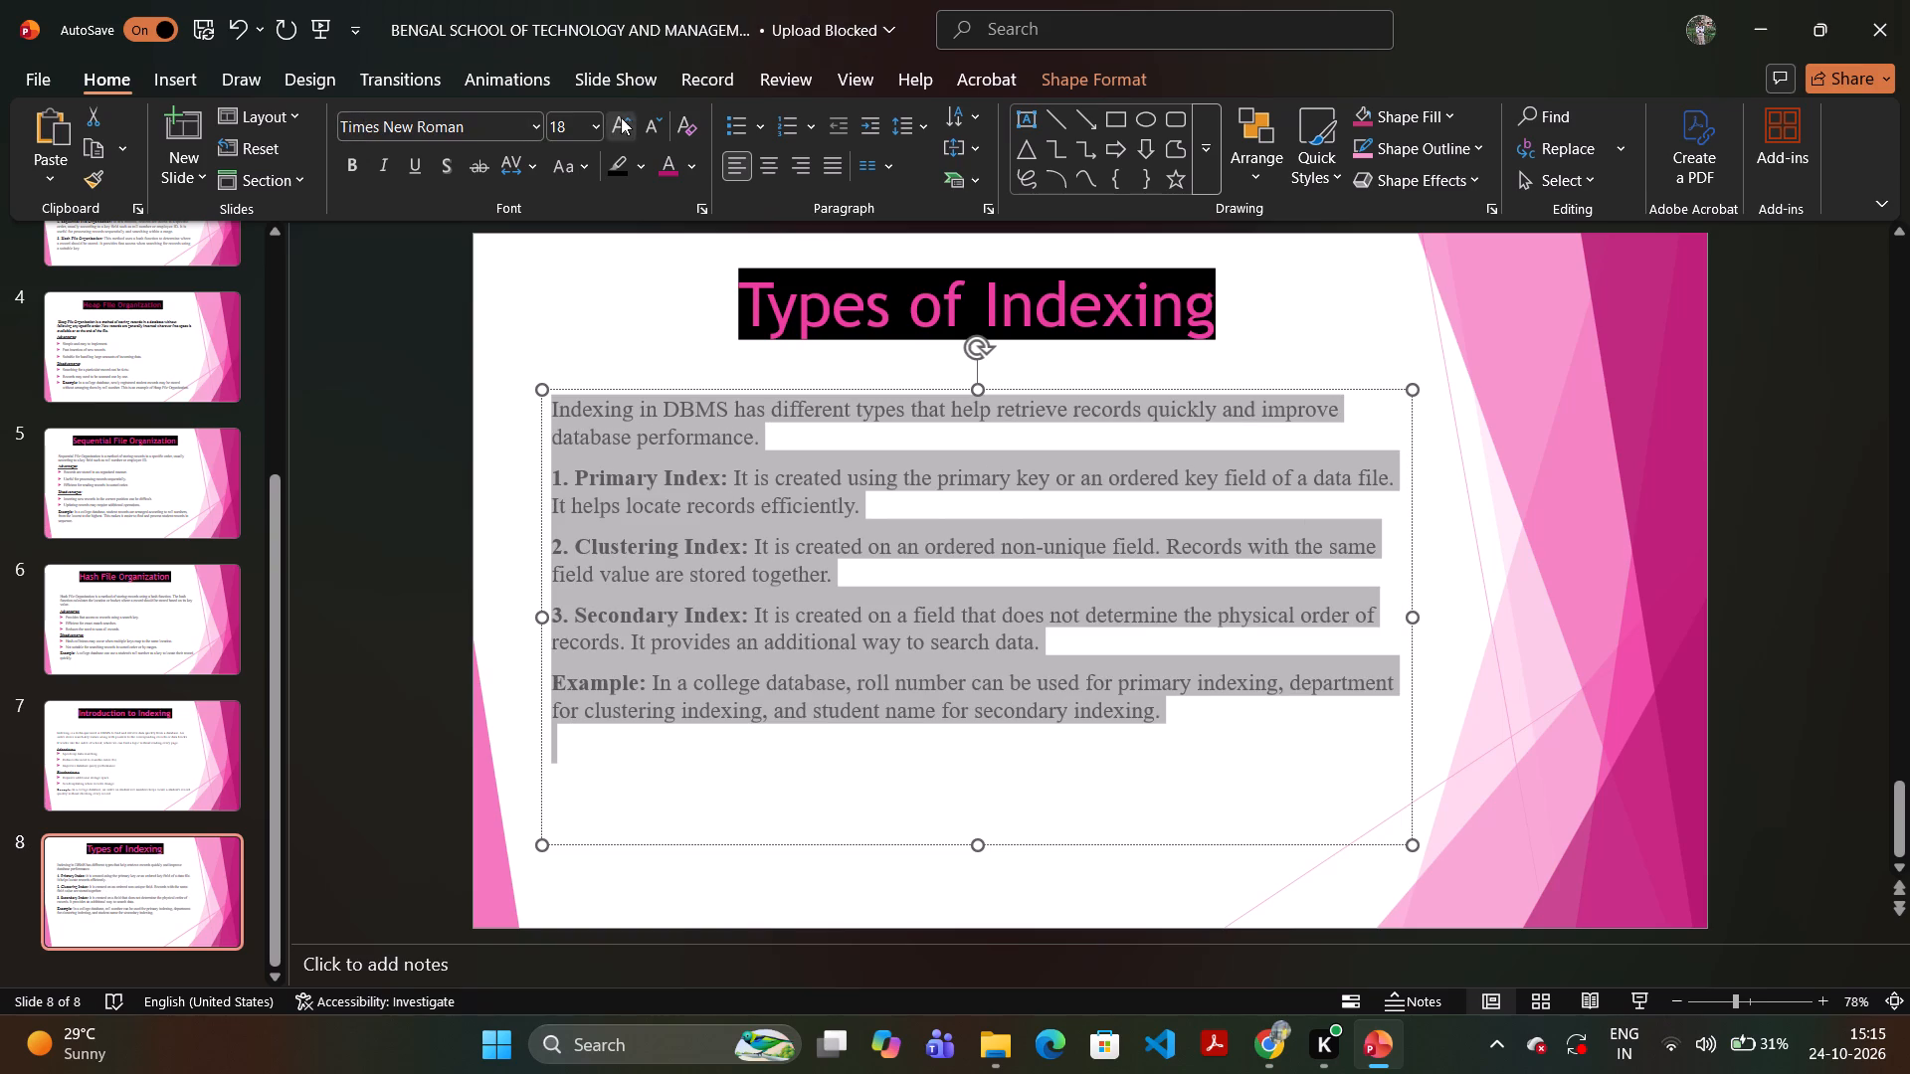
# Increase the size of all of slide 8's body text to 20 pt.
pyautogui.click(621, 110)
pyautogui.click(620, 122)
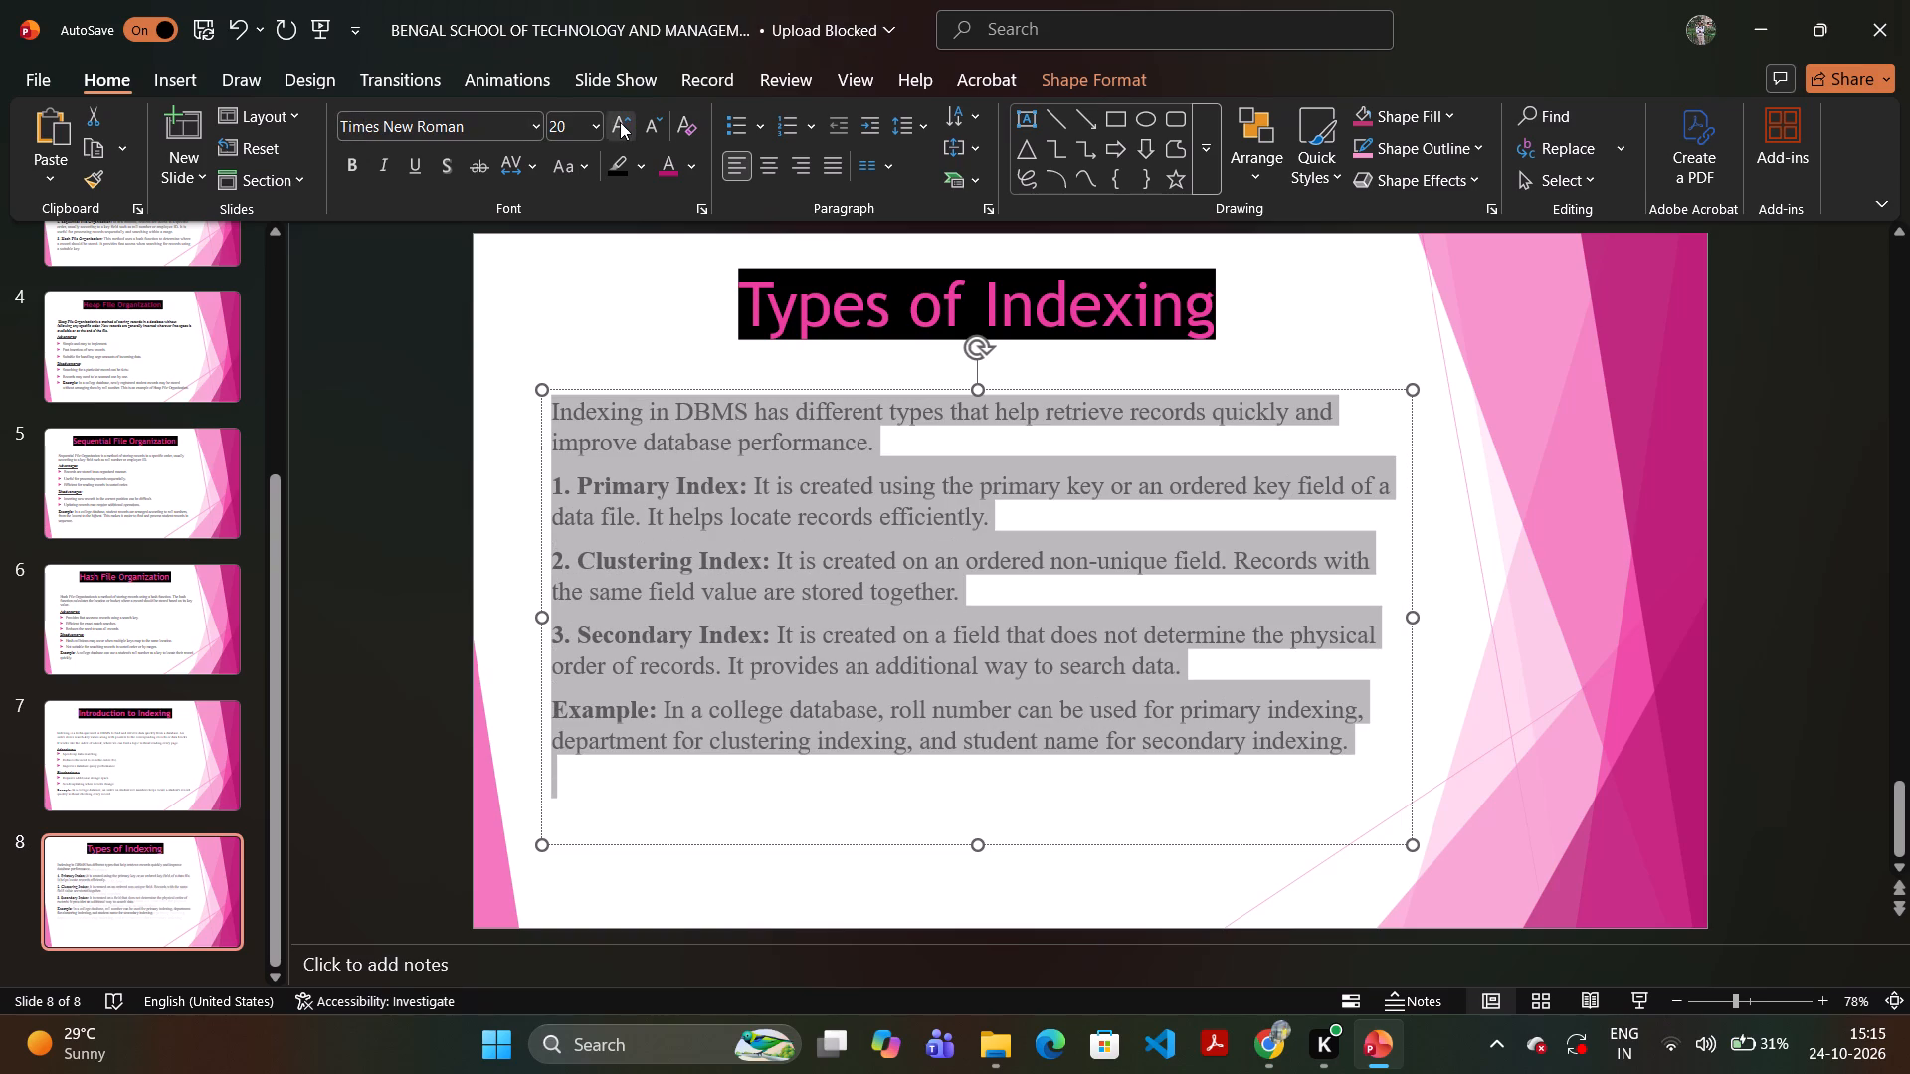
pyautogui.click(620, 122)
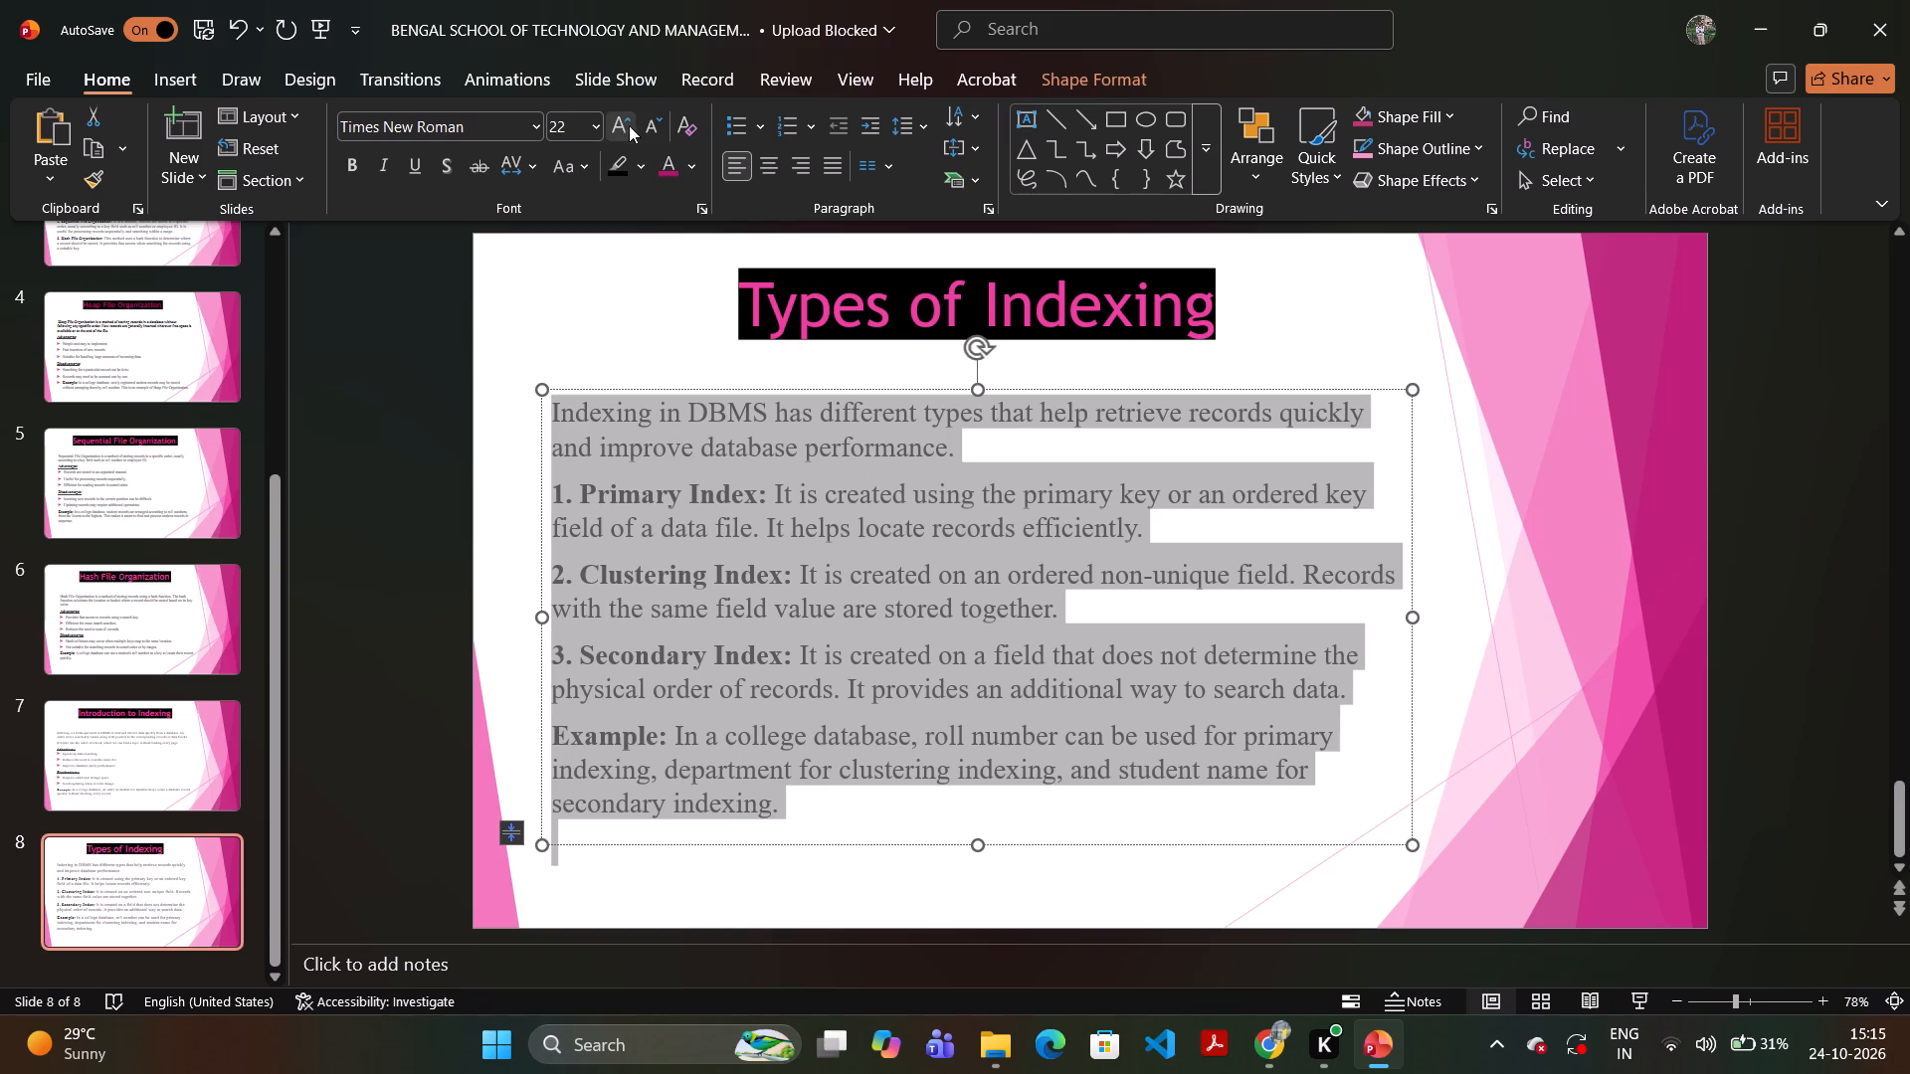
pyautogui.click(648, 125)
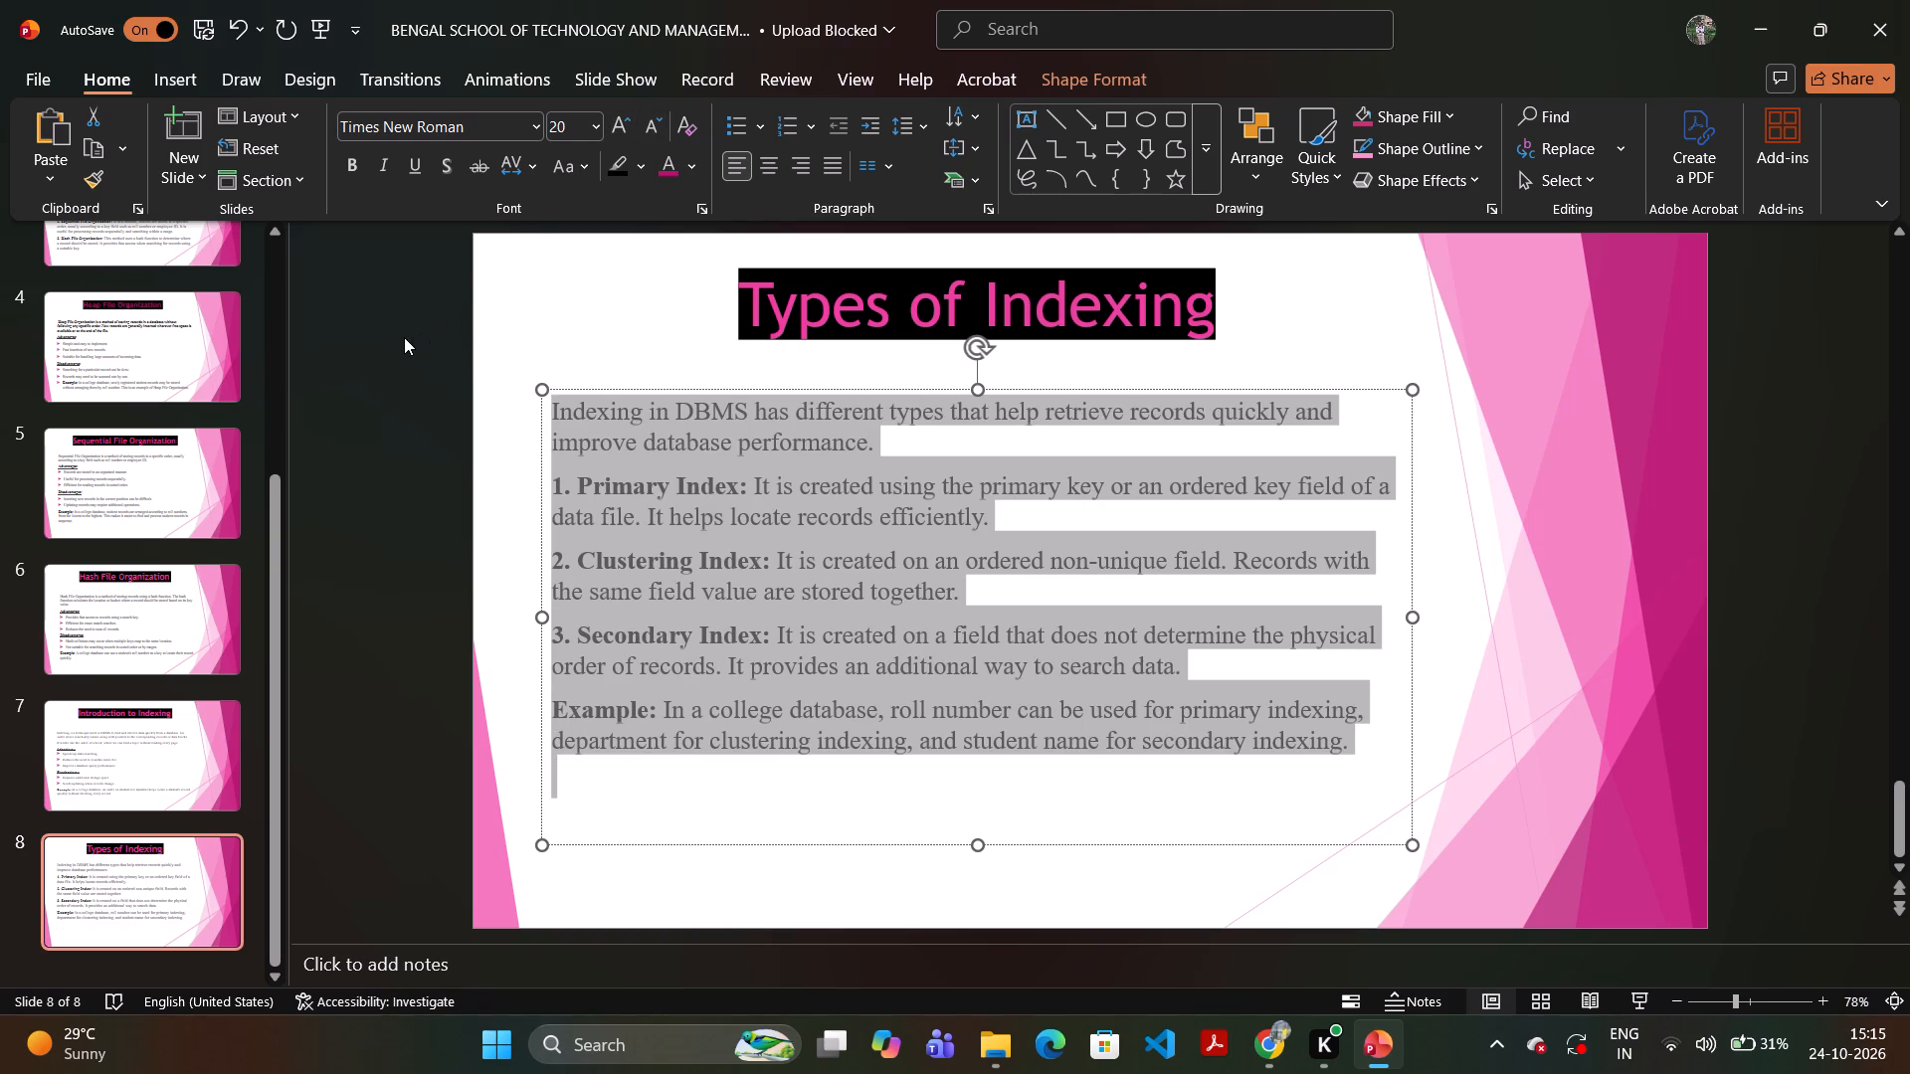
pyautogui.click(404, 337)
# Move slide 8's body placeholder slightly down and to the right, away from the title.
pyautogui.click(687, 501)
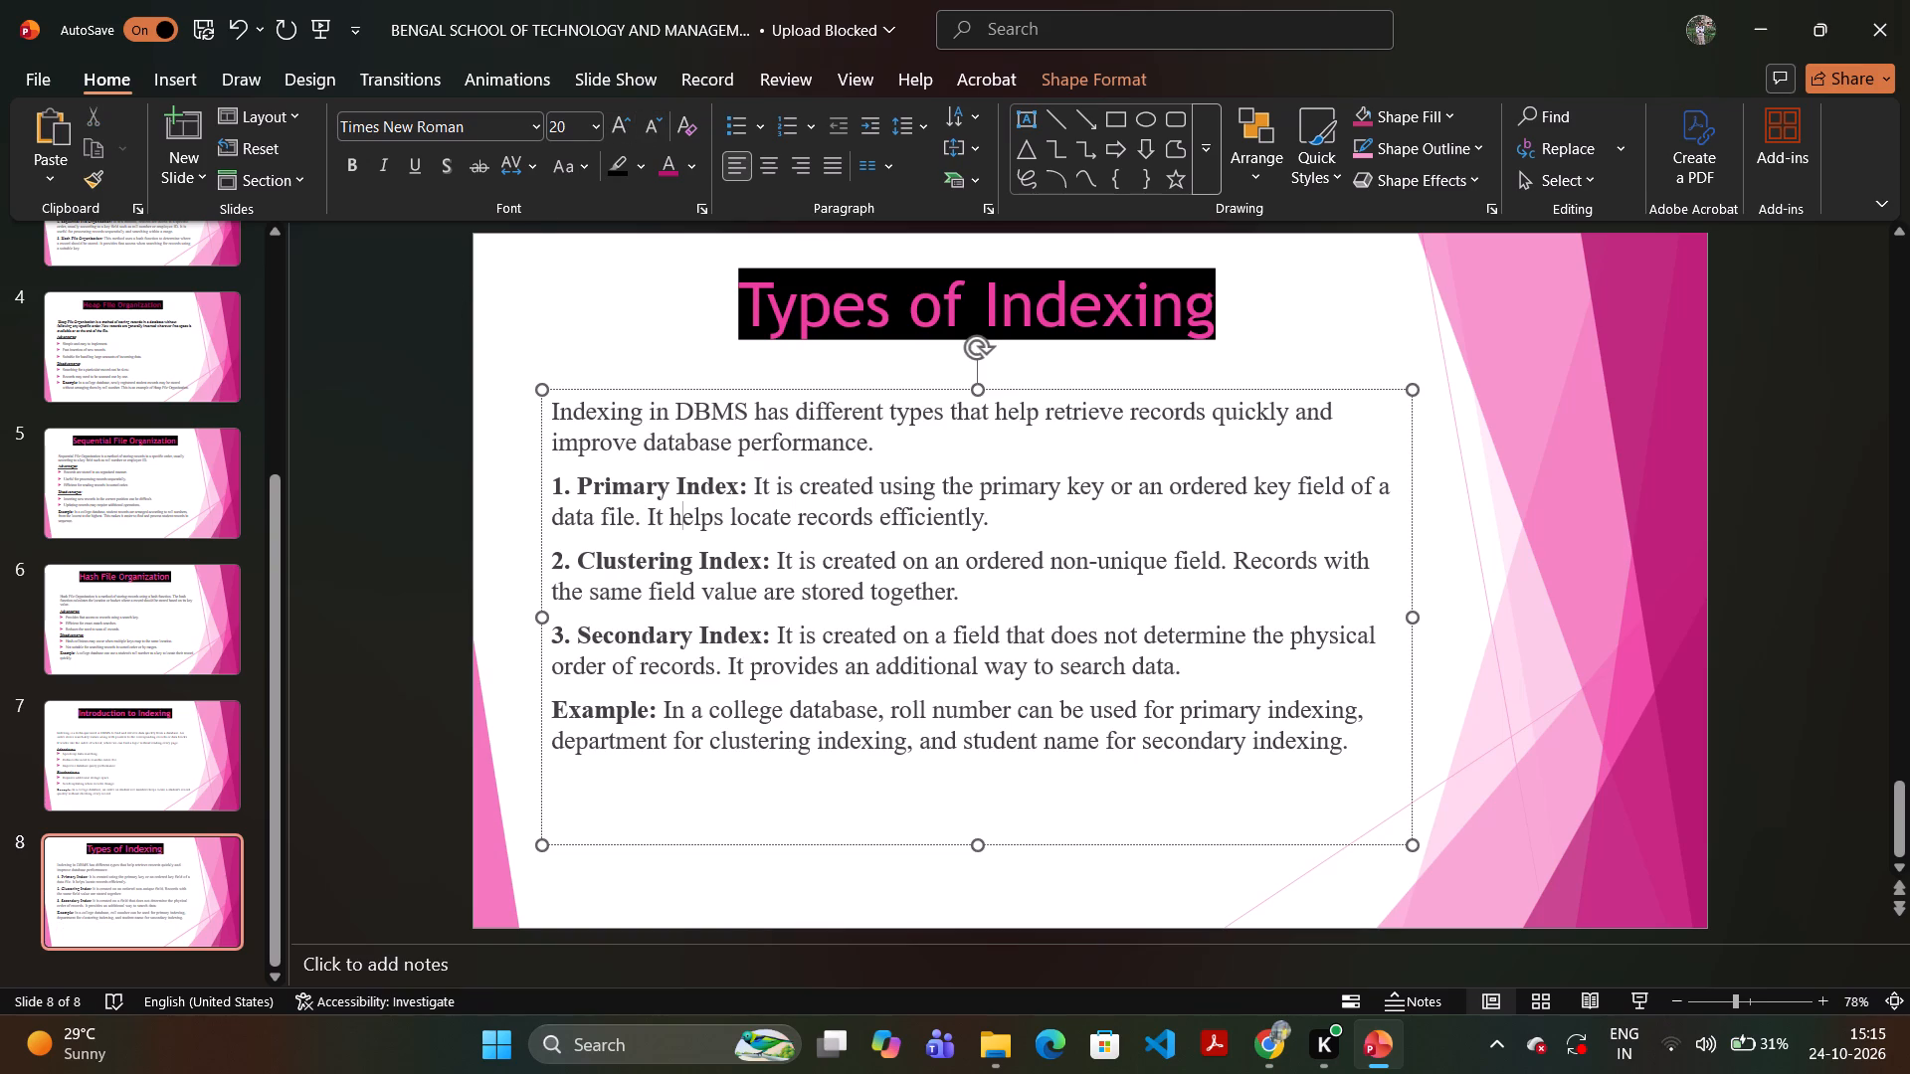
pyautogui.moveTo(730, 387); pyautogui.dragTo(737, 409)
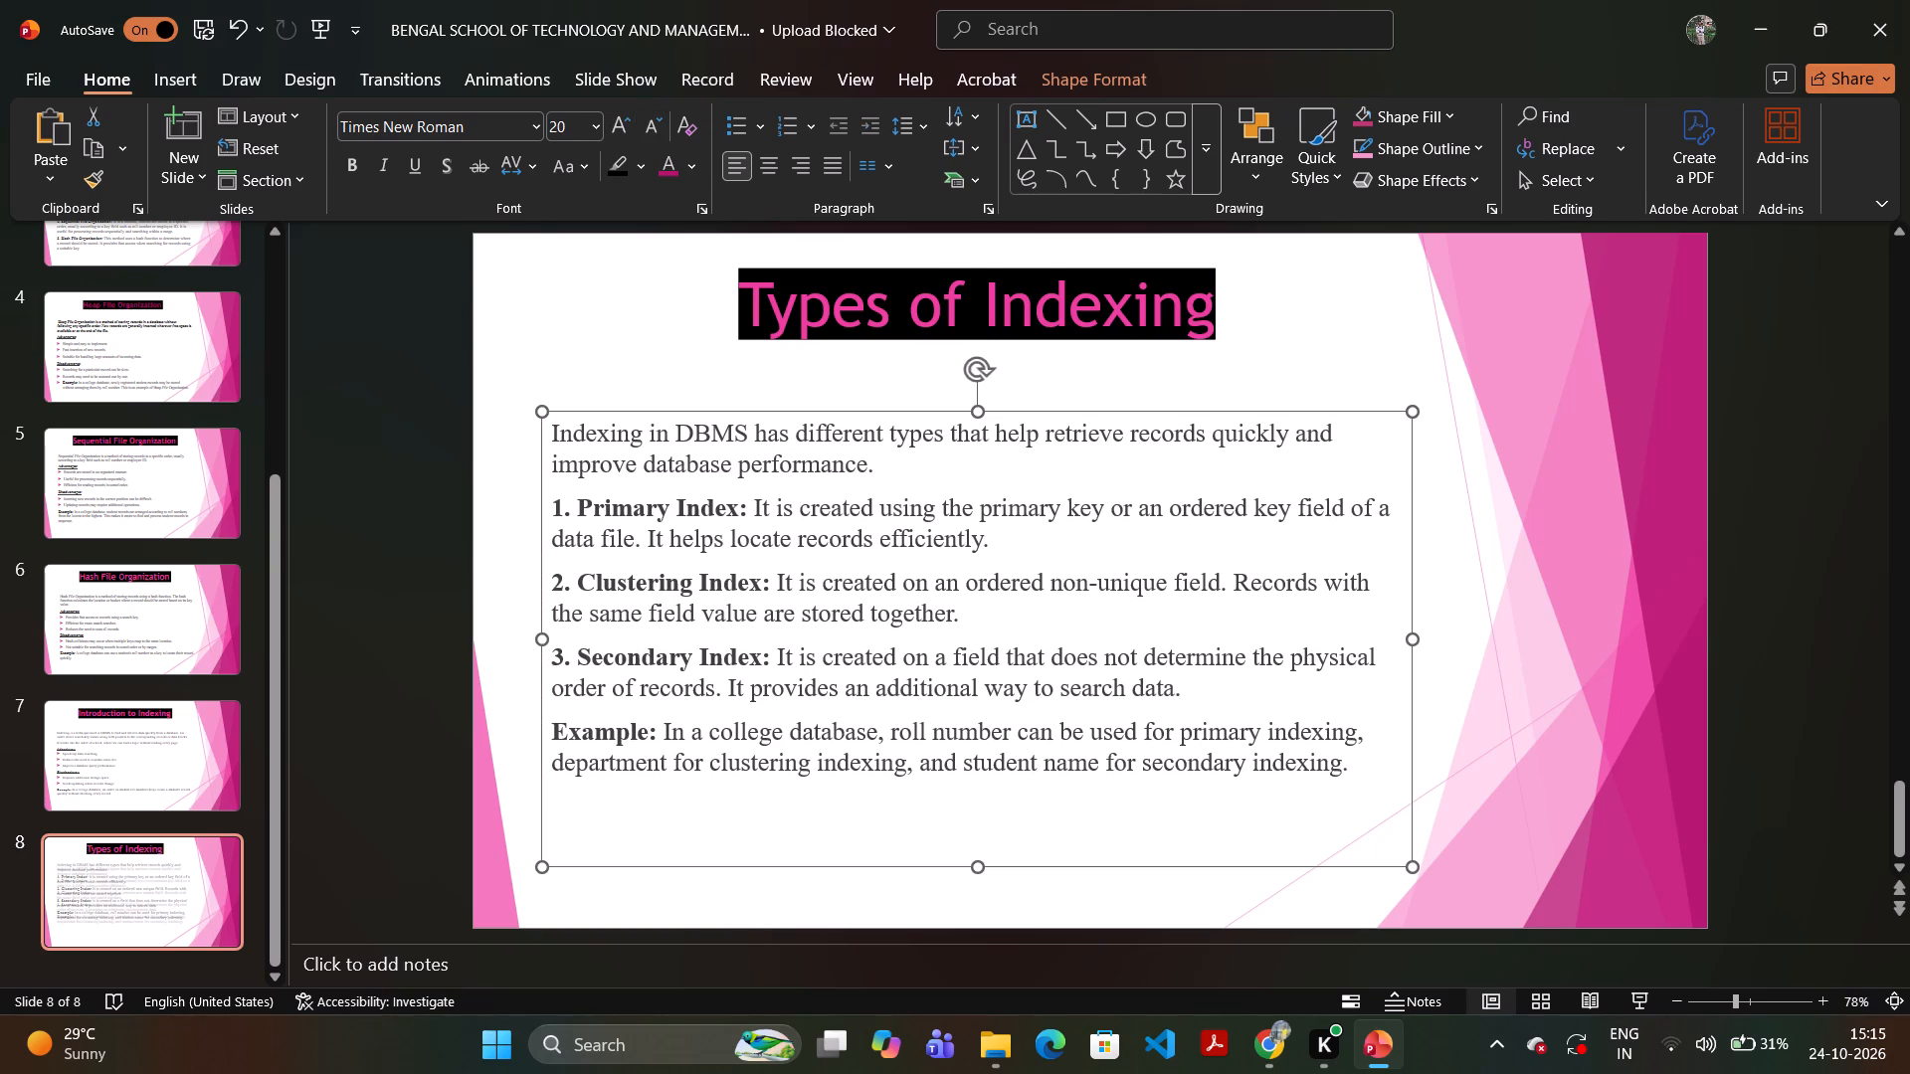
pyautogui.moveTo(880, 410); pyautogui.dragTo(904, 408)
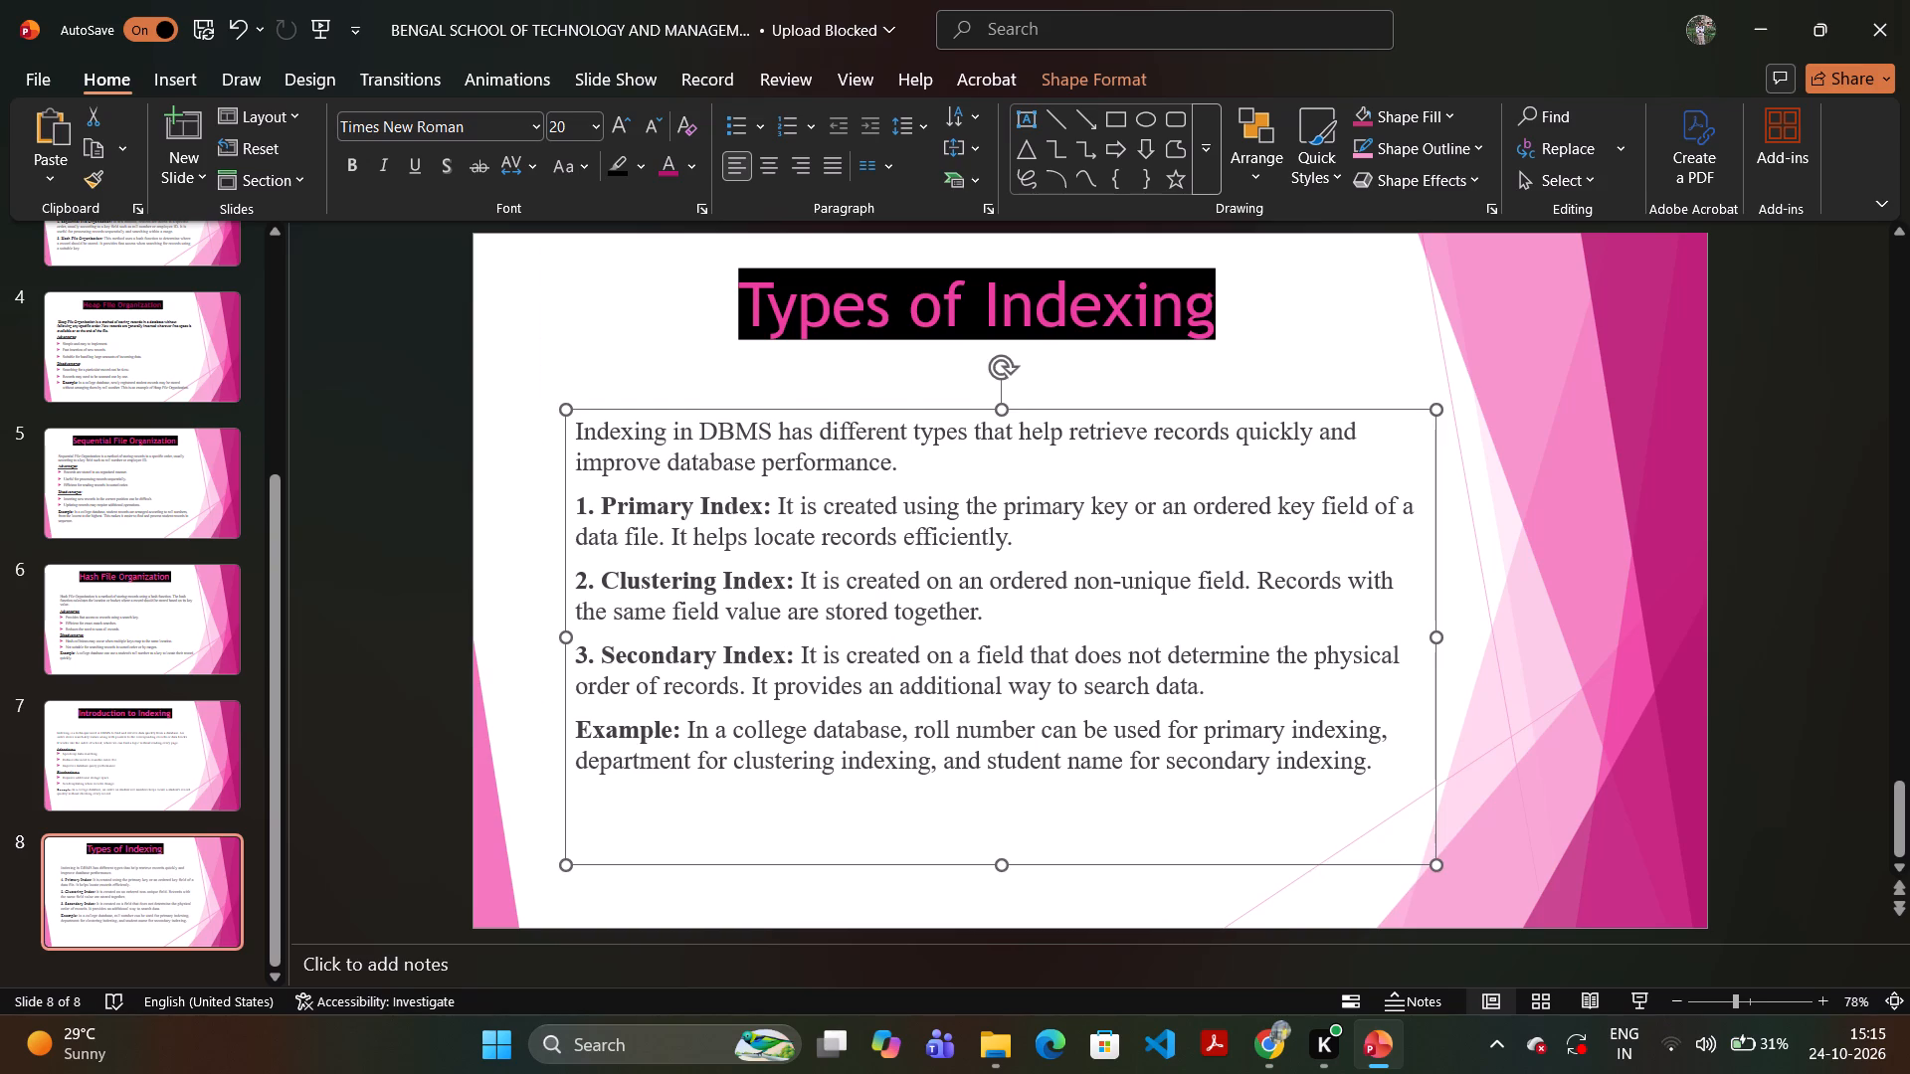
pyautogui.click(573, 358)
pyautogui.click(482, 426)
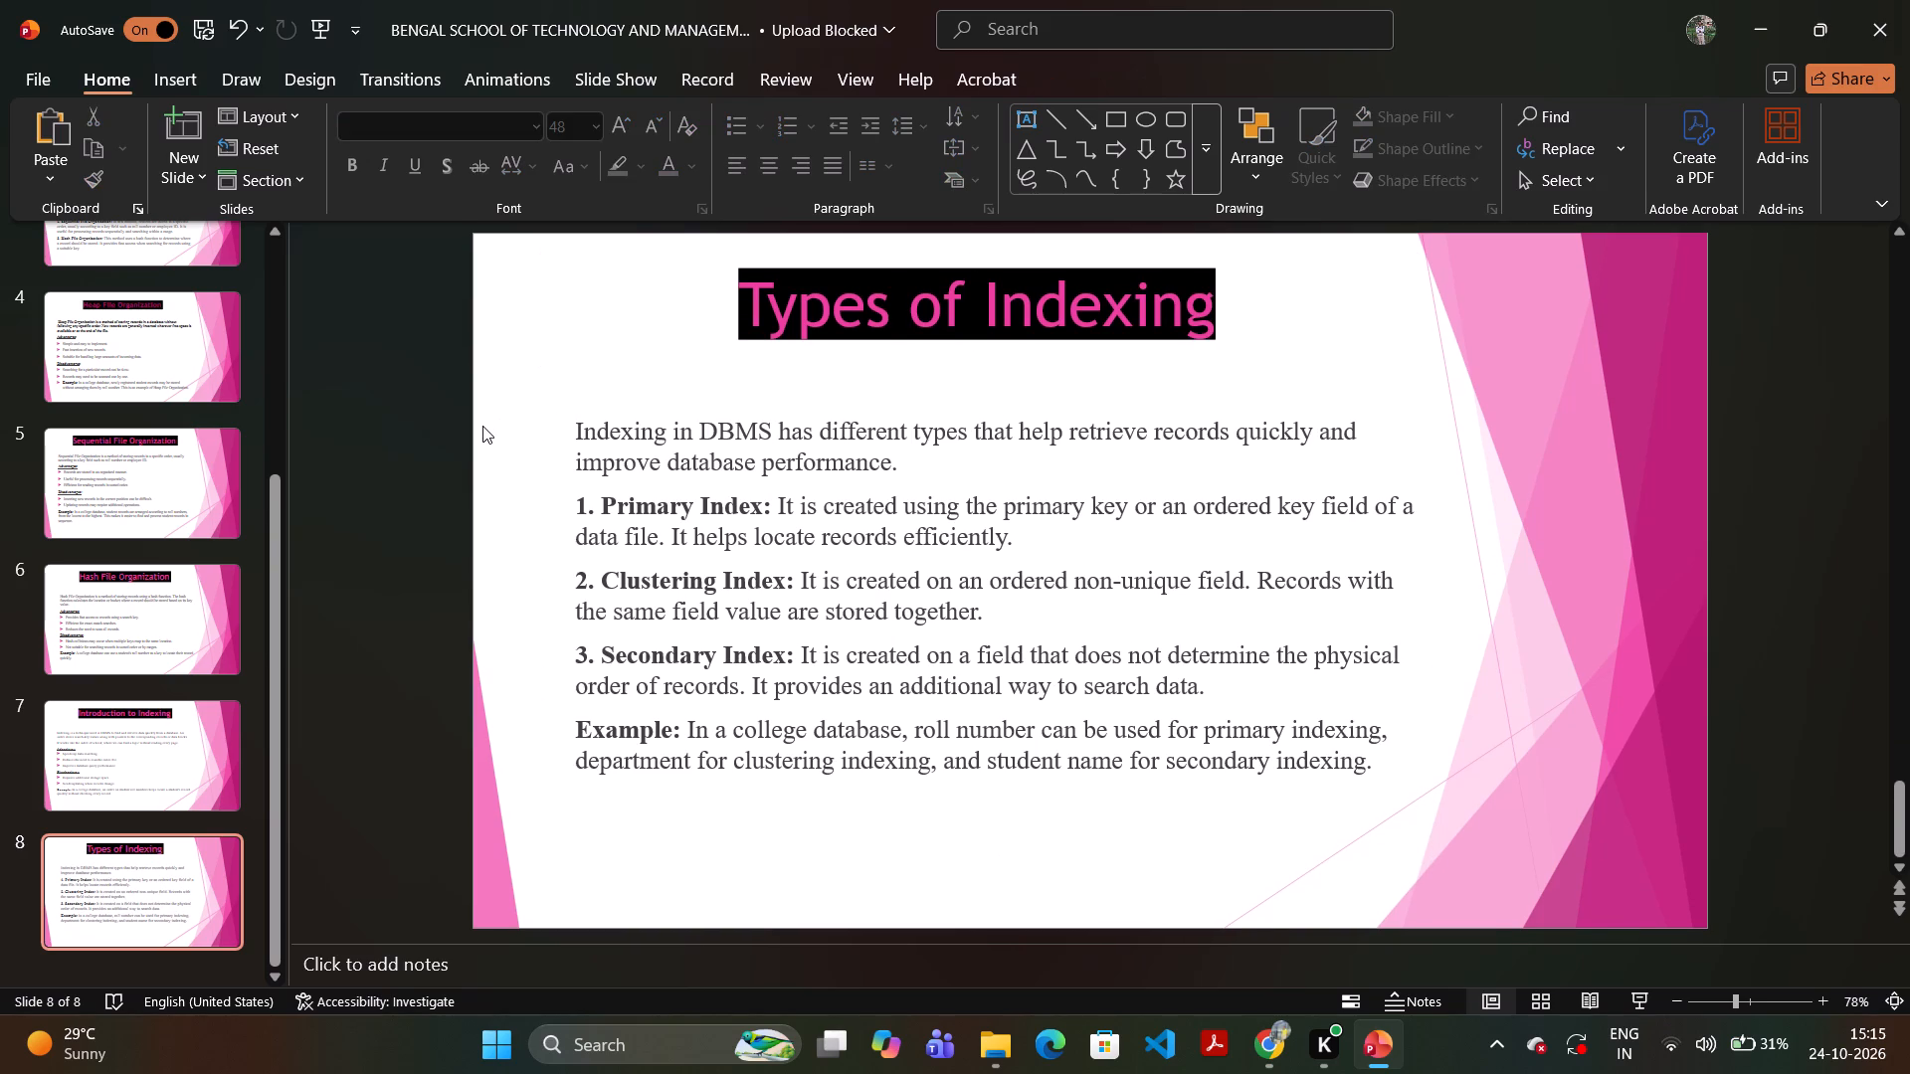
# Nudge slide 8's title placeholder "Types of Indexing" slightly down and to the left.
pyautogui.click(855, 301)
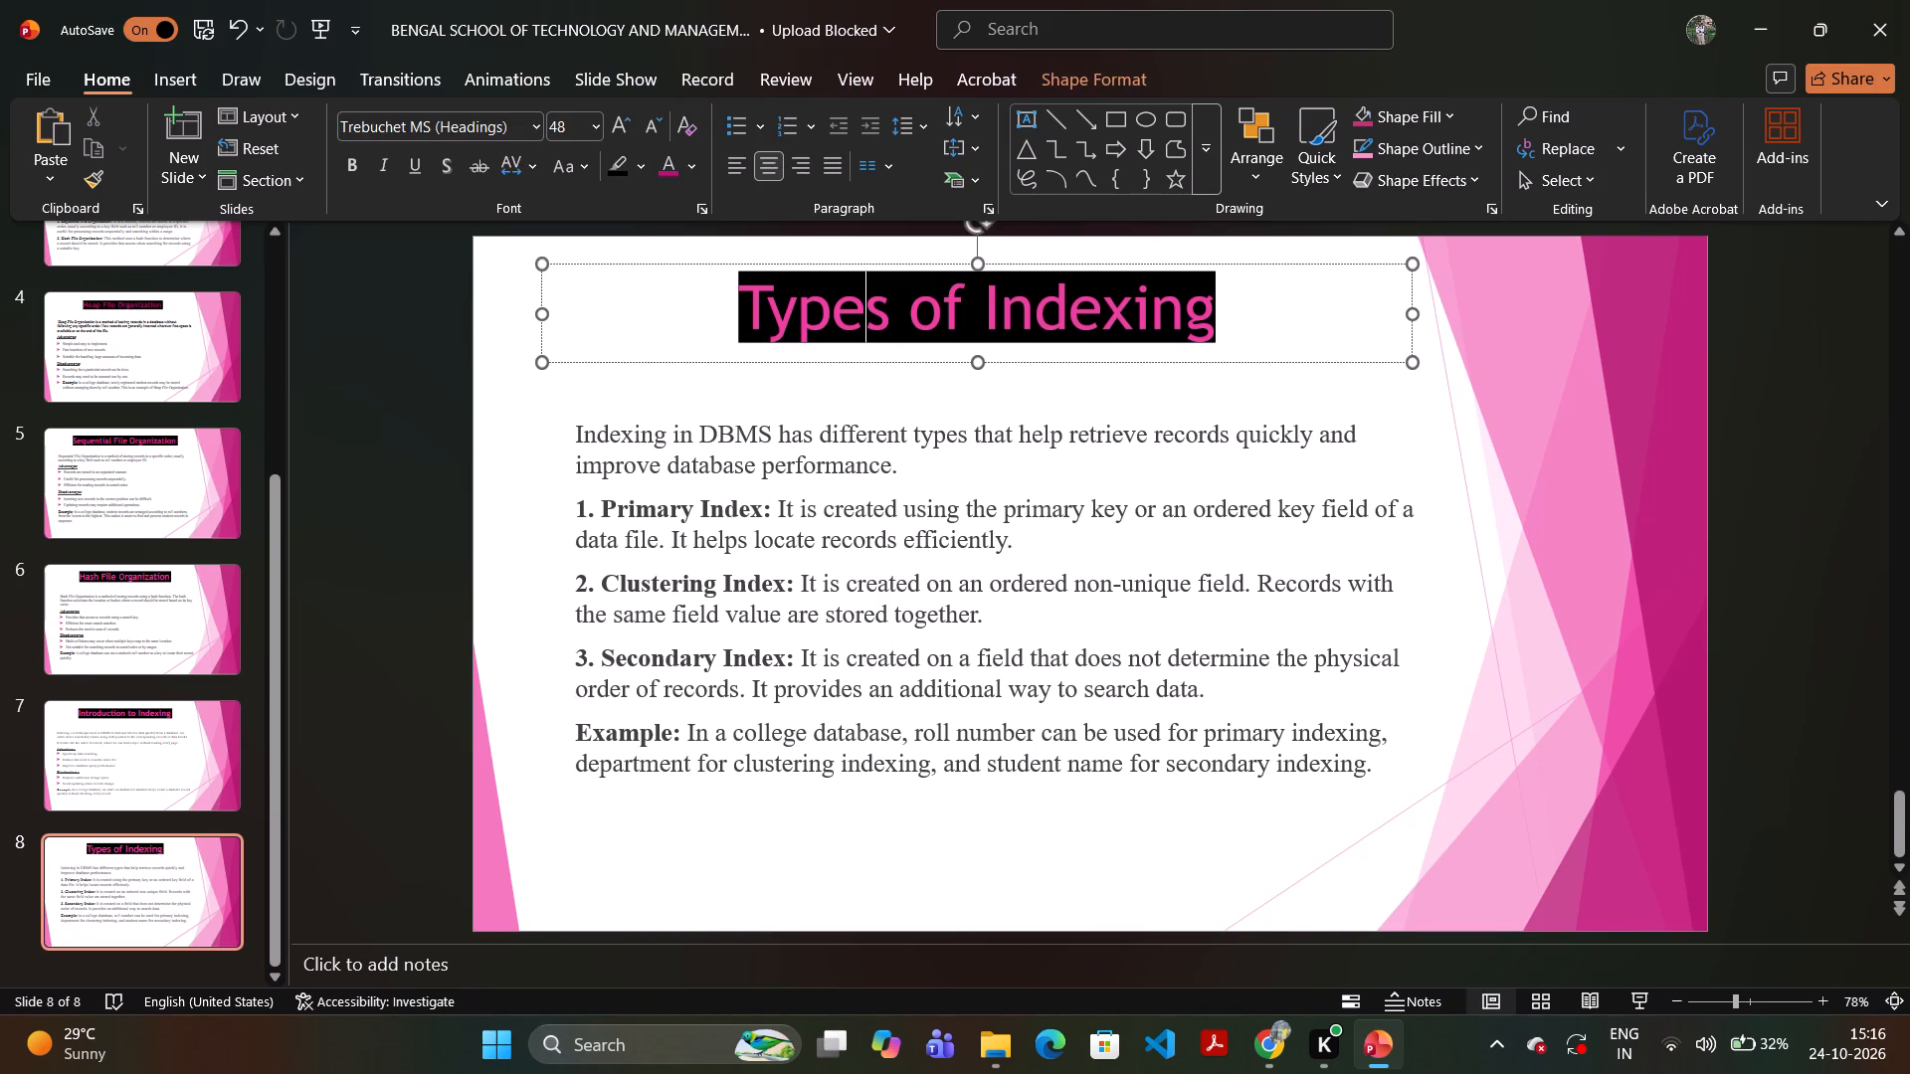
pyautogui.click(820, 262)
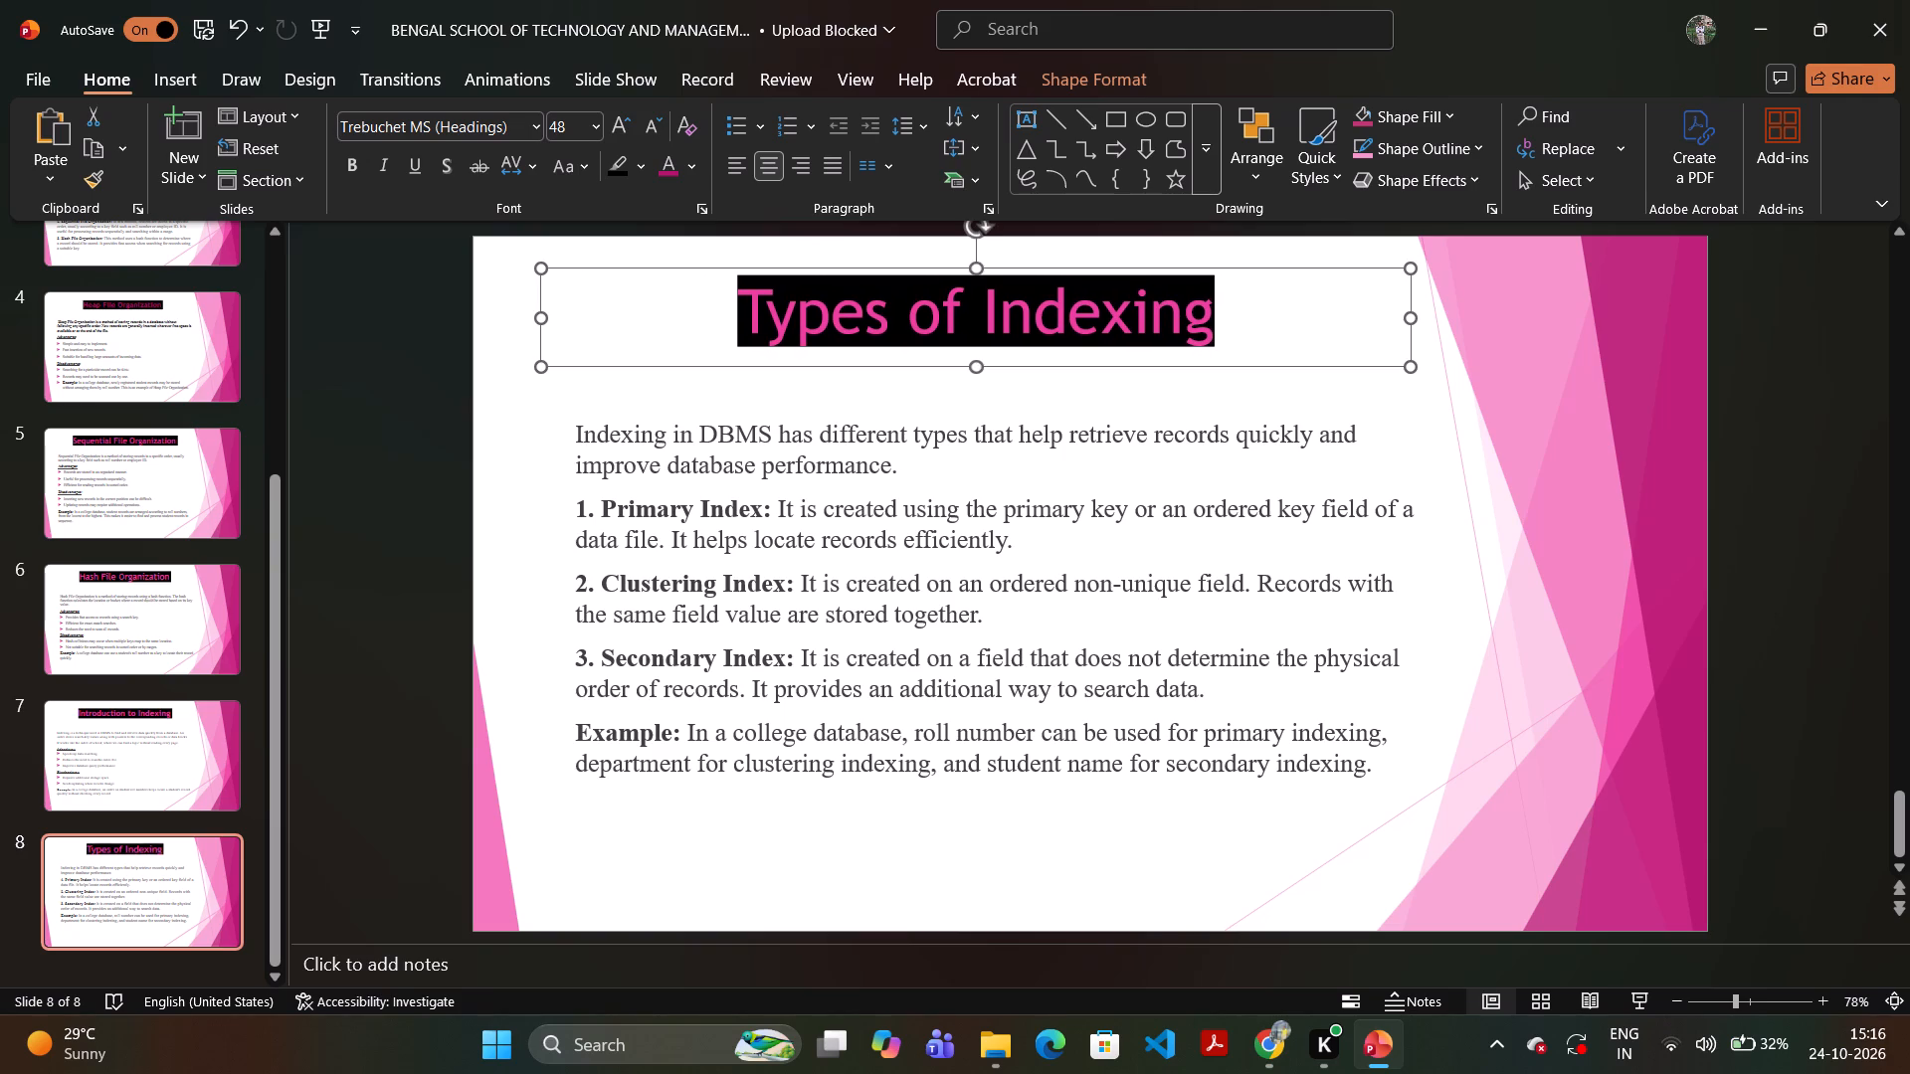
pyautogui.click(521, 450)
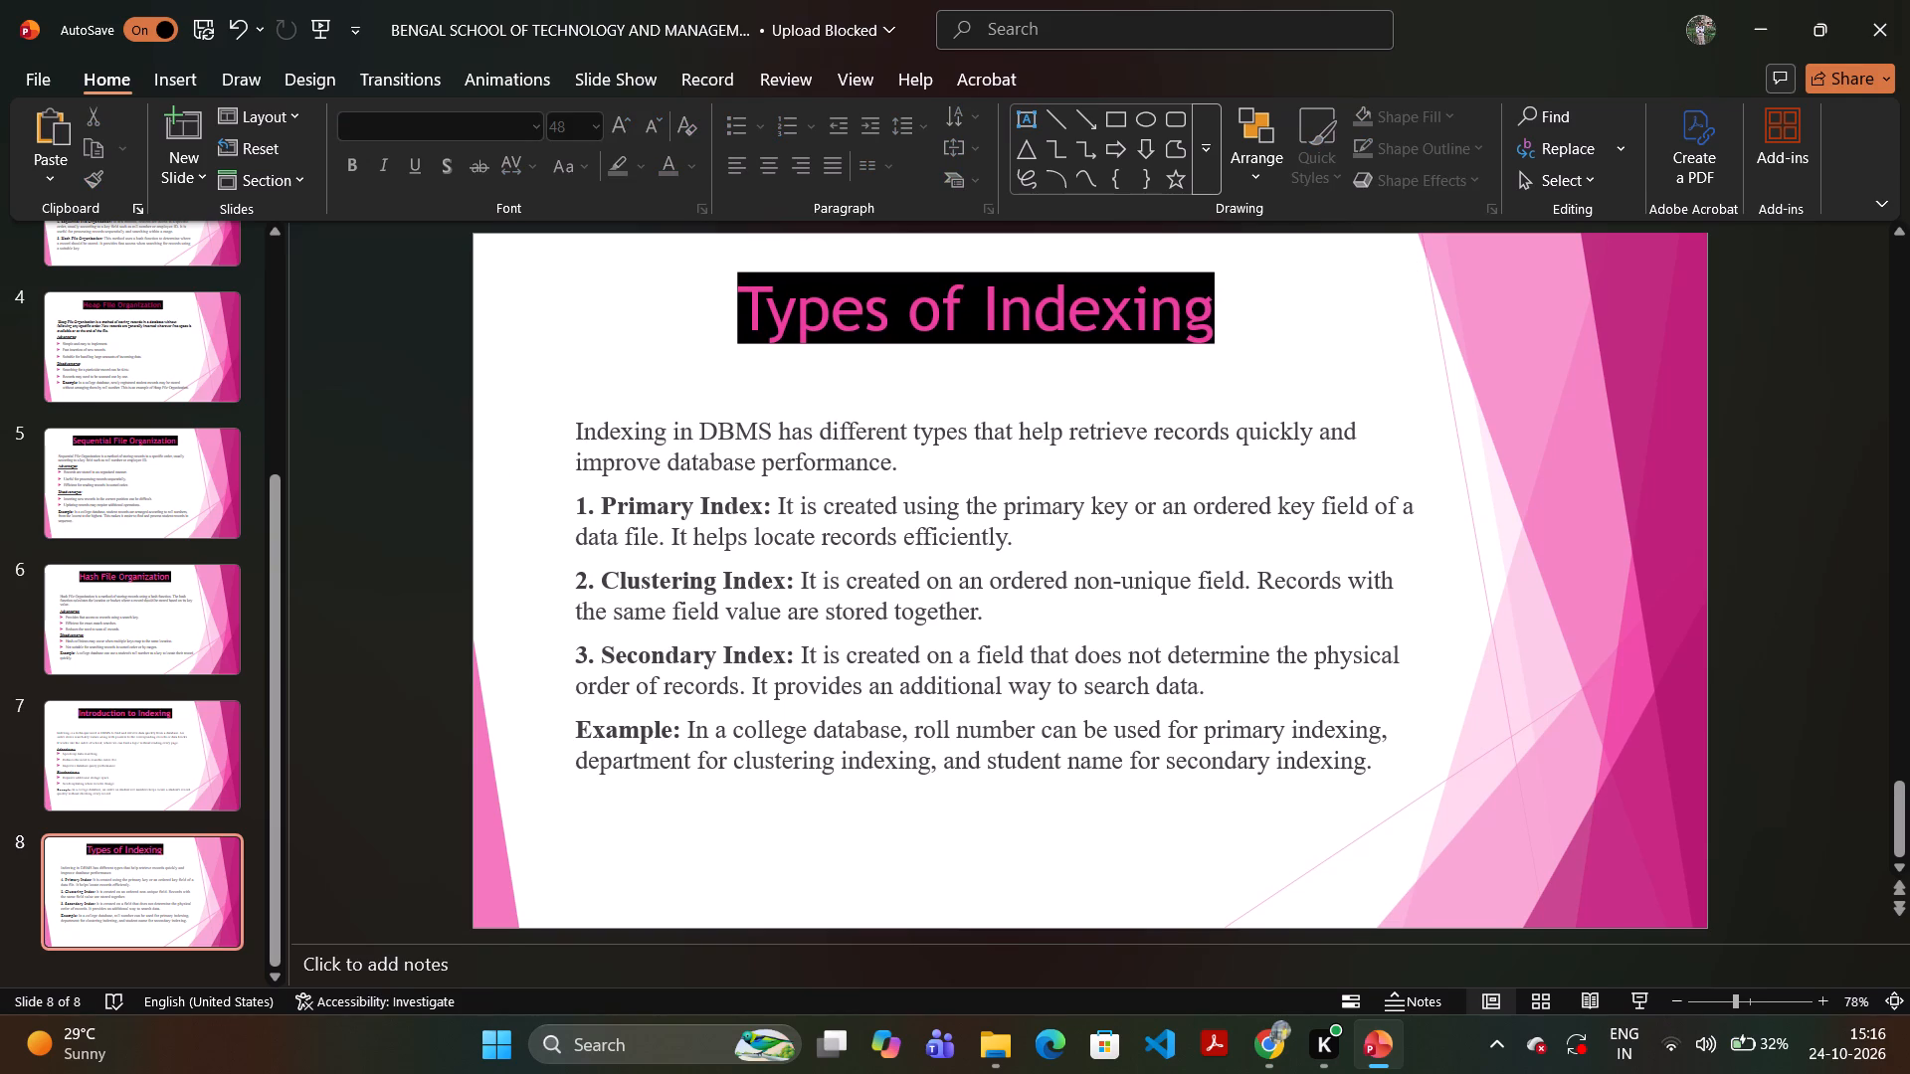
pyautogui.click(826, 347)
pyautogui.click(826, 347)
pyautogui.click(807, 299)
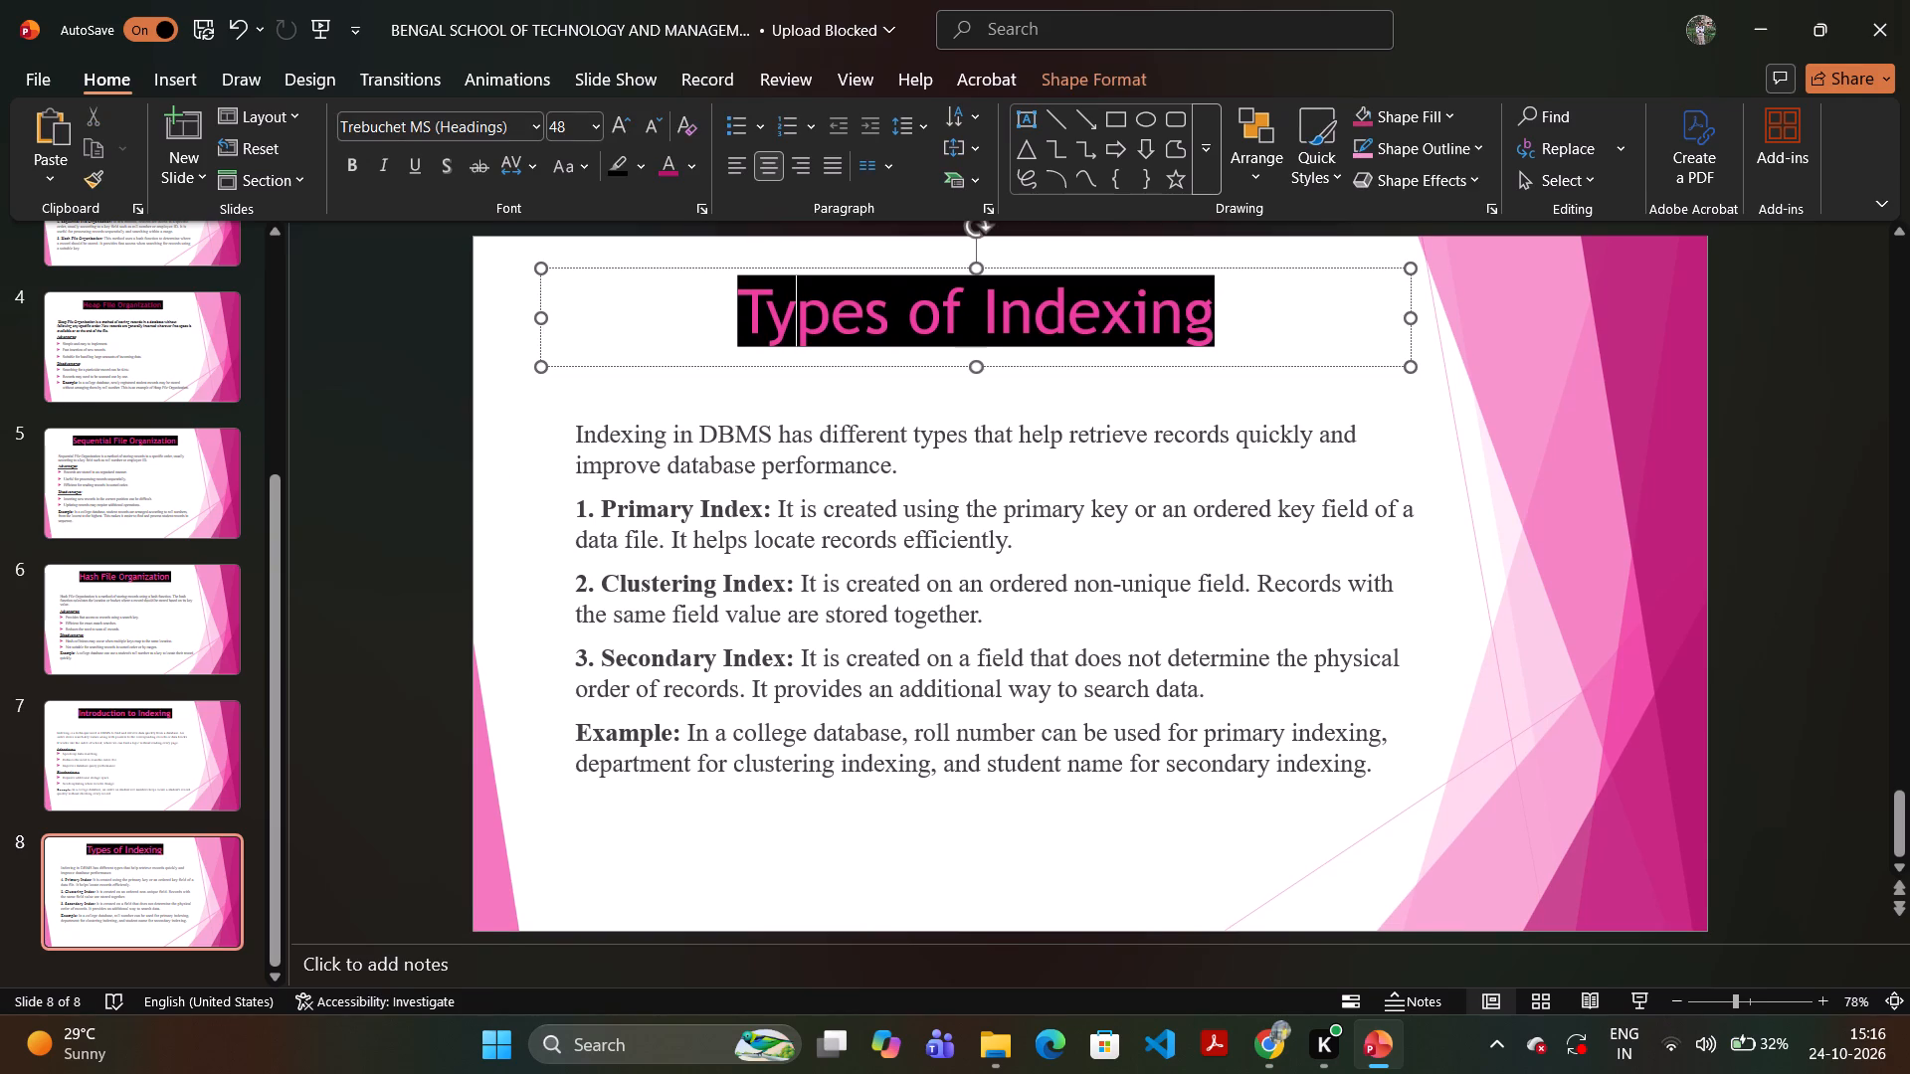
pyautogui.click(781, 266)
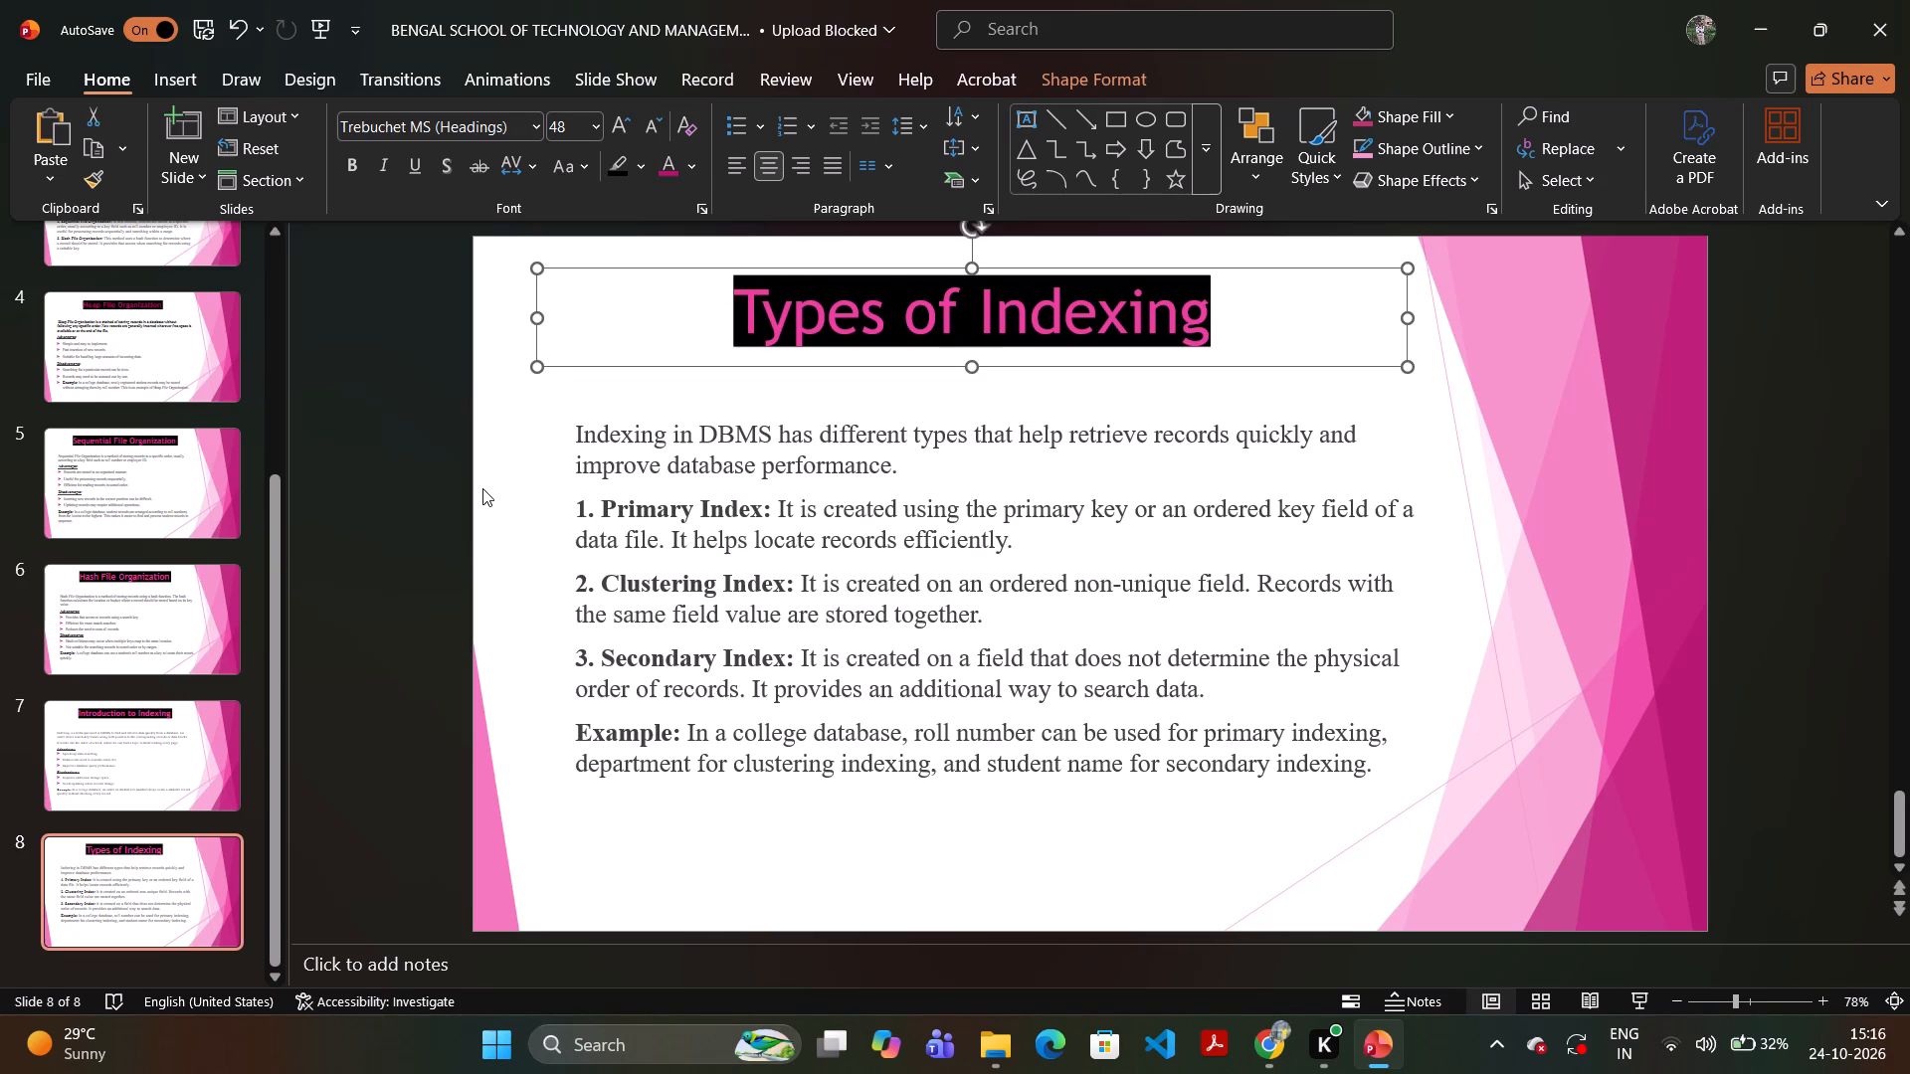
pyautogui.click(512, 461)
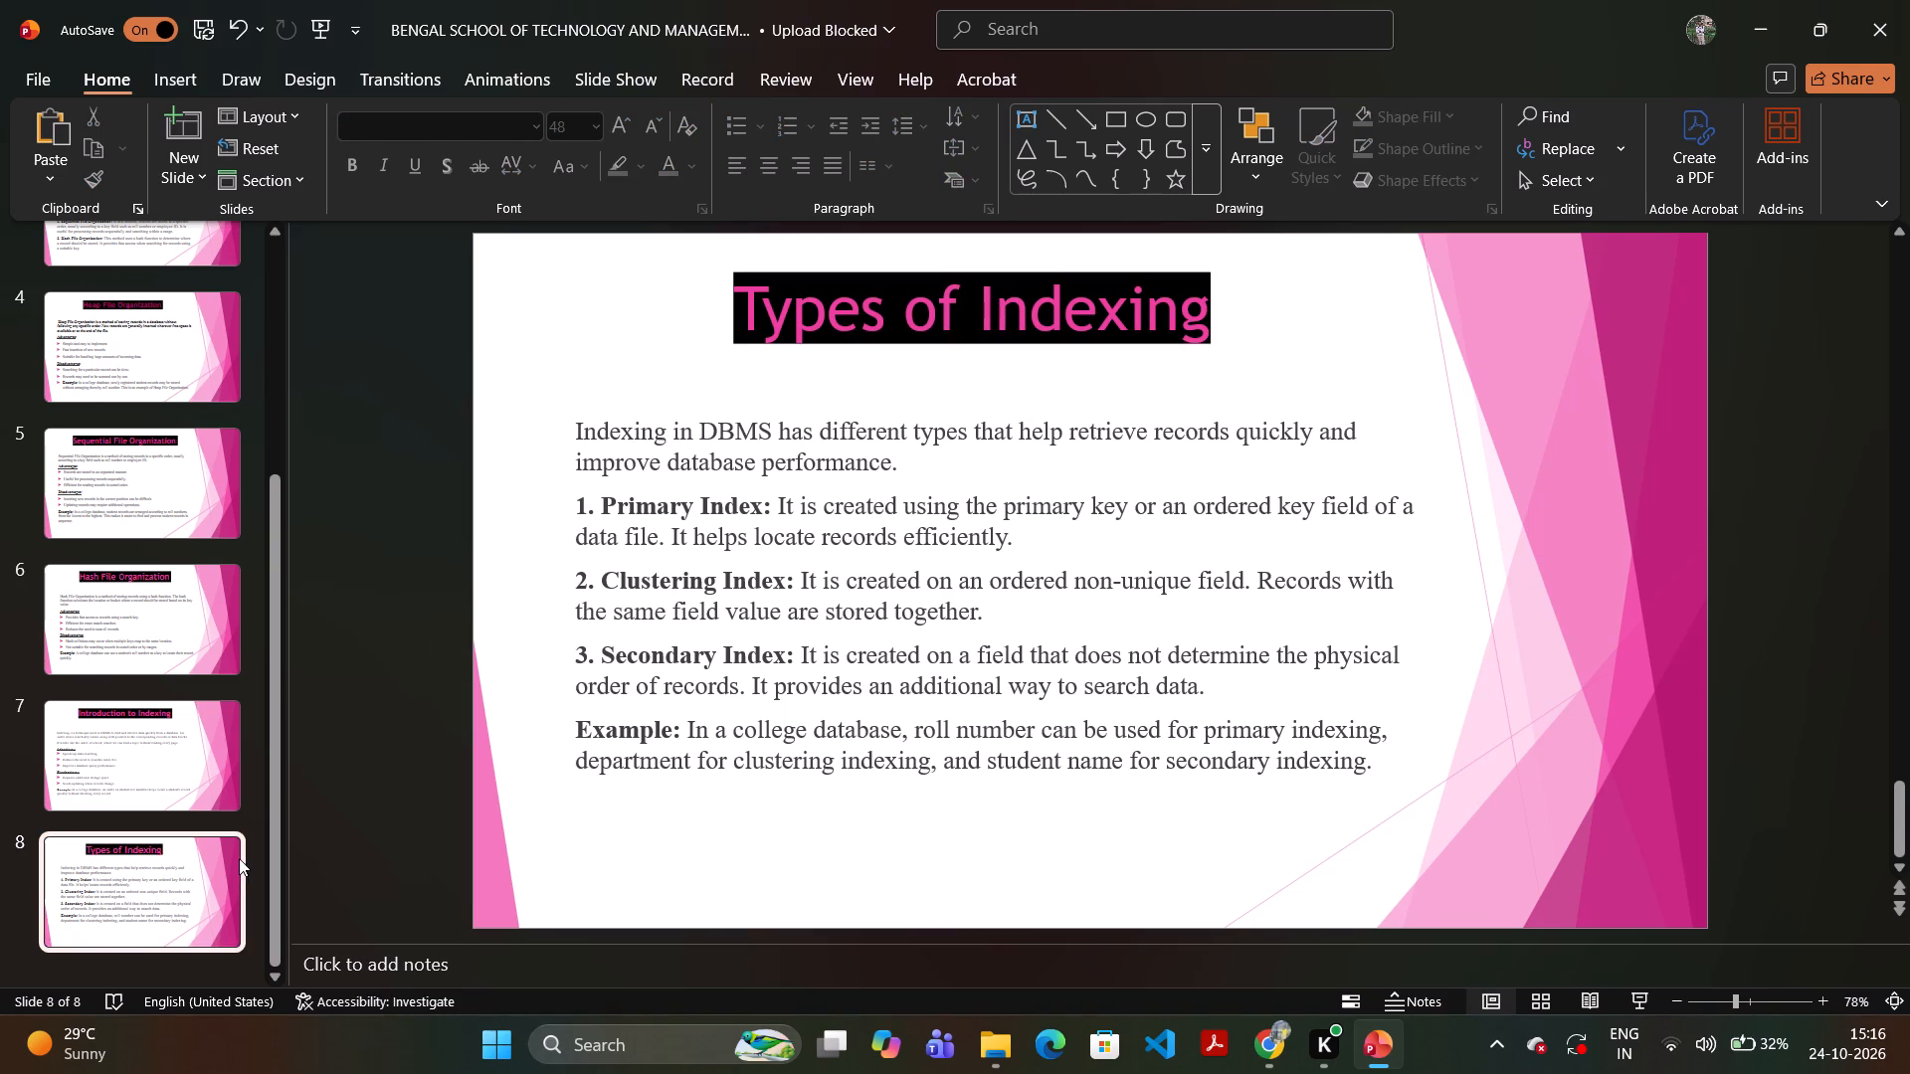
pyautogui.rightClick(114, 961)
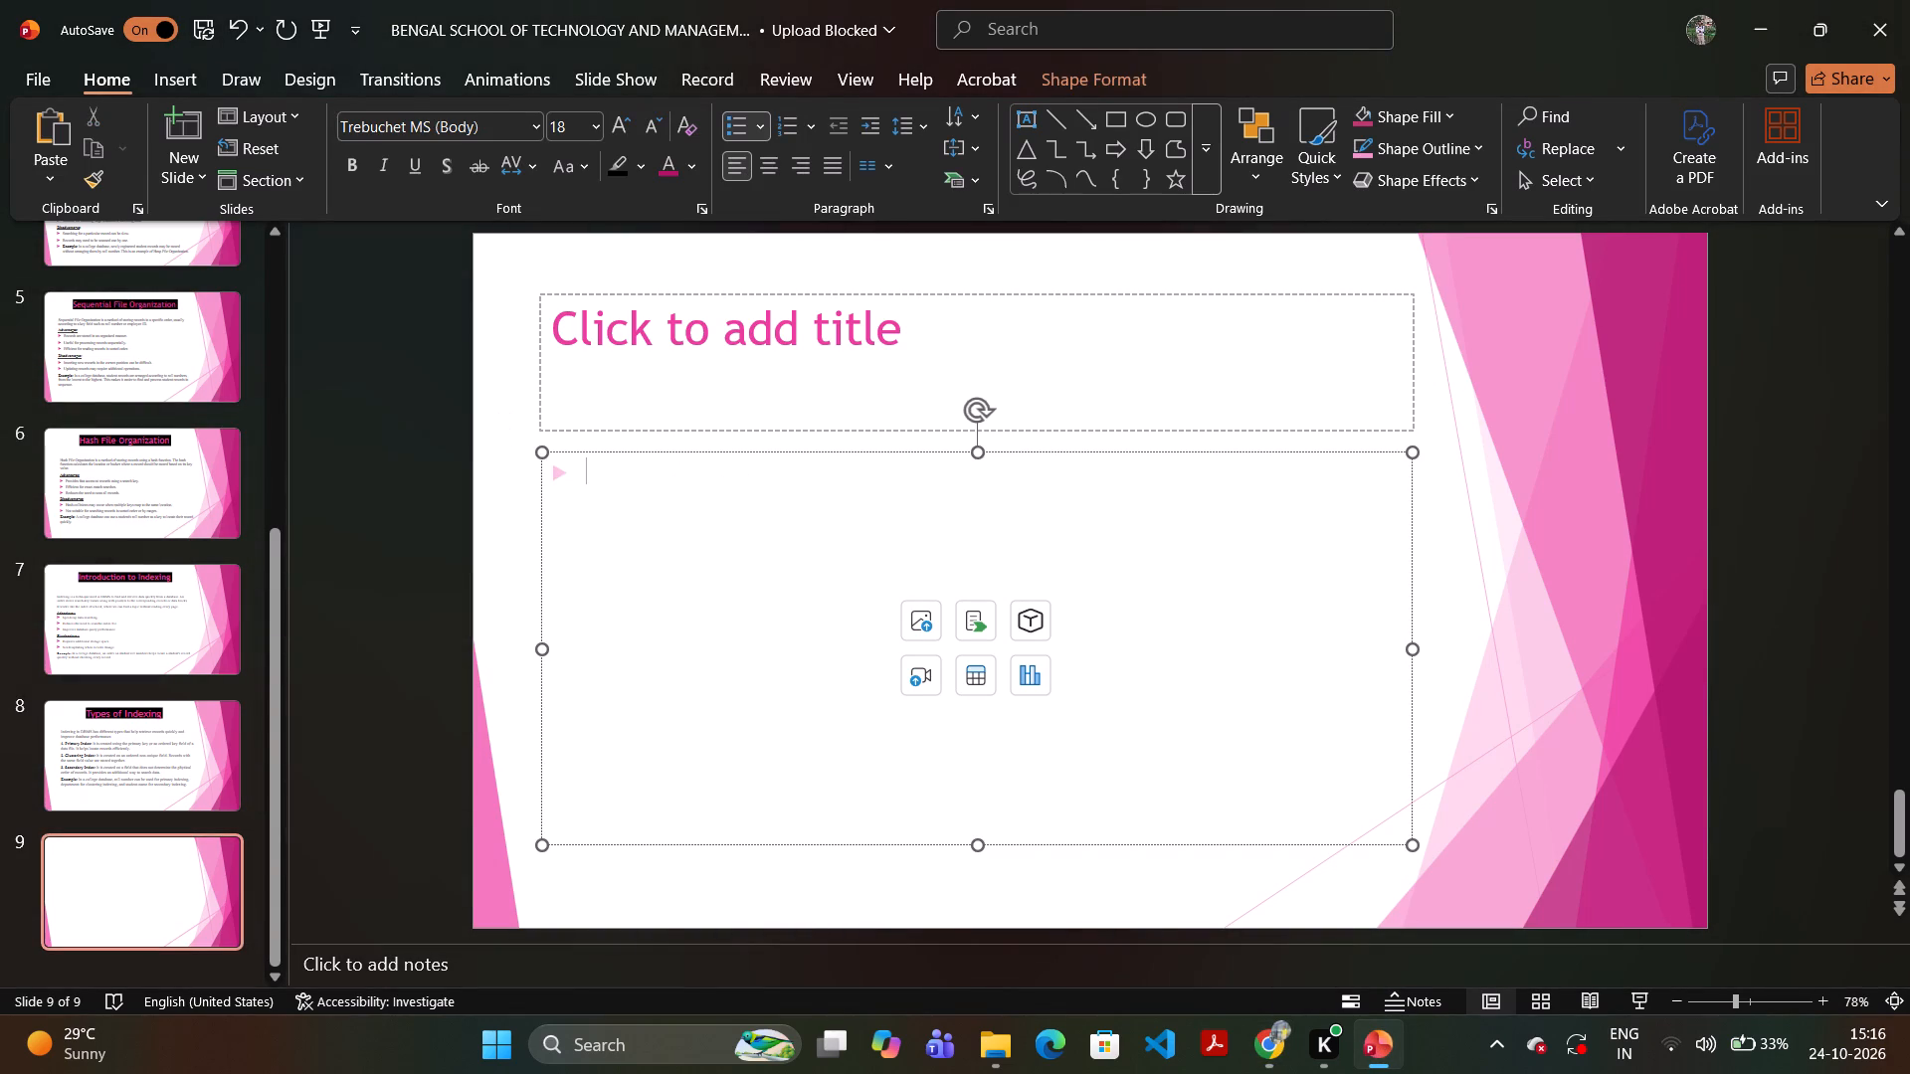
pyautogui.hotkey('ctrl', 'v')
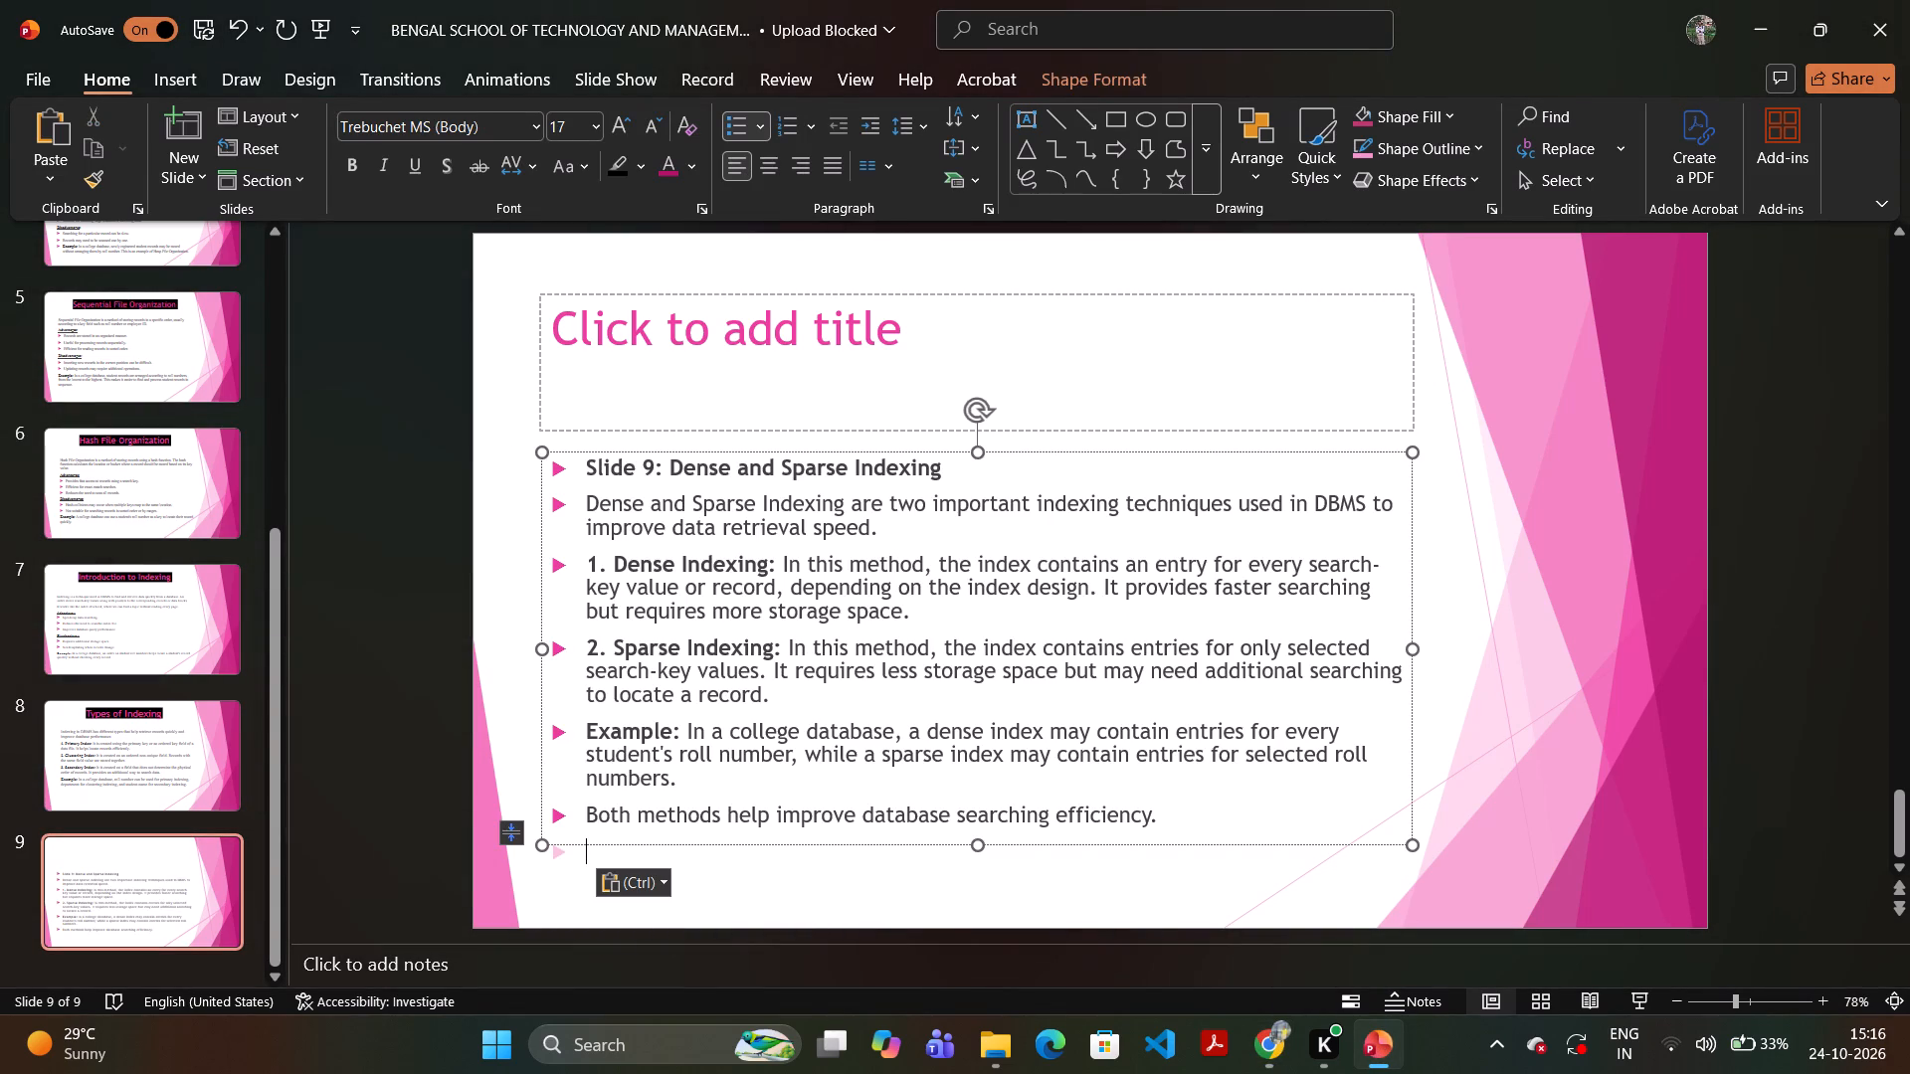
# Copy "Dense and Sparse Indexing" from the body's first line into slide 9's title placeholder and remove its bullet.
pyautogui.moveTo(954, 468); pyautogui.dragTo(682, 476)
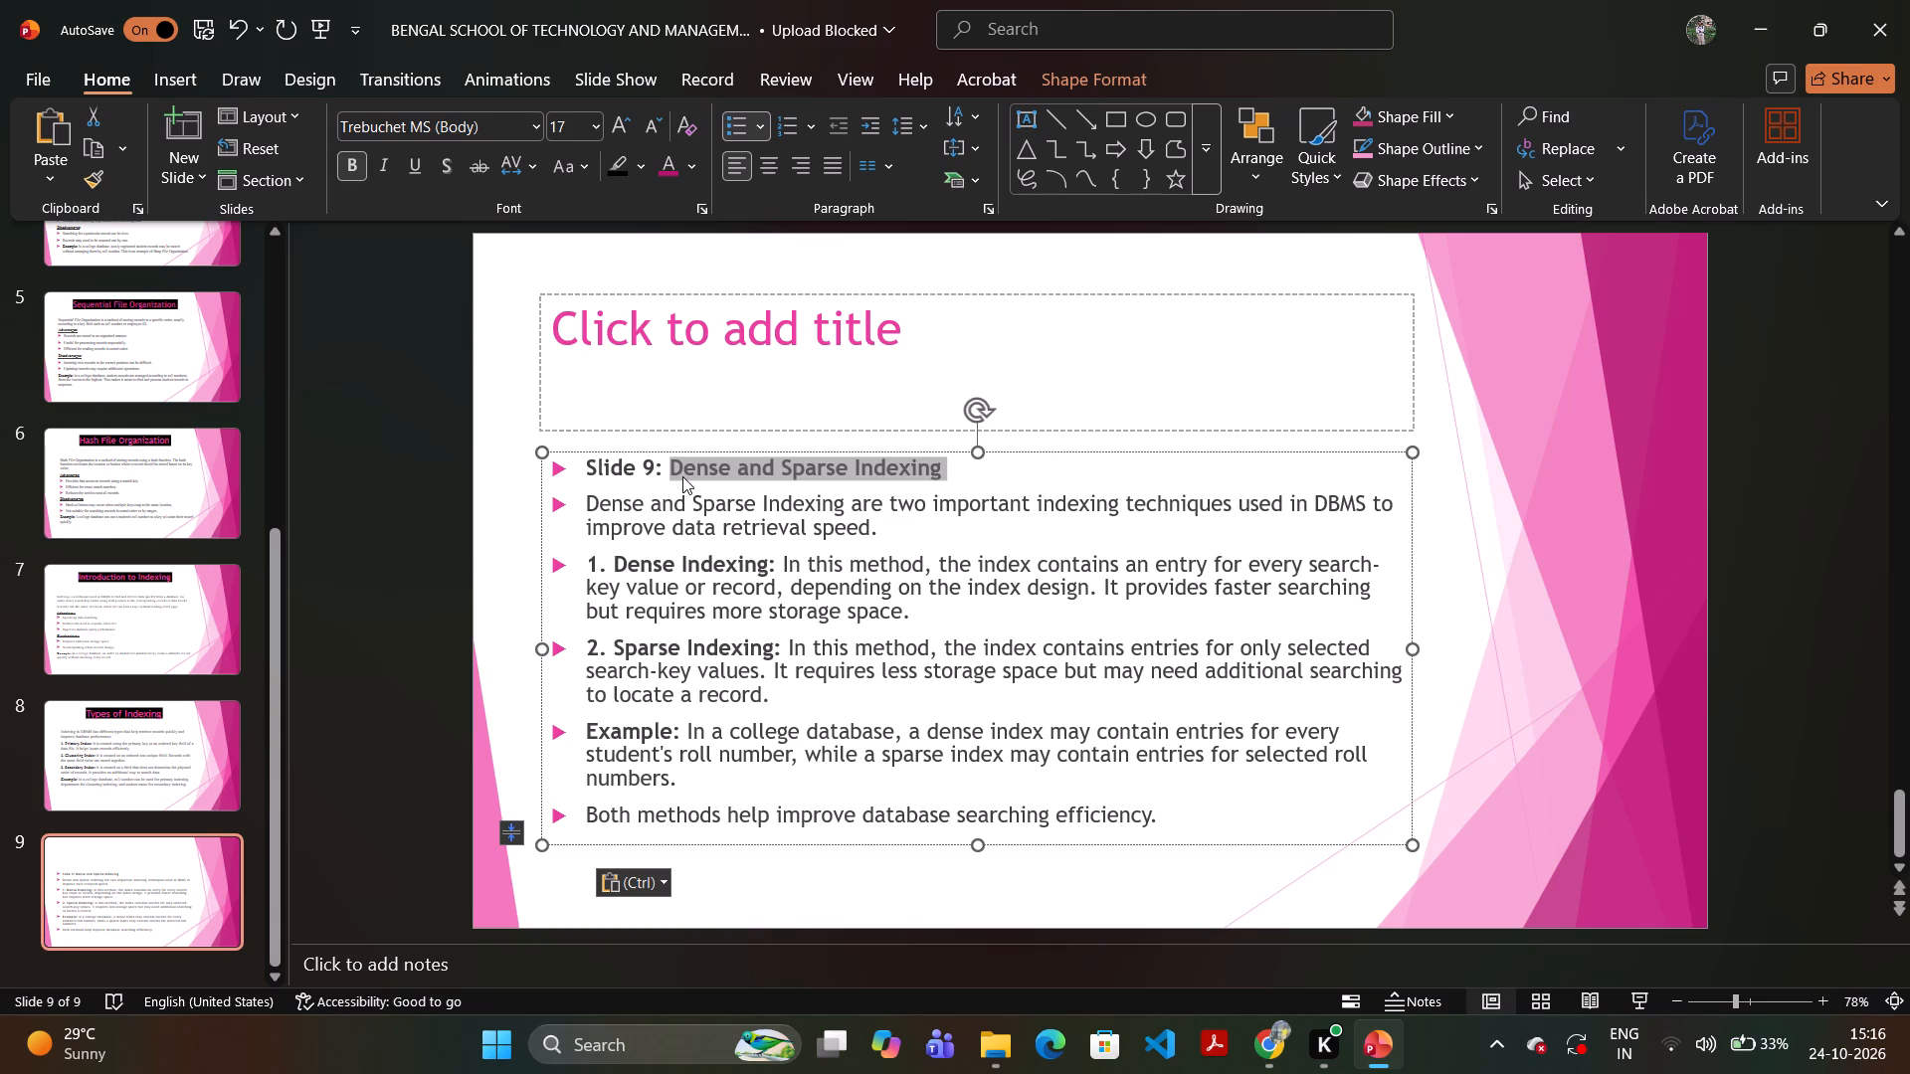
pyautogui.hotkey('ctrl', 'c')
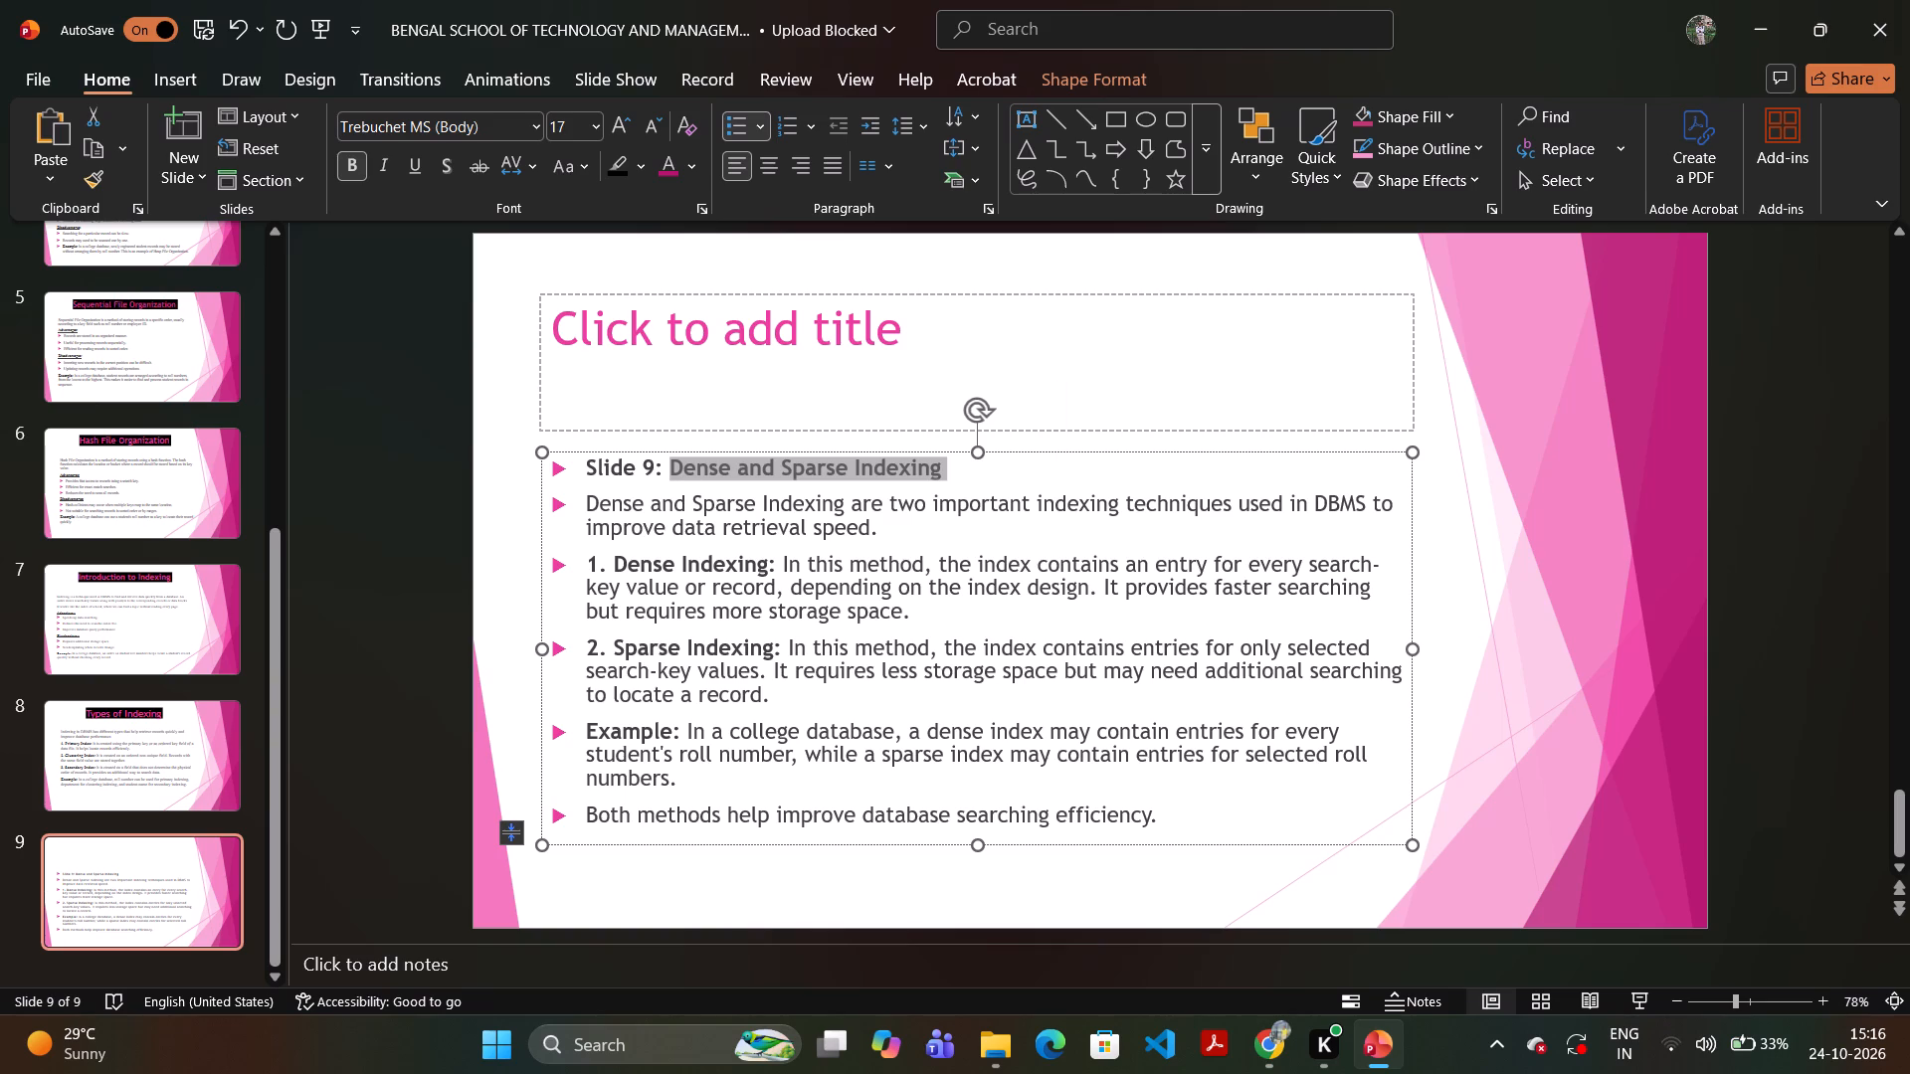
pyautogui.click(671, 313)
pyautogui.hotkey('ctrl', 'v')
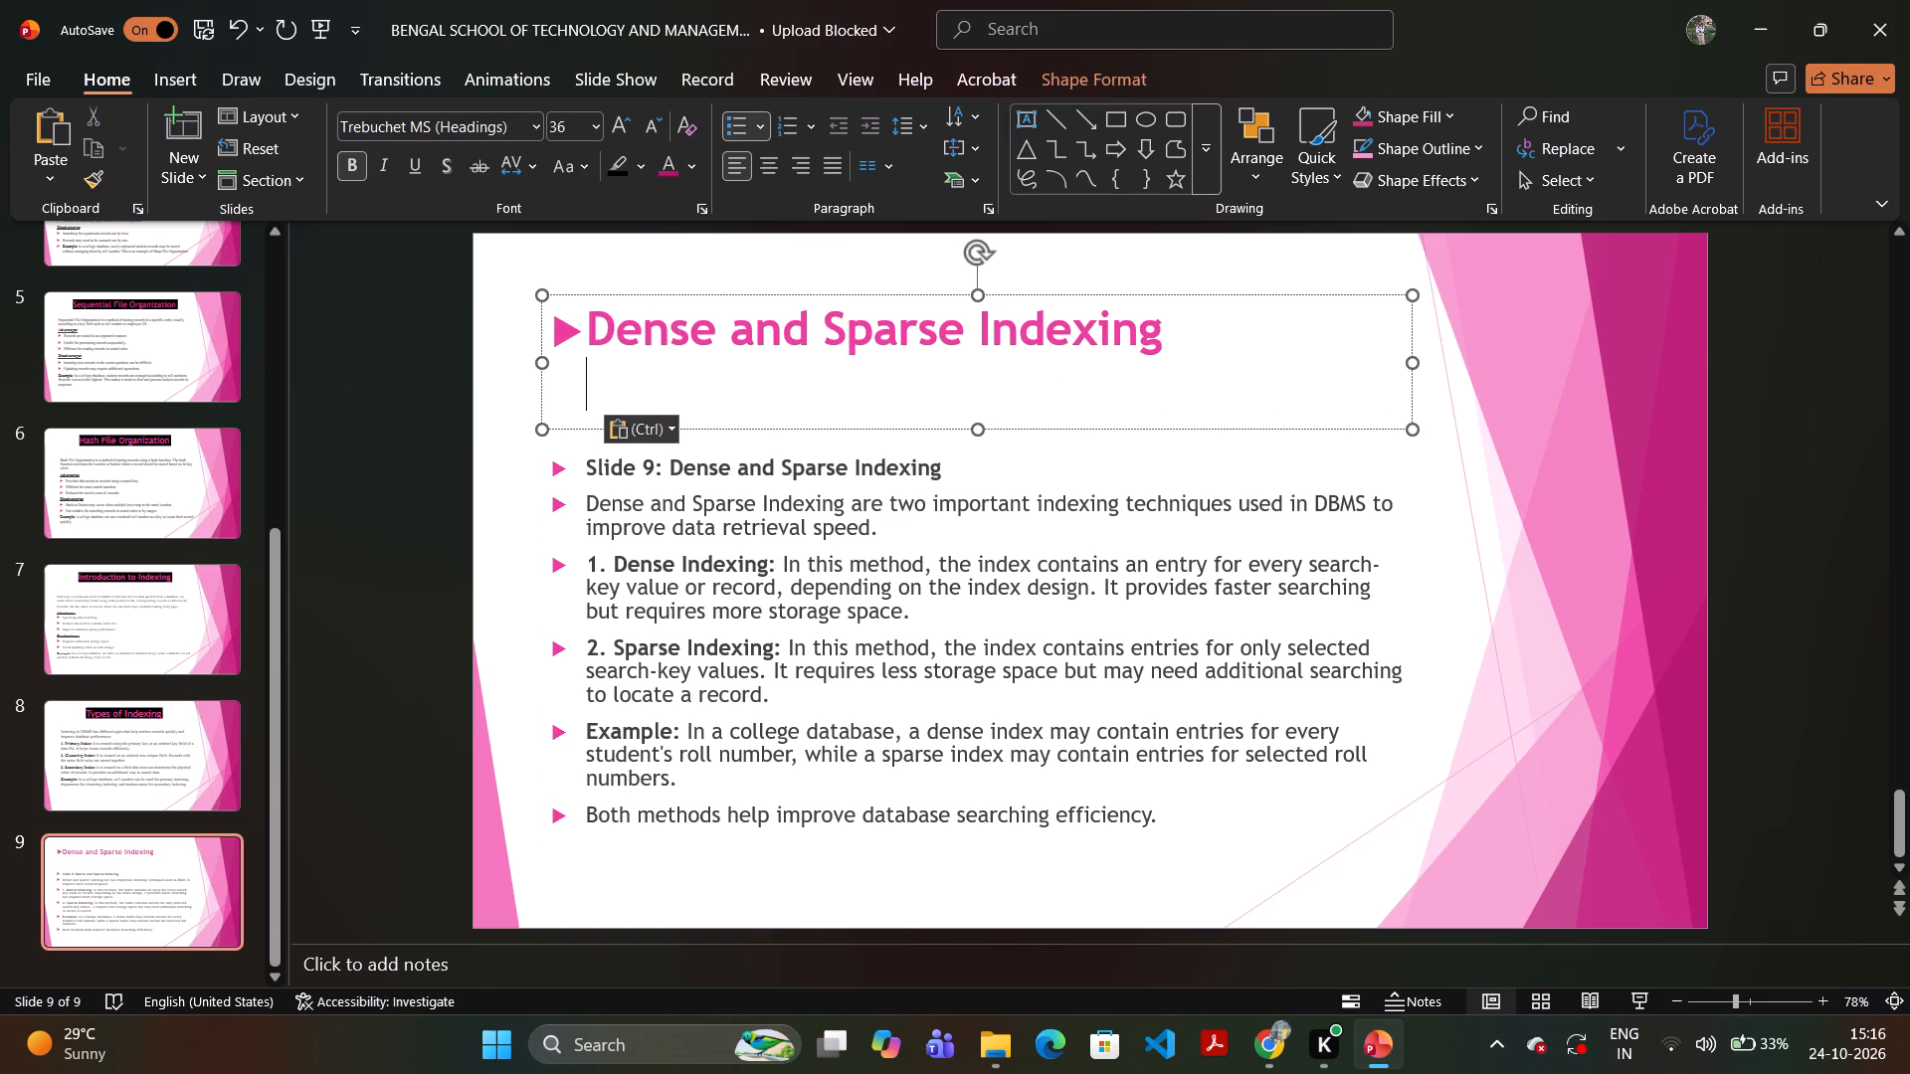
pyautogui.click(586, 334)
pyautogui.press('BackSpace')
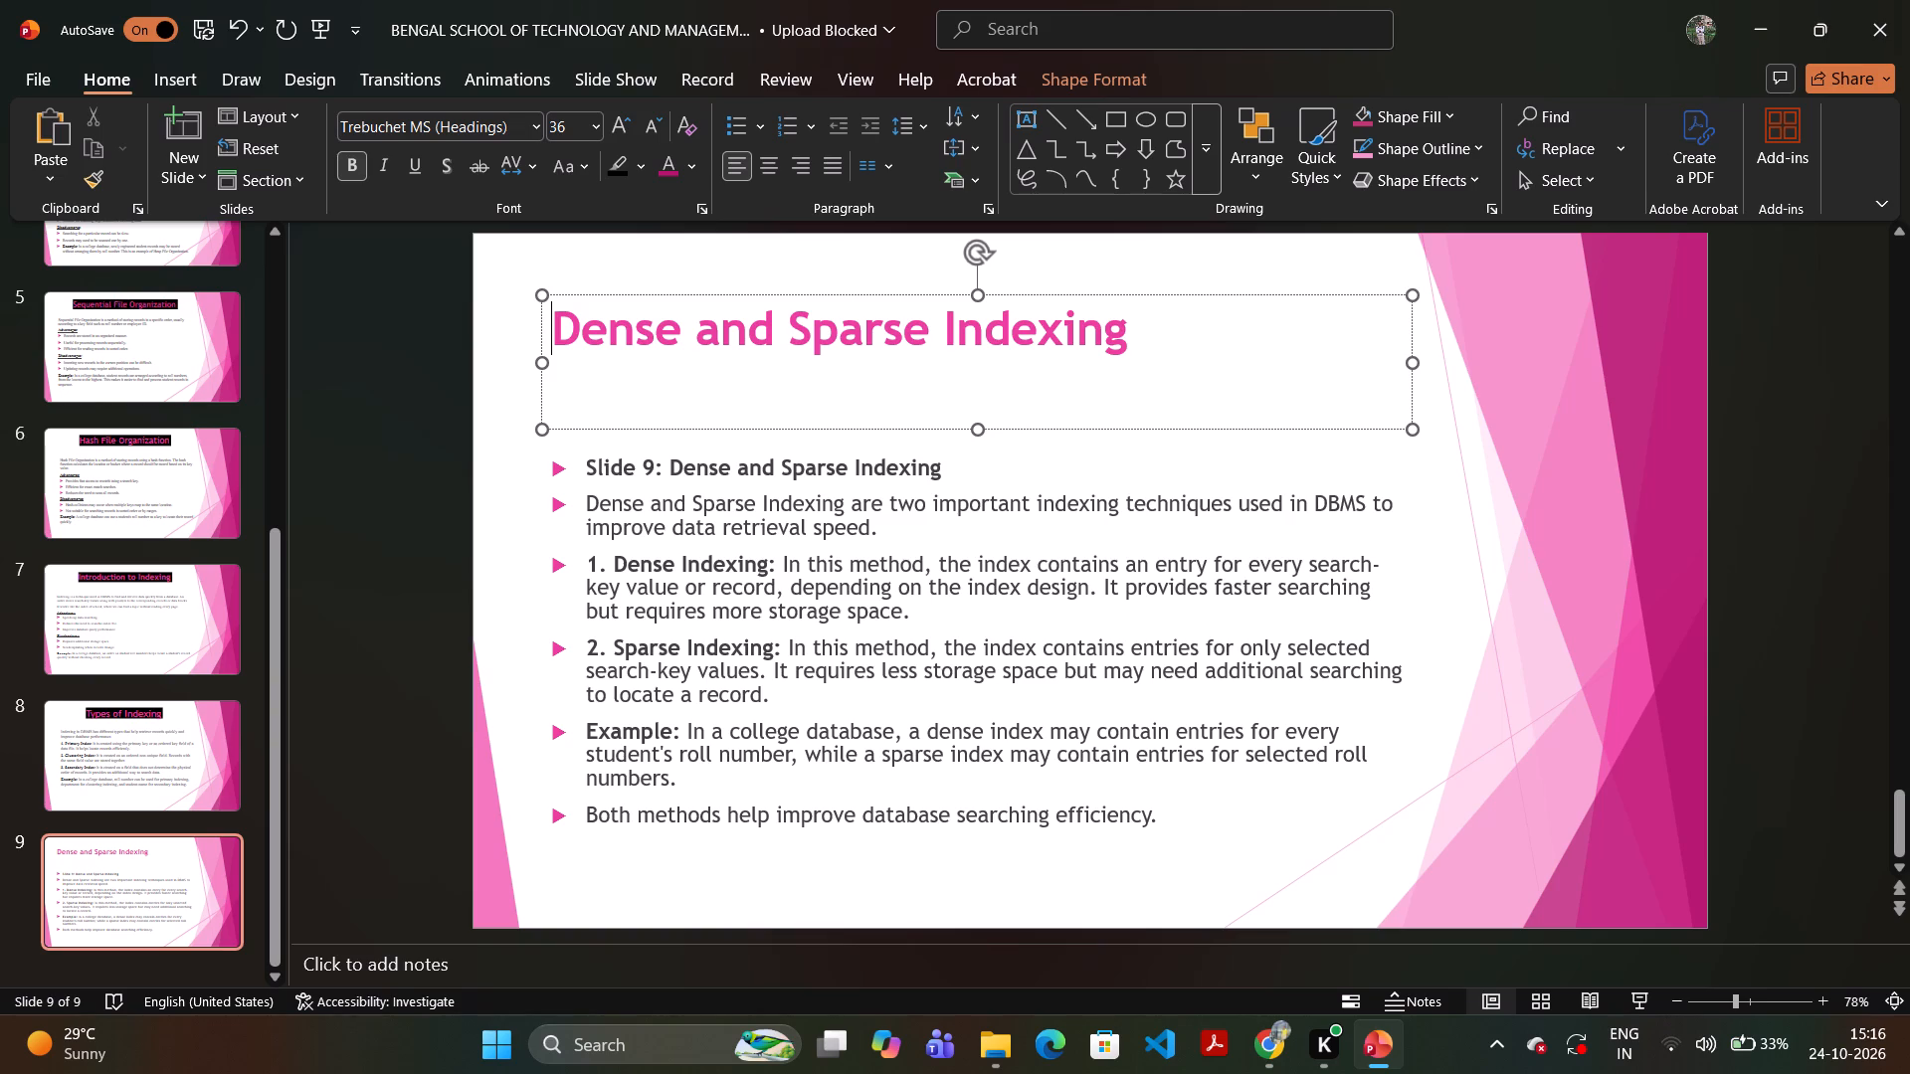
# Highlight the title "Dense and Sparse Indexing" in black and center it.
pyautogui.moveTo(1131, 316); pyautogui.dragTo(396, 322)
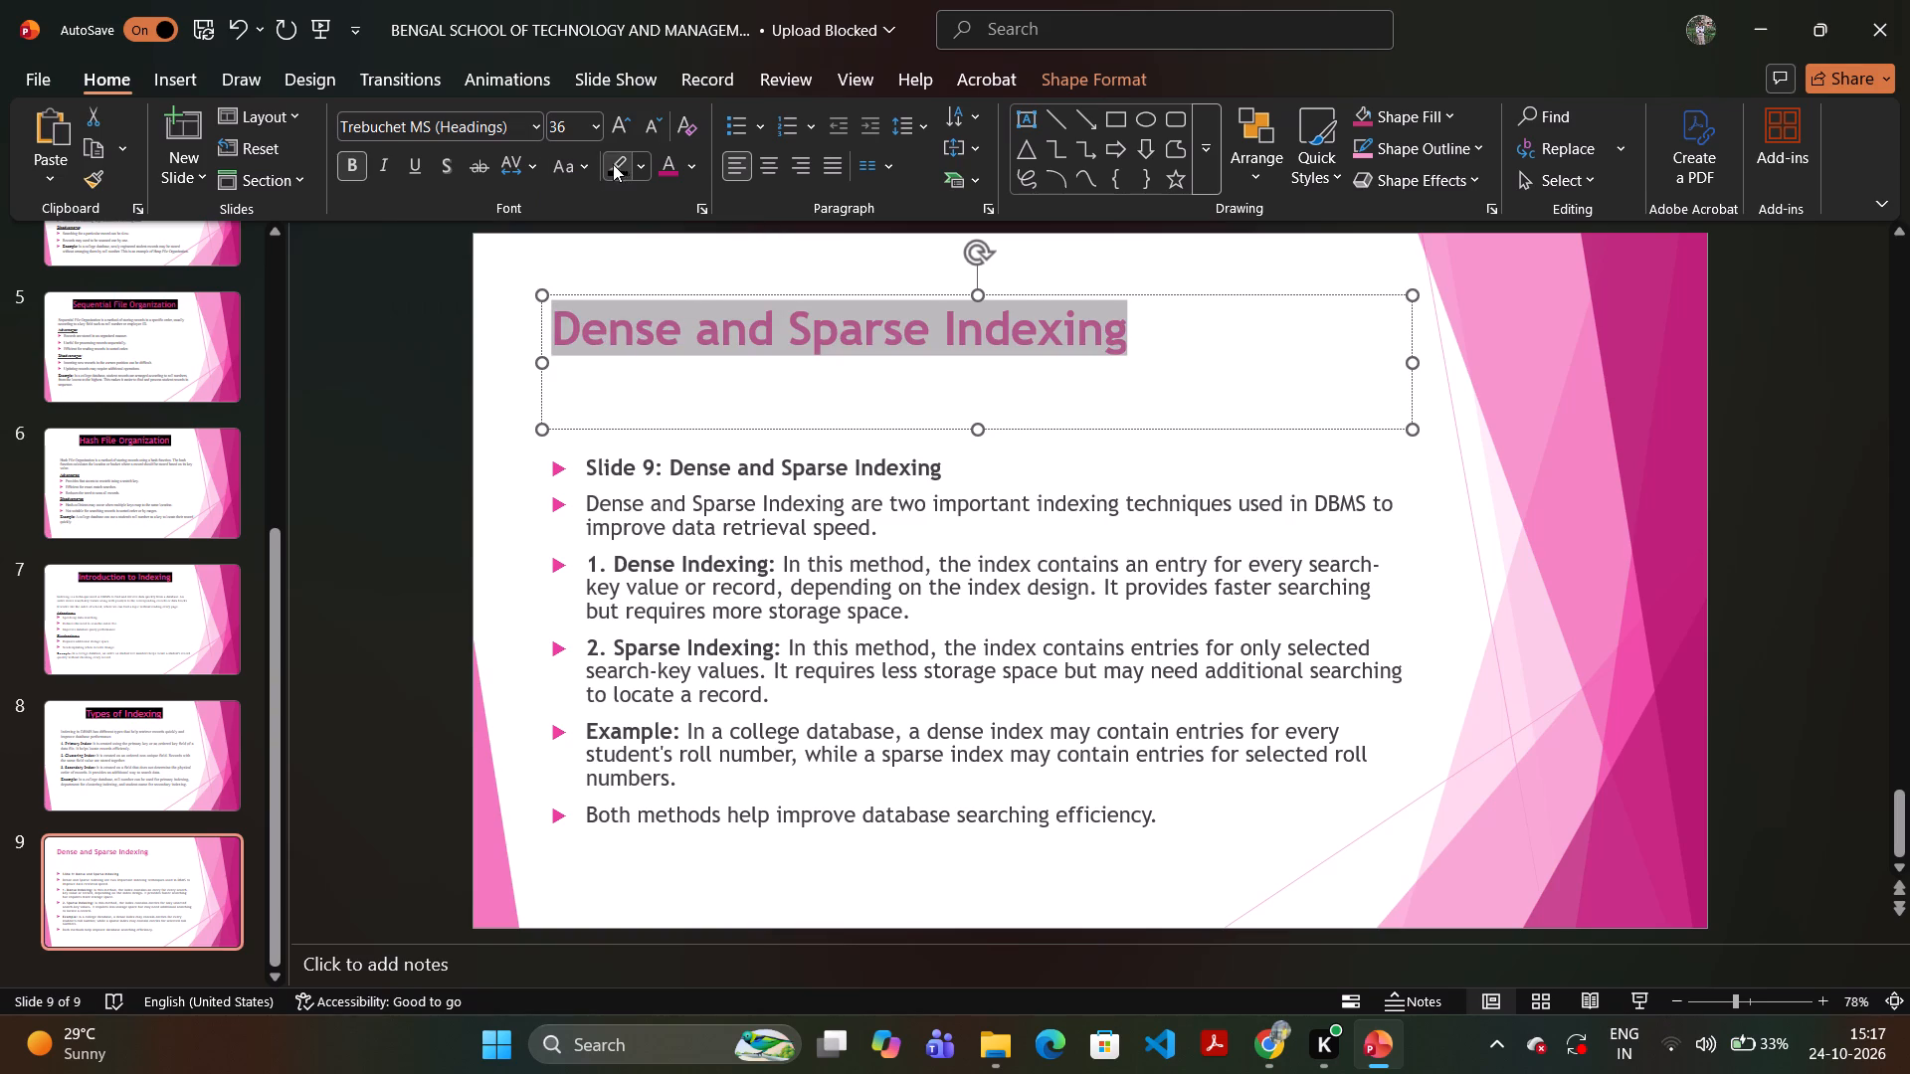
pyautogui.doubleClick(618, 163)
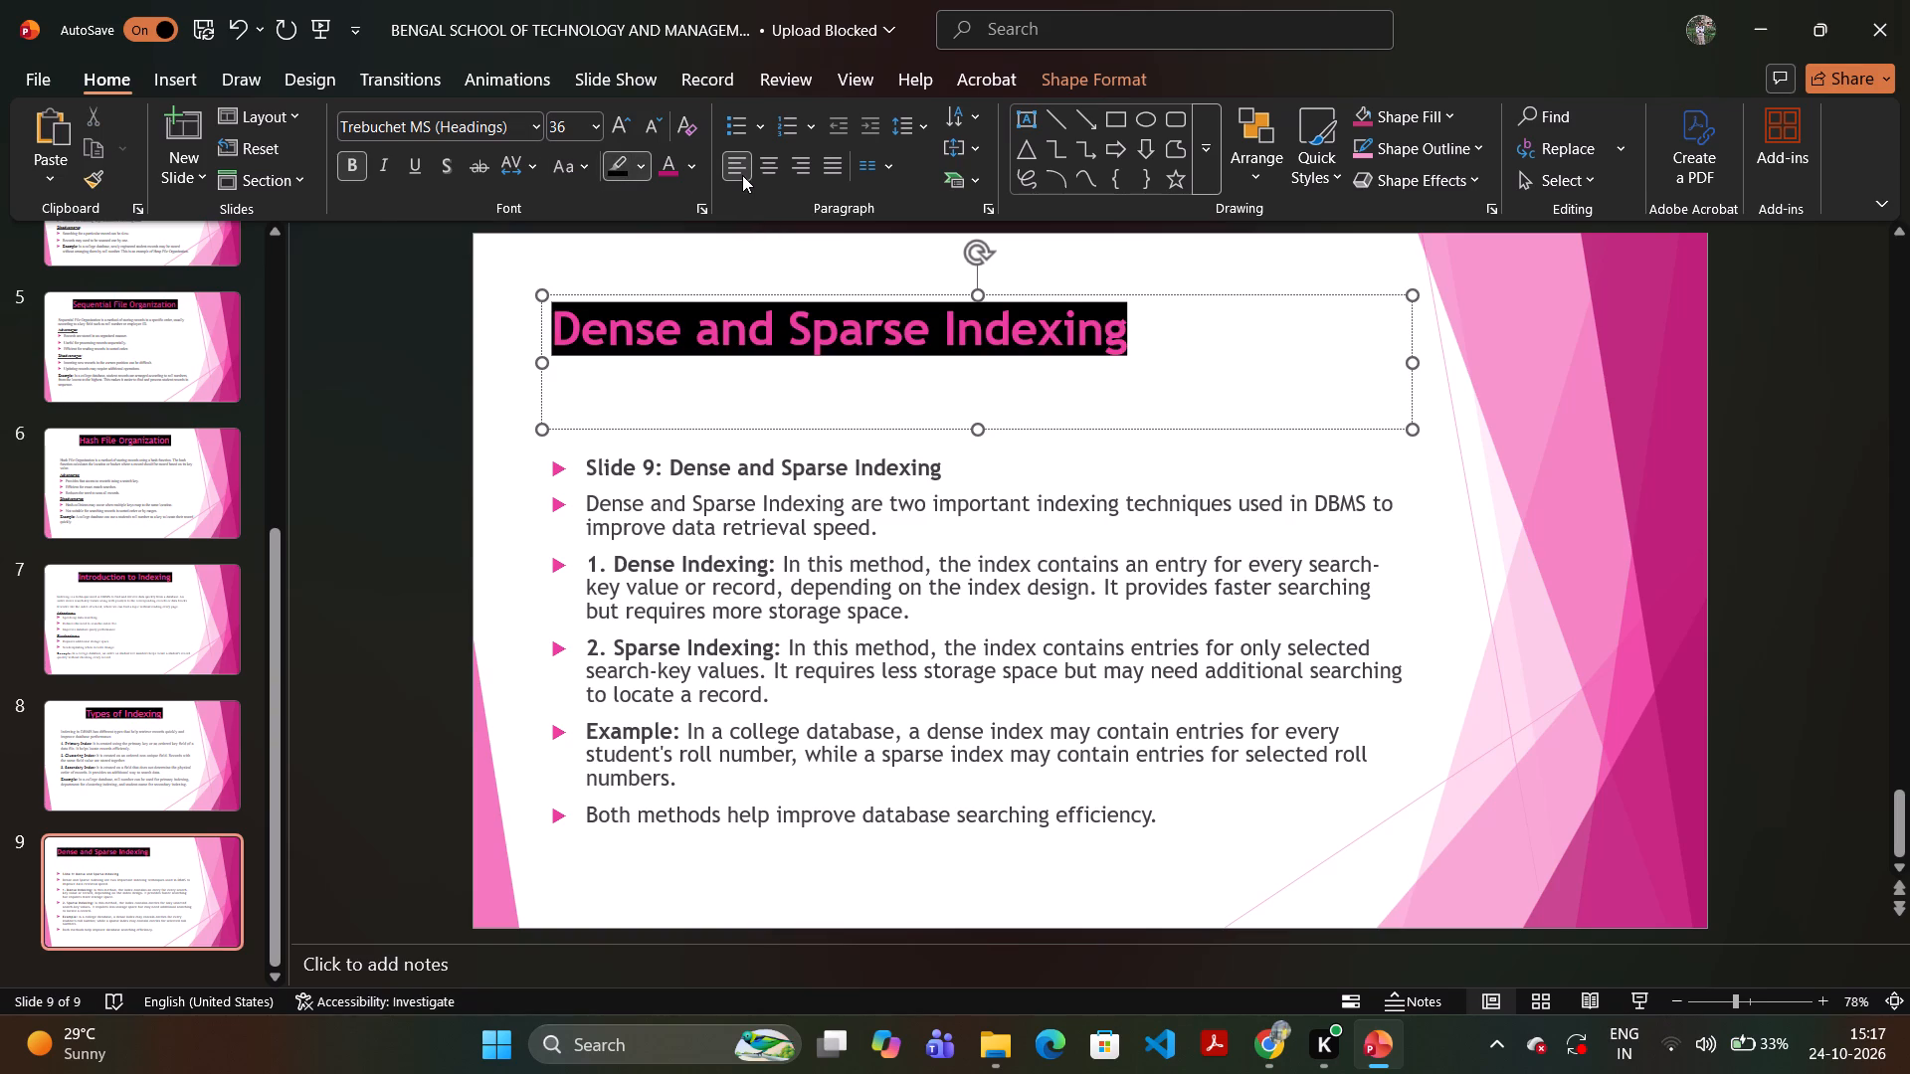
pyautogui.click(755, 172)
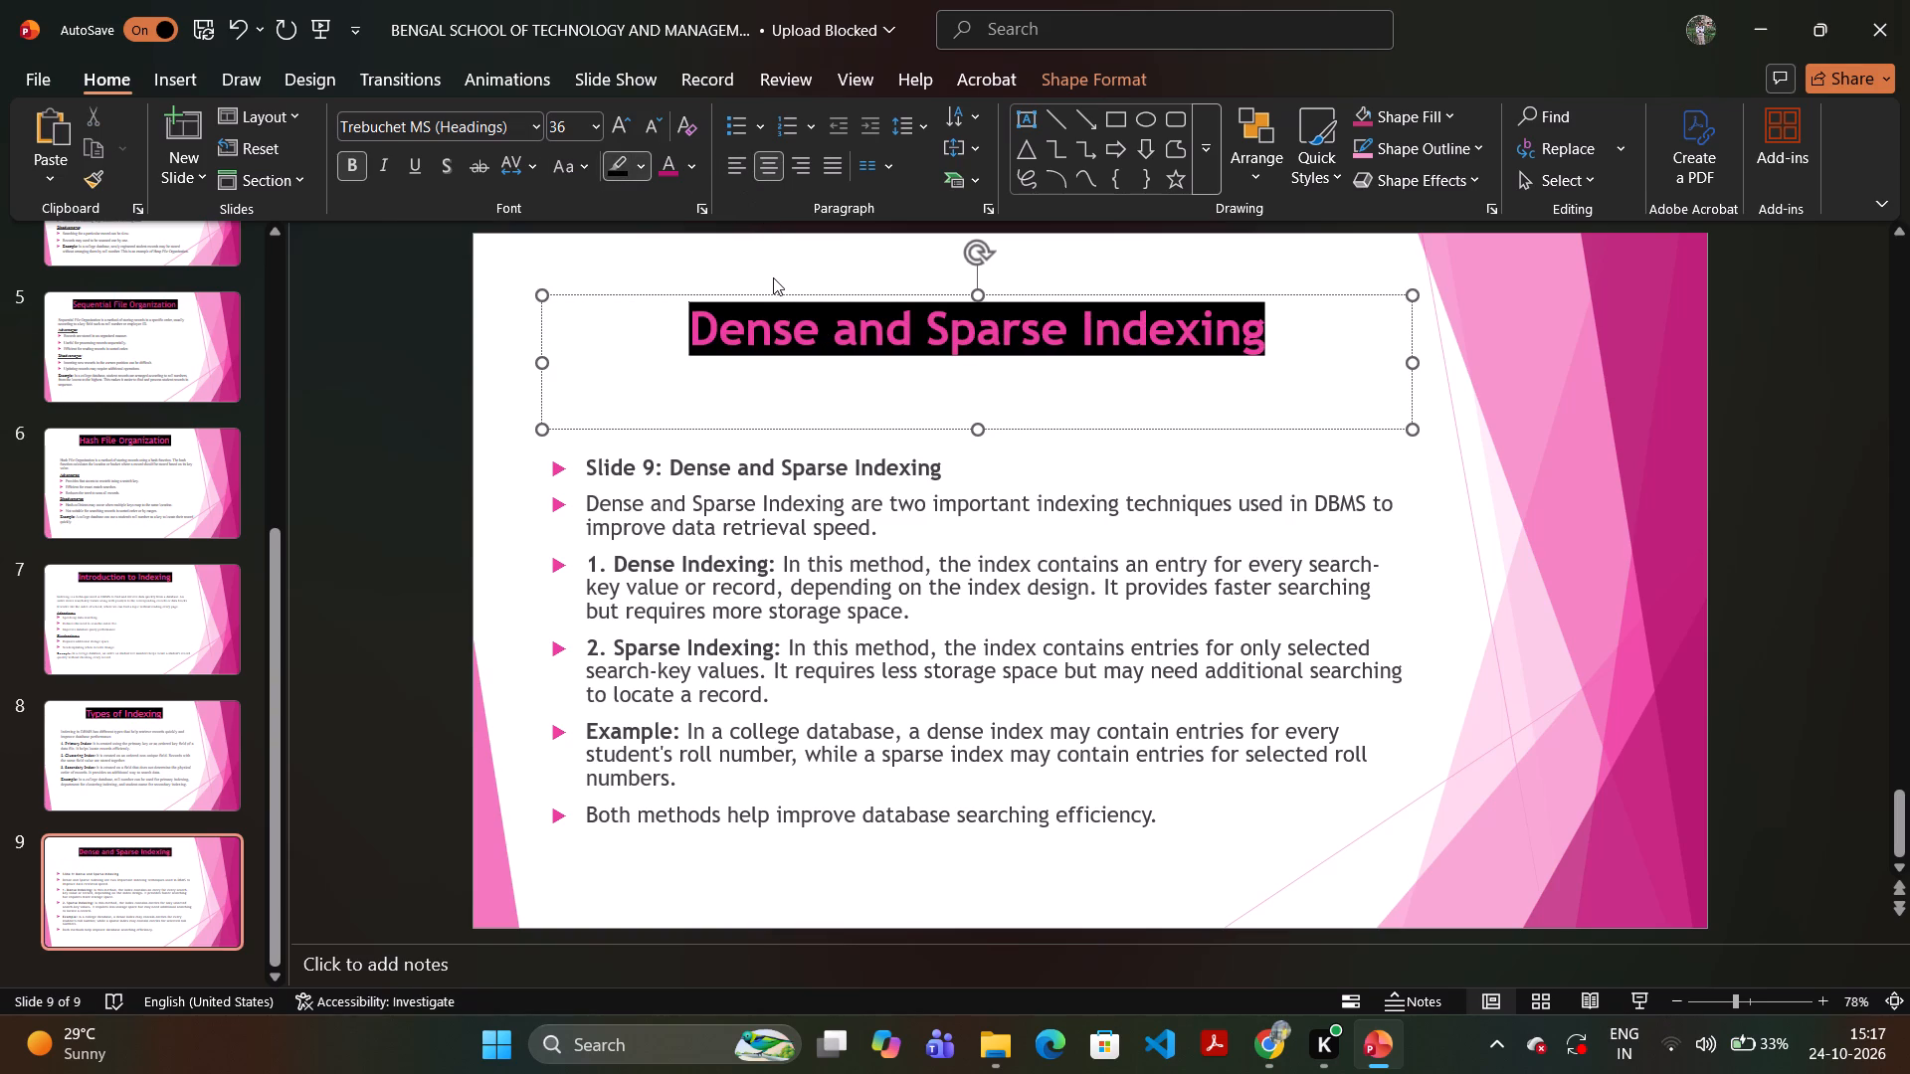
# Move slide 9's title placeholder up toward the slide's top edge and reduce its height from the bottom.
pyautogui.moveTo(773, 285); pyautogui.dragTo(773, 256)
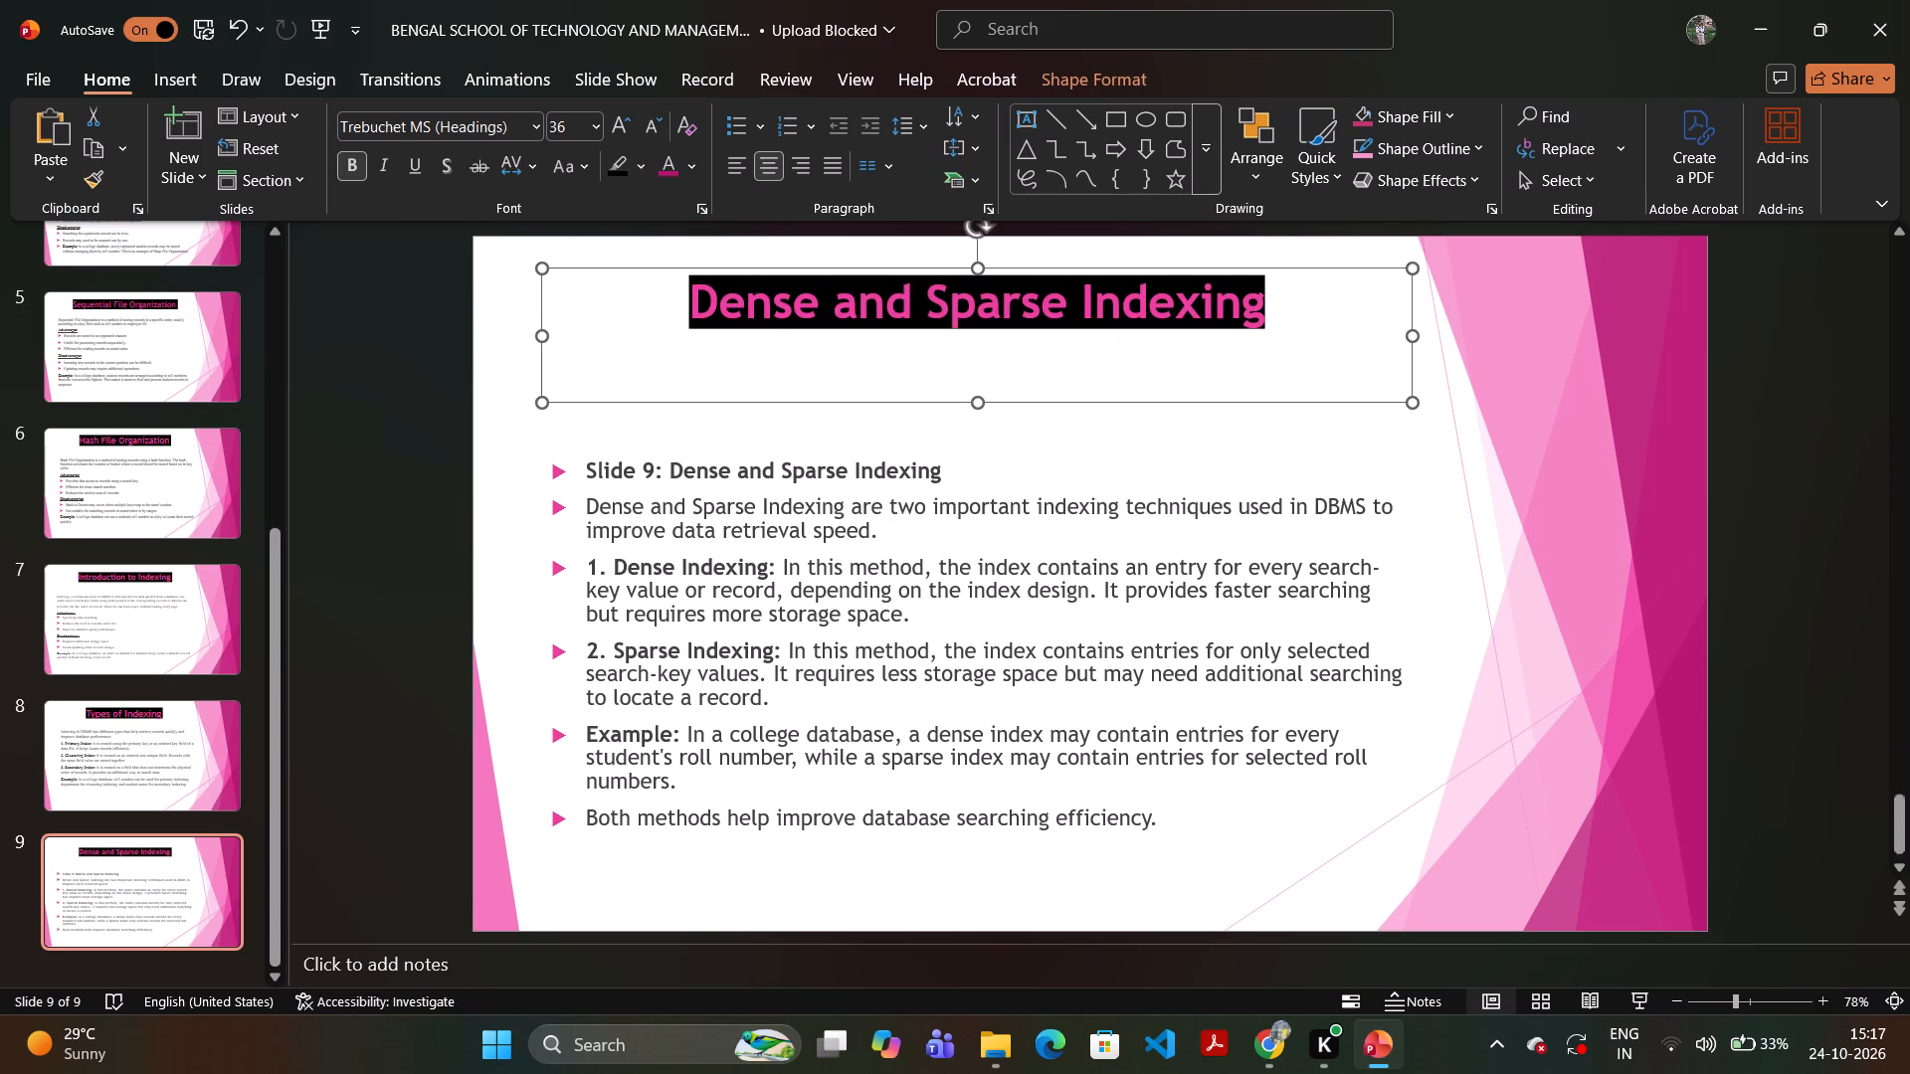
pyautogui.click(978, 408)
pyautogui.moveTo(978, 408); pyautogui.dragTo(977, 364)
# Delete the "Slide 9: Dense and Sparse Indexing" line and its bullet from the body text.
pyautogui.click(801, 484)
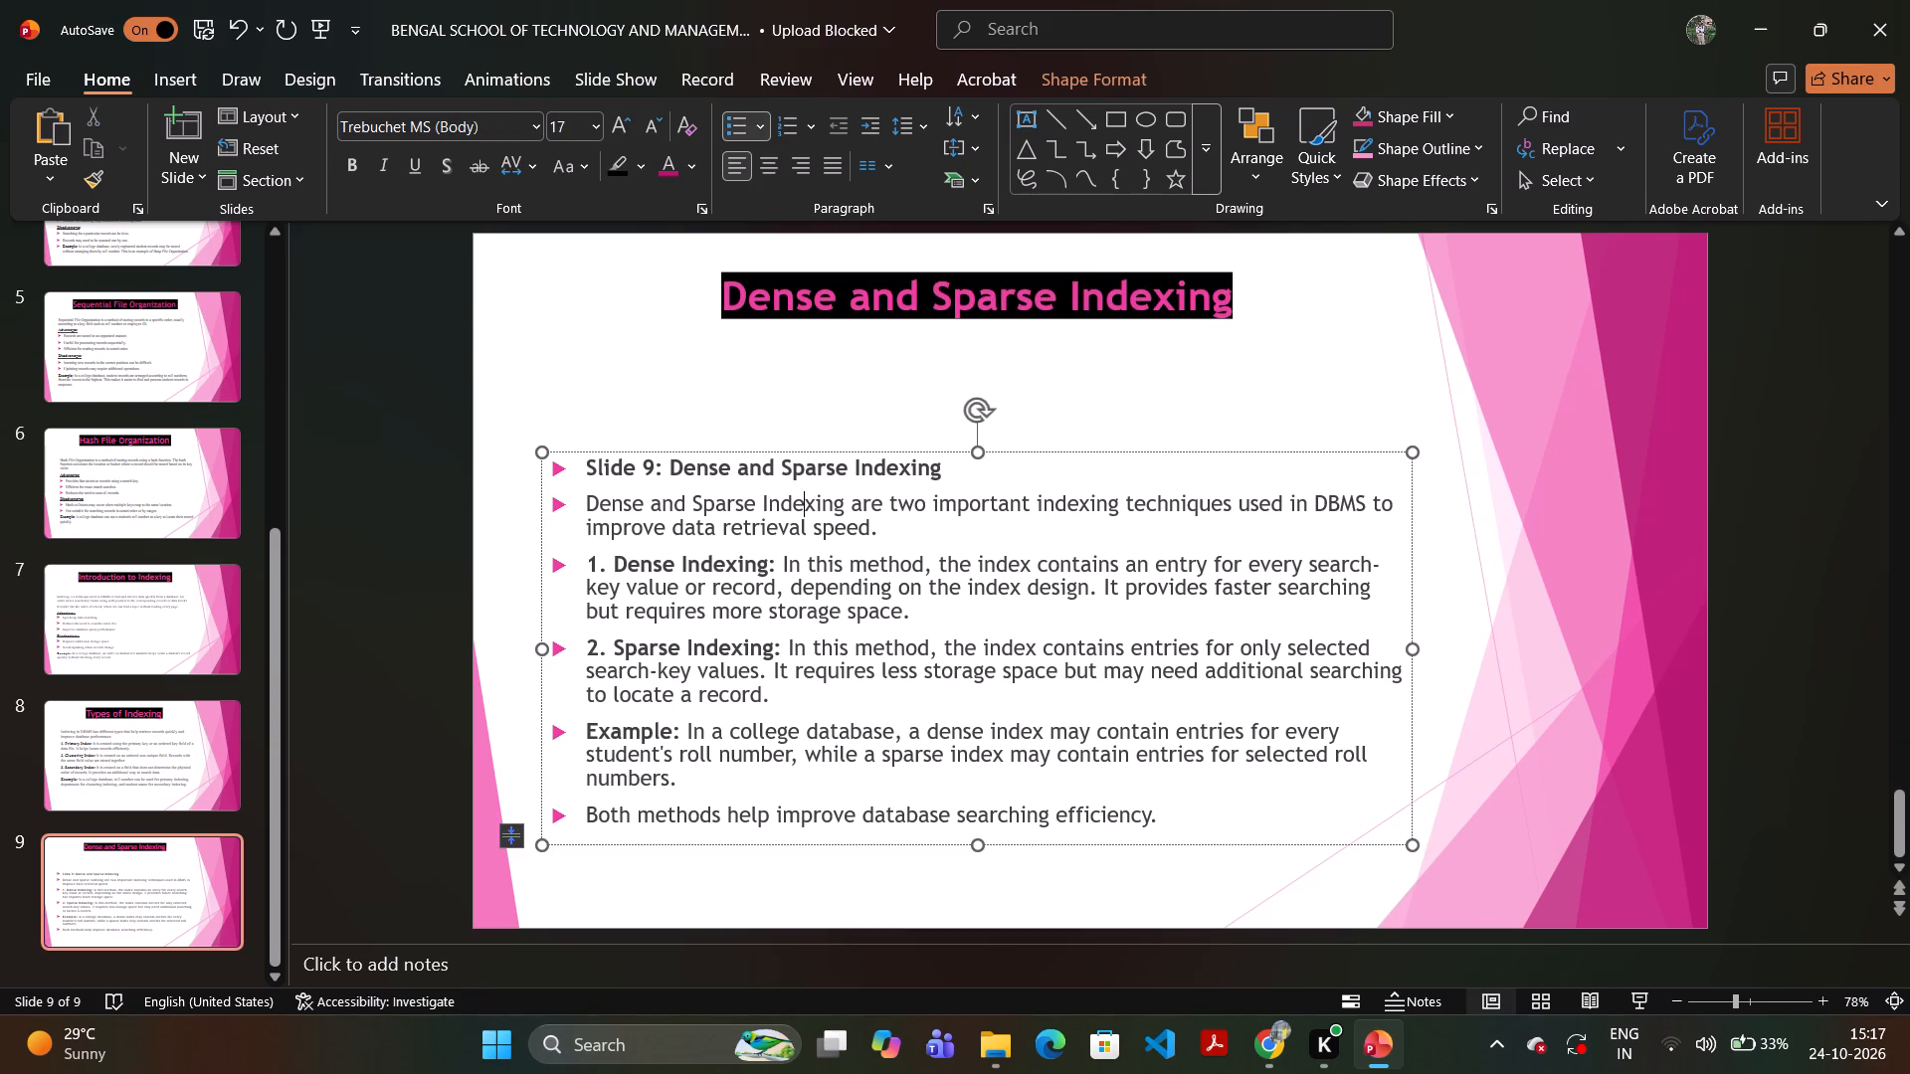
pyautogui.click(949, 470)
pyautogui.press('BackSpace')
pyautogui.press('BackSpace')
pyautogui.press('BackSpace')
pyautogui.press('BackSpace')
pyautogui.press('BackSpace')
pyautogui.press('BackSpace')
pyautogui.press('BackSpace')
pyautogui.press('BackSpace')
pyautogui.press('BackSpace')
pyautogui.press('BackSpace')
pyautogui.press('BackSpace')
pyautogui.press('BackSpace')
pyautogui.press('BackSpace')
pyautogui.press('BackSpace')
pyautogui.press('BackSpace')
pyautogui.press('BackSpace')
pyautogui.press('BackSpace')
pyautogui.press('BackSpace')
pyautogui.press('BackSpace')
pyautogui.press('BackSpace')
pyautogui.press('BackSpace')
pyautogui.press('BackSpace')
pyautogui.press('BackSpace')
pyautogui.press('BackSpace')
pyautogui.press('BackSpace')
pyautogui.press('BackSpace')
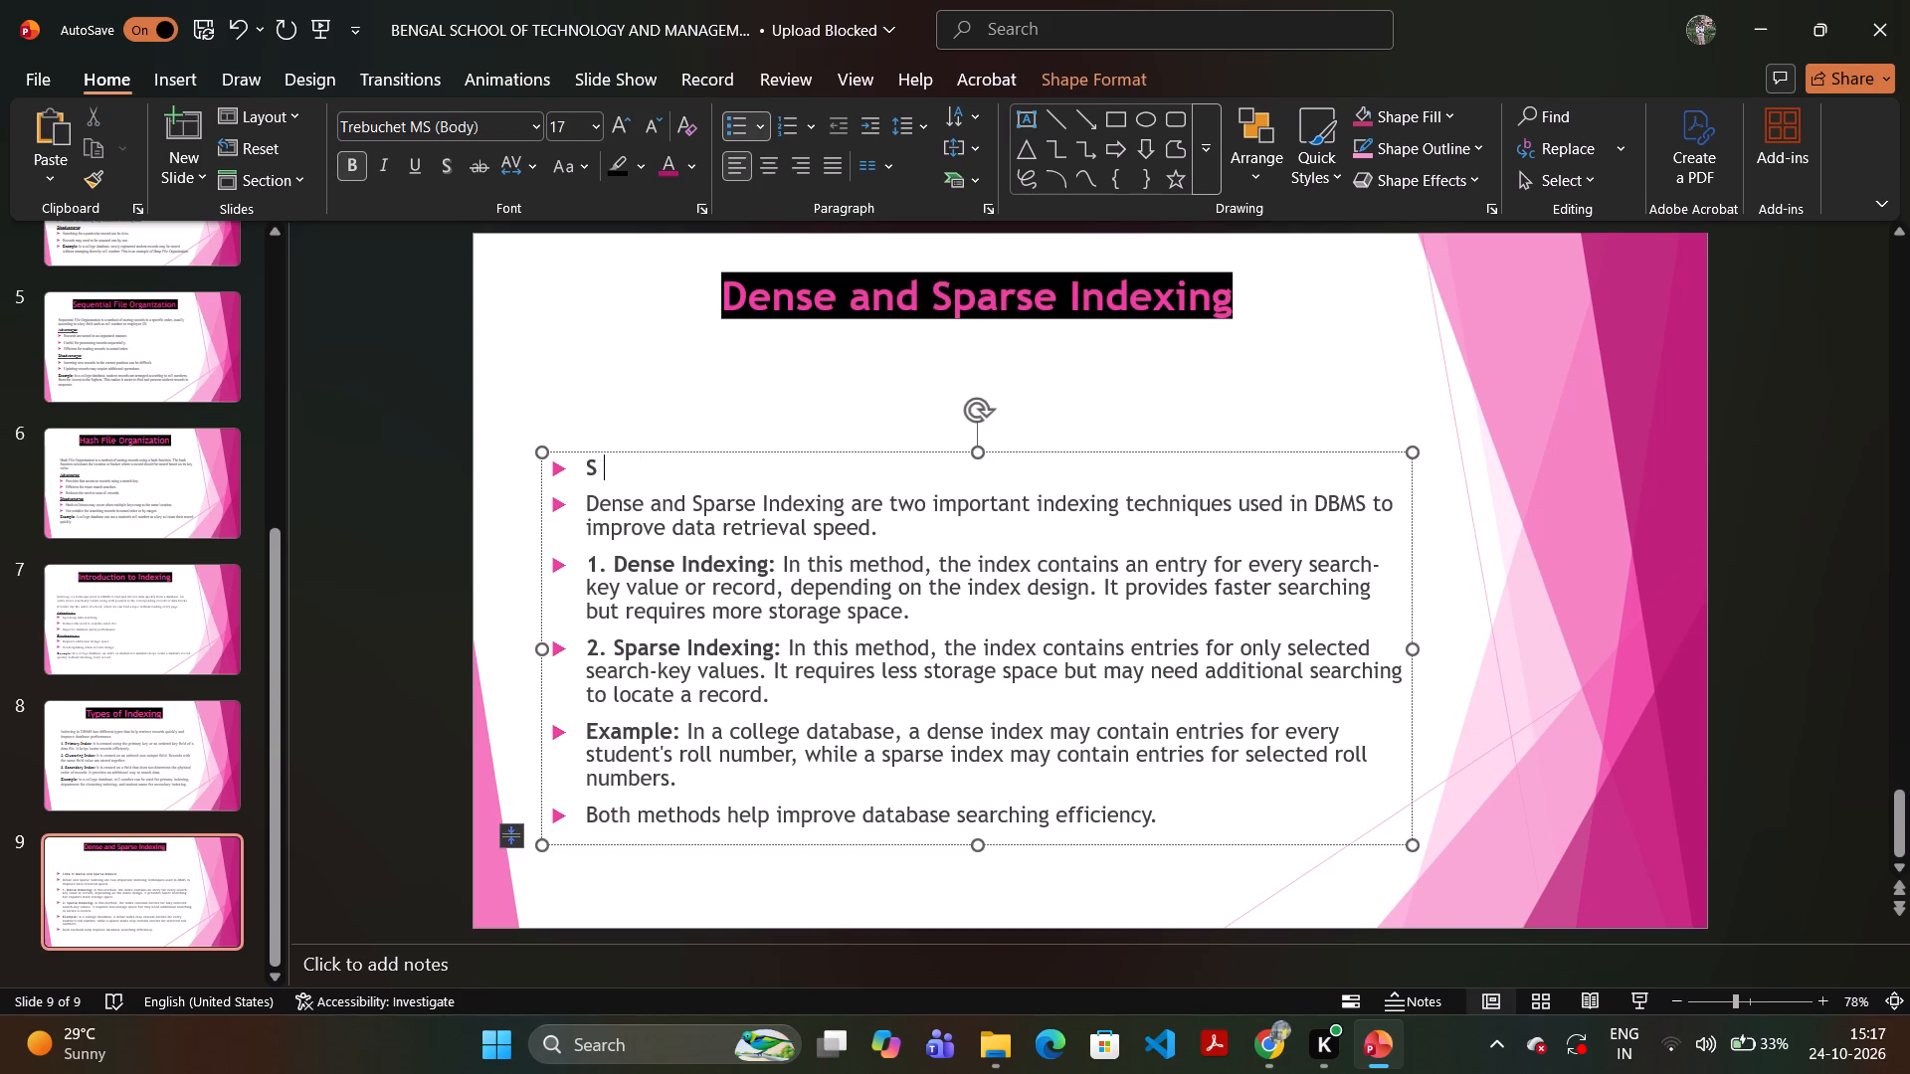
pyautogui.press('BackSpace')
pyautogui.press('BackSpace')
# Remove the bullets from the introduction, Dense Indexing, Sparse Indexing and Example paragraphs in slide 9's body.
pyautogui.press('Down')
pyautogui.press('BackSpace')
pyautogui.press('Down')
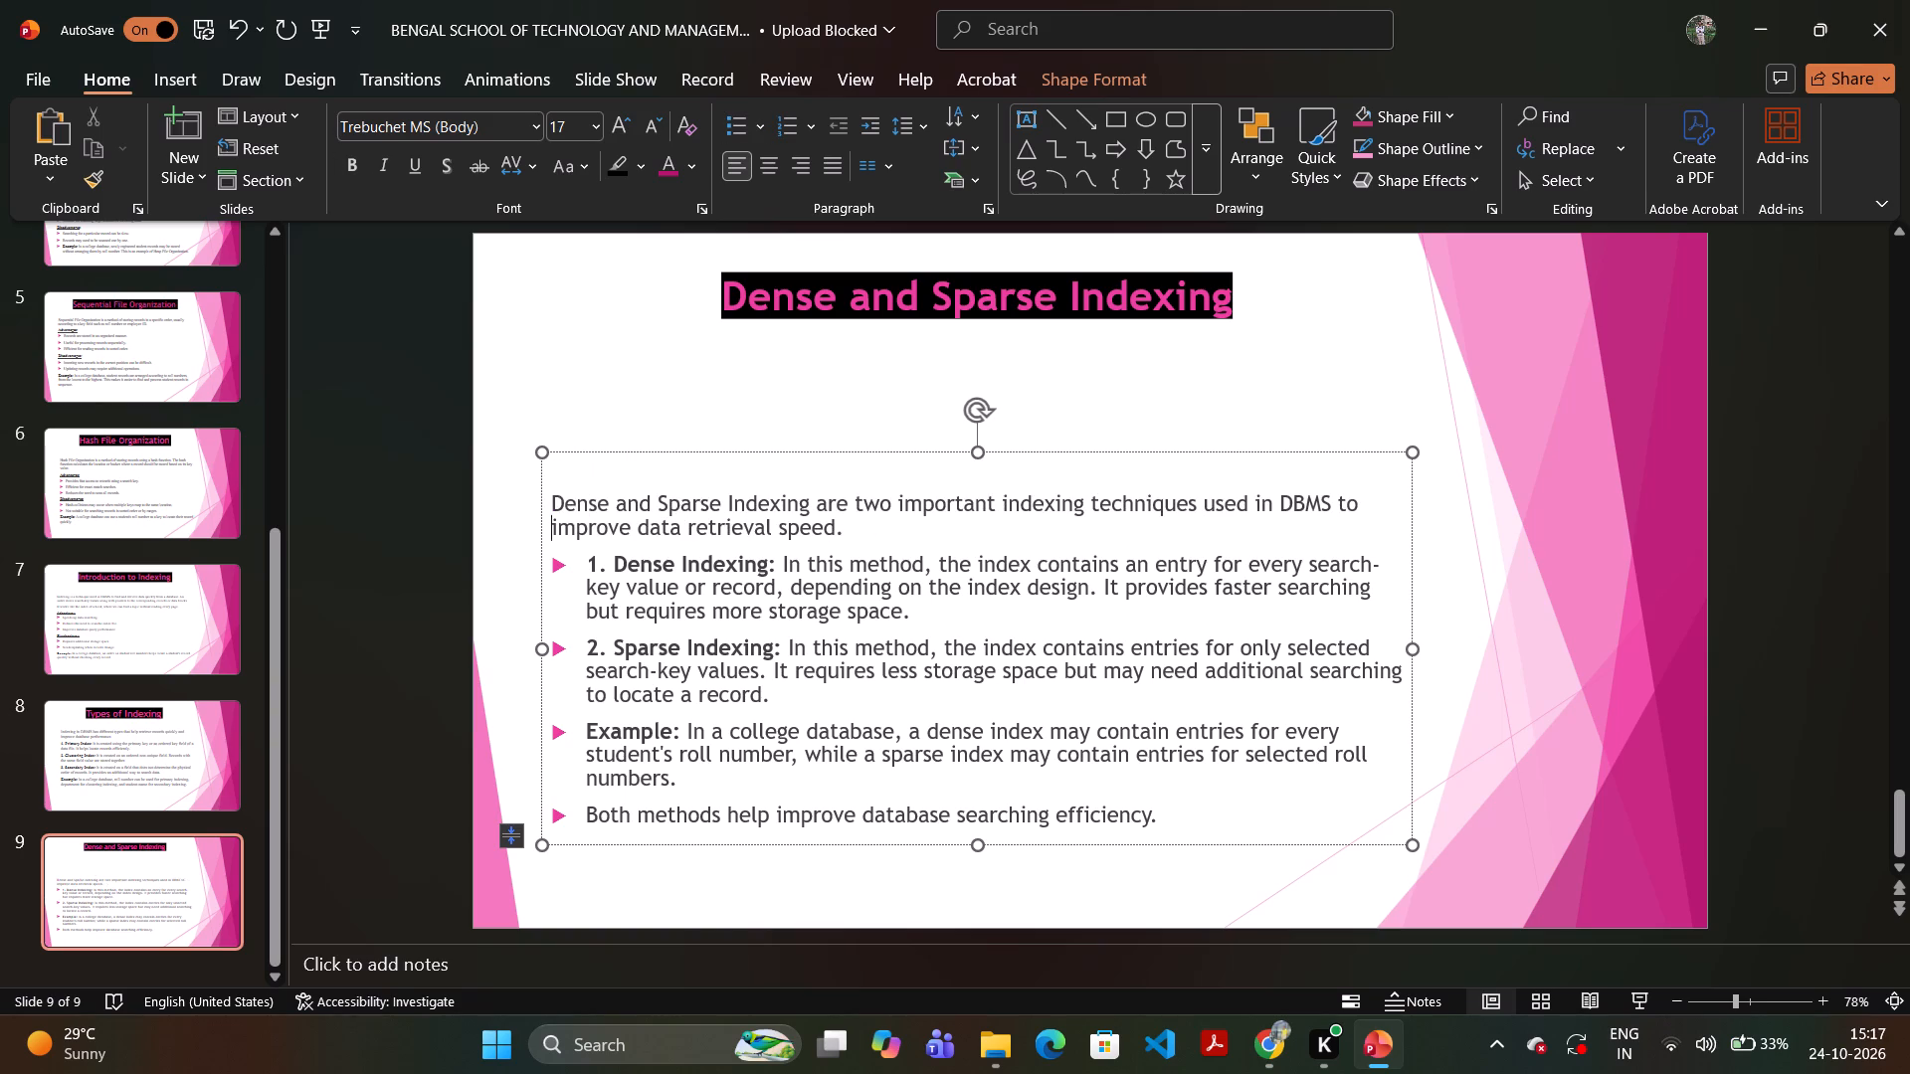
pyautogui.press('Down')
pyautogui.press('BackSpace')
pyautogui.press('Up')
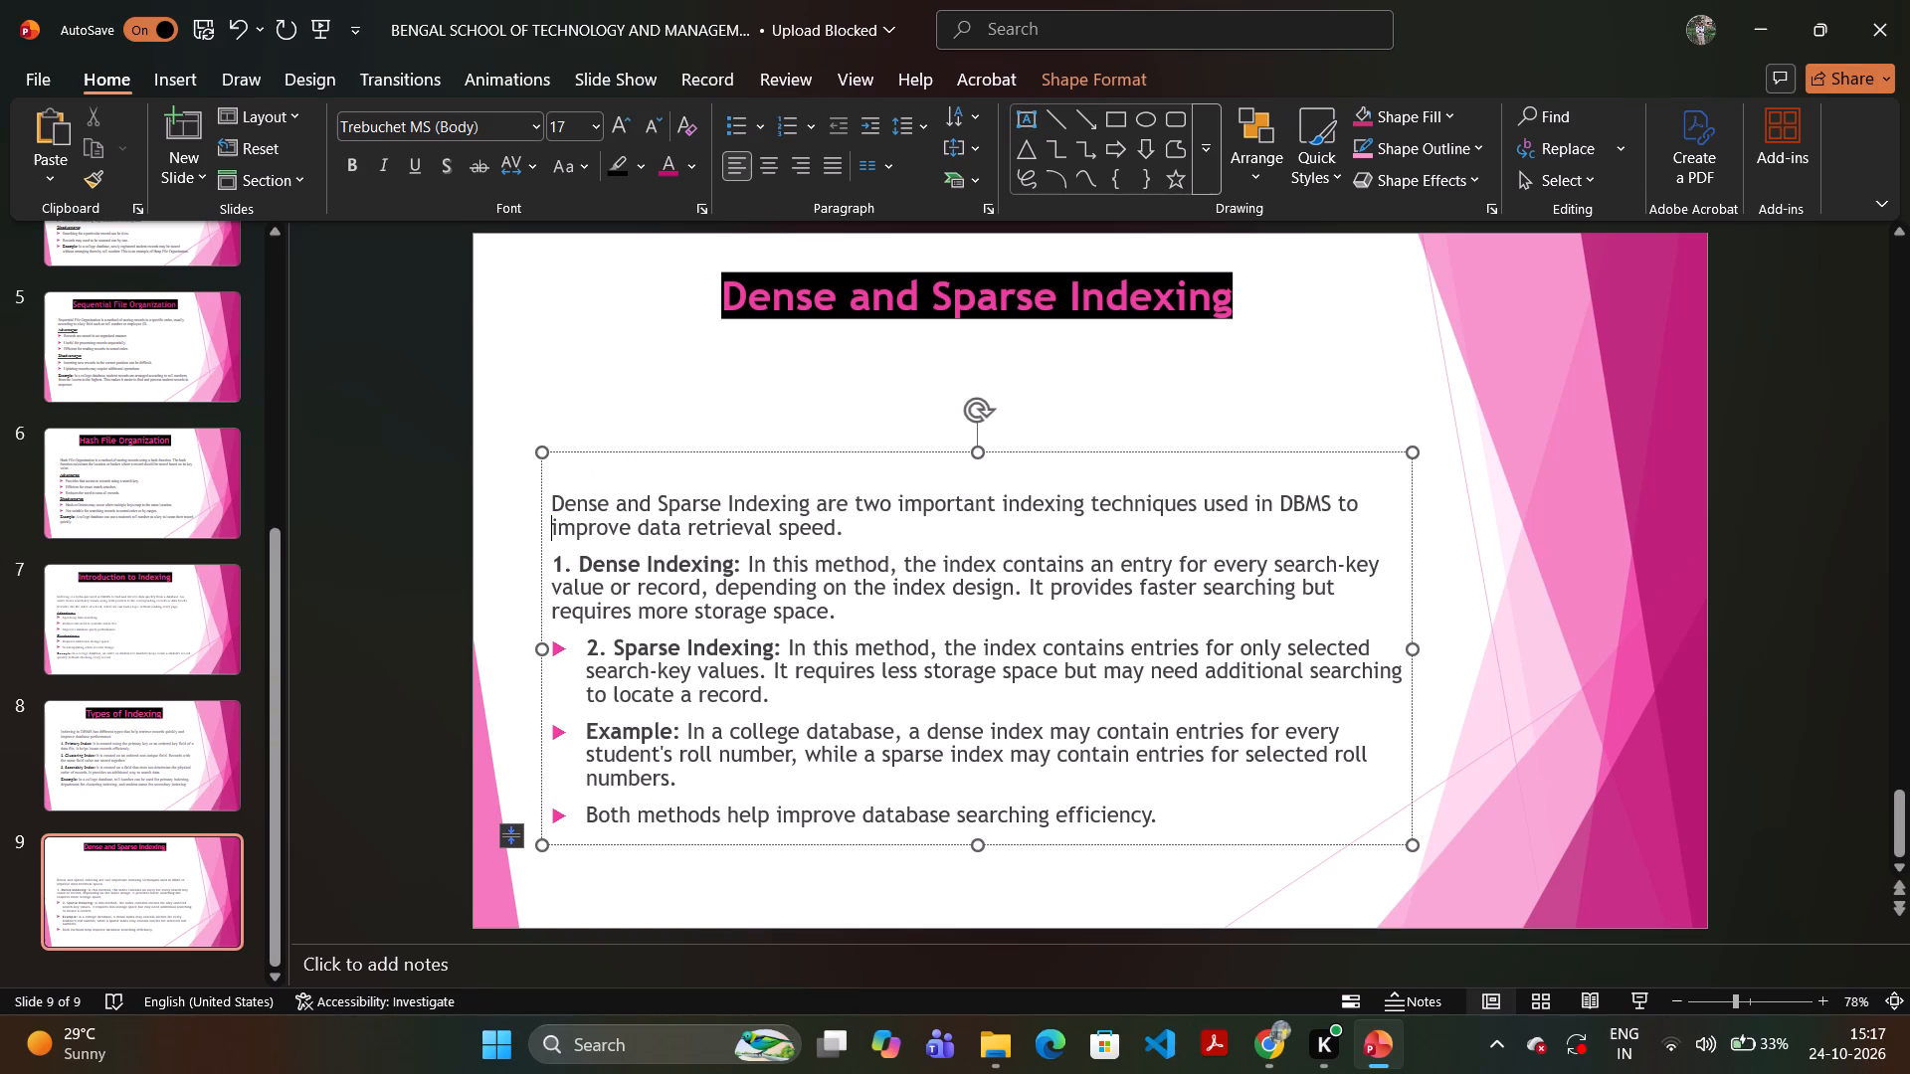
pyautogui.press('Up')
pyautogui.press('Down')
pyautogui.press('Down')
pyautogui.press('Down')
pyautogui.press('Down')
pyautogui.press('Down')
pyautogui.press('Down')
pyautogui.press('Down')
pyautogui.press('Down')
pyautogui.press('Up')
pyautogui.press('Up')
pyautogui.press('Up')
pyautogui.press('BackSpace')
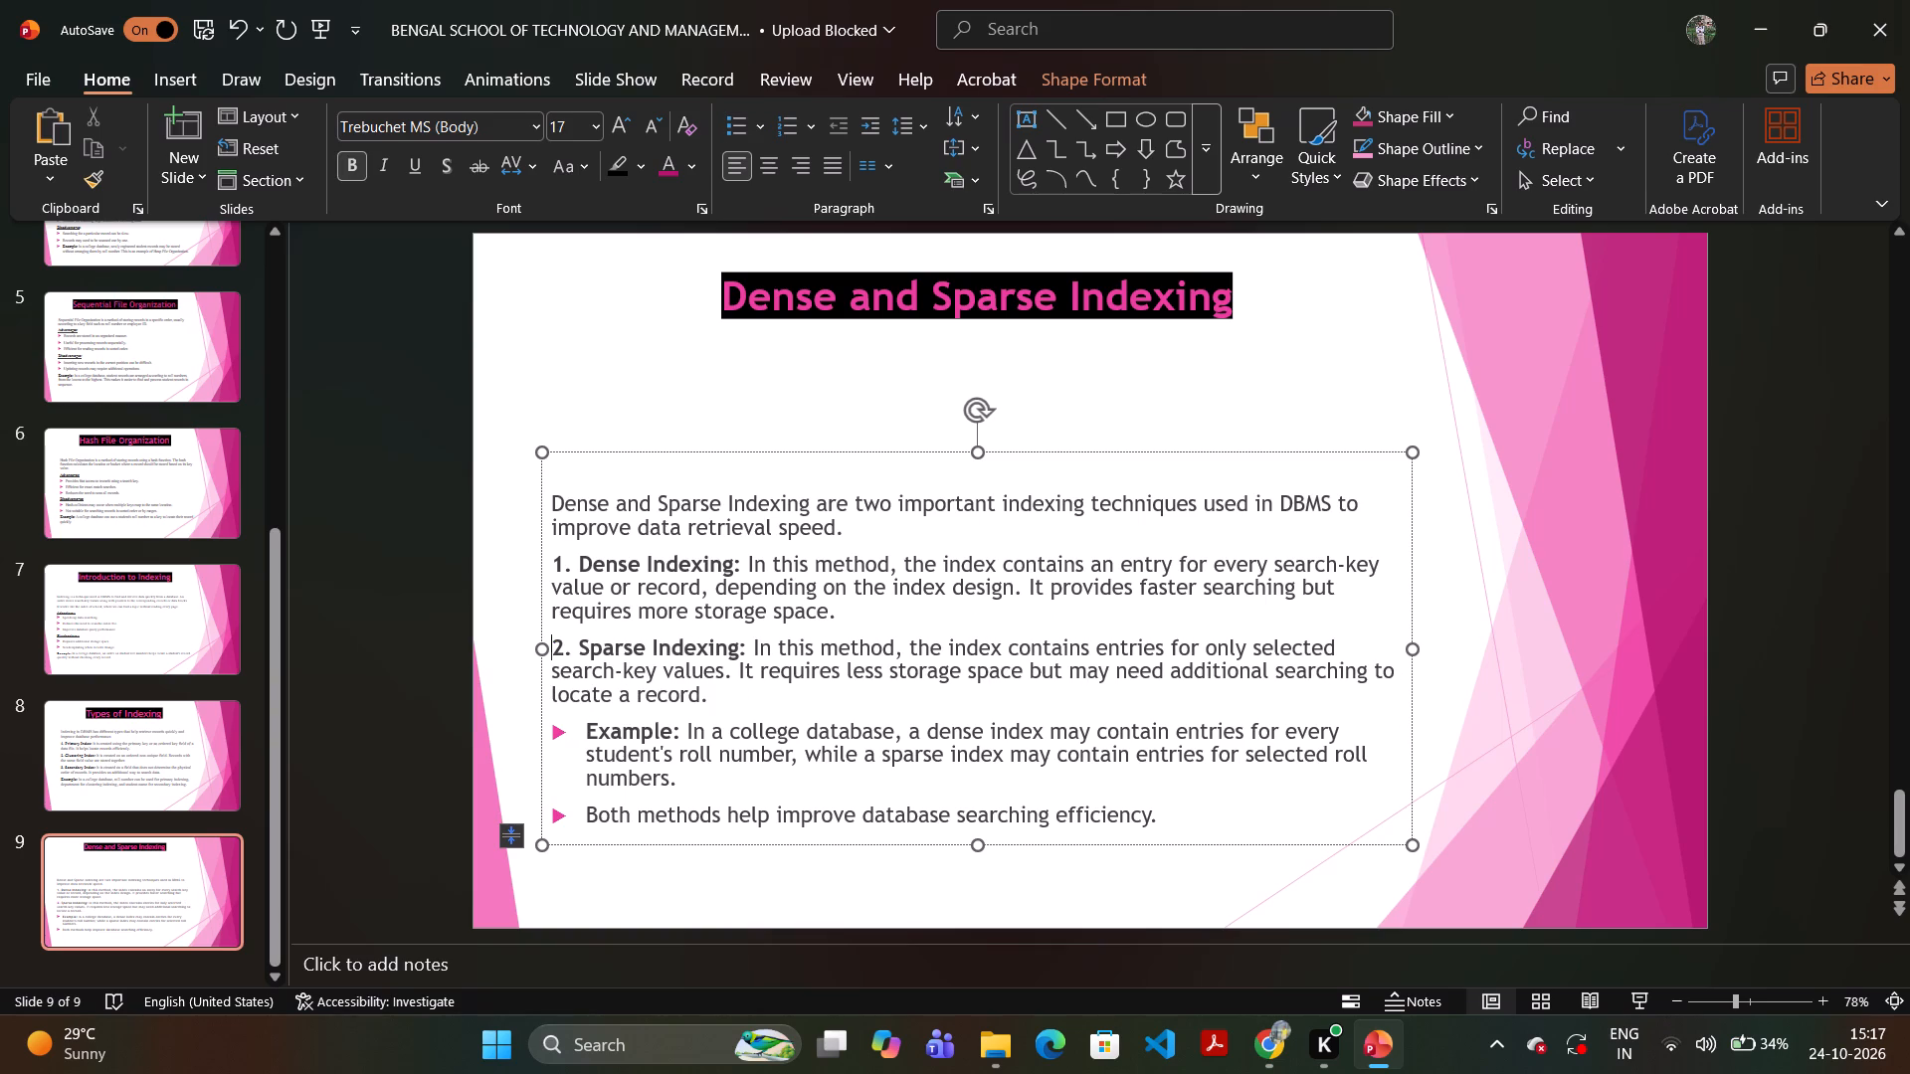
pyautogui.press('Down')
pyautogui.press('Down')
pyautogui.press('Down')
pyautogui.press('BackSpace')
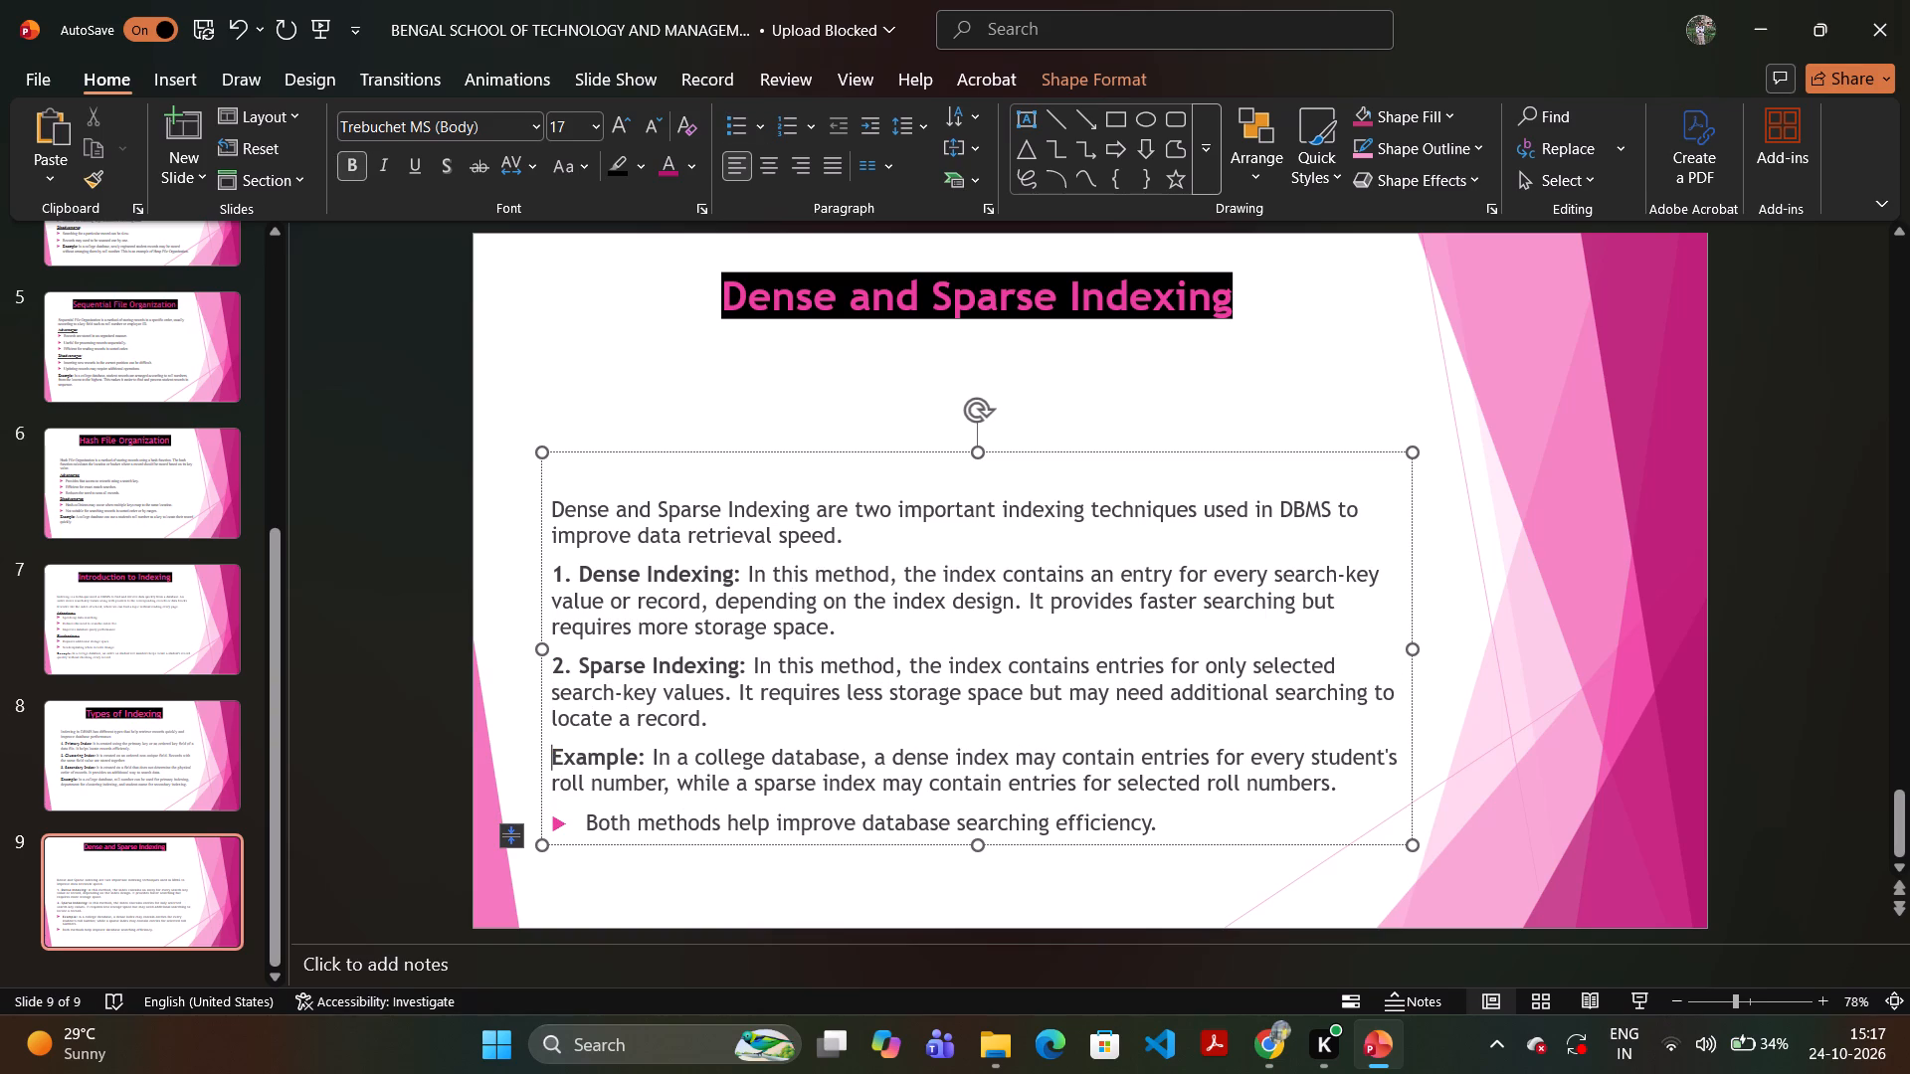
# Delete the closing sentence "Both methods help improve database searching efficiency." from slide 9's body.
pyautogui.press('Up')
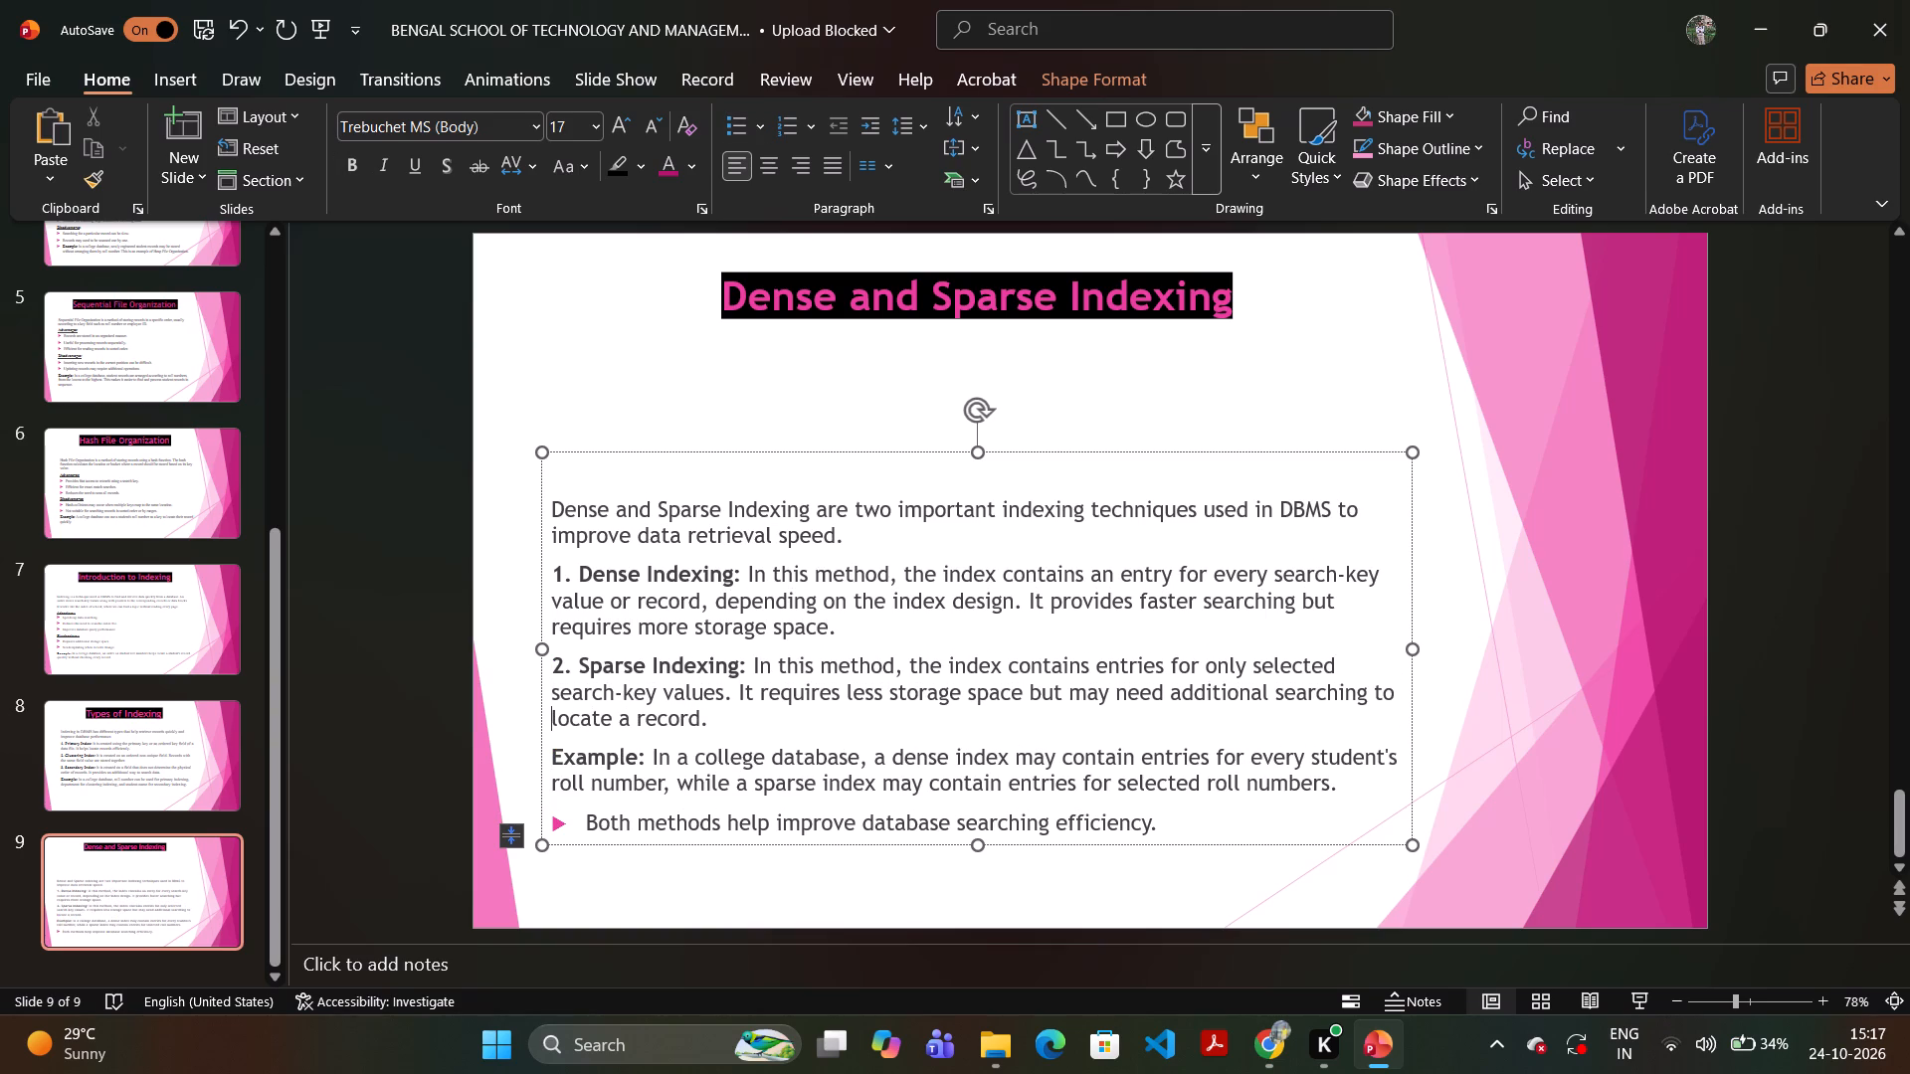
pyautogui.press('Right')
pyautogui.press('Right')
pyautogui.press('Right')
pyautogui.press('Right')
pyautogui.press('Right')
pyautogui.press('Right')
pyautogui.press('Right')
pyautogui.press('Right')
pyautogui.press('Right')
pyautogui.press('Right')
pyautogui.press('Right')
pyautogui.press('Right')
pyautogui.press('Right')
pyautogui.press('Right')
pyautogui.press('Right')
pyautogui.press('Right')
pyautogui.press('Right')
pyautogui.press('Right')
pyautogui.press('Right')
pyautogui.press('Right')
pyautogui.press('Down')
pyautogui.press('Down')
pyautogui.press('Right')
pyautogui.press('Right')
pyautogui.press('Right')
pyautogui.press('Right')
pyautogui.press('Right')
pyautogui.press('Right')
pyautogui.press('Right')
pyautogui.press('Right')
pyautogui.press('Right')
pyautogui.press('Right')
pyautogui.press('Right')
pyautogui.press('Right')
pyautogui.press('Right')
pyautogui.press('Right')
pyautogui.press('Right')
pyautogui.press('Right')
pyautogui.press('Right')
pyautogui.press('Right')
pyautogui.press('Right')
pyautogui.press('Right')
pyautogui.press('Right')
pyautogui.press('Right')
pyautogui.press('Right')
pyautogui.press('Right')
pyautogui.press('Right')
pyautogui.press('Right')
pyautogui.press('Right')
pyautogui.press('Right')
pyautogui.press('Right')
pyautogui.press('BackSpace')
pyautogui.press('BackSpace')
pyautogui.press('BackSpace')
pyautogui.press('BackSpace')
pyautogui.press('BackSpace')
pyautogui.press('BackSpace')
pyautogui.press('BackSpace')
pyautogui.press('BackSpace')
pyautogui.press('BackSpace')
pyautogui.press('BackSpace')
pyautogui.press('BackSpace')
pyautogui.press('BackSpace')
pyautogui.press('BackSpace')
pyautogui.press('BackSpace')
pyautogui.press('BackSpace')
pyautogui.press('BackSpace')
pyautogui.press('BackSpace')
pyautogui.press('BackSpace')
pyautogui.press('BackSpace')
pyautogui.press('BackSpace')
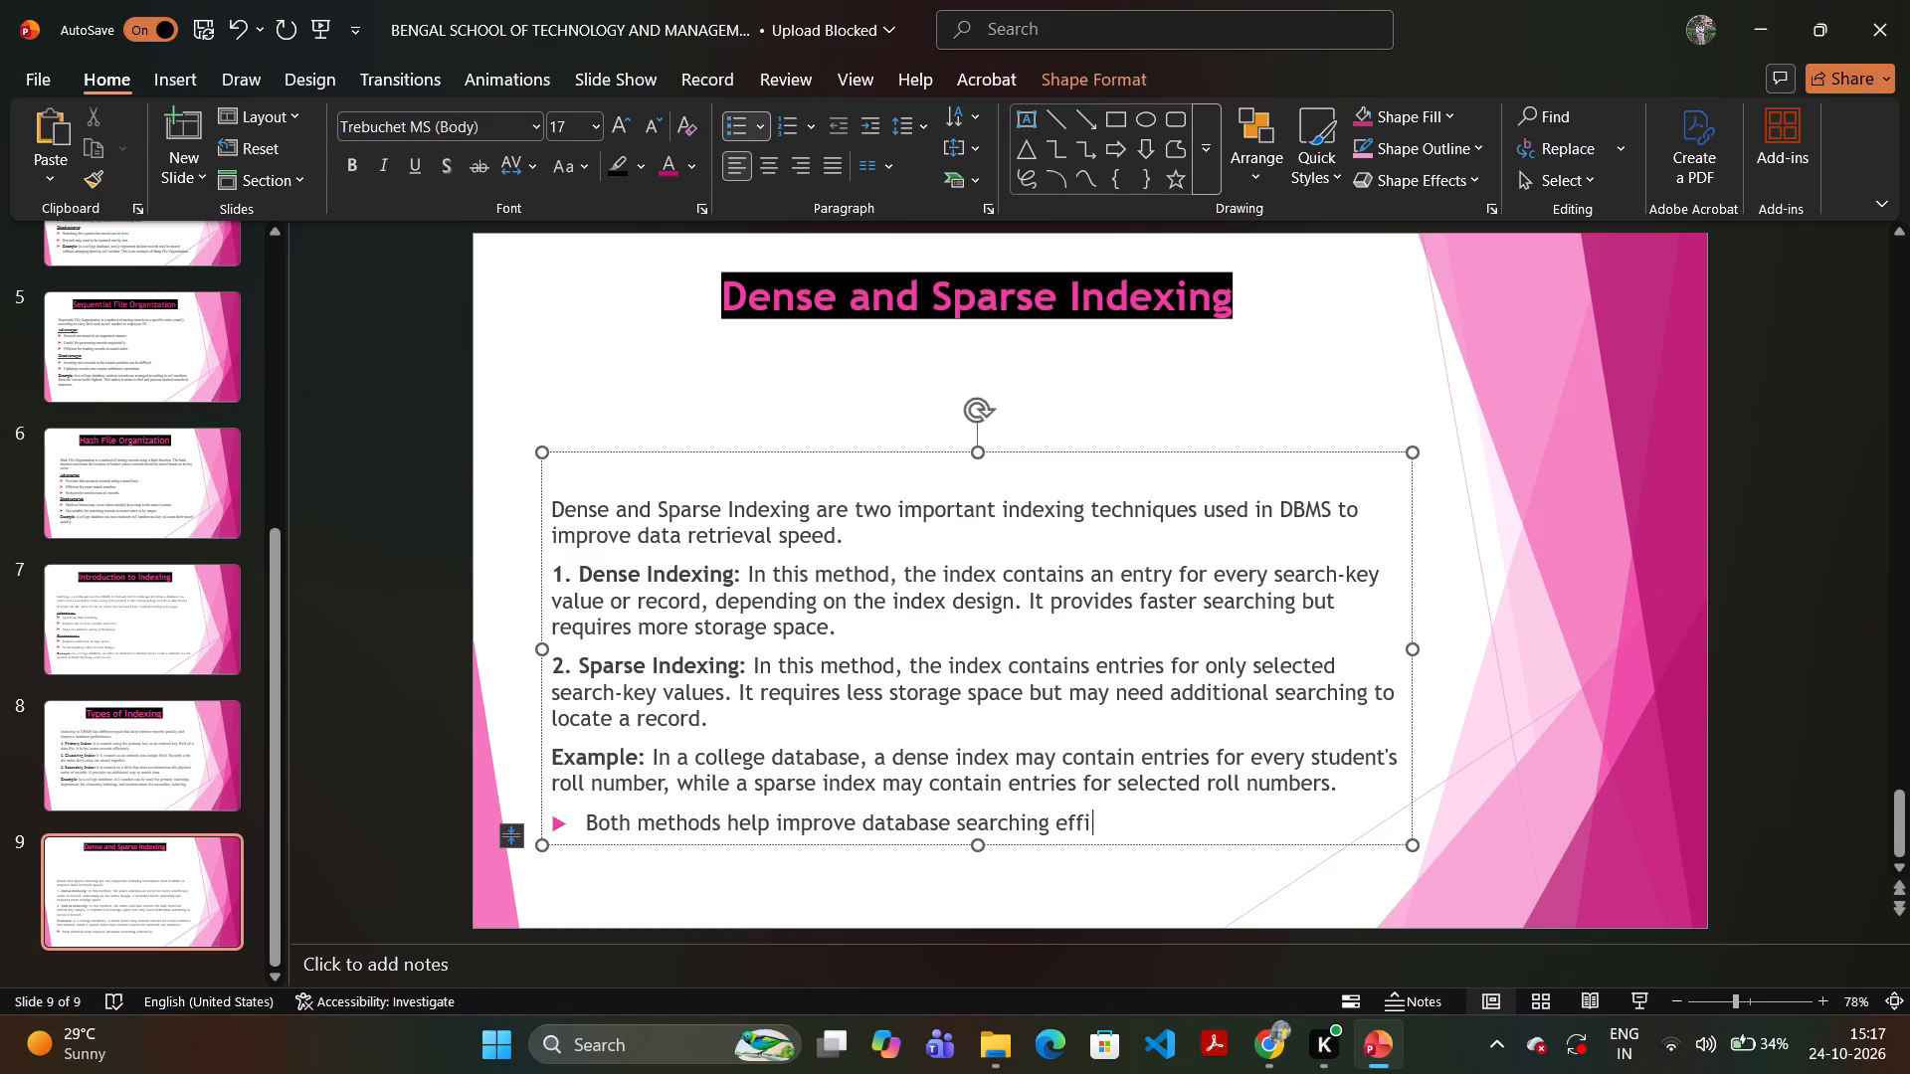
pyautogui.press('BackSpace')
pyautogui.press('BackSpace')
pyautogui.press('BackSpace')
pyautogui.press('BackSpace')
pyautogui.press('BackSpace')
pyautogui.press('BackSpace')
pyautogui.press('BackSpace')
pyautogui.press('BackSpace')
pyautogui.press('BackSpace')
pyautogui.press('BackSpace')
pyautogui.press('BackSpace')
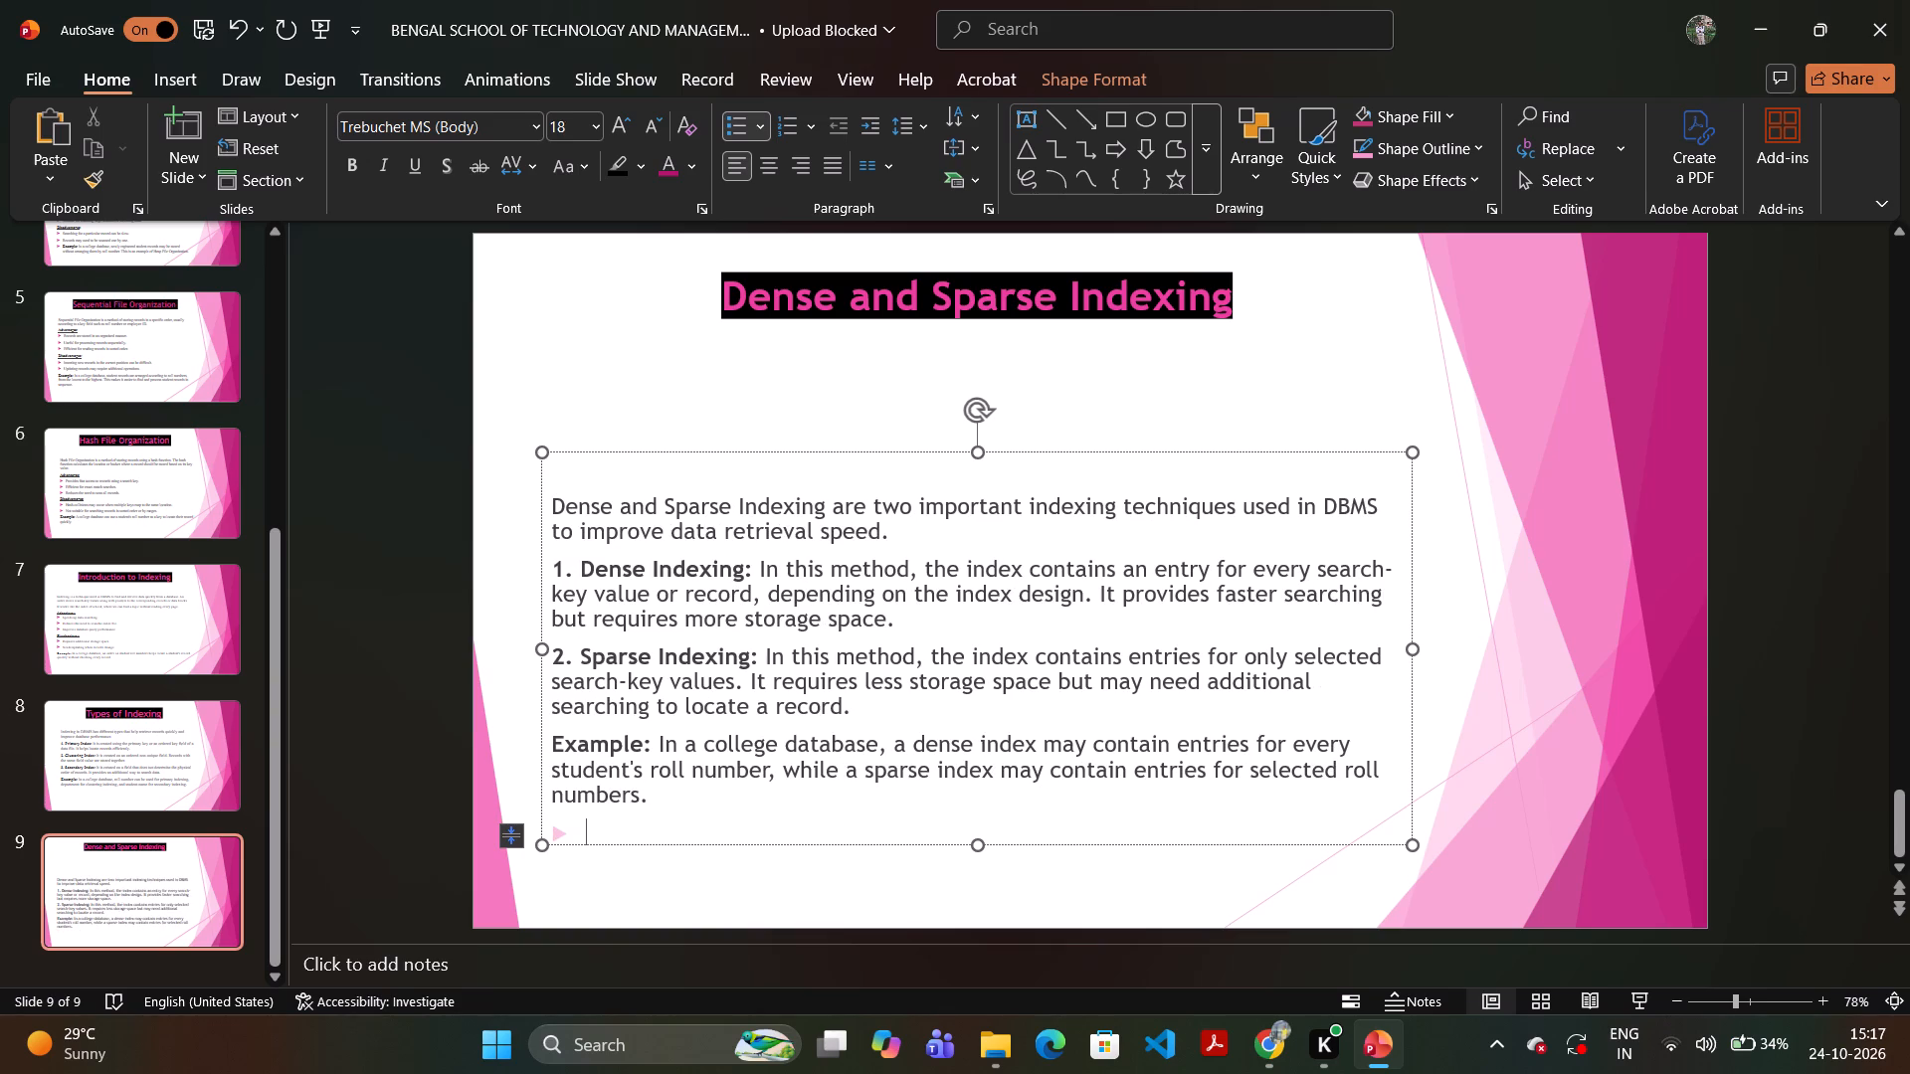
# Set all of slide 9's body text to Times New Roman at size 19.
pyautogui.click(819, 805)
pyautogui.hotkey('ctrl', 'a')
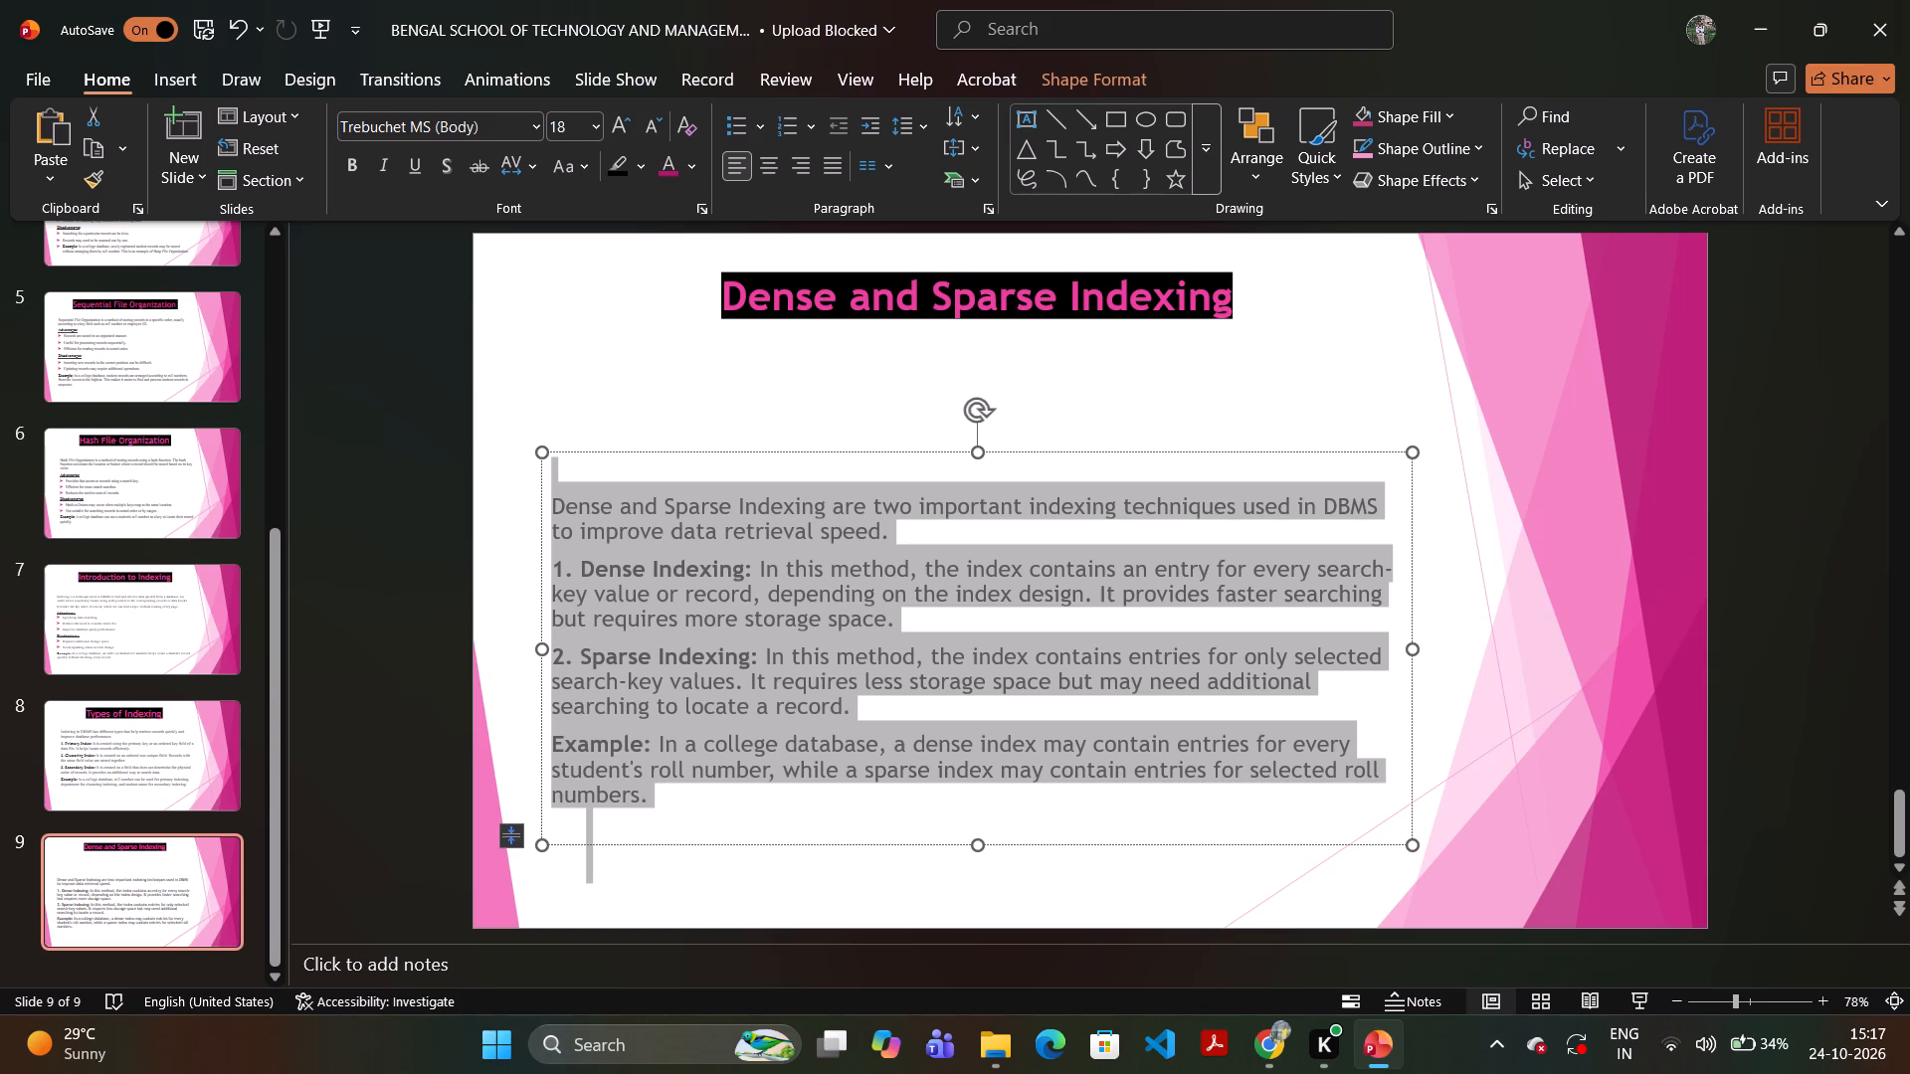
pyautogui.click(501, 136)
pyautogui.click(498, 125)
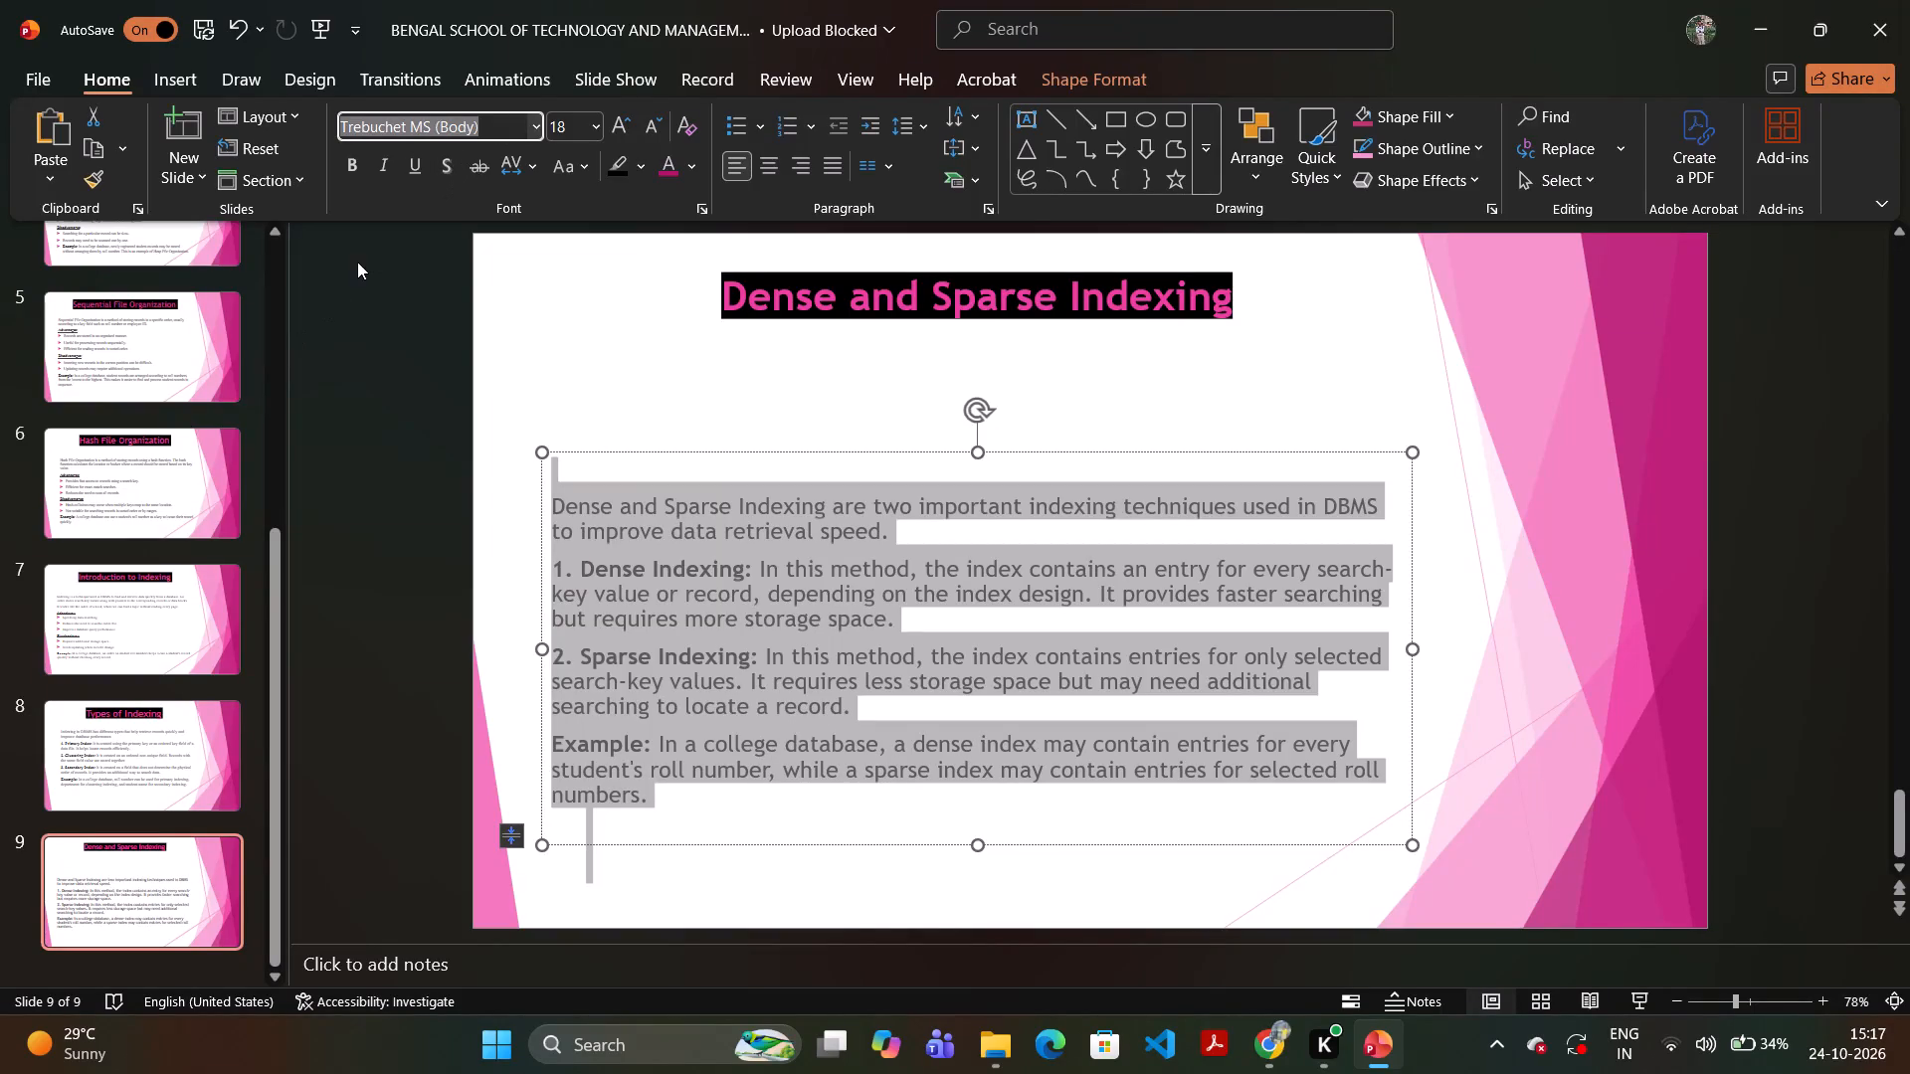
pyautogui.press('t')
pyautogui.write('im')
pyautogui.press('Return')
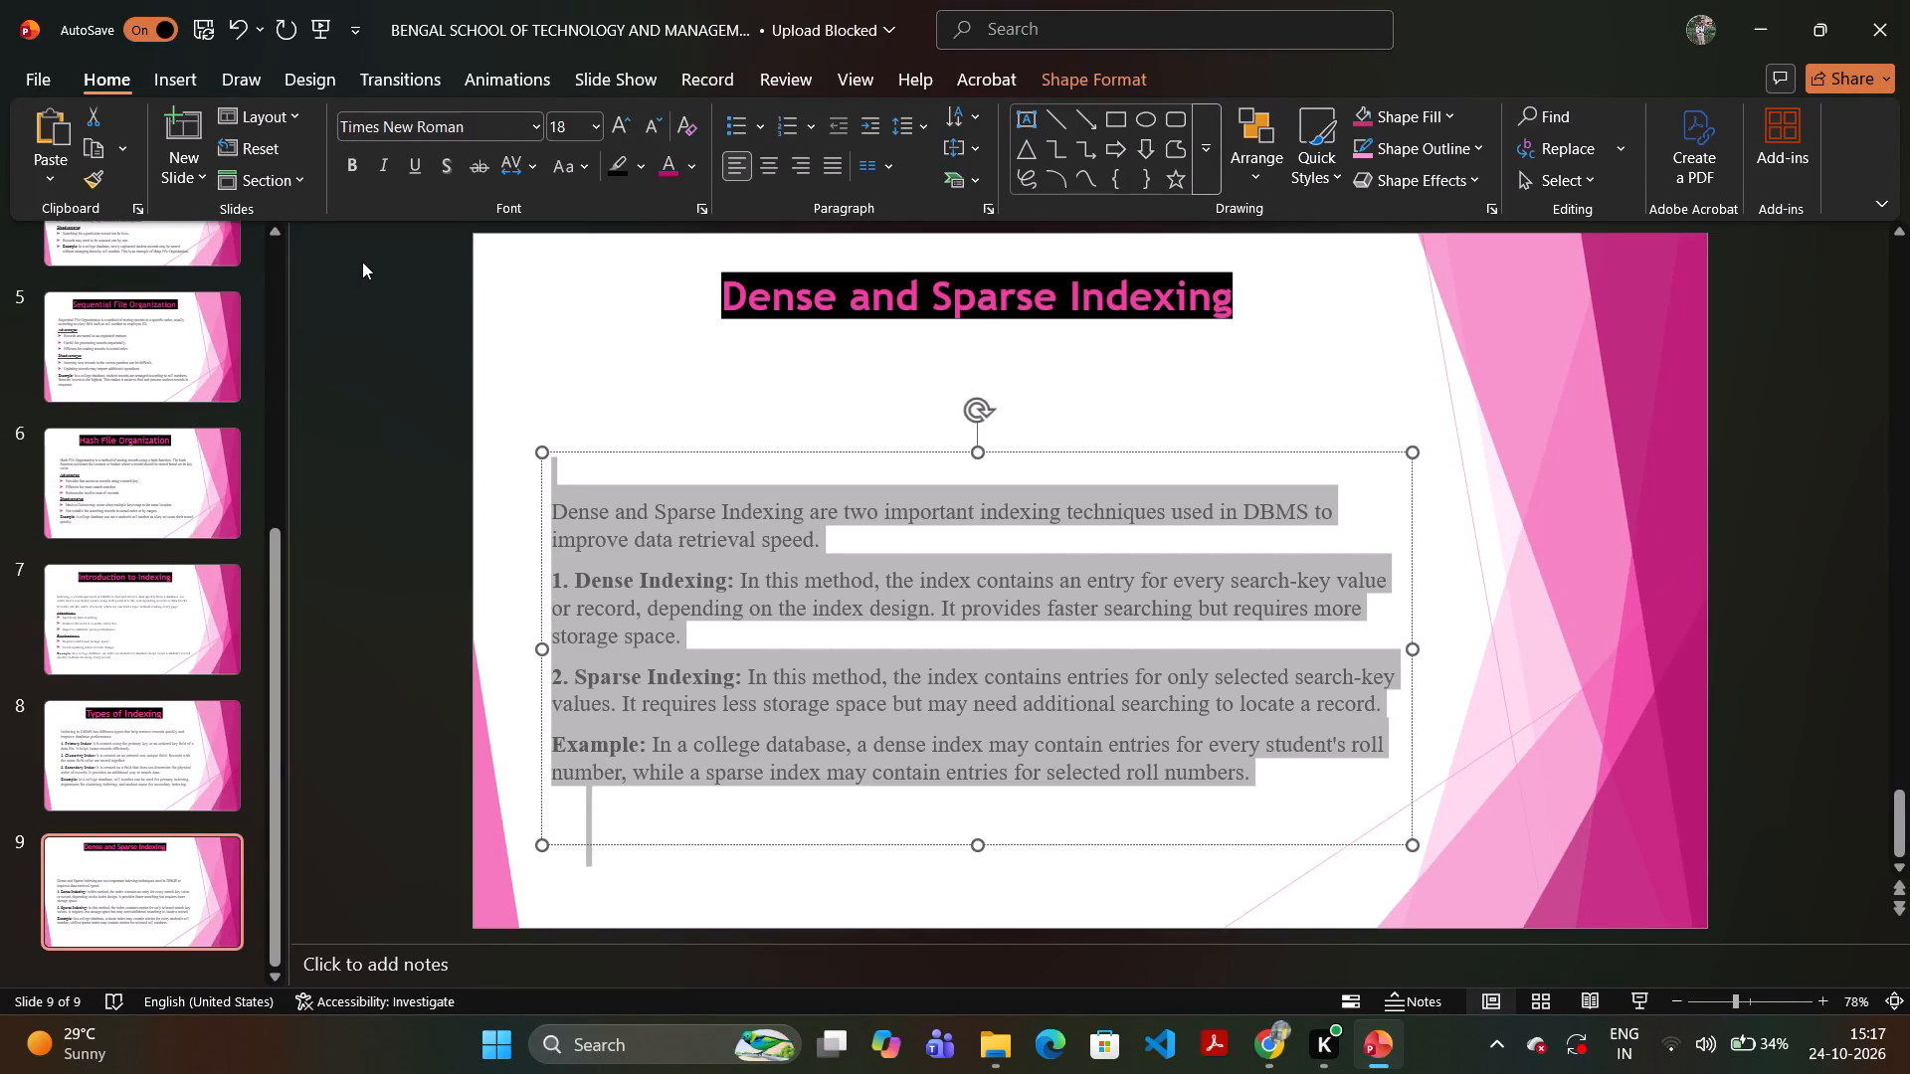
pyautogui.click(626, 128)
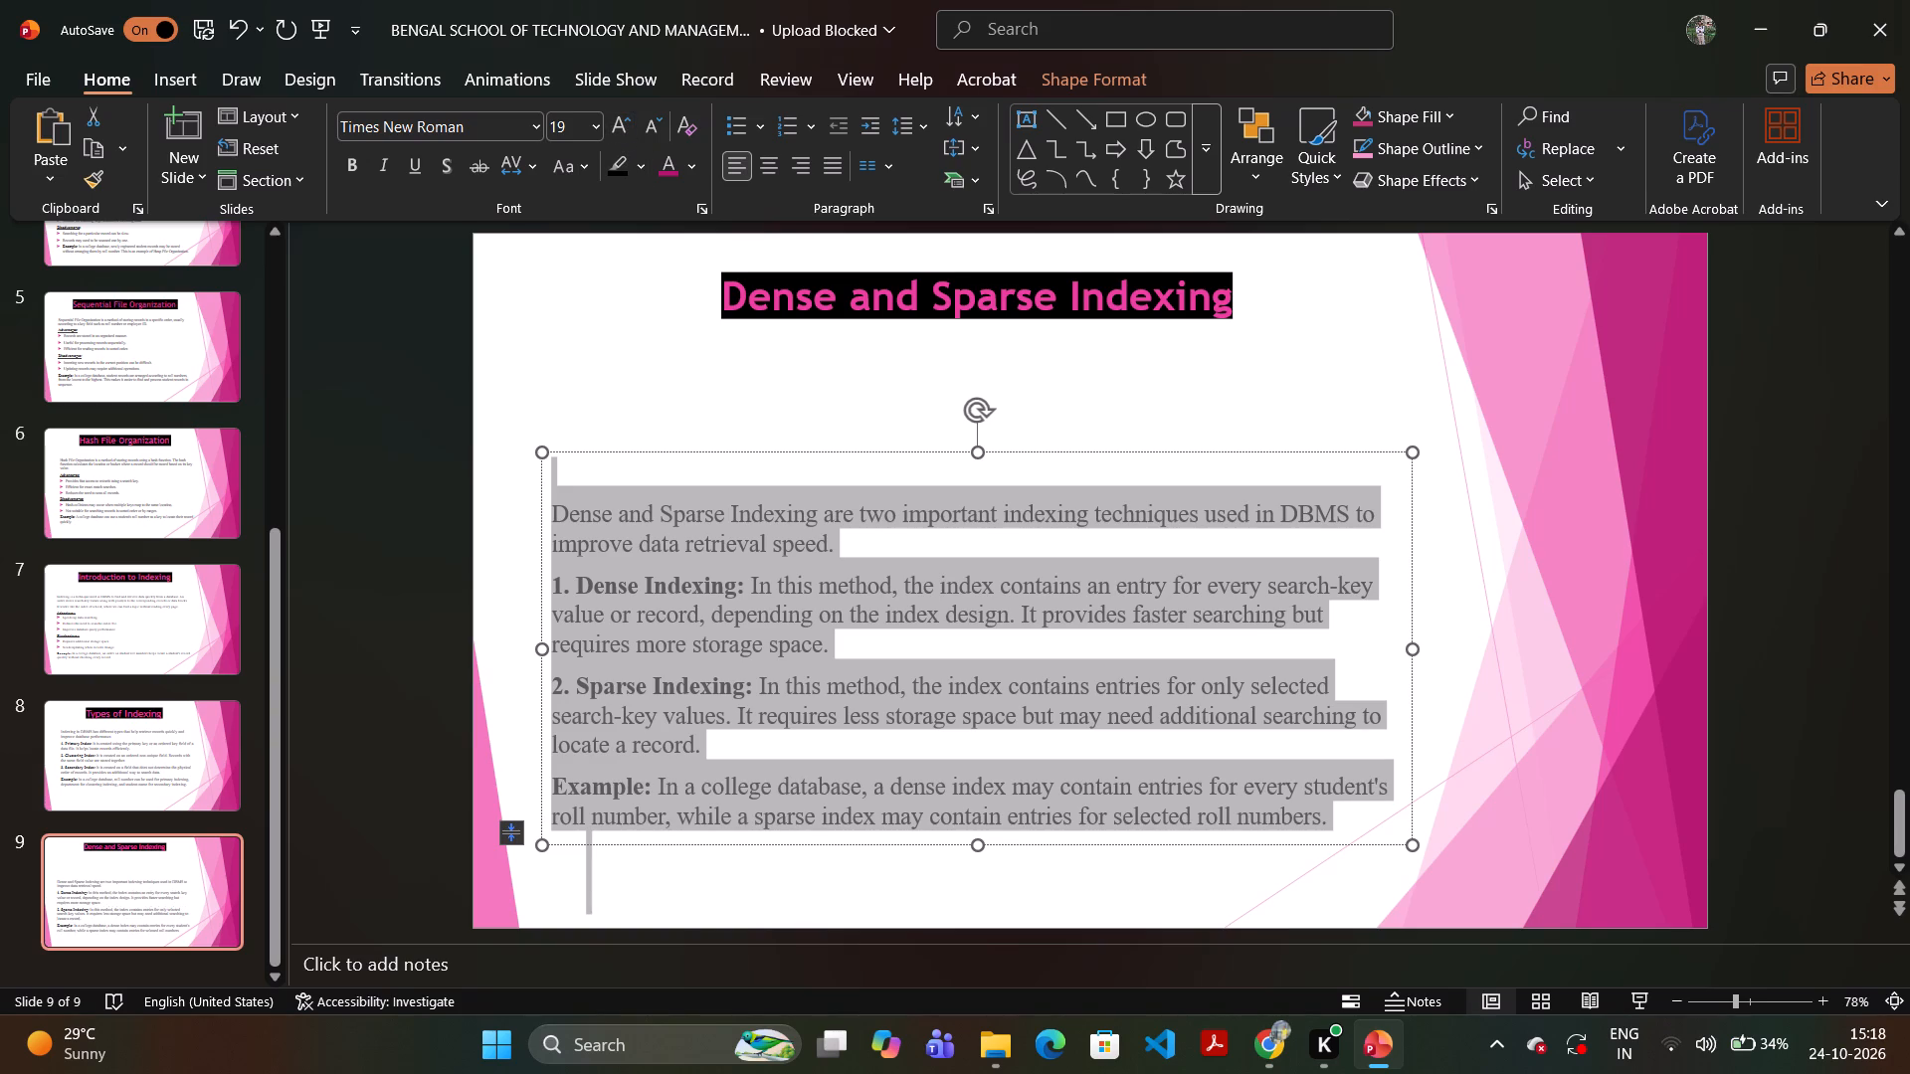
# Enlarge the whole "Dense and Sparse Indexing" title on slide 9 to font size 40.
pyautogui.click(618, 373)
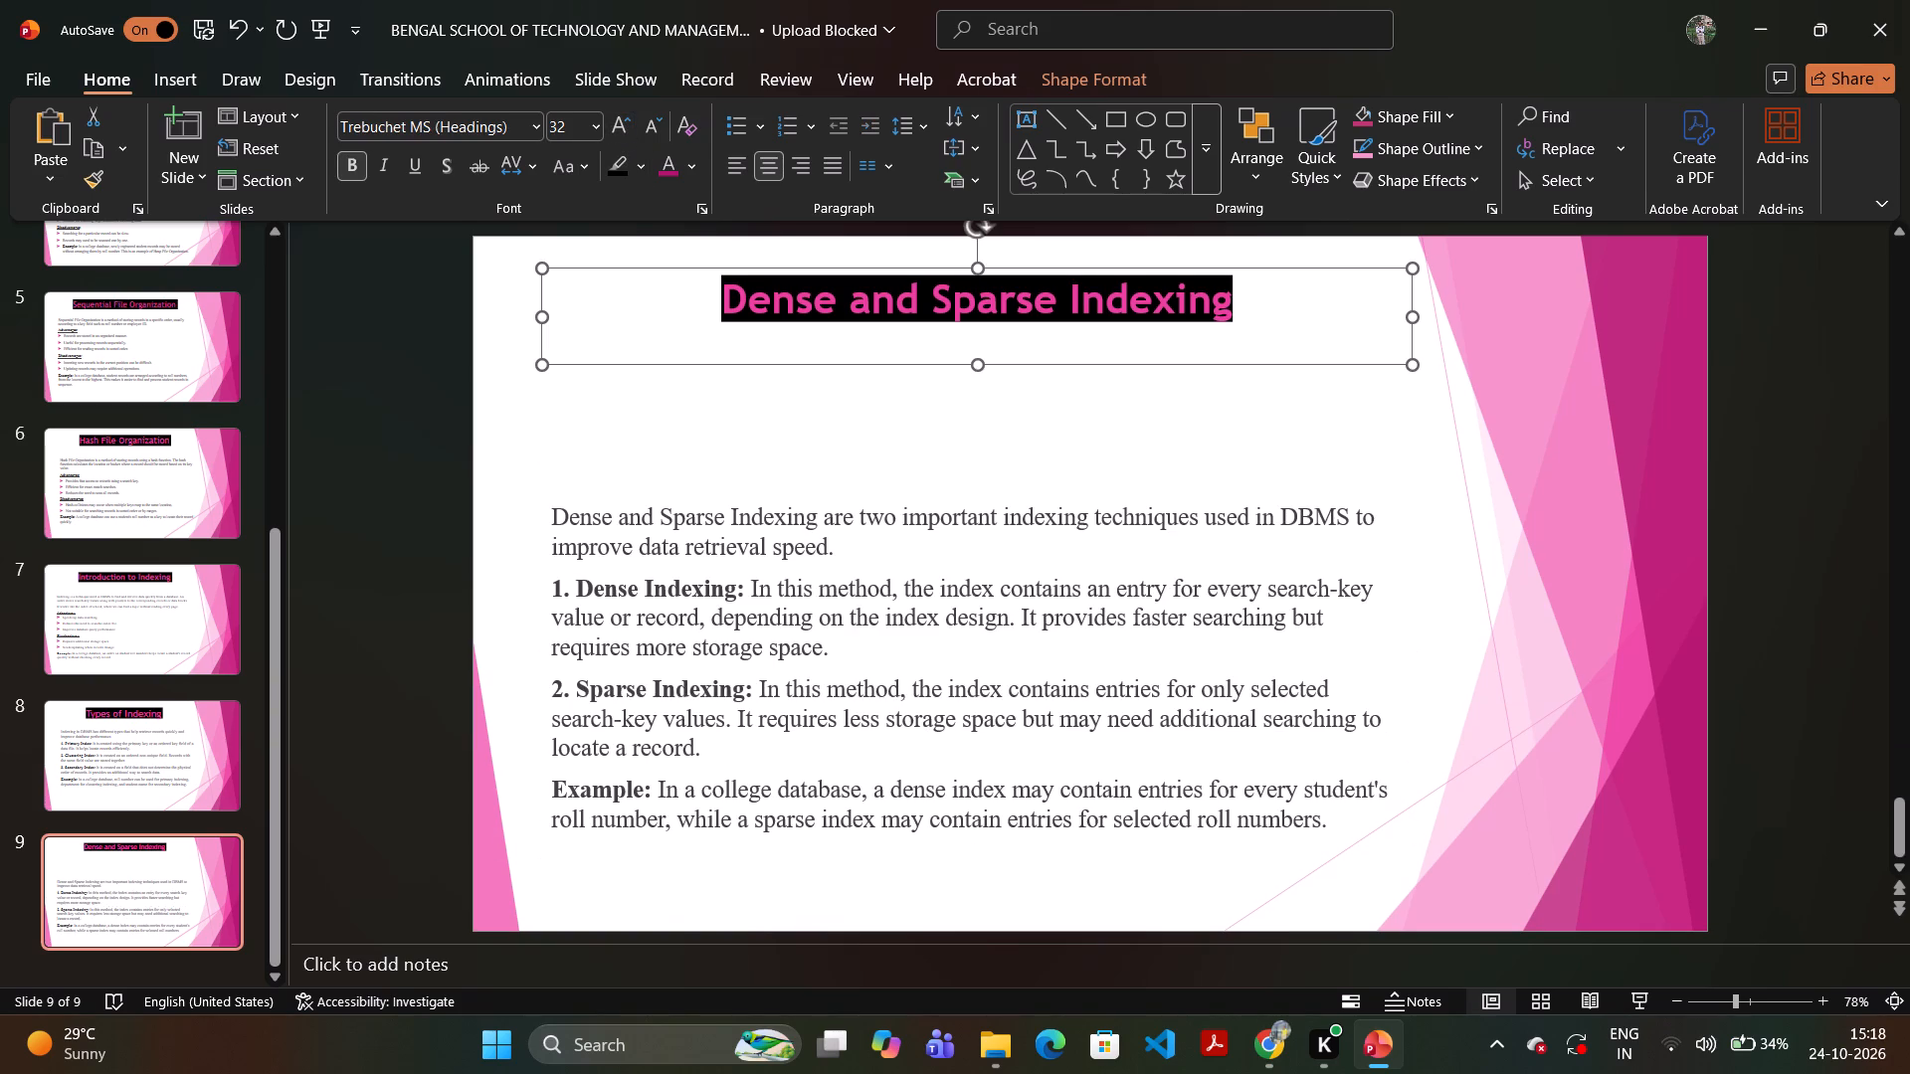
pyautogui.click(1050, 332)
pyautogui.click(1042, 303)
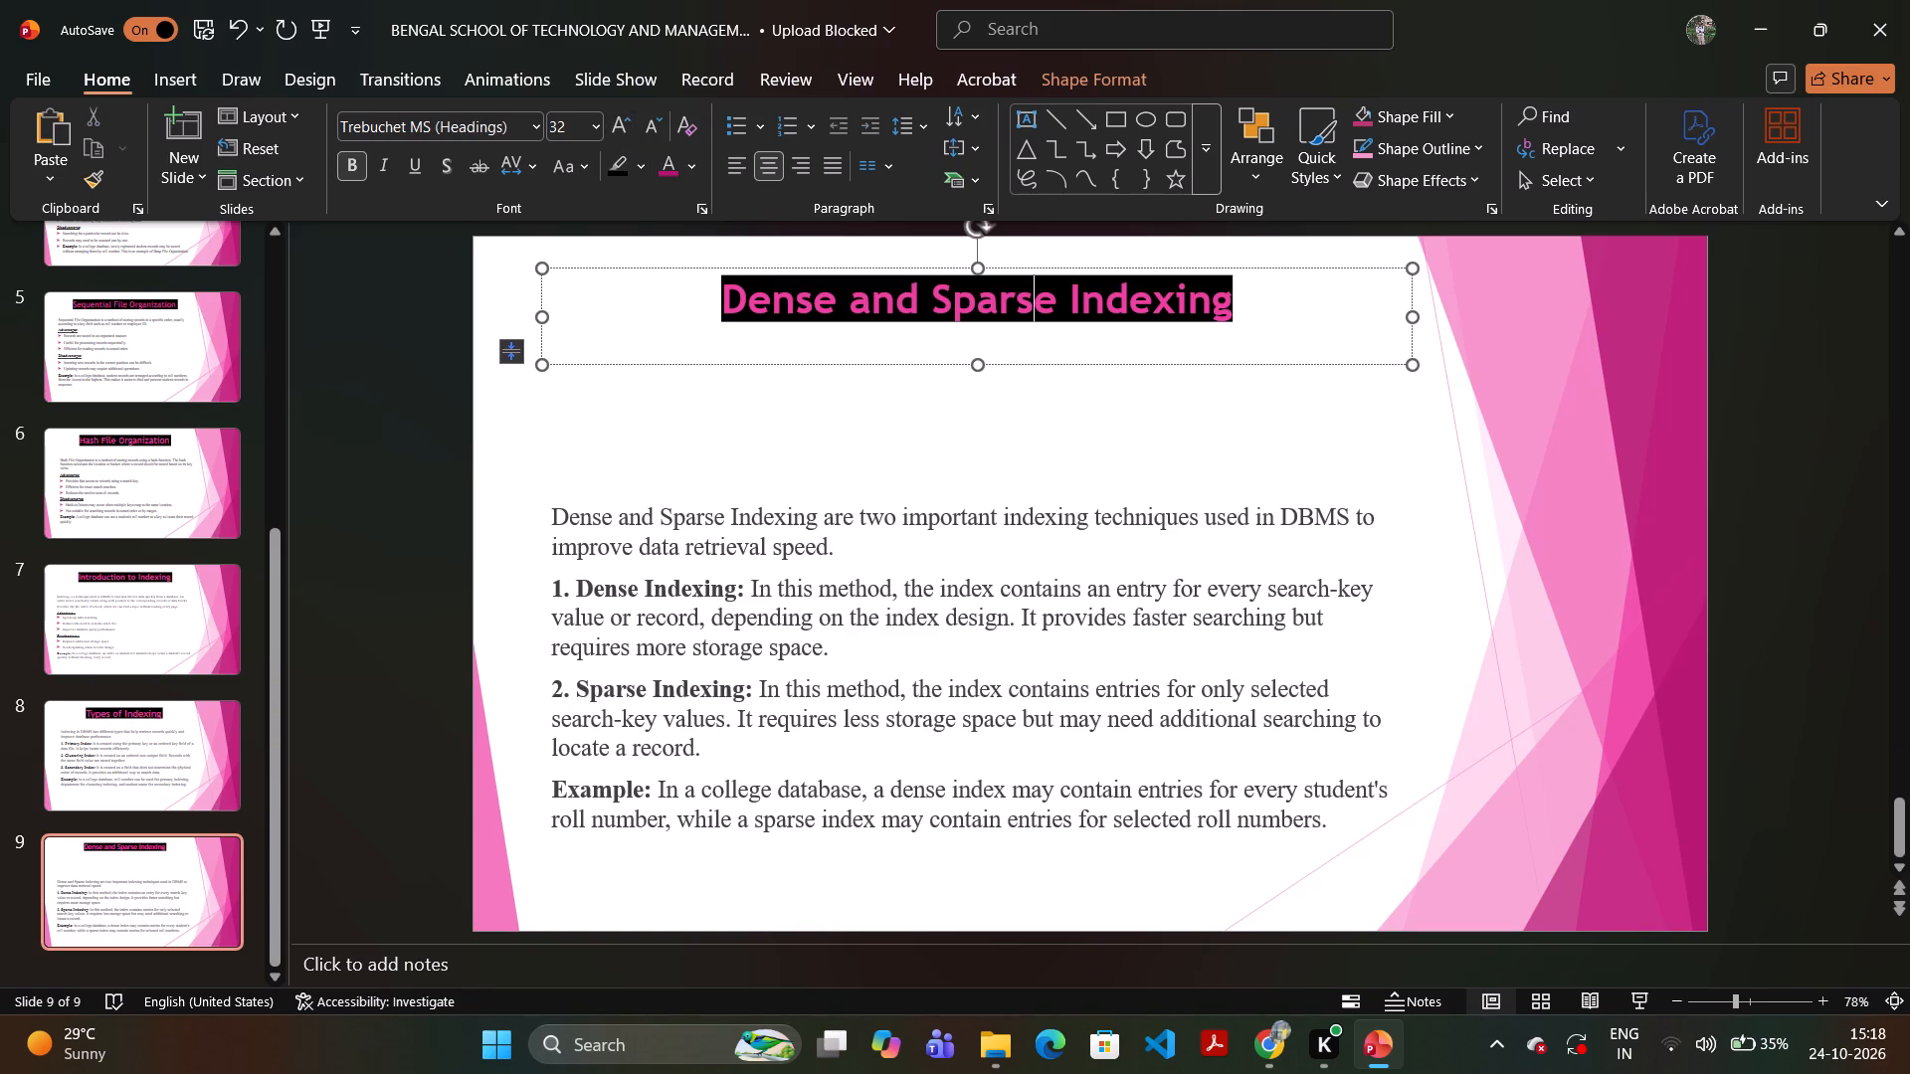
pyautogui.hotkey('ctrl', 'a')
pyautogui.click(628, 123)
pyautogui.click(628, 123)
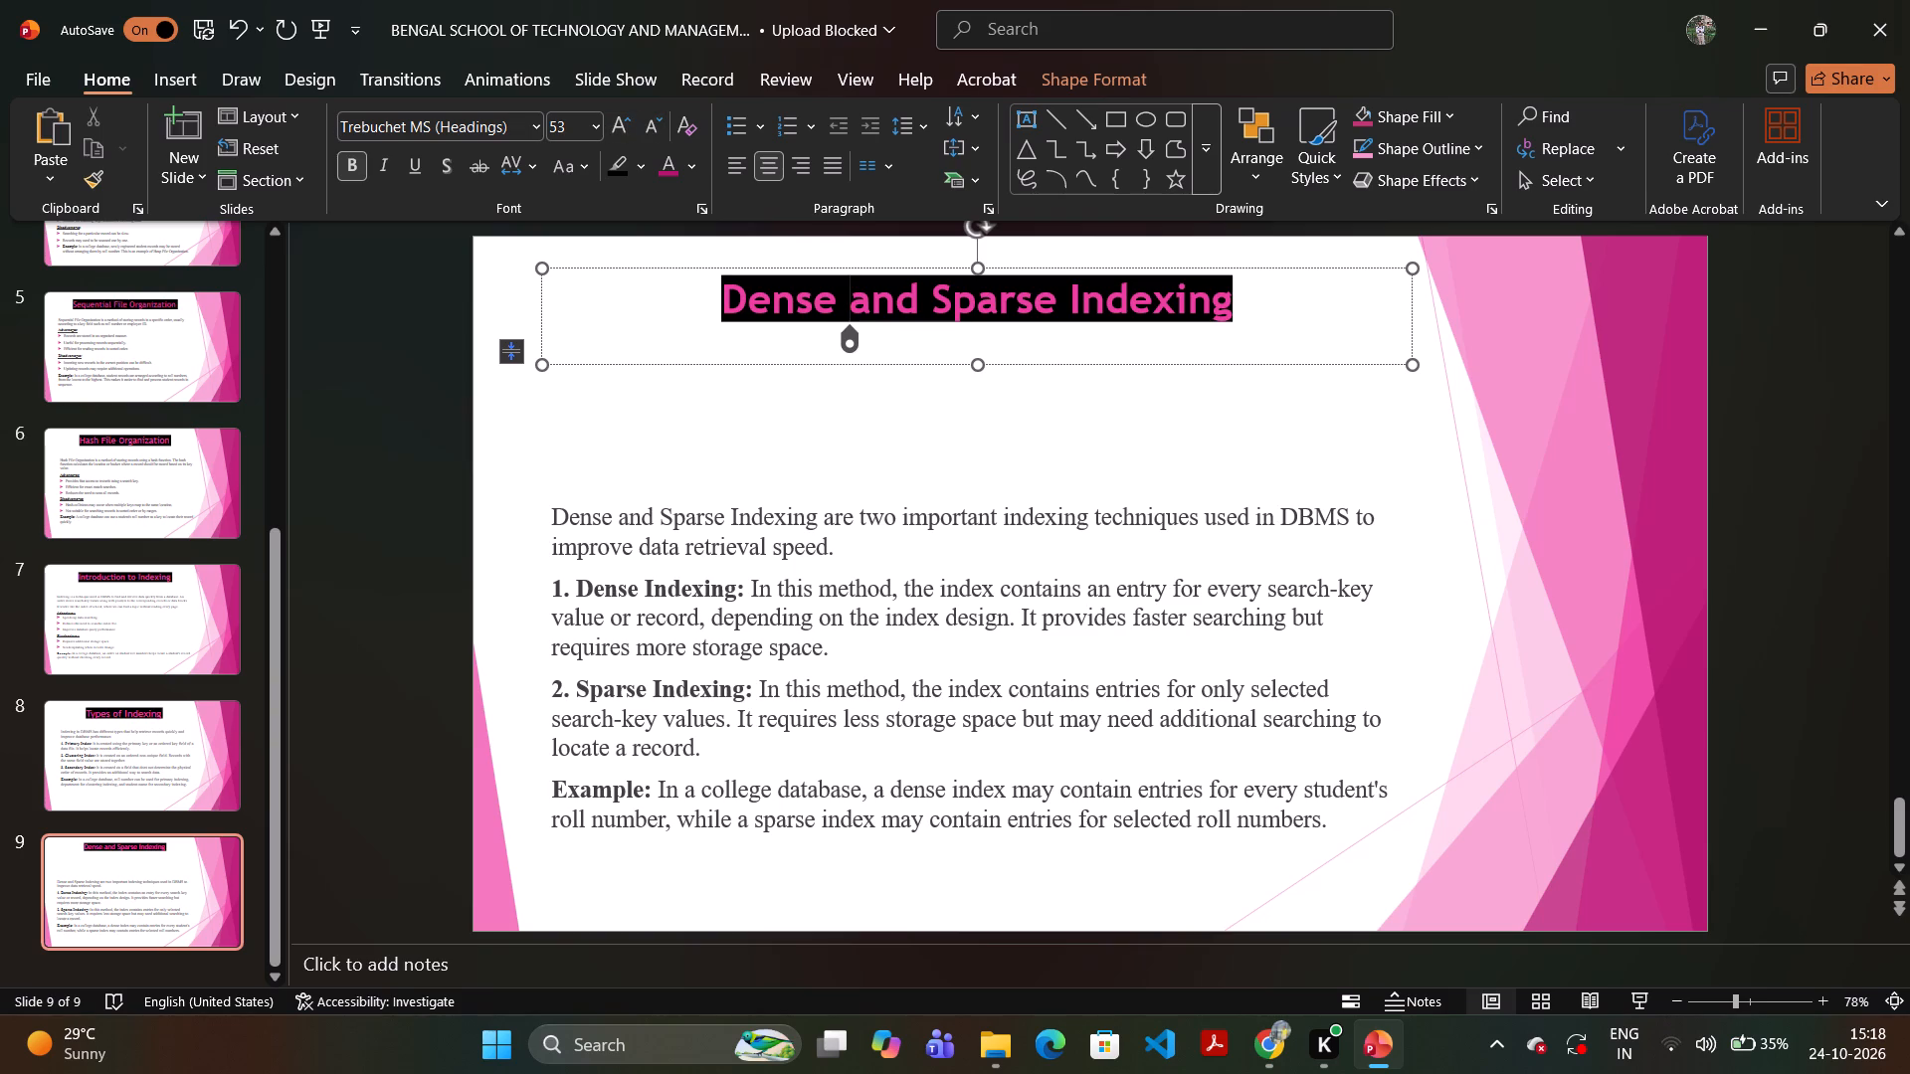
pyautogui.moveTo(1238, 294); pyautogui.dragTo(751, 309)
pyautogui.click(621, 137)
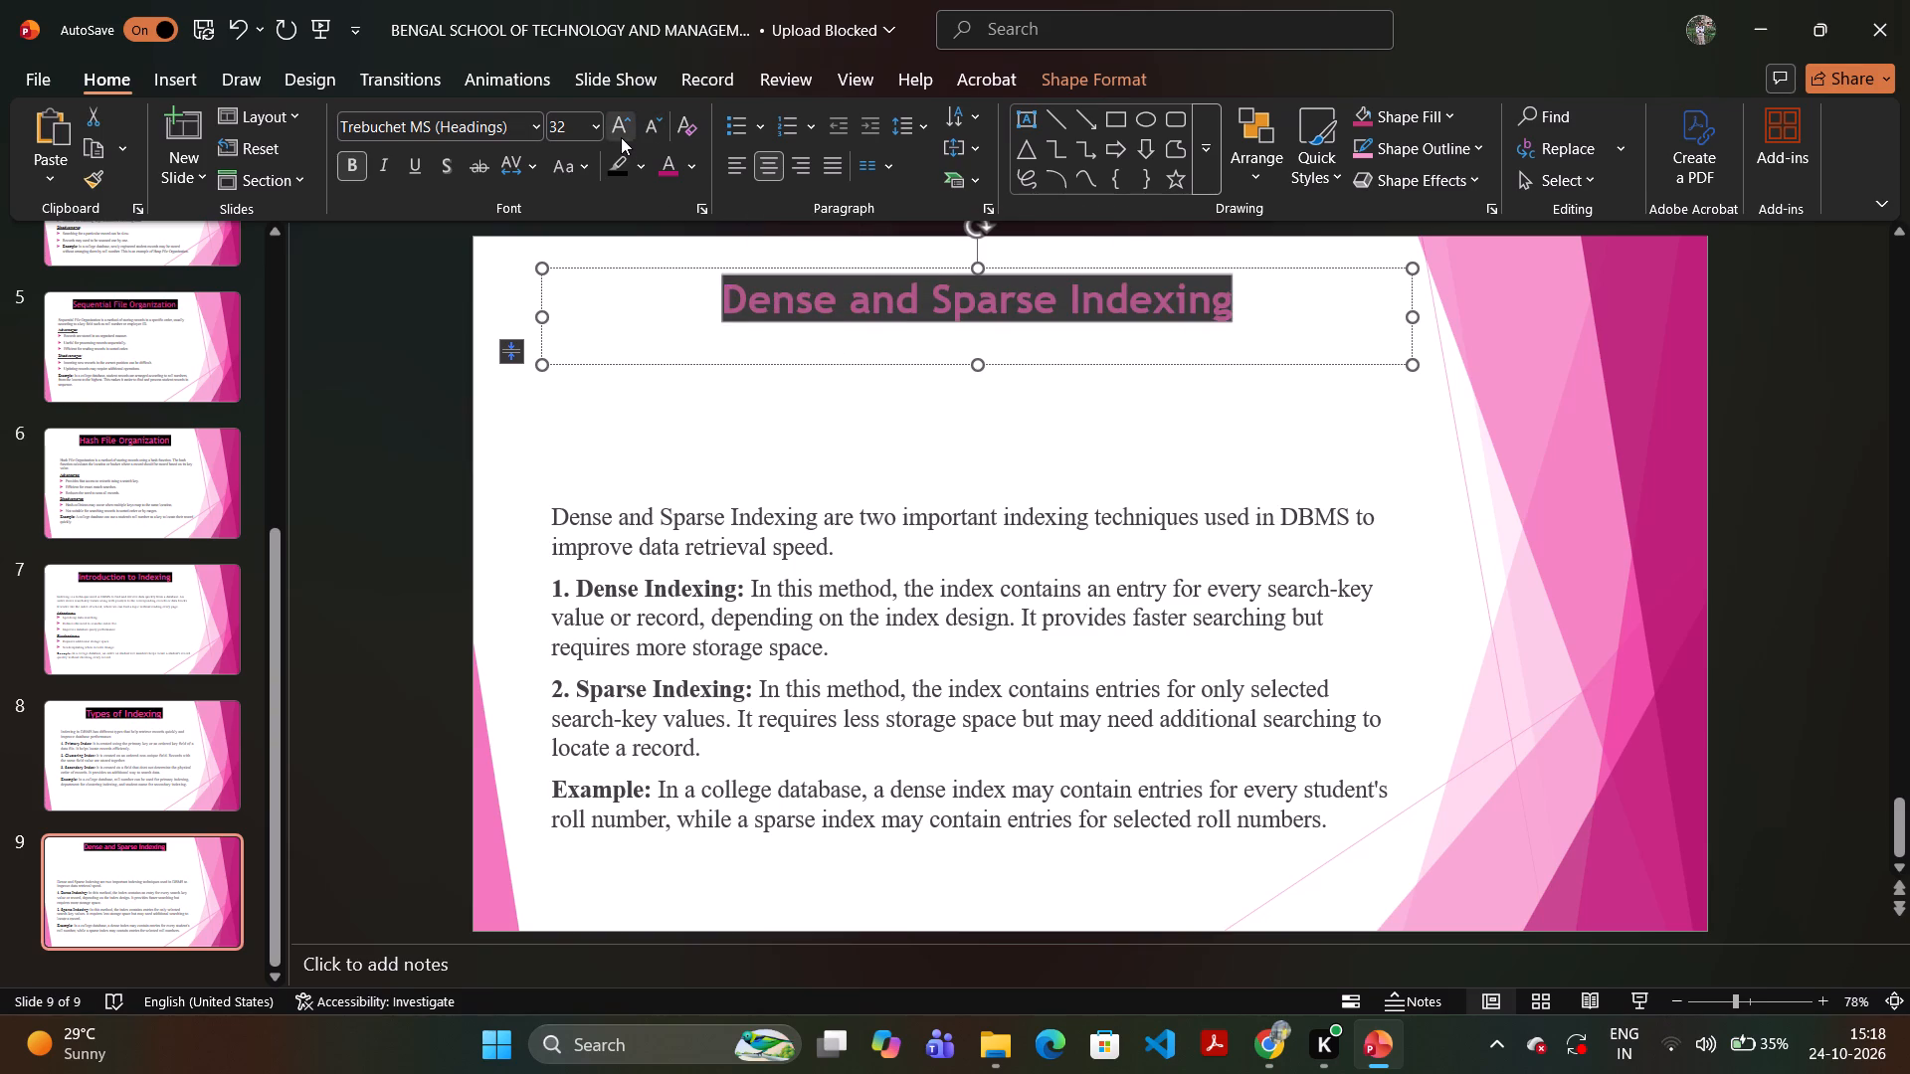
pyautogui.click(621, 137)
pyautogui.click(693, 432)
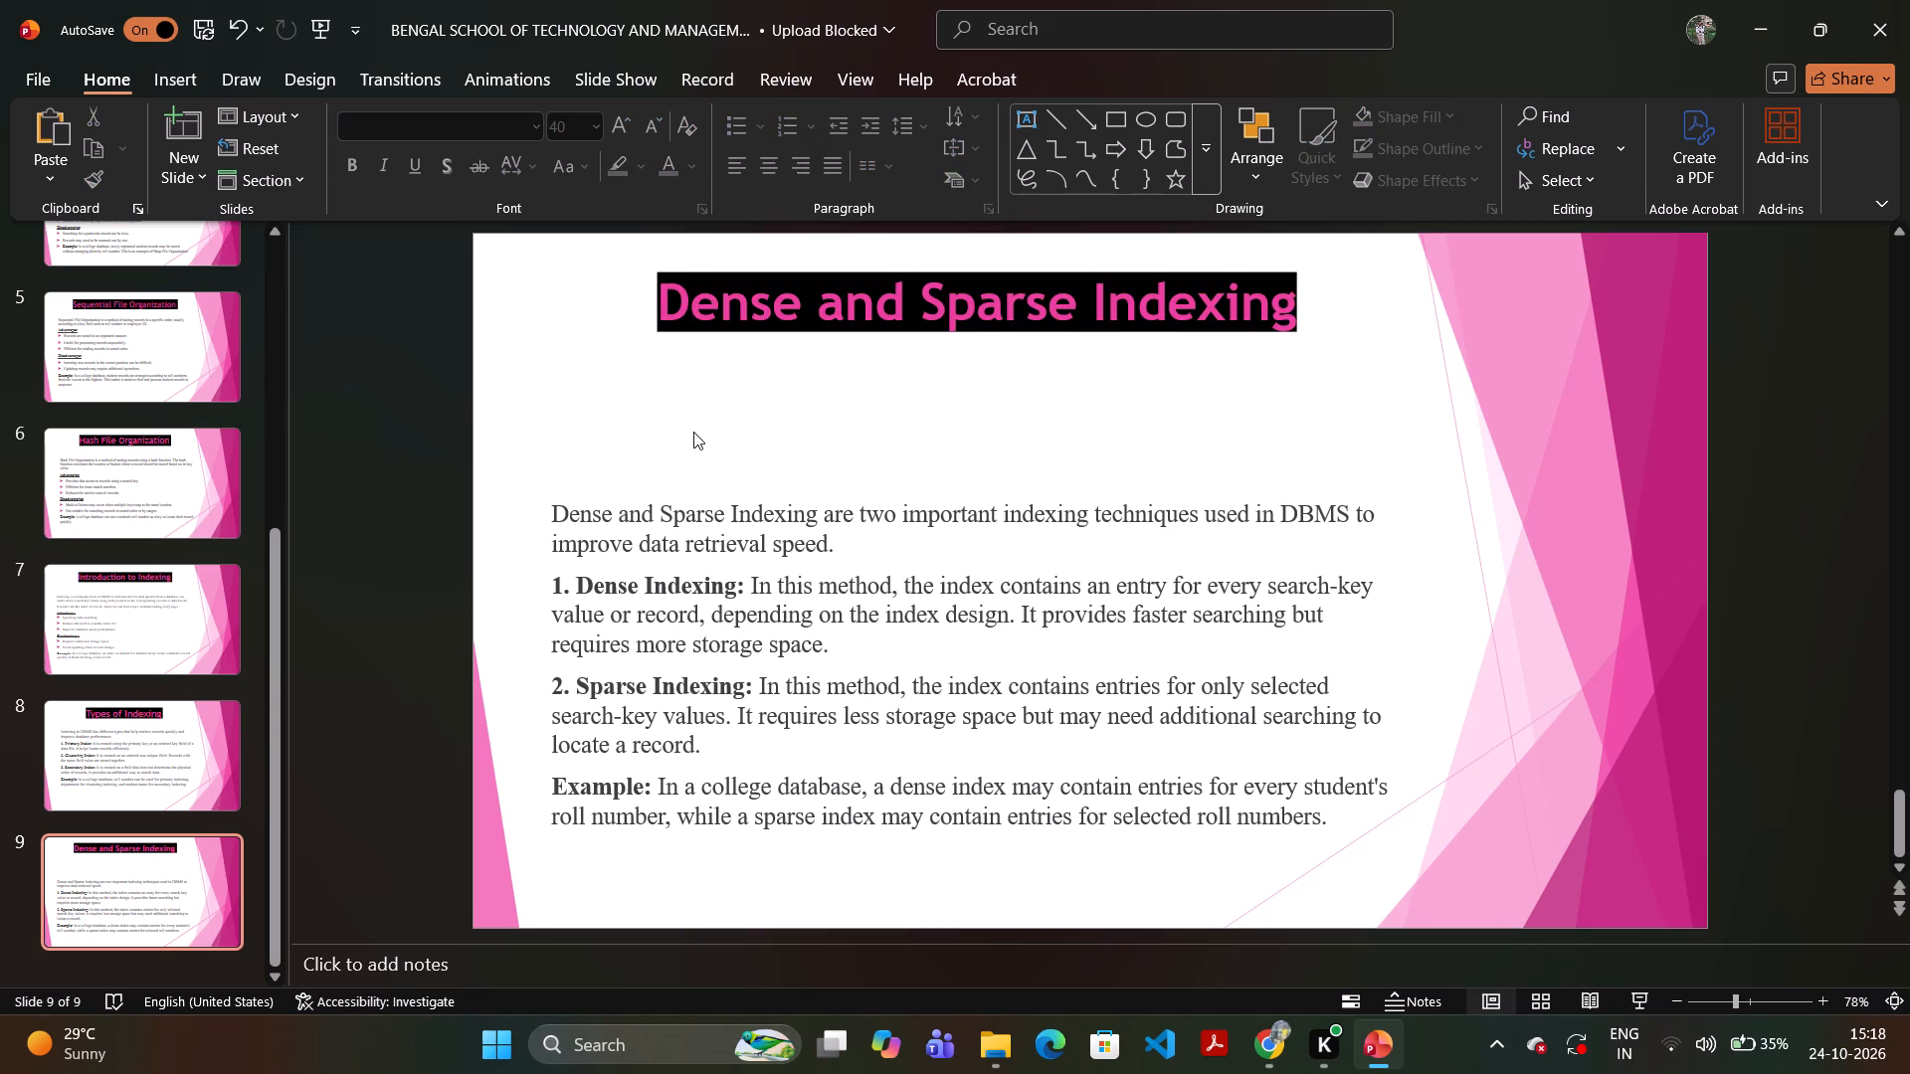
# Move slide 9's body text box up and slightly to the right, closer beneath the title.
pyautogui.click(732, 515)
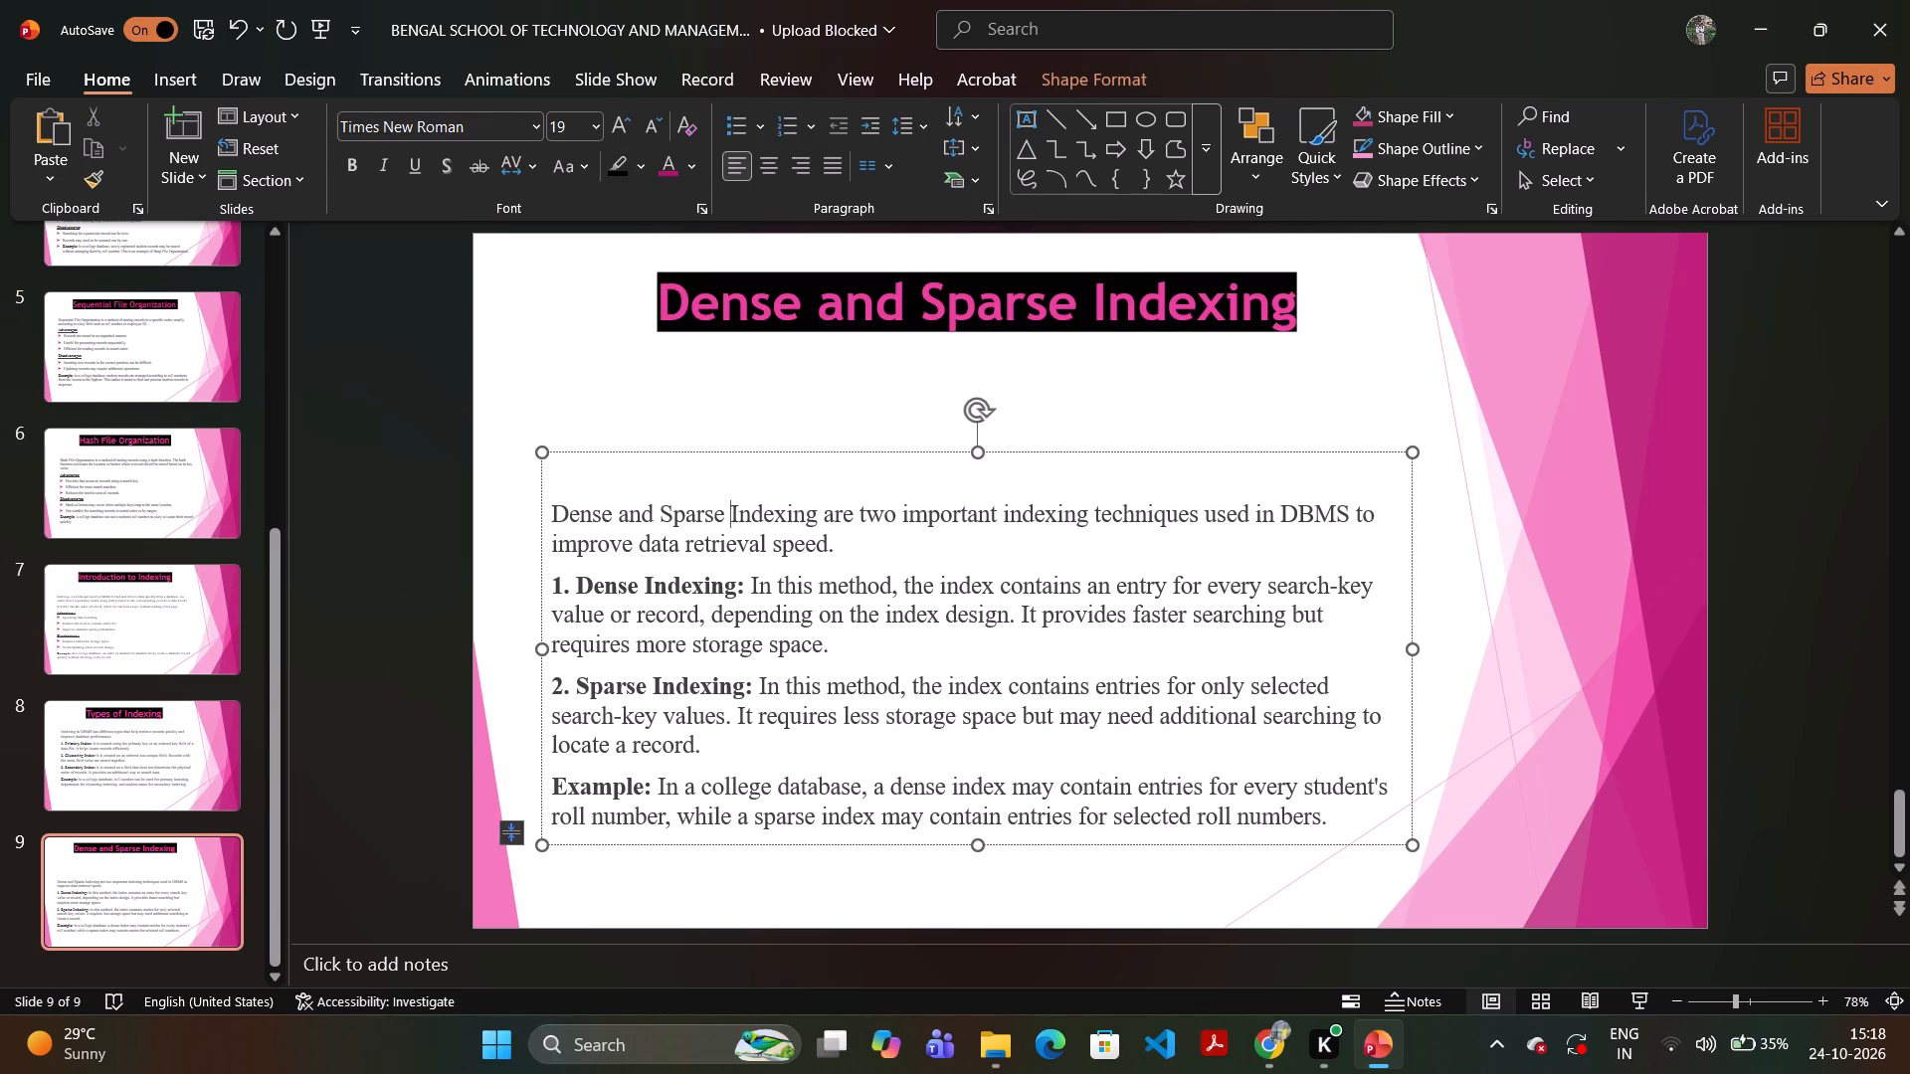
pyautogui.moveTo(748, 454); pyautogui.dragTo(760, 393)
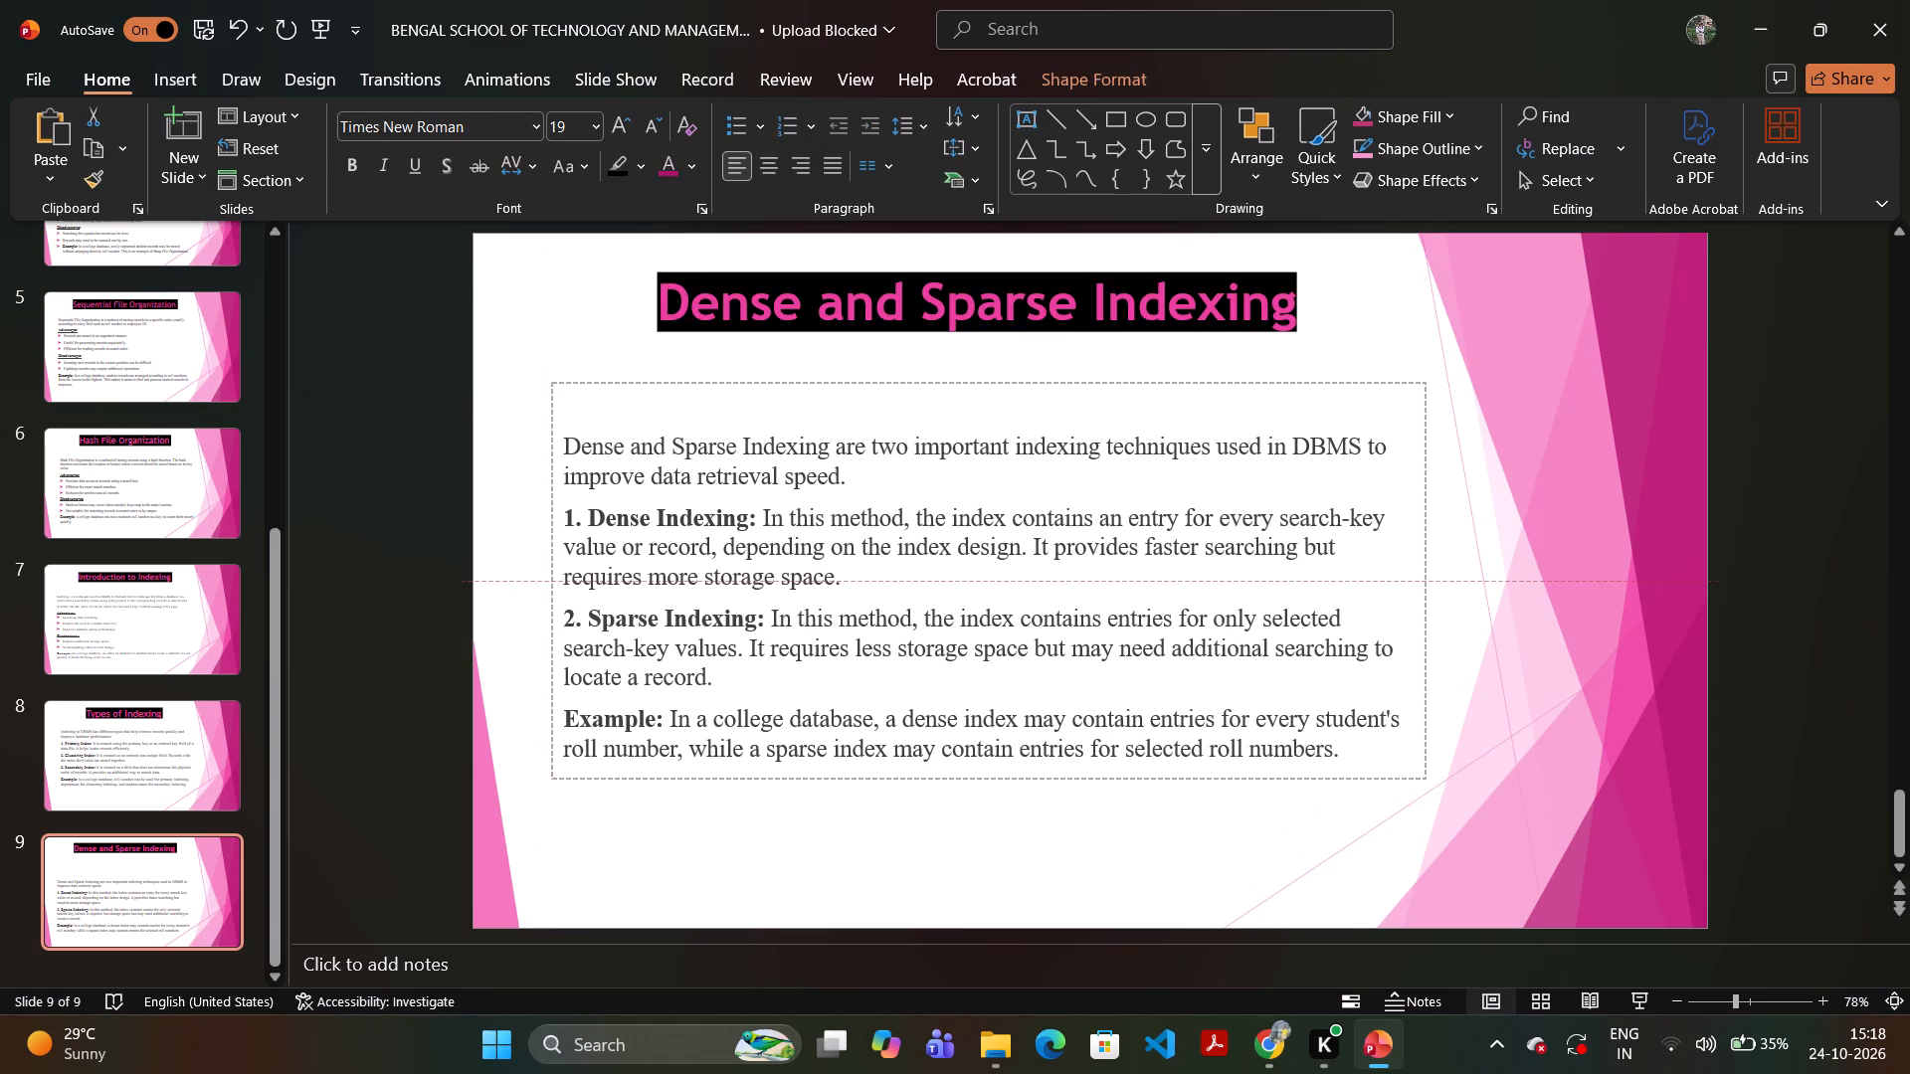
pyautogui.moveTo(760, 393); pyautogui.dragTo(762, 398)
pyautogui.click(520, 484)
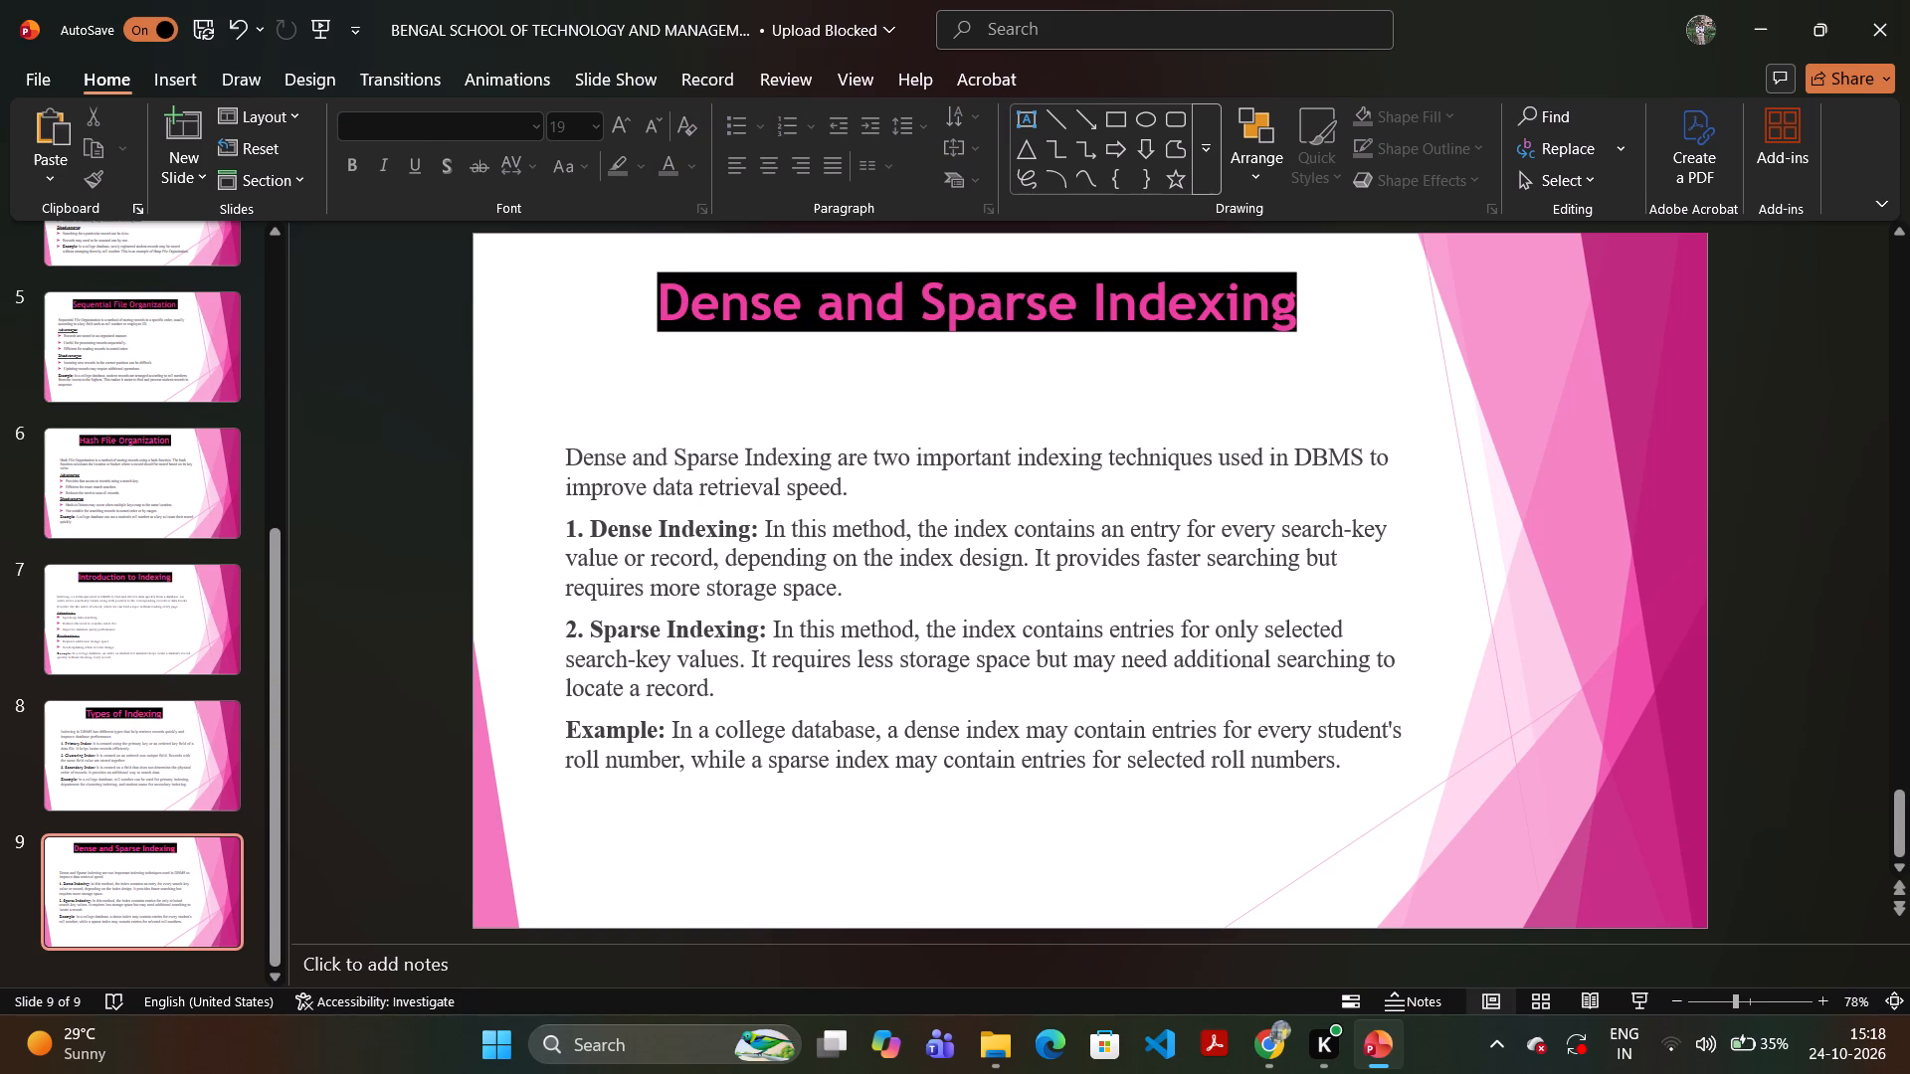
pyautogui.click(800, 501)
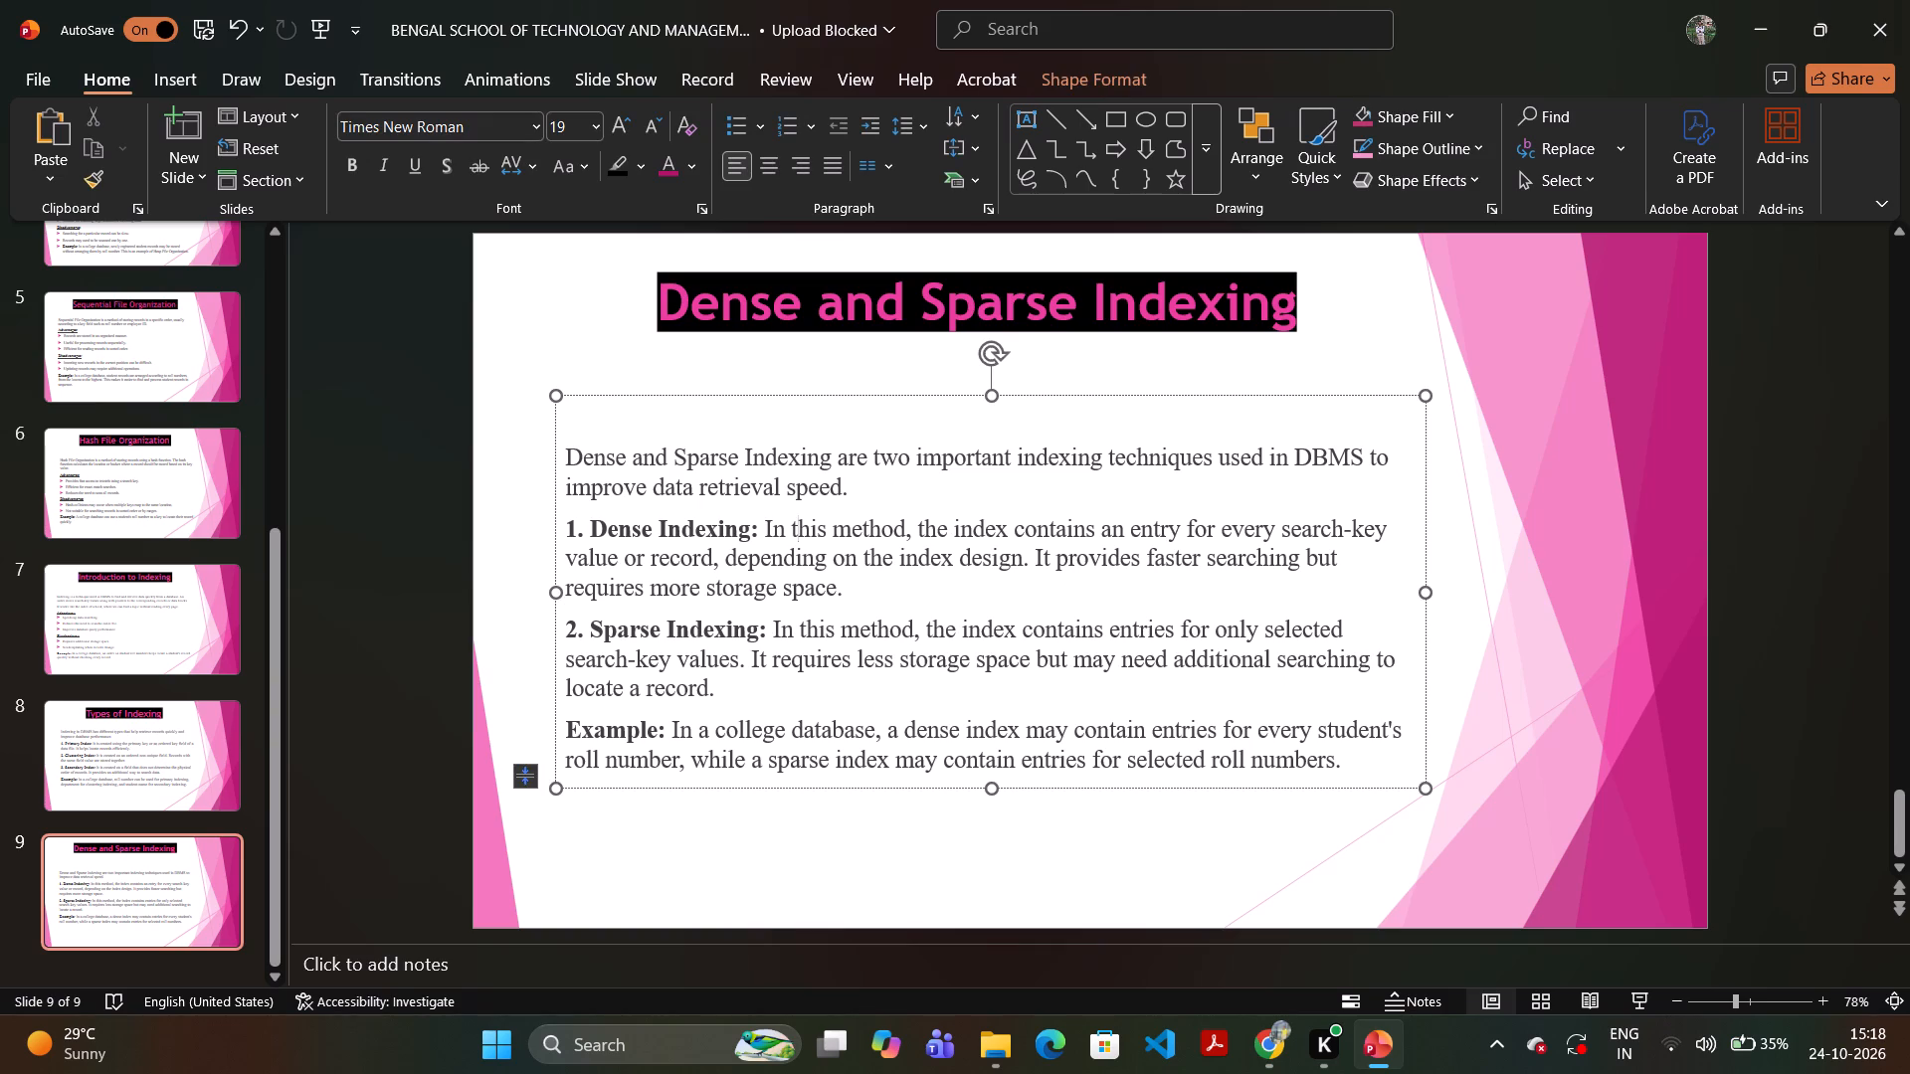
pyautogui.moveTo(798, 390); pyautogui.dragTo(817, 389)
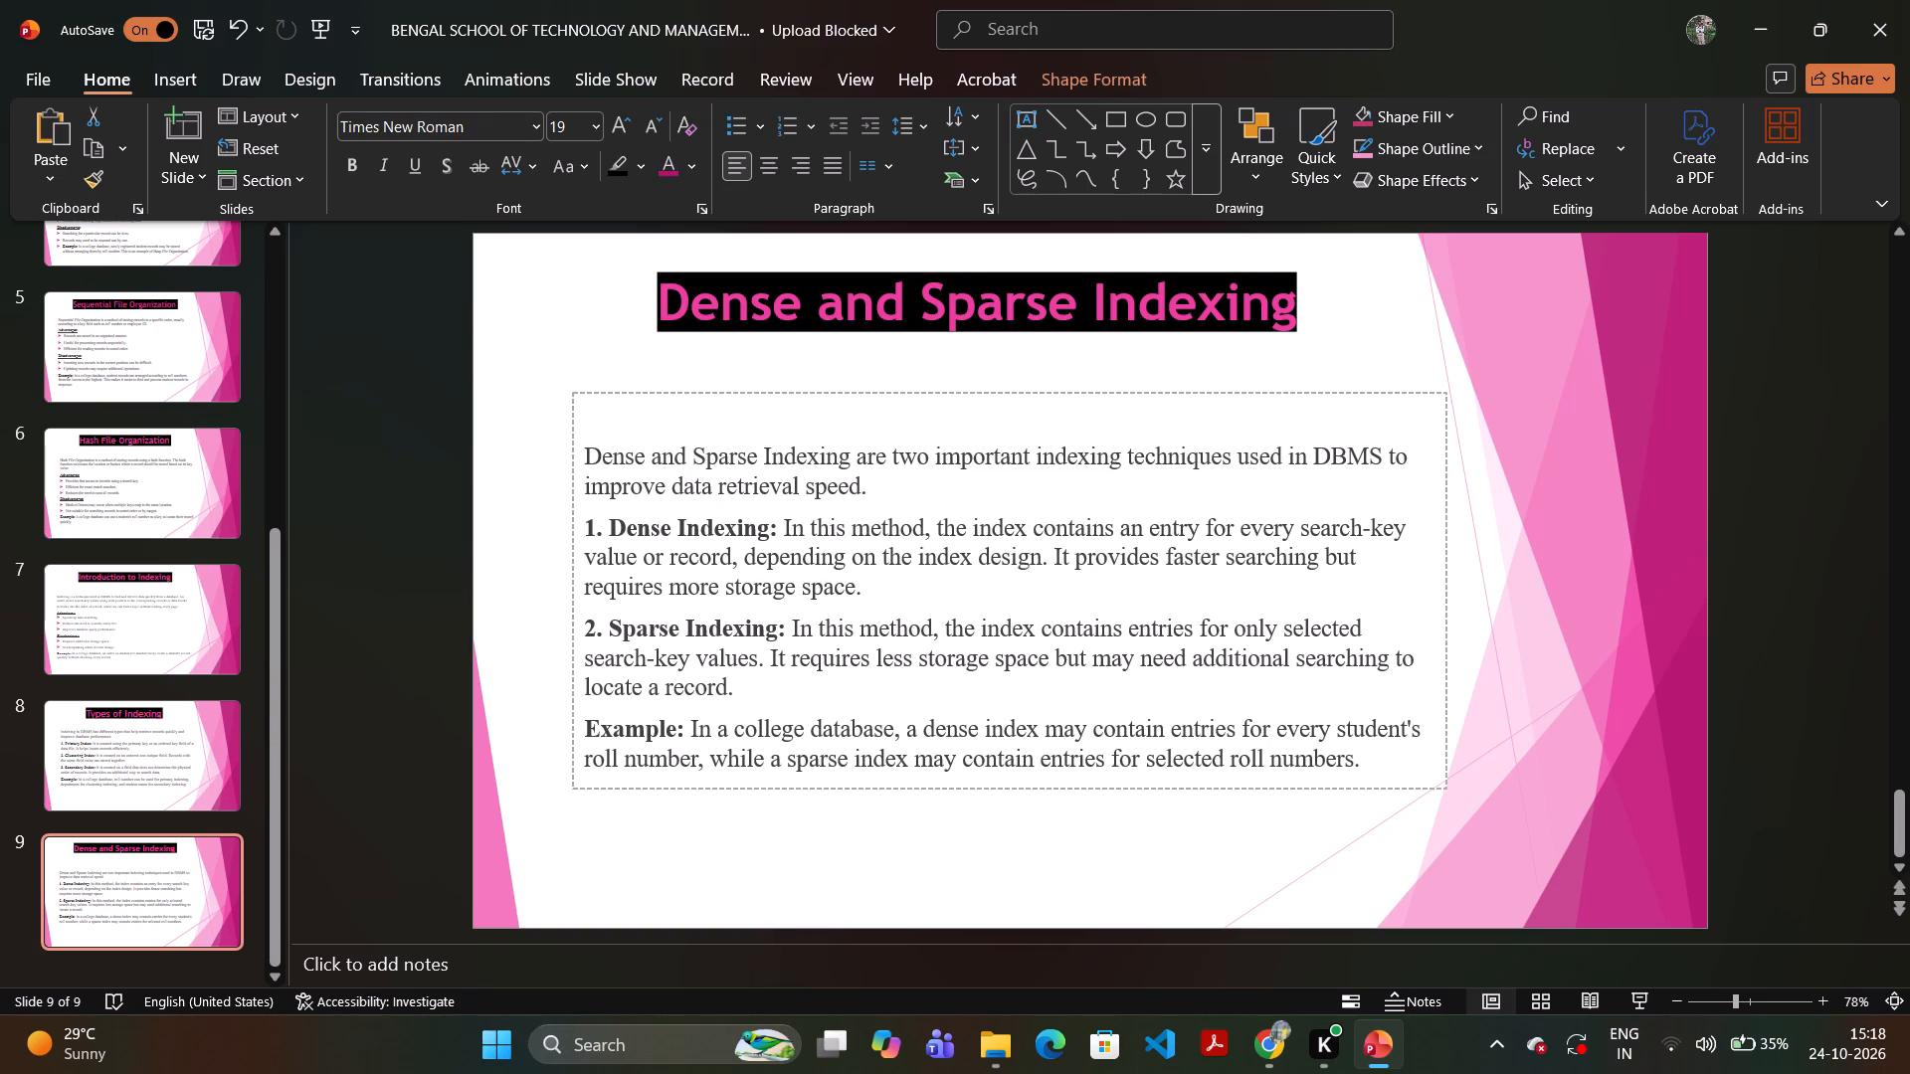
pyautogui.moveTo(817, 389); pyautogui.dragTo(804, 380)
# Nudge slide 9's title box slightly down toward the body text.
pyautogui.click(794, 337)
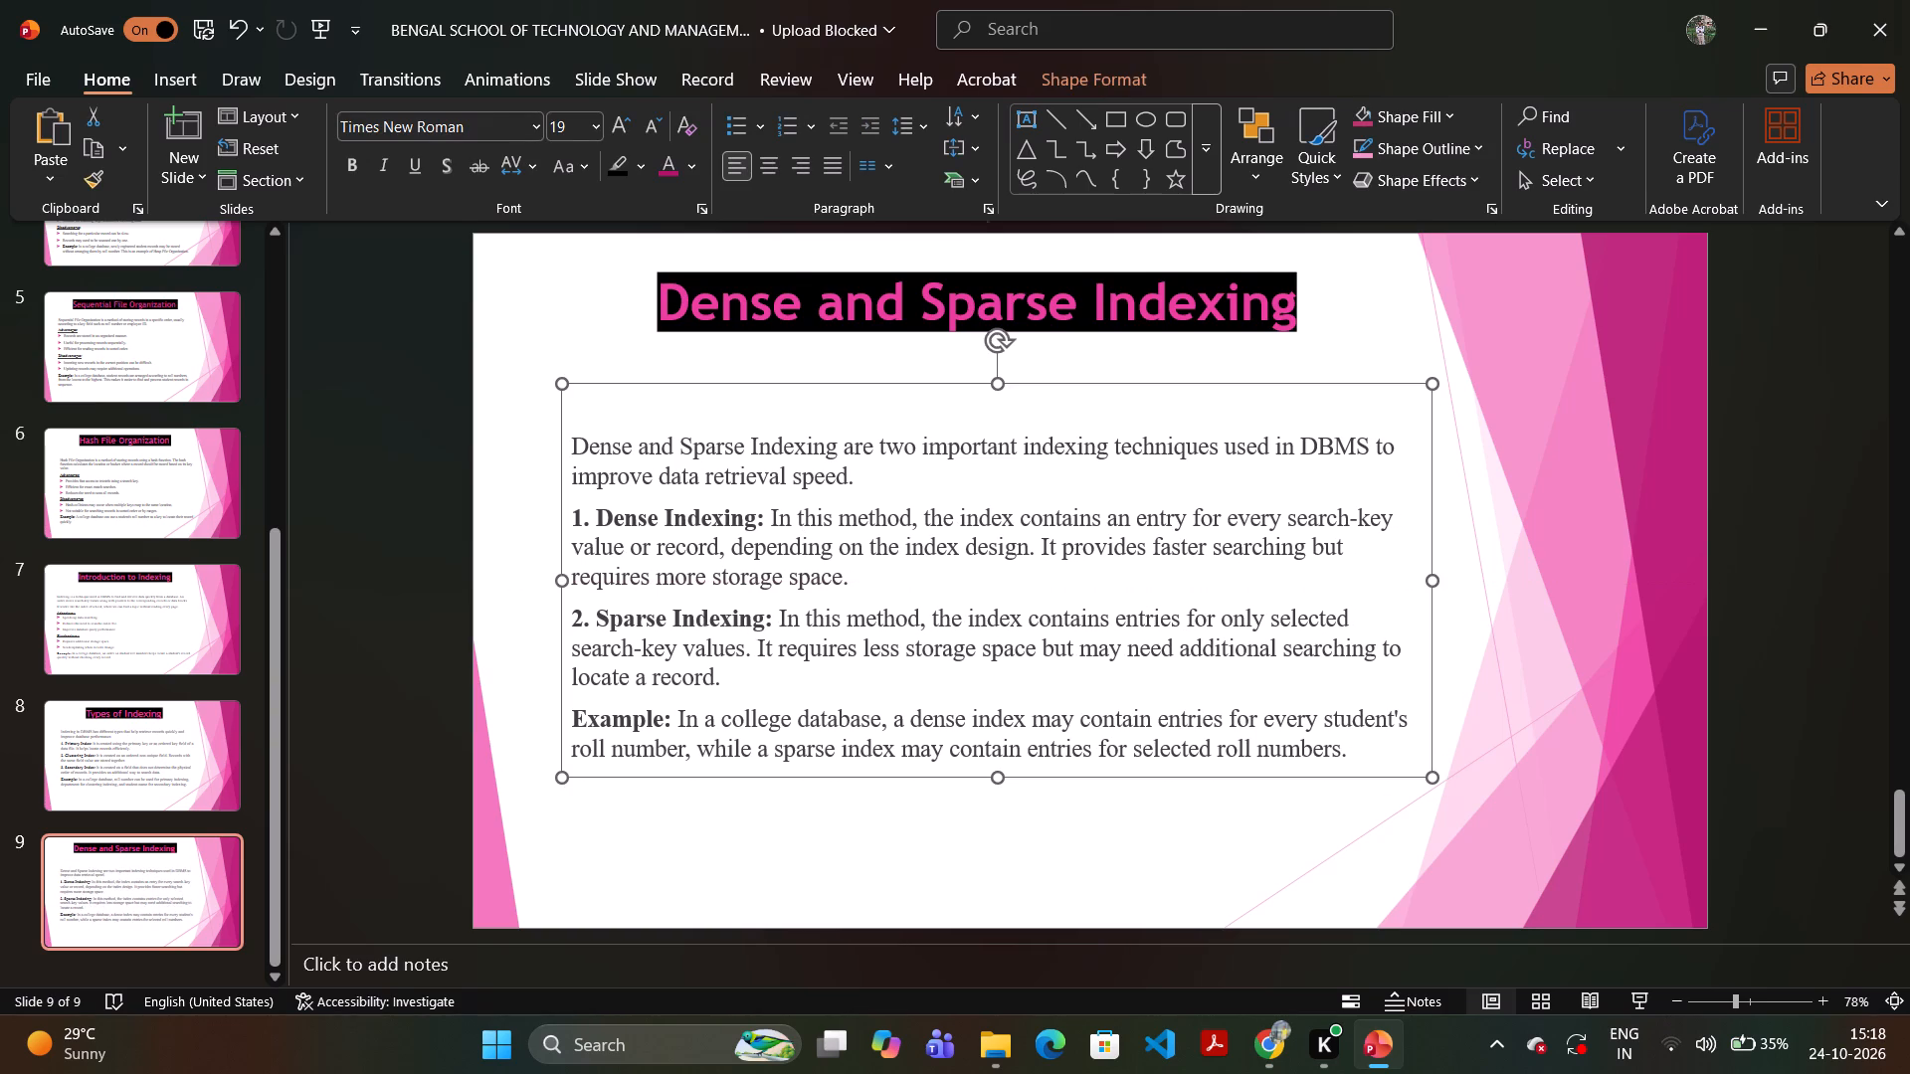
pyautogui.click(758, 266)
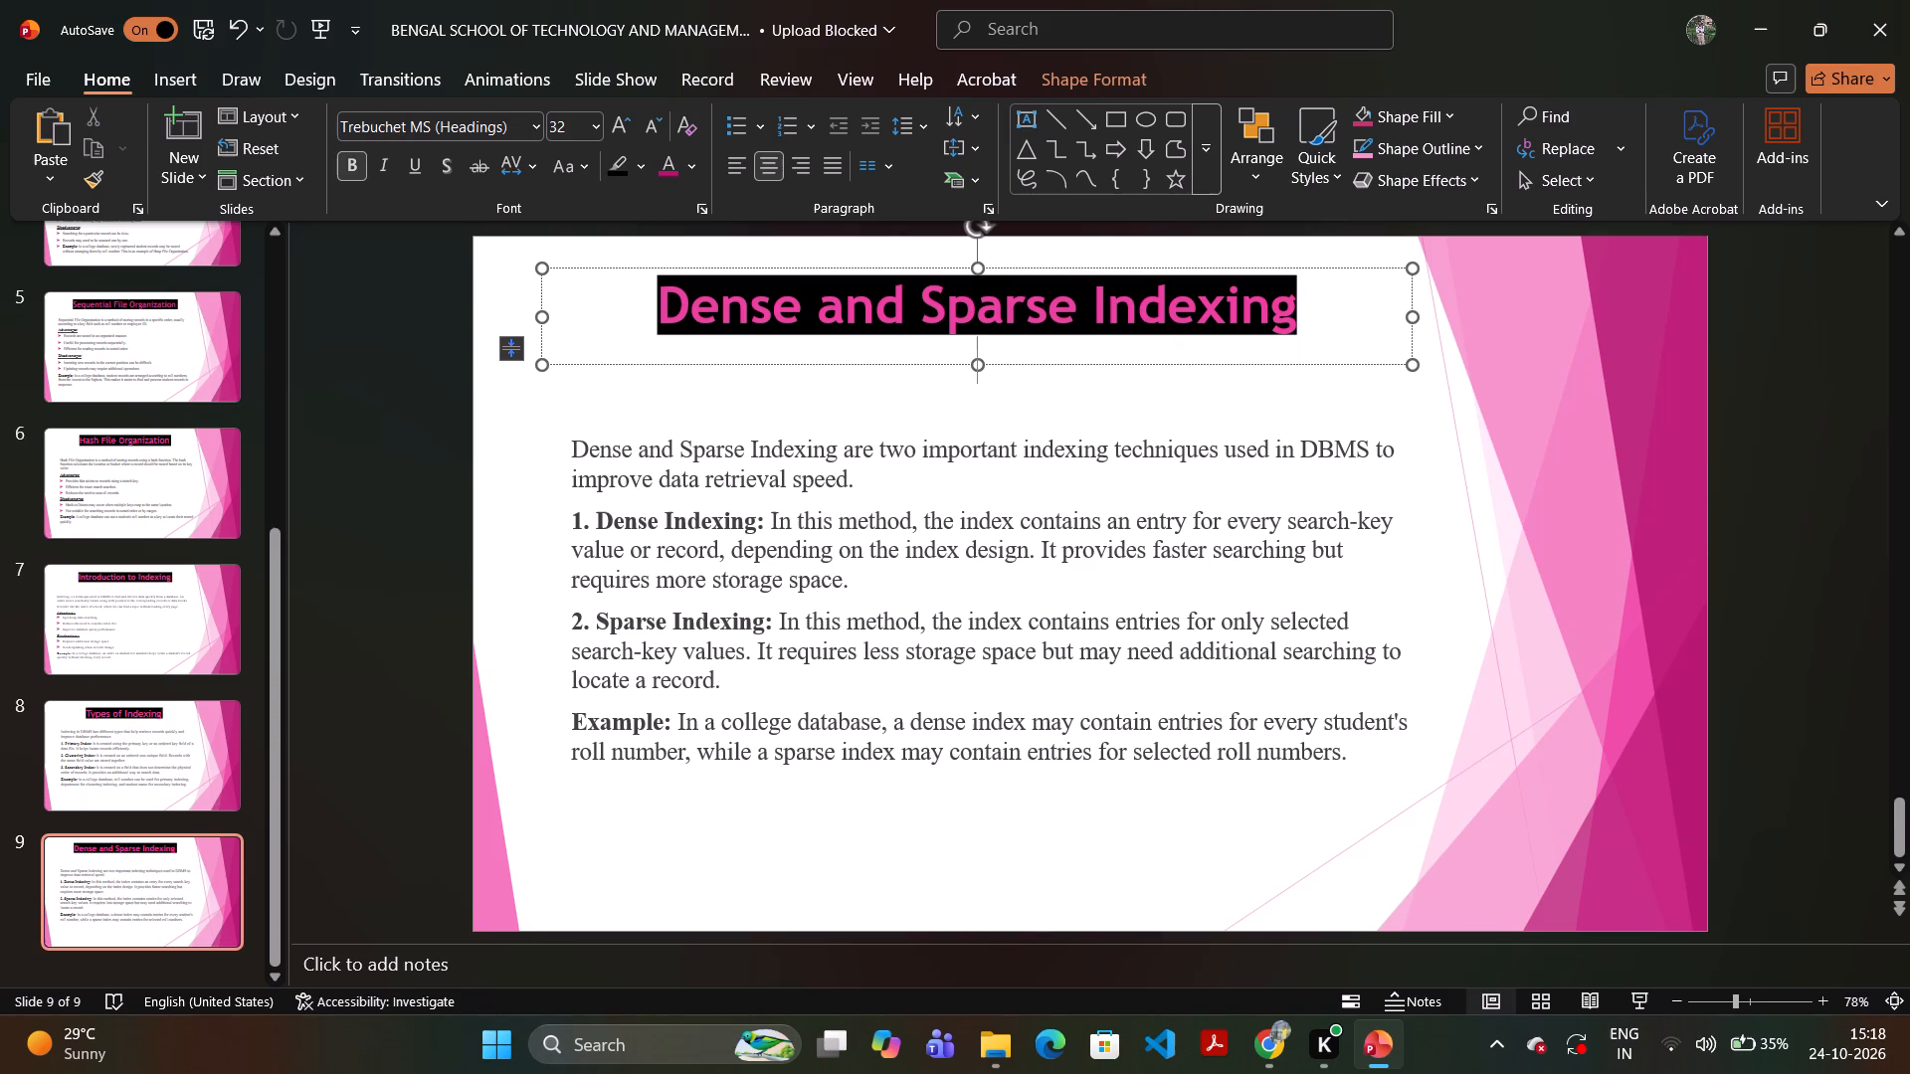
pyautogui.click(543, 449)
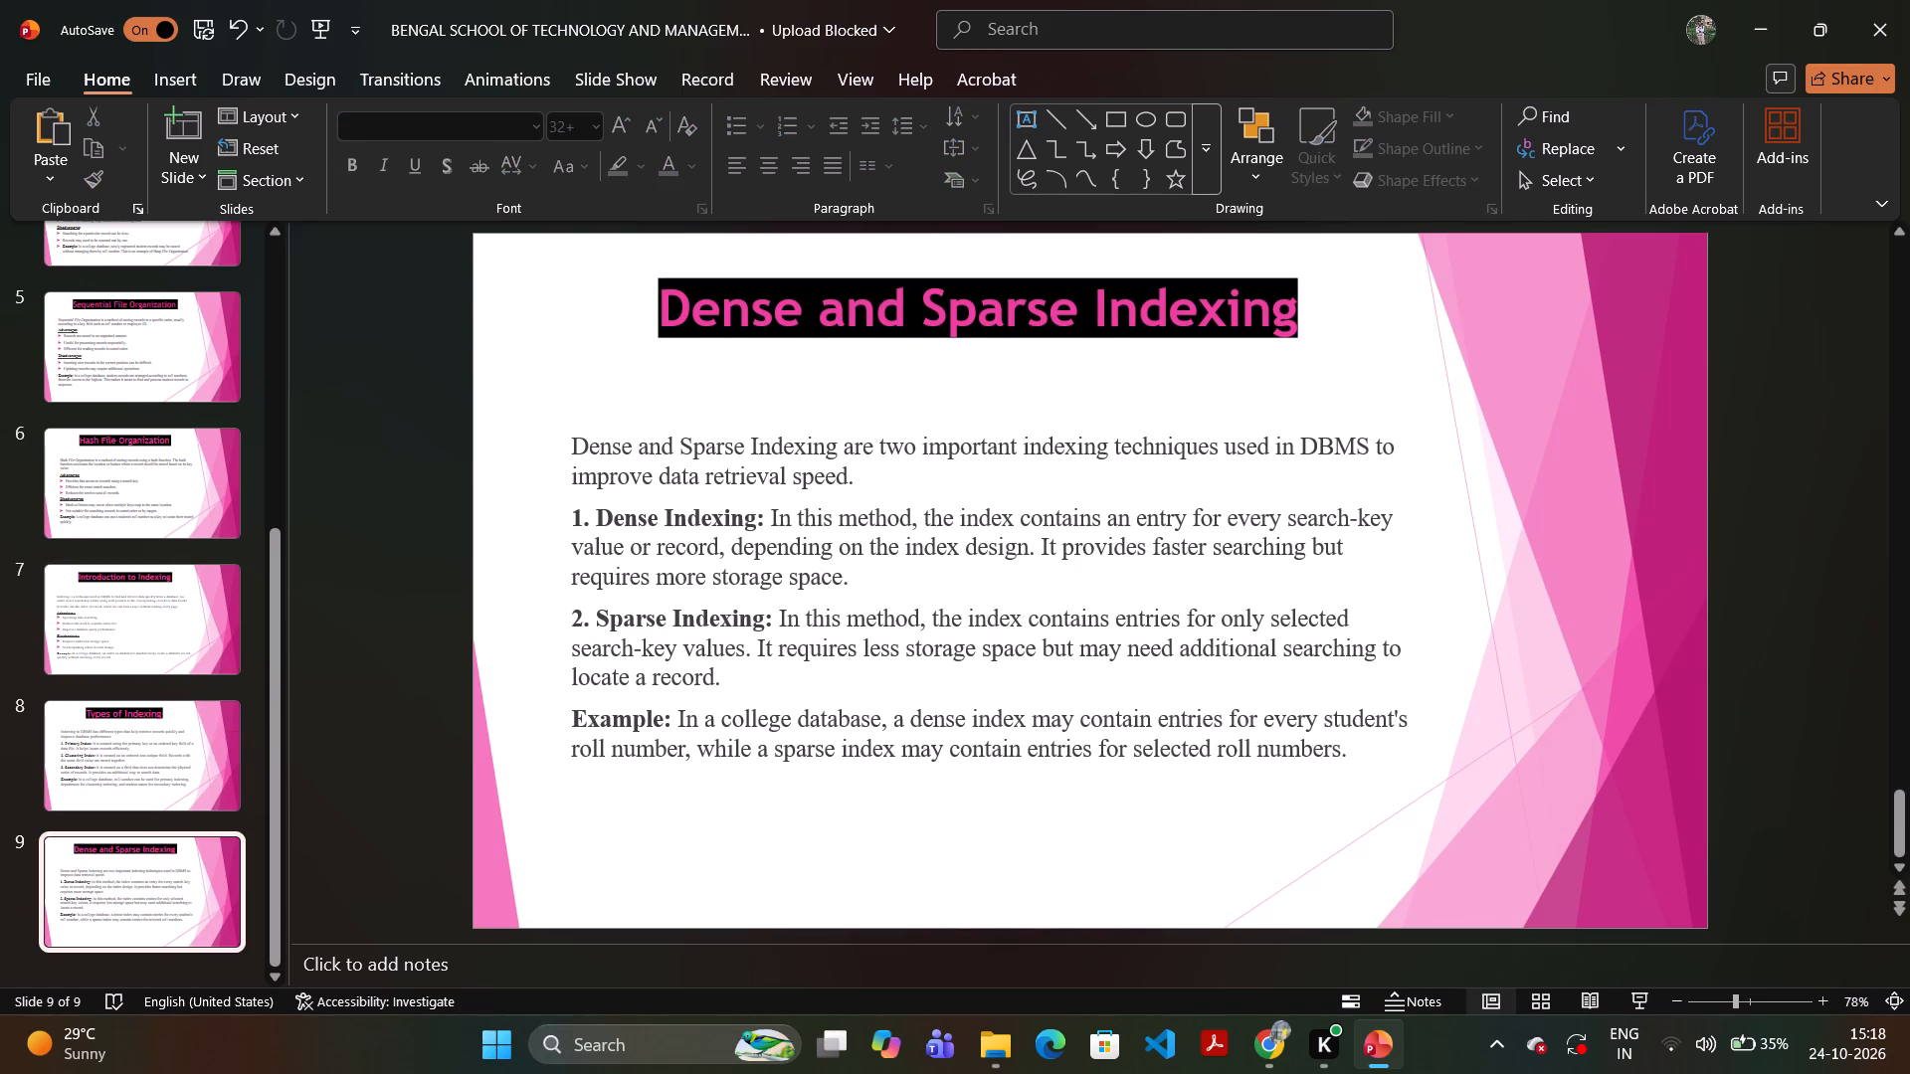
# Add a new slide with title and text placeholders after slide 9.
pyautogui.rightClick(95, 971)
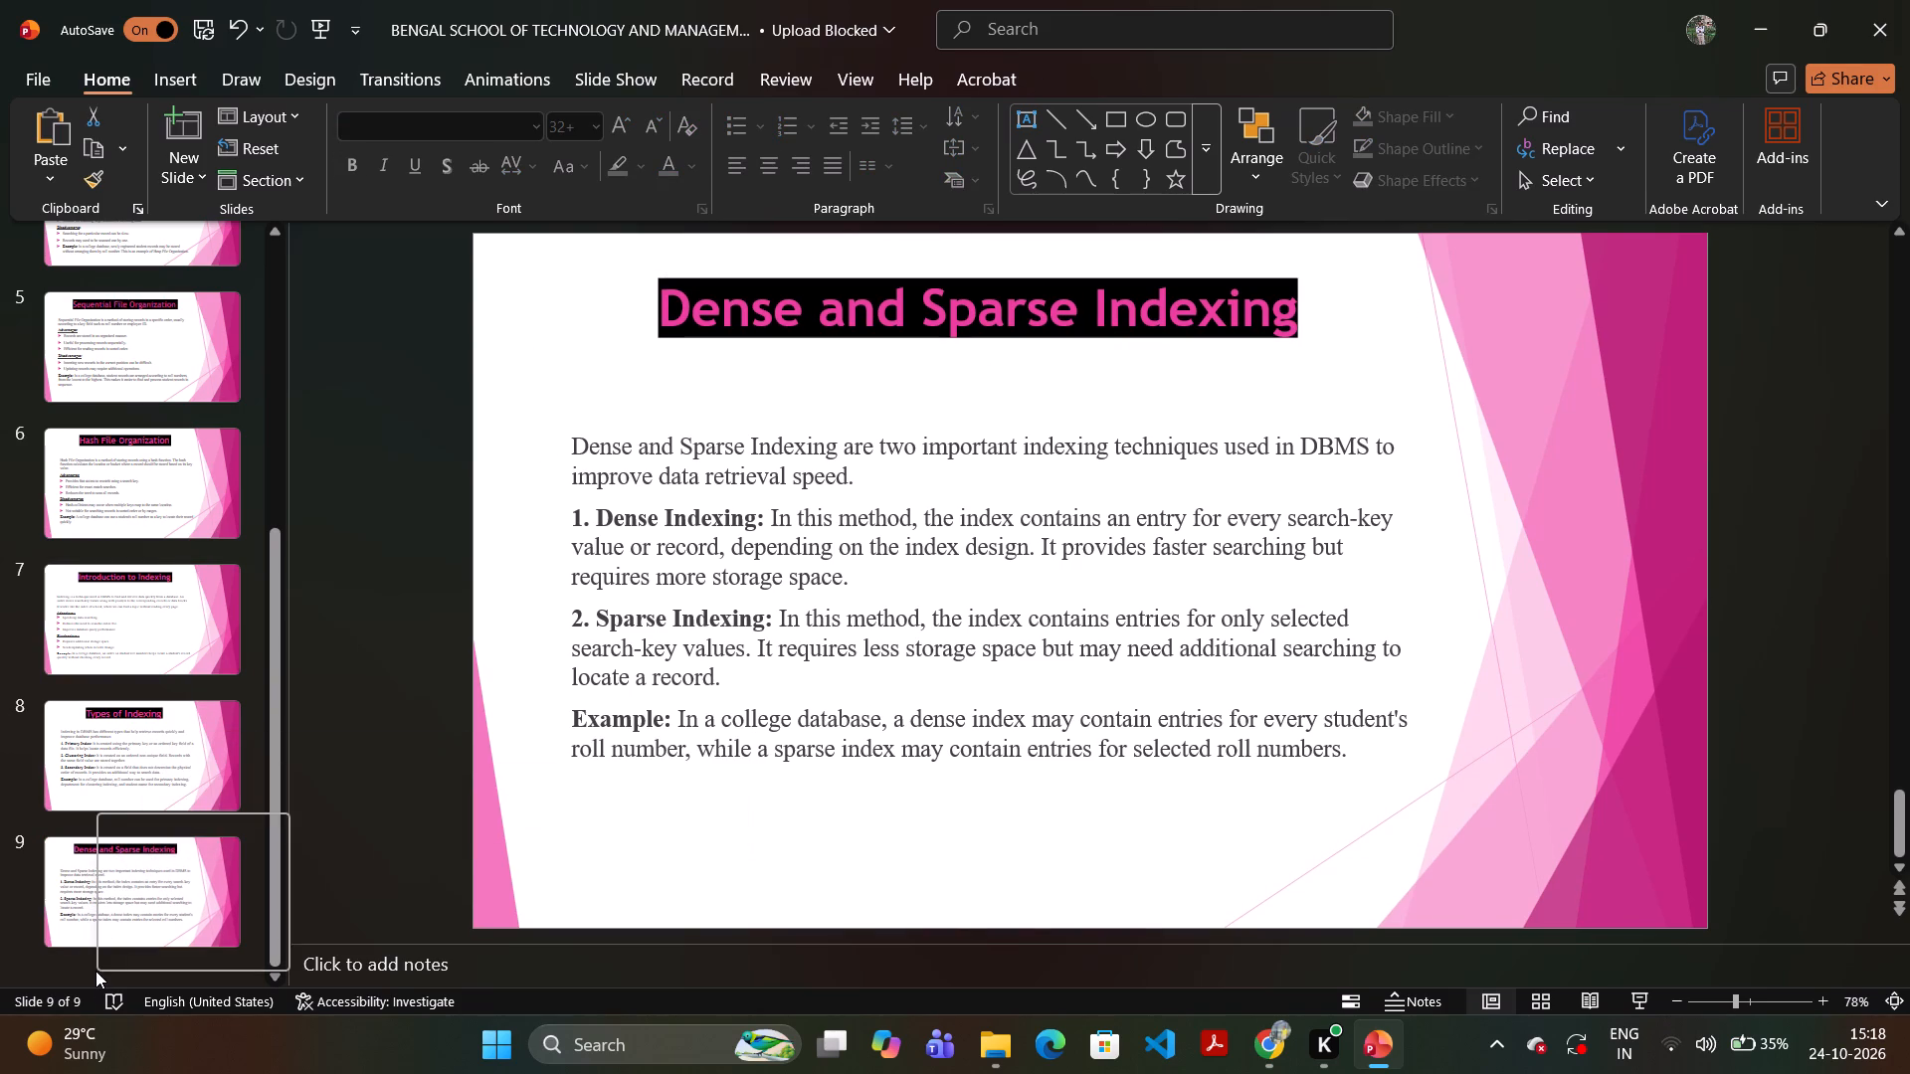